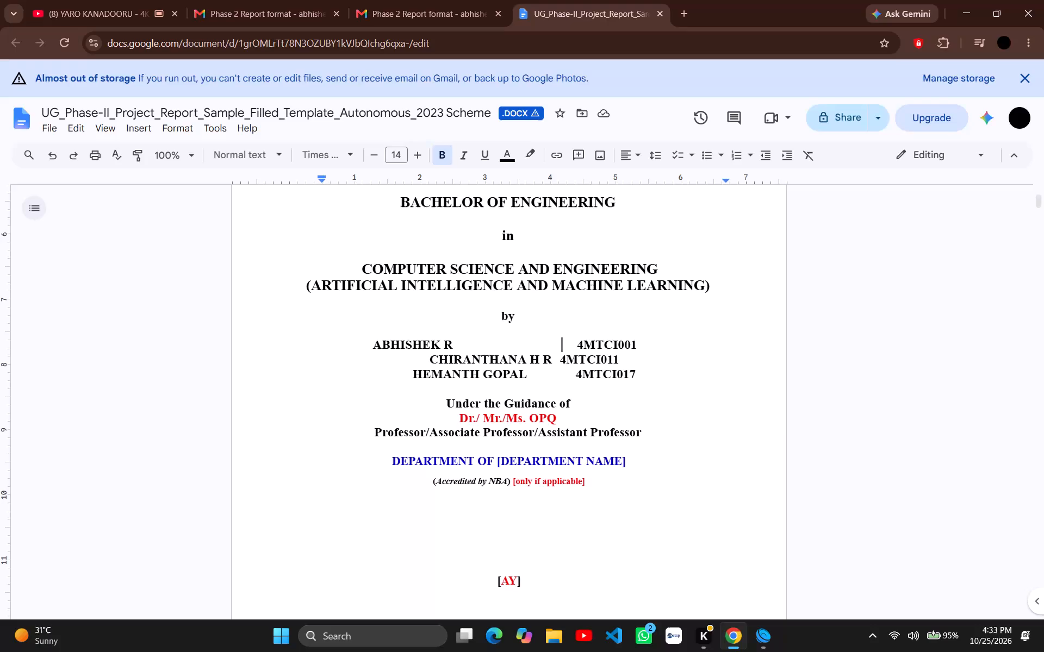
# Narrow the gap between the first student's name and roll number on the title page by deleting nine spaces.
pyautogui.press('BackSpace')
pyautogui.press('BackSpace')
pyautogui.press('BackSpace')
pyautogui.press('BackSpace')
pyautogui.press('BackSpace')
pyautogui.press('BackSpace')
pyautogui.press('BackSpace')
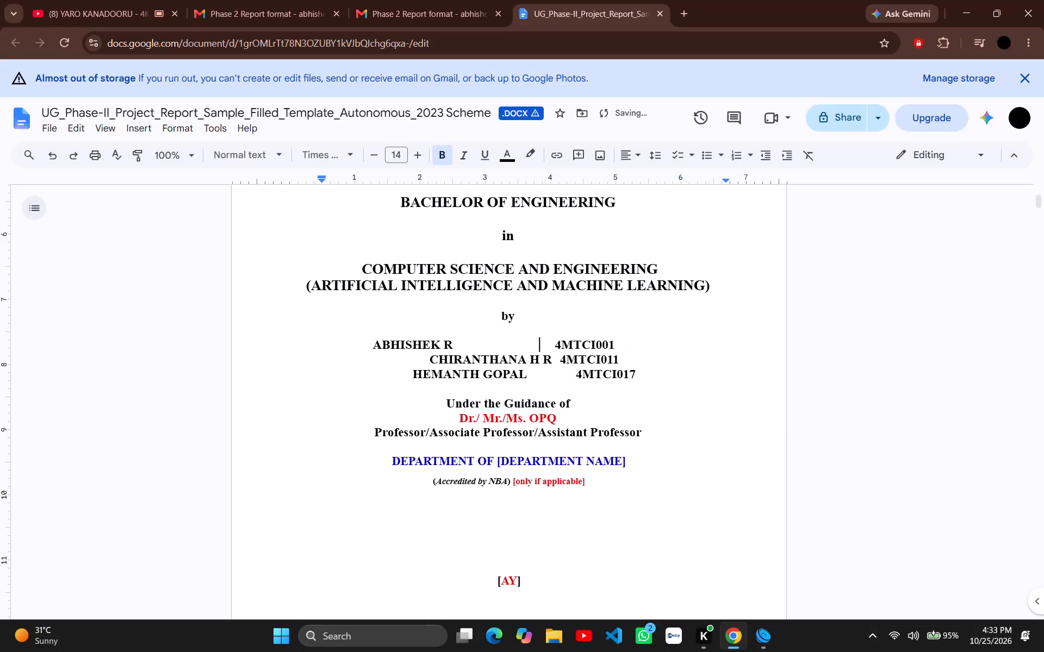
pyautogui.press('BackSpace')
pyautogui.press('BackSpace')
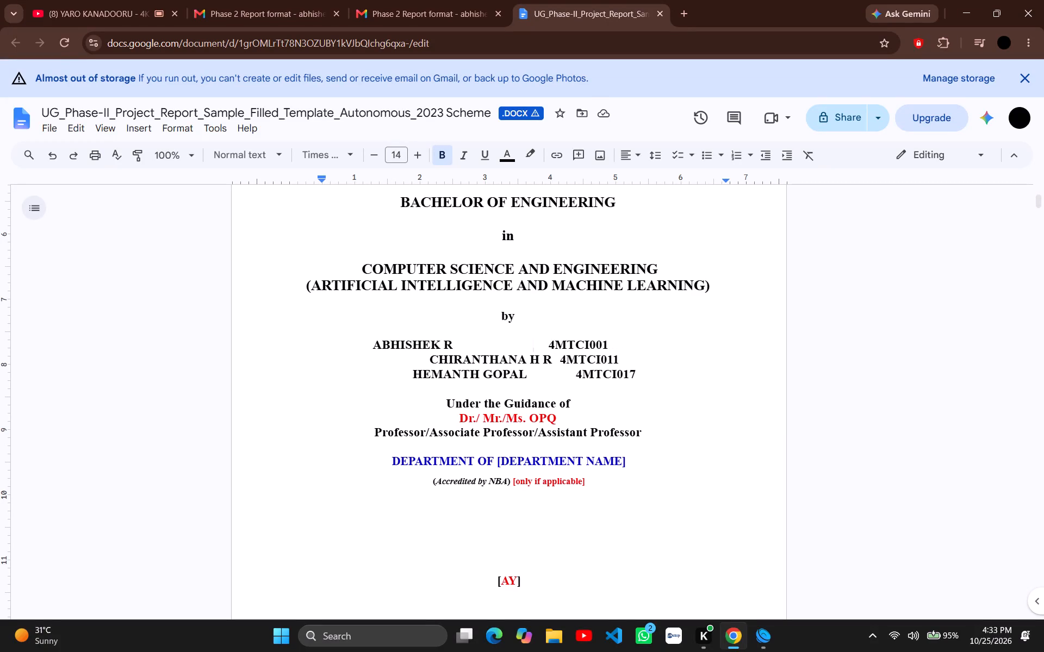
# Indent the first student's line by inserting five spaces before the name.
pyautogui.click(375, 346)
pyautogui.press('space')
pyautogui.press('space')
pyautogui.press('space')
pyautogui.press('space')
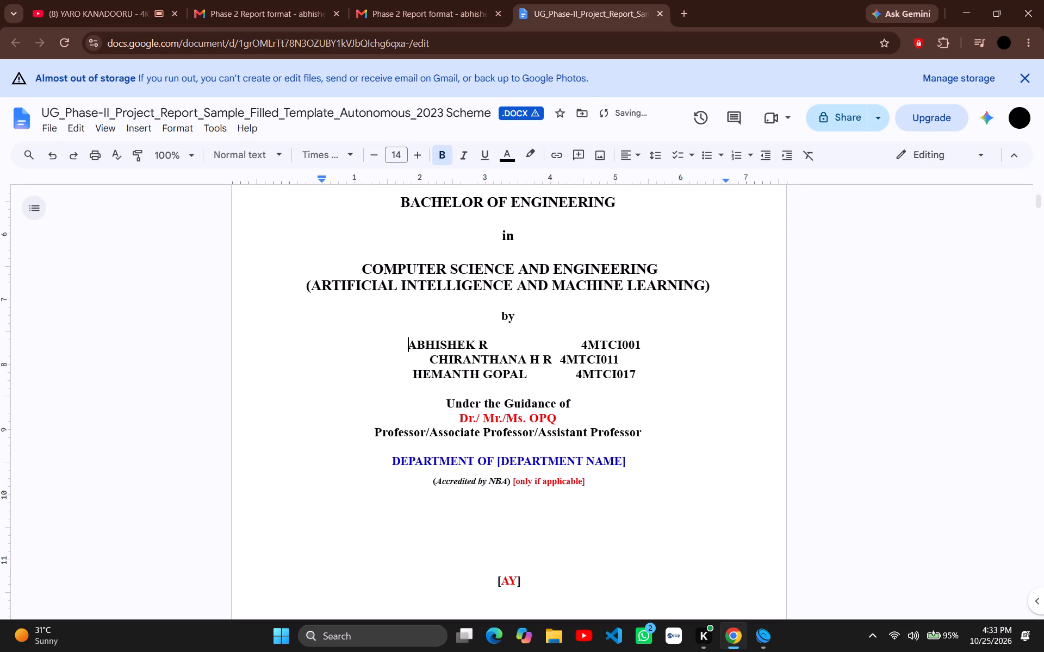
pyautogui.press('space')
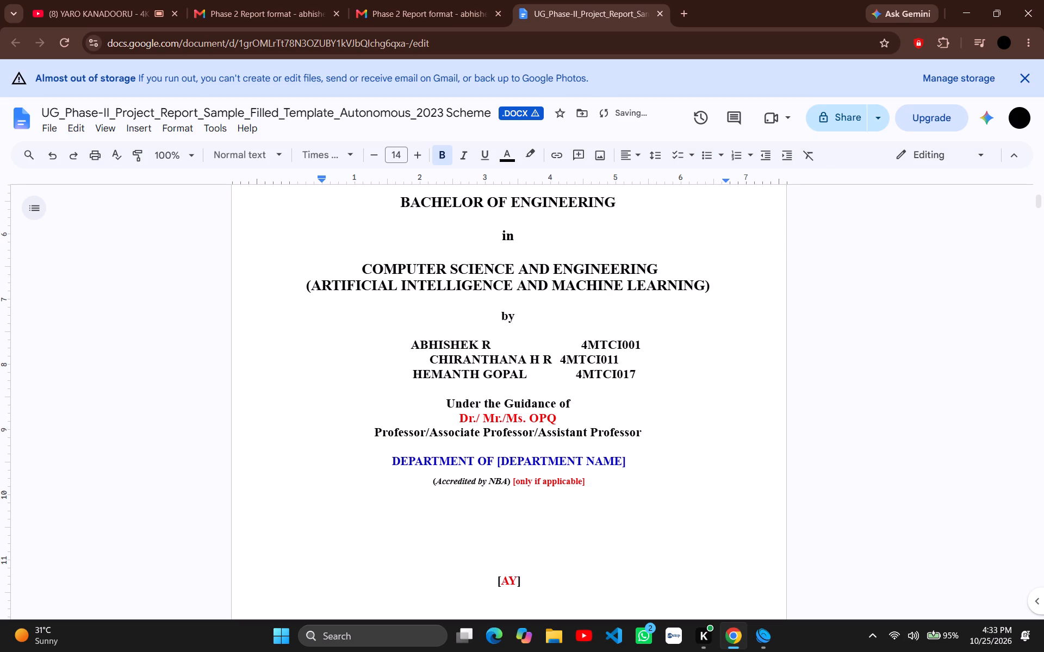
# Replace the indent before the second student's name with spaces so the name starts directly under the first student's name.
pyautogui.click(430, 358)
pyautogui.press('BackSpace')
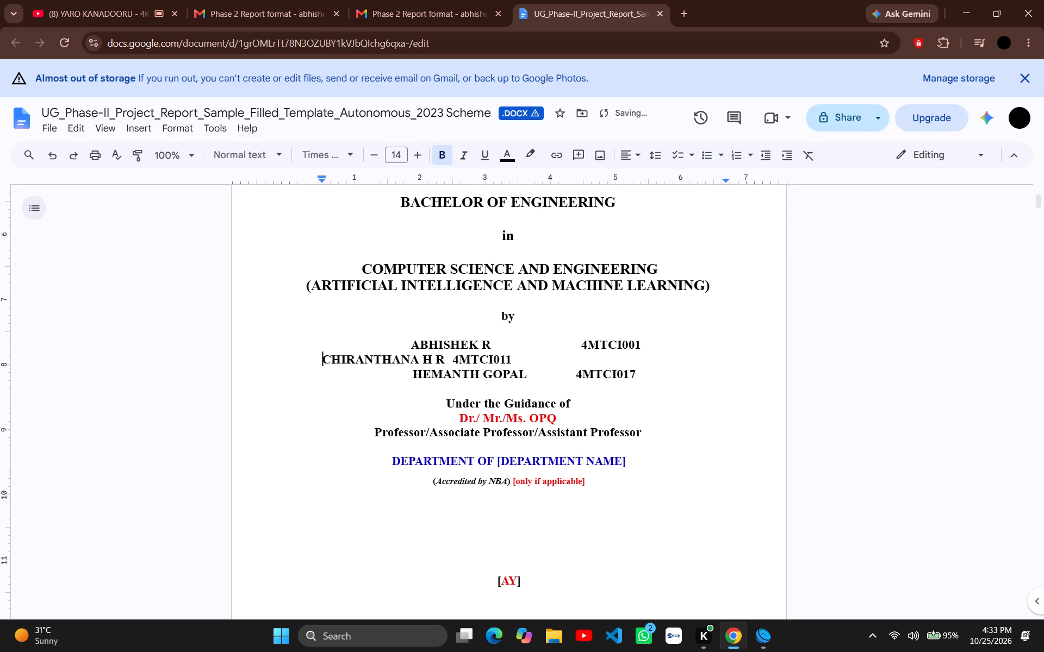
pyautogui.press('space')
pyautogui.press('space')
pyautogui.press('space')
pyautogui.press('space')
pyautogui.press('space')
pyautogui.press('space')
pyautogui.press('space')
pyautogui.press('space')
pyautogui.press('space')
pyautogui.press('space')
pyautogui.press('space')
pyautogui.press('space')
pyautogui.press('space')
pyautogui.press('space')
pyautogui.press('space')
pyautogui.press('space')
pyautogui.press('space')
pyautogui.press('space')
pyautogui.press('space')
pyautogui.press('space')
pyautogui.press('space')
pyautogui.press('space')
pyautogui.press('space')
pyautogui.press('space')
pyautogui.press('space')
pyautogui.press('space')
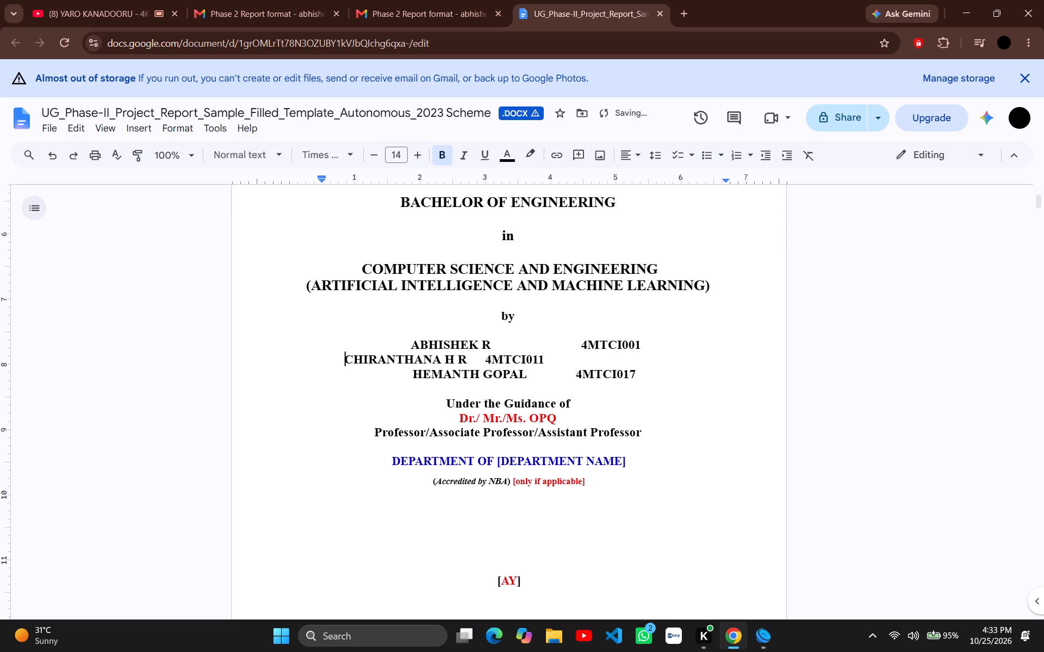
pyautogui.press('space')
pyautogui.press('space')
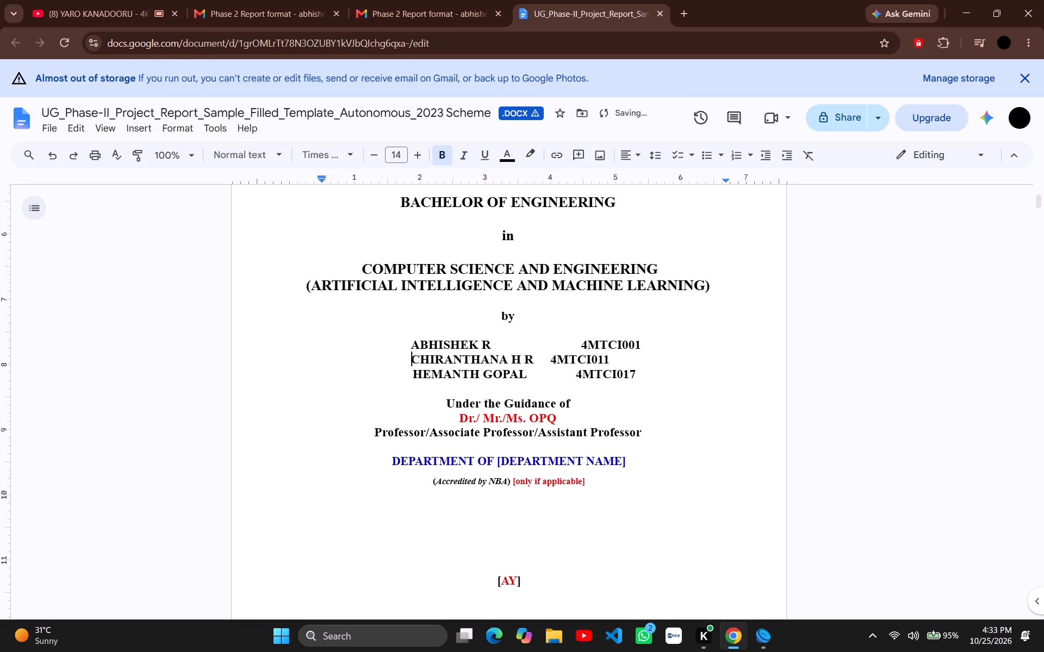
pyautogui.press('Down')
# Insert ten spaces before the second student's roll number to line it up under the first student's roll number.
pyautogui.click(547, 362)
pyautogui.press('space')
pyautogui.press('space')
pyautogui.press('space')
pyautogui.press('space')
pyautogui.press('space')
pyautogui.press('space')
pyautogui.press('space')
pyautogui.press('space')
pyautogui.press('space')
pyautogui.press('space')
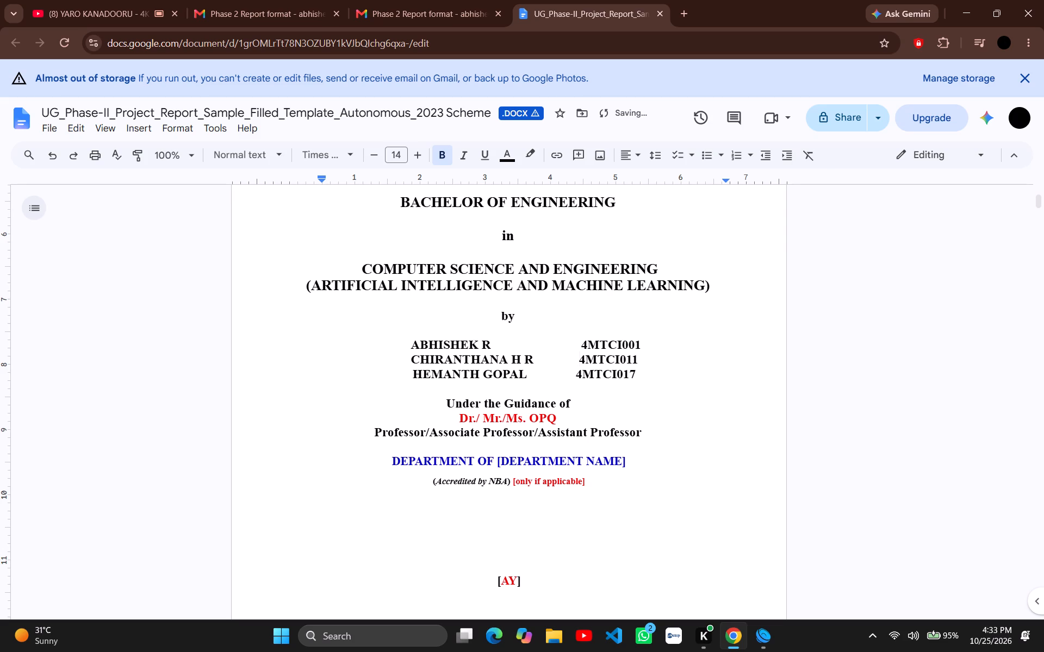
pyautogui.press('Up')
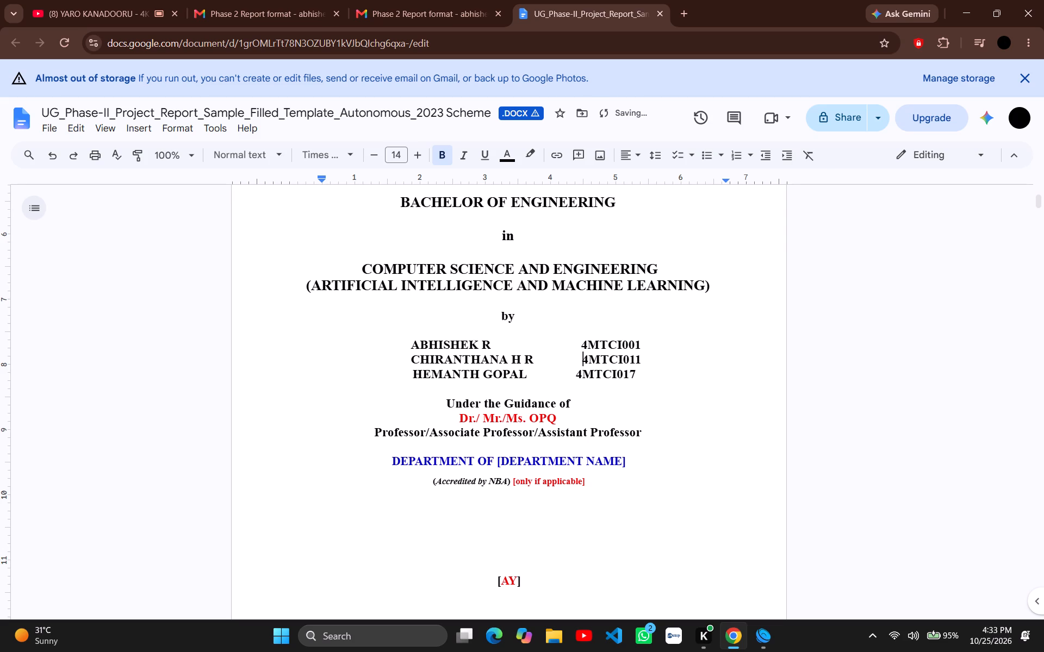
# Align the third student's line with those above, adding four spaces before the roll number and one before the name.
pyautogui.press('Down')
pyautogui.press('Down')
pyautogui.press('Left')
pyautogui.press('space')
pyautogui.press('space')
pyautogui.press('space')
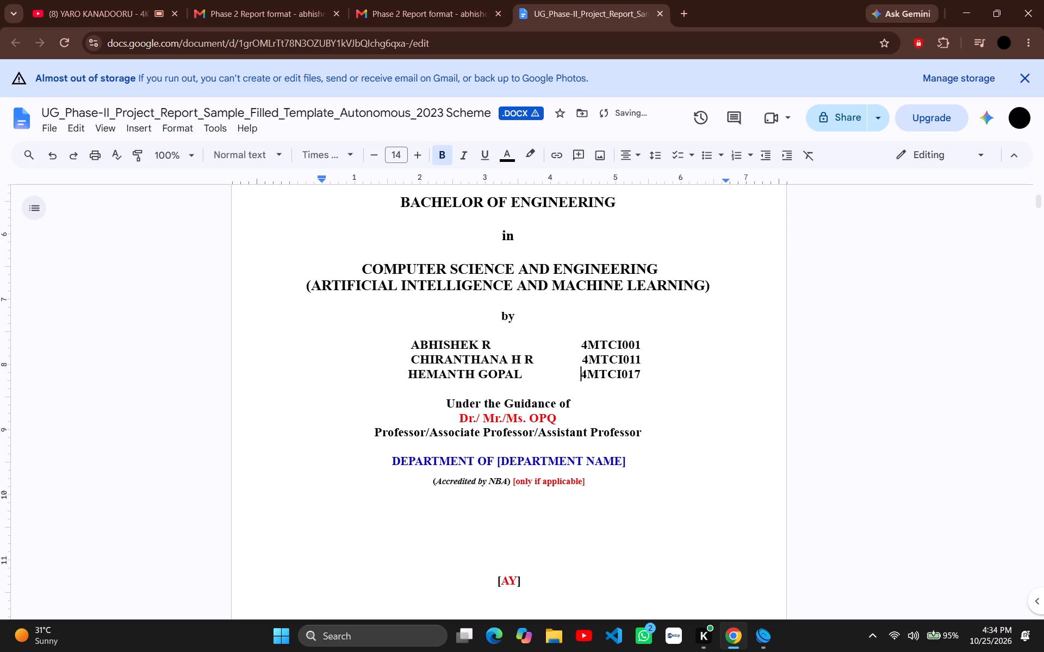
pyautogui.press('space')
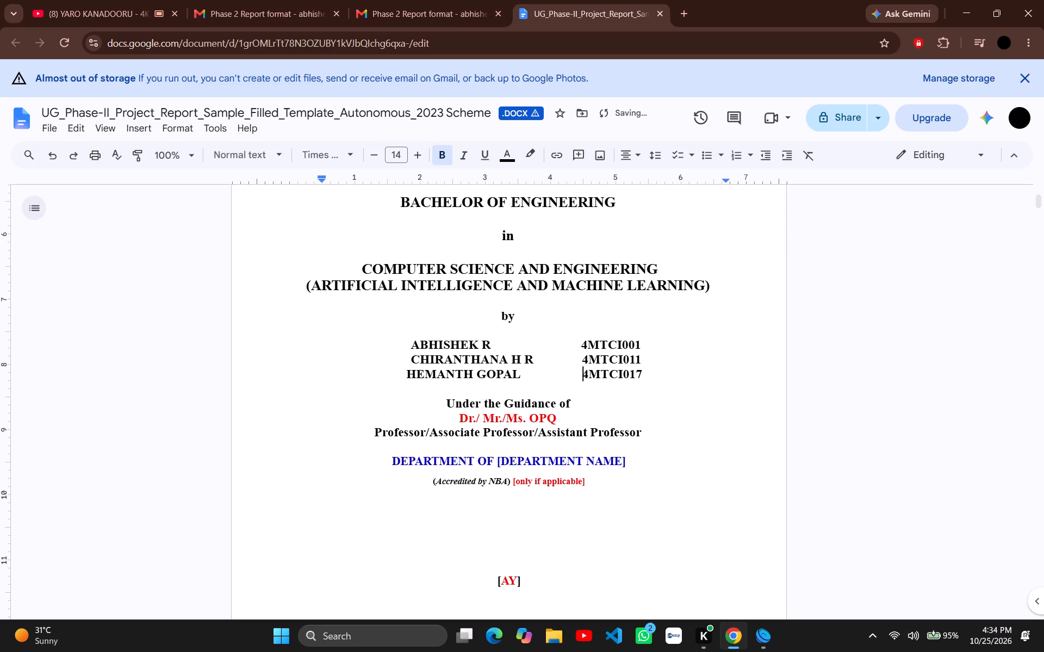
pyautogui.click(405, 374)
pyautogui.press('space')
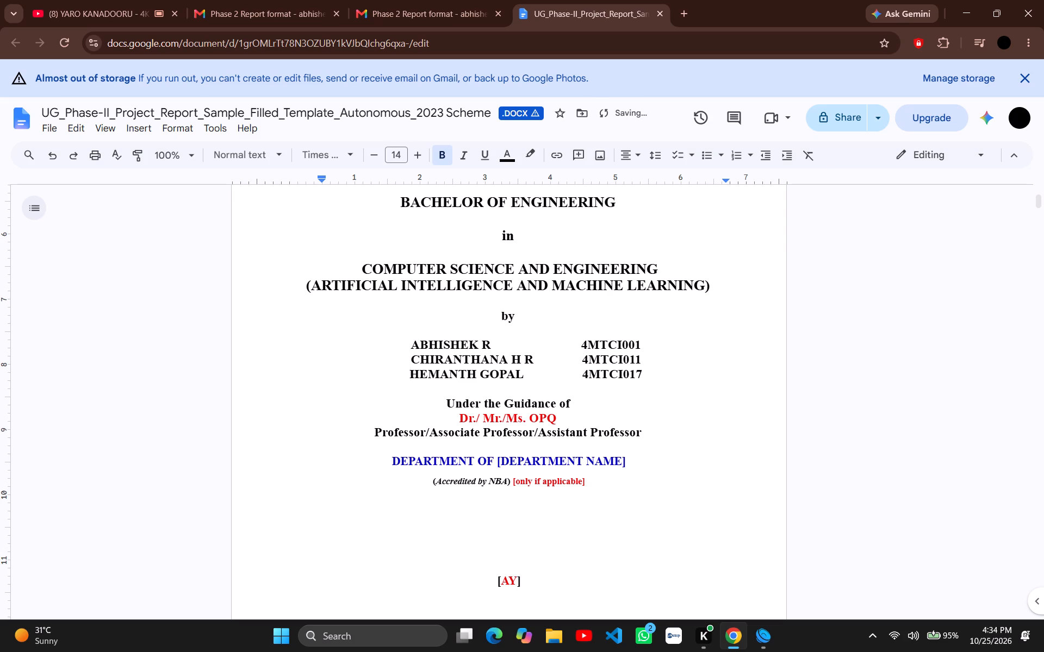
# Remove one space from the gap before the third student's roll number to fine-tune the line's alignment.
pyautogui.click(577, 375)
pyautogui.press('Right')
pyautogui.press('Return')
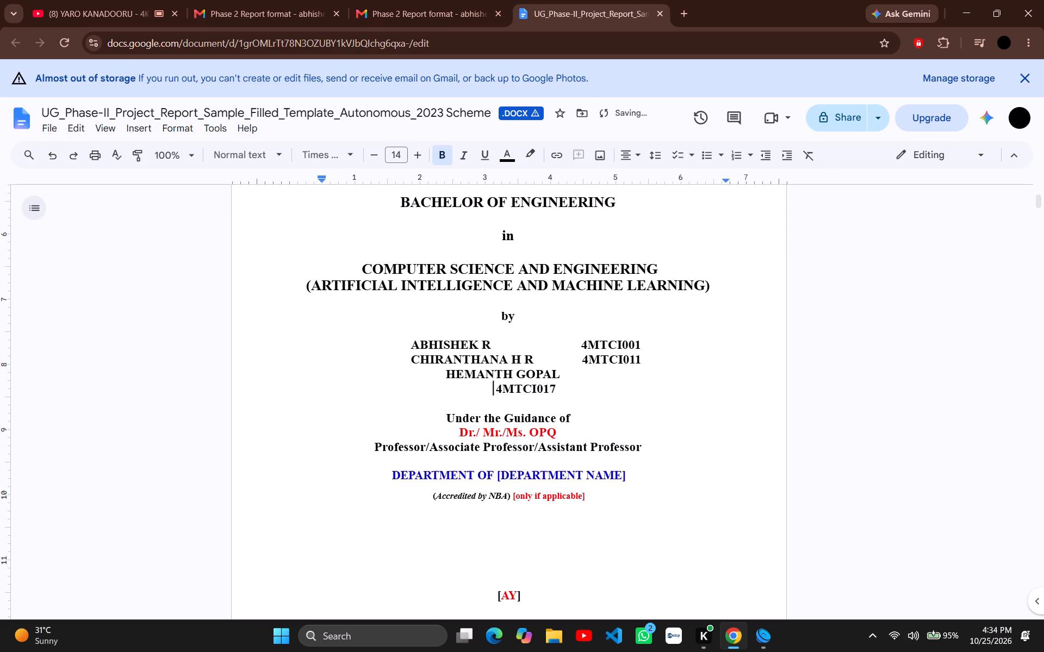
pyautogui.hotkey('ctrl', 'z')
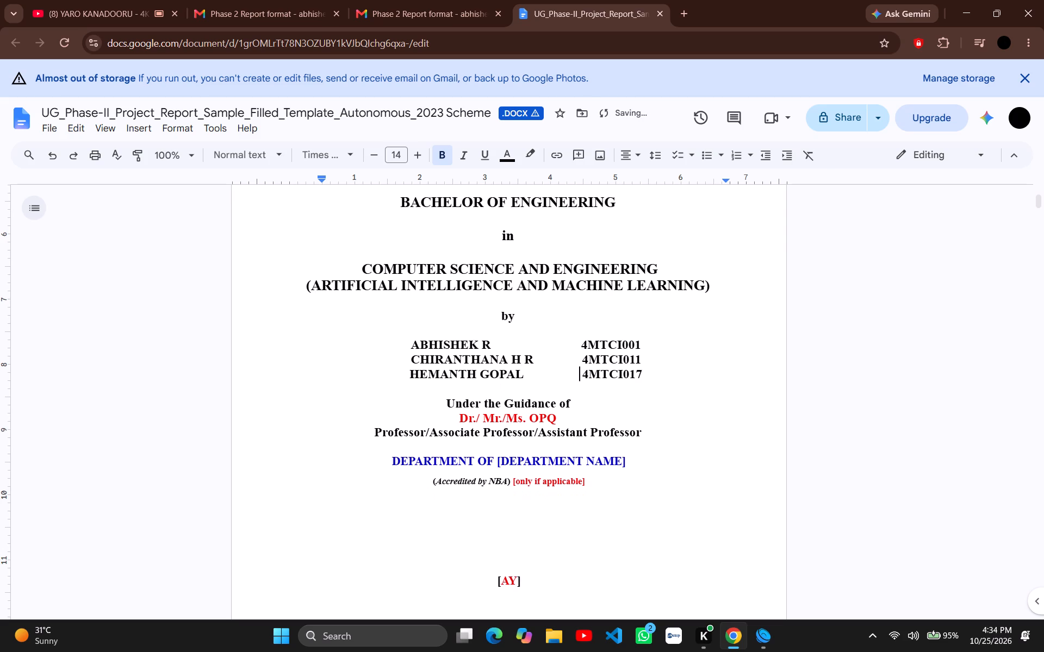
pyautogui.press('Left')
pyautogui.press('BackSpace')
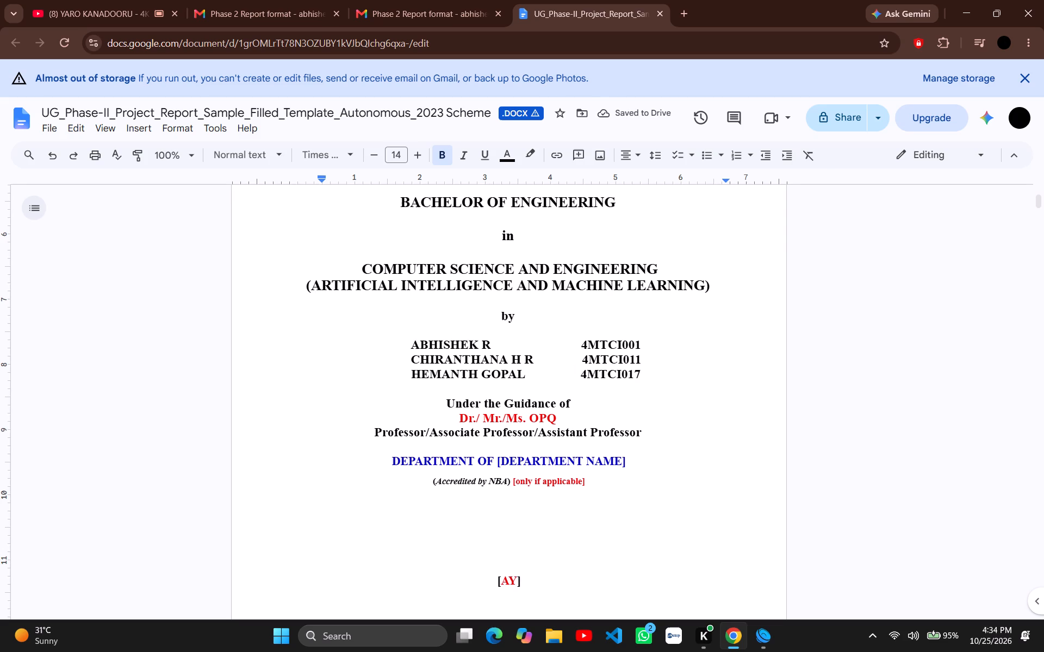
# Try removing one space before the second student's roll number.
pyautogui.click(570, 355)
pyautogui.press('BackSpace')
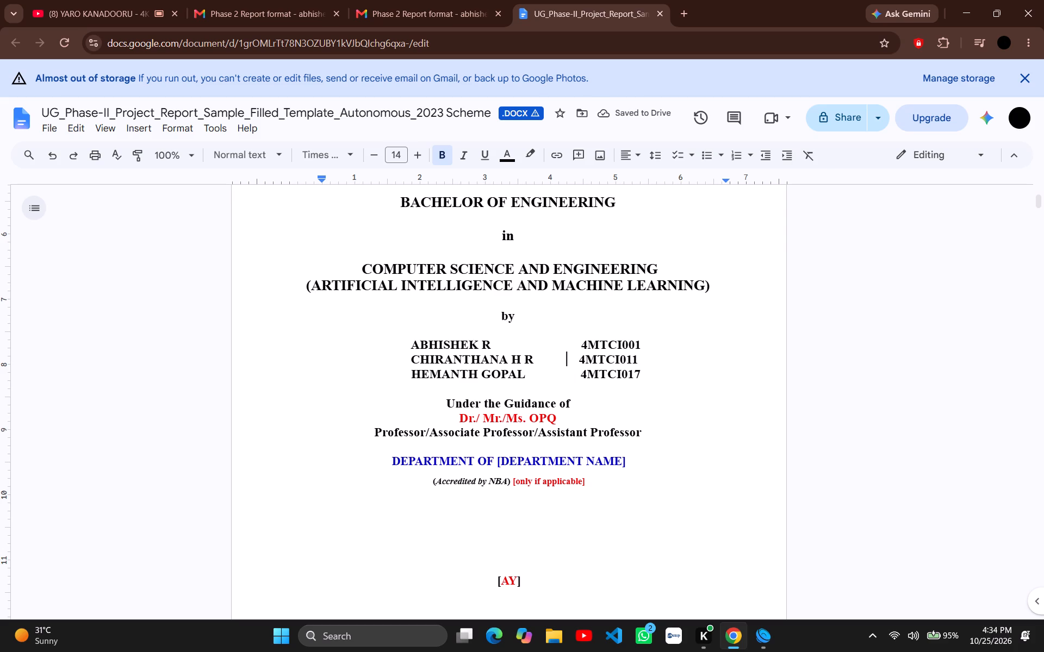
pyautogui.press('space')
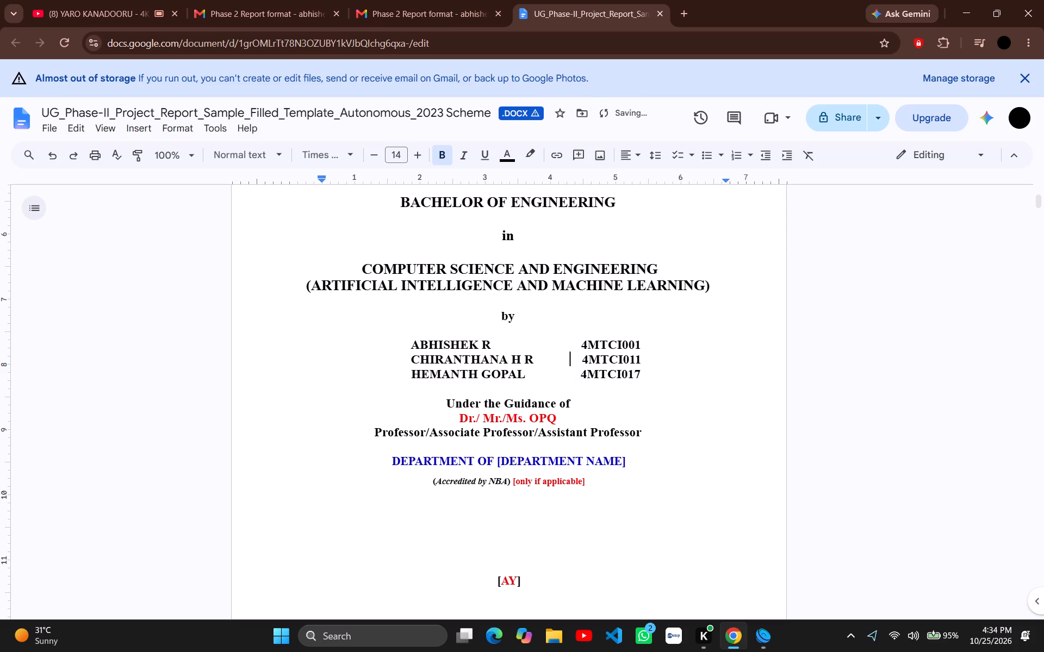
# Trim the red guide placeholder under "Under the Guidance of" to just "Dr.".
pyautogui.scroll(-1, 680, 399)
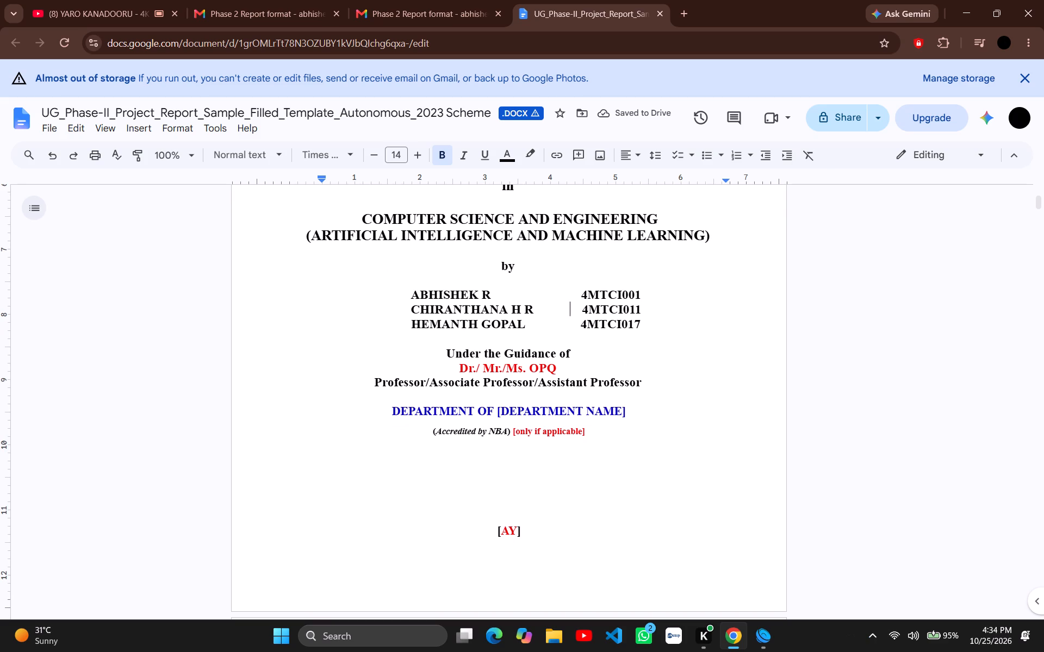
pyautogui.click(555, 368)
pyautogui.press('BackSpace')
pyautogui.press('BackSpace')
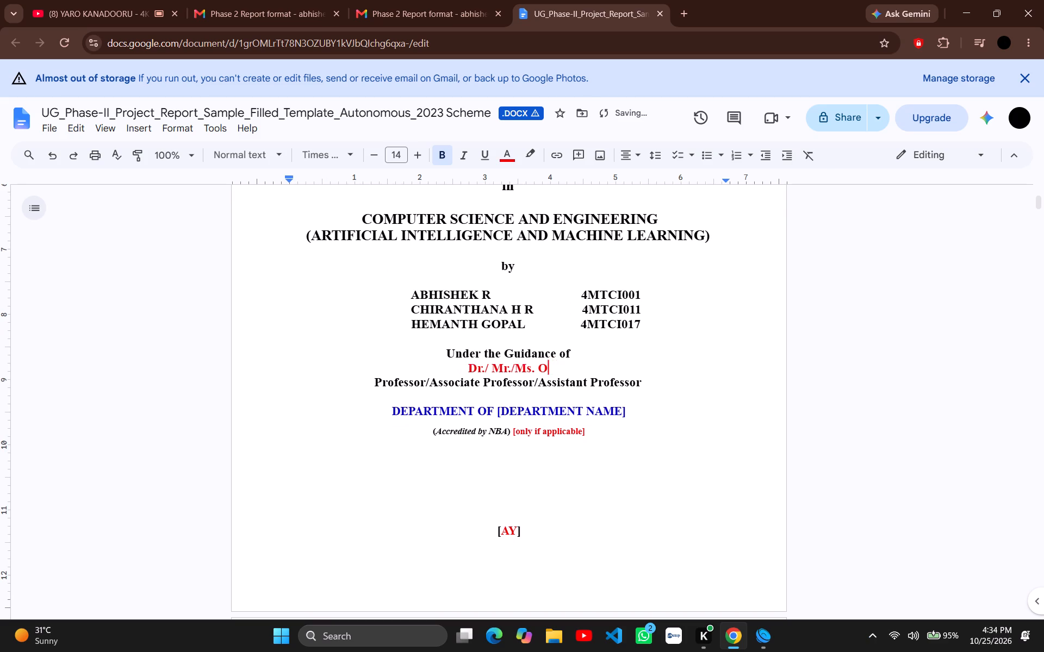
pyautogui.press('BackSpace')
pyautogui.press('BackSpace')
pyautogui.press('BackSpace')
pyautogui.press('BackSpace')
pyautogui.press('BackSpace')
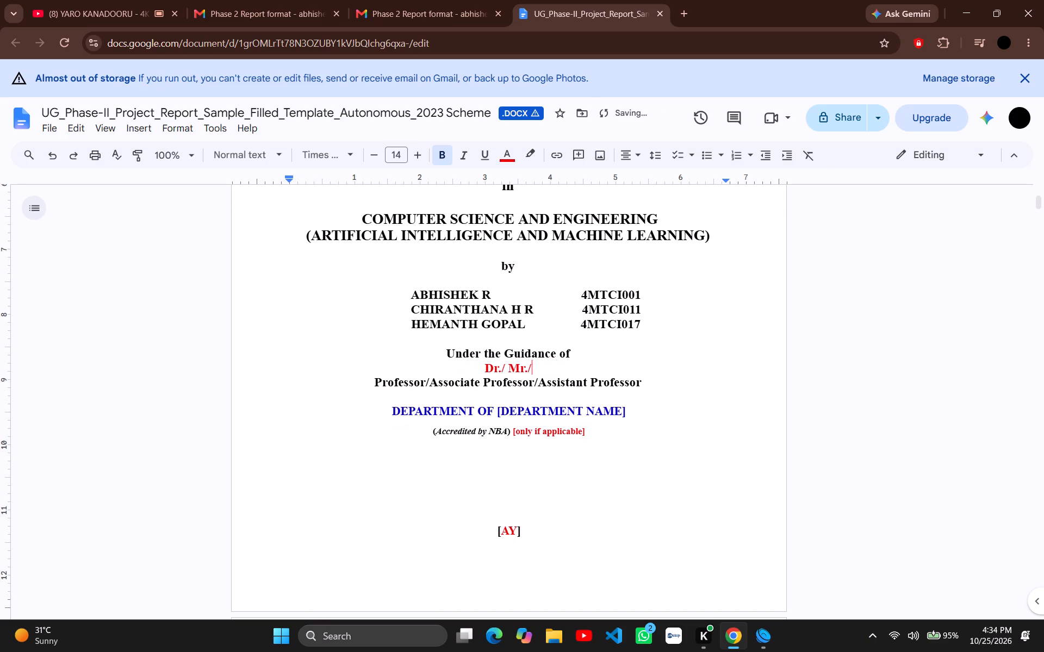
pyautogui.press('BackSpace')
pyautogui.press('BackSpace')
pyautogui.press('BackSpace')
pyautogui.press('BackSpace')
pyautogui.press('BackSpace')
pyautogui.press('BackSpace')
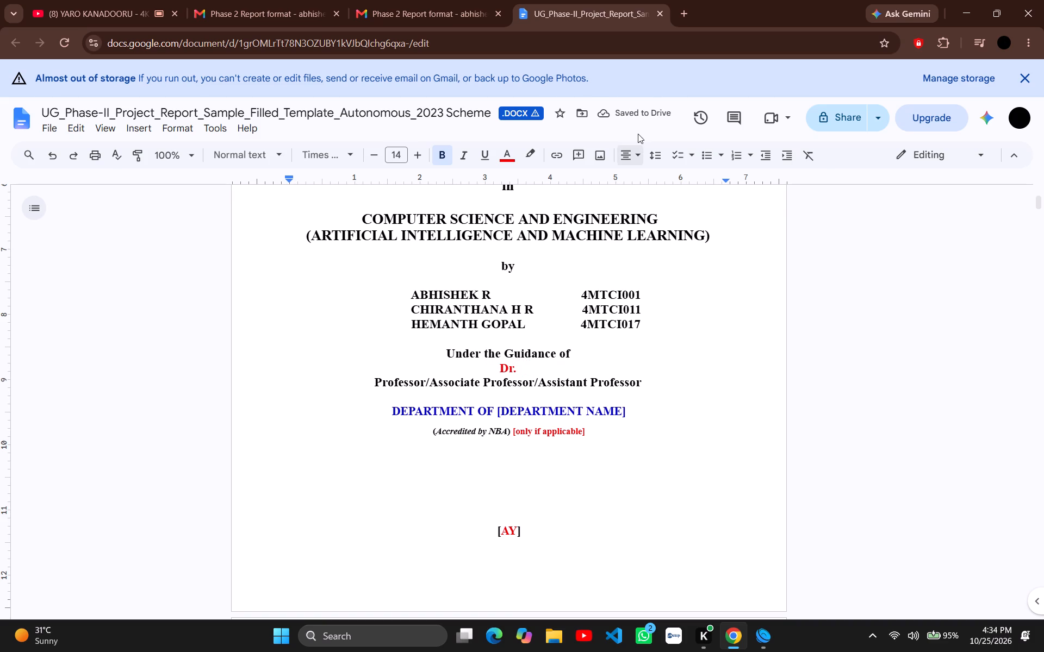
# Start a Google search in a new tab, entering "CS".
pyautogui.click(693, 5)
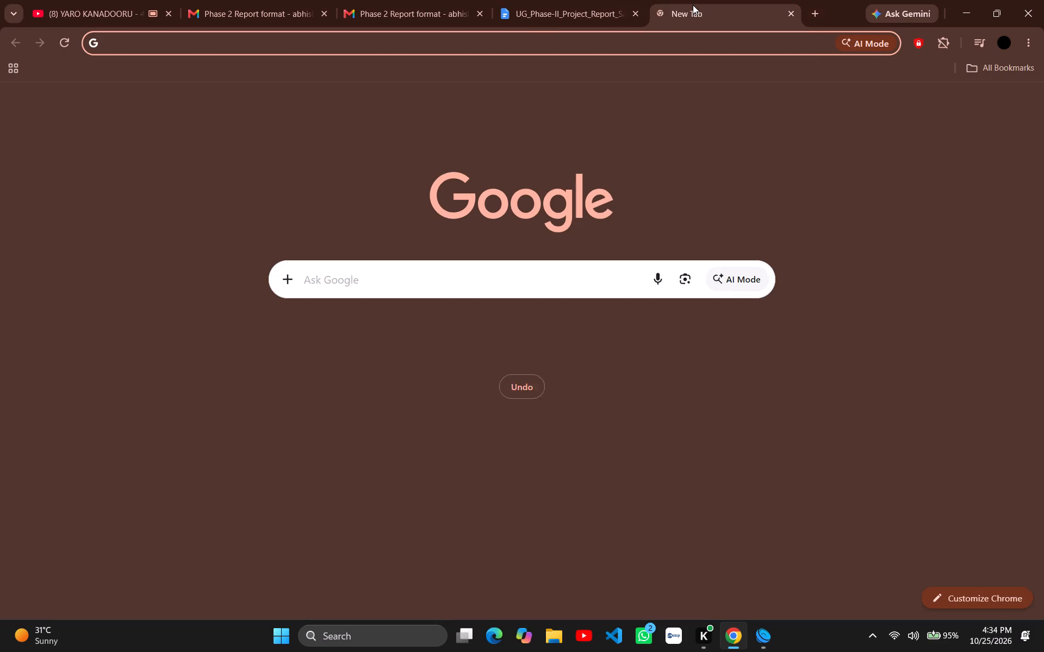
pyautogui.click(570, 262)
pyautogui.write('CS')
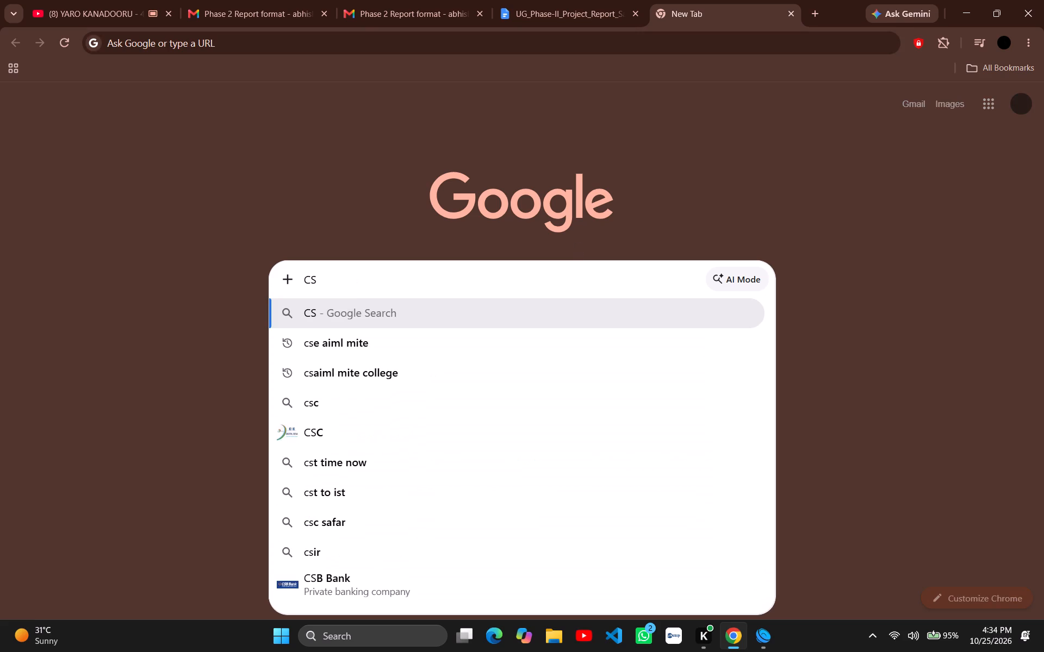
# Search for "cse aiml mite" and open the Faculty section of the institute's CS&E (Artificial Intelligence & Machine Learning) page.
pyautogui.click(458, 337)
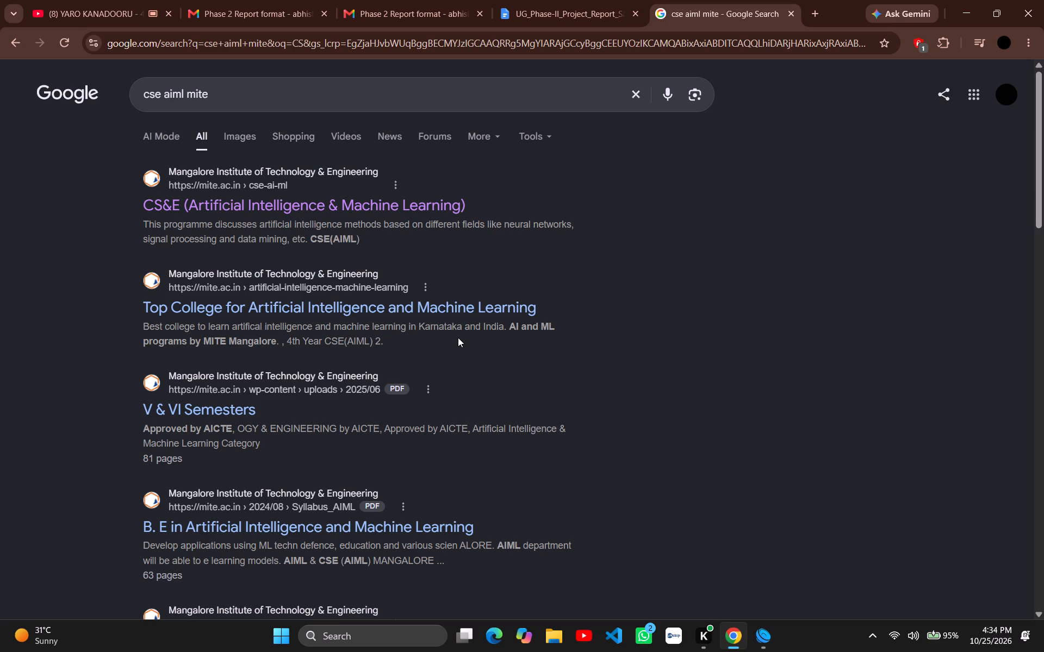
pyautogui.click(349, 208)
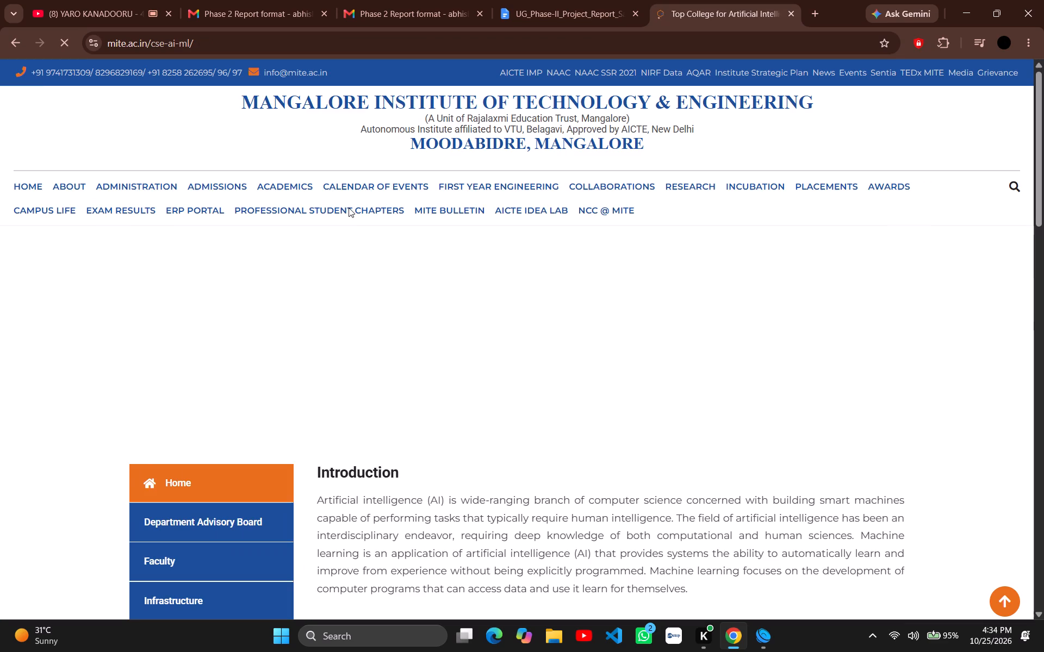
pyautogui.scroll(-2, 187, 442)
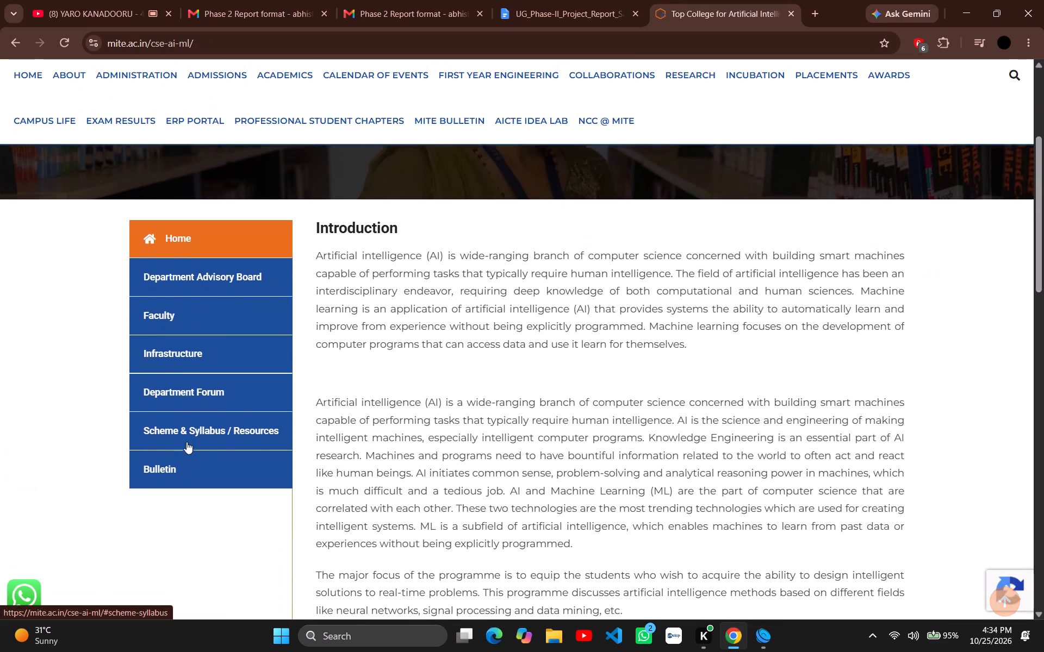
pyautogui.click(210, 308)
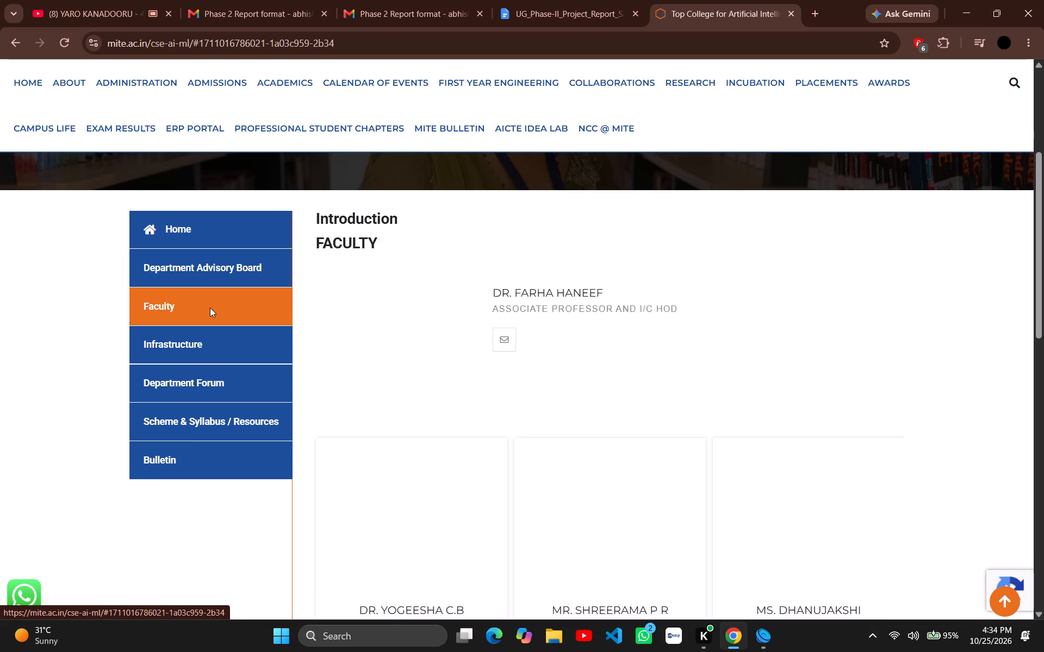
# Look through the department's faculty listing for names and positions, including the Professor of Practice section.
pyautogui.scroll(-2, 380, 324)
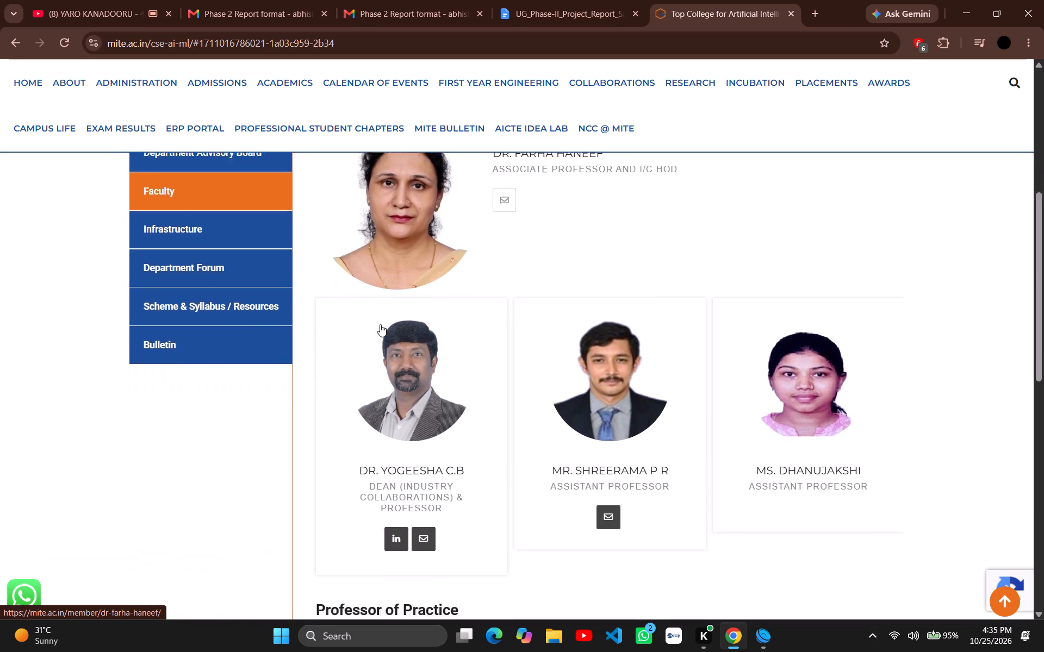
pyautogui.scroll(-1, 380, 324)
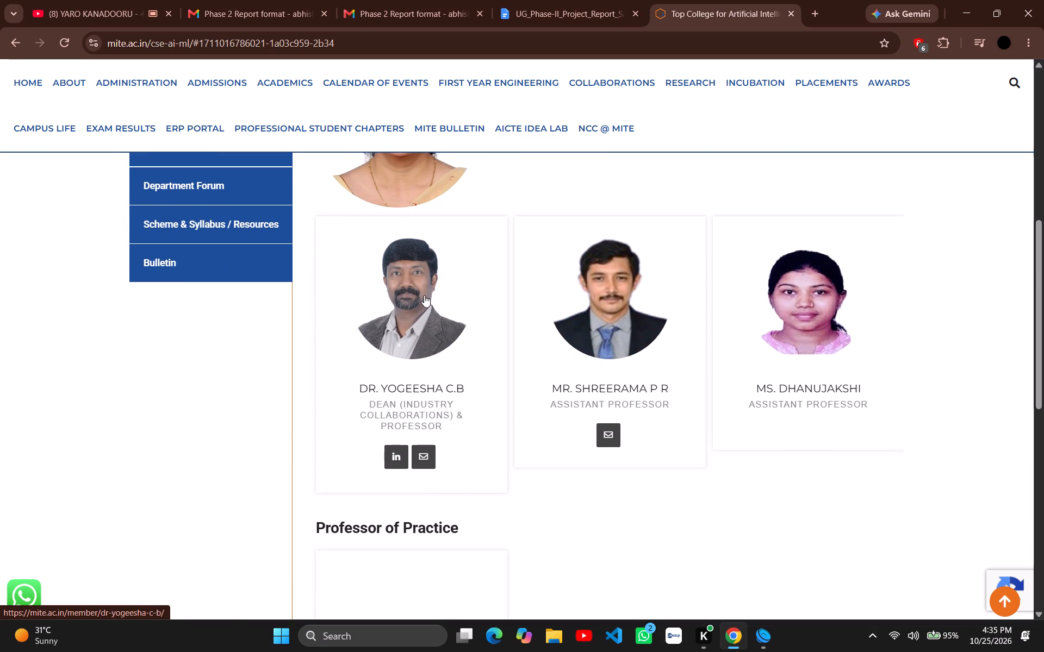
pyautogui.scroll(1, 424, 295)
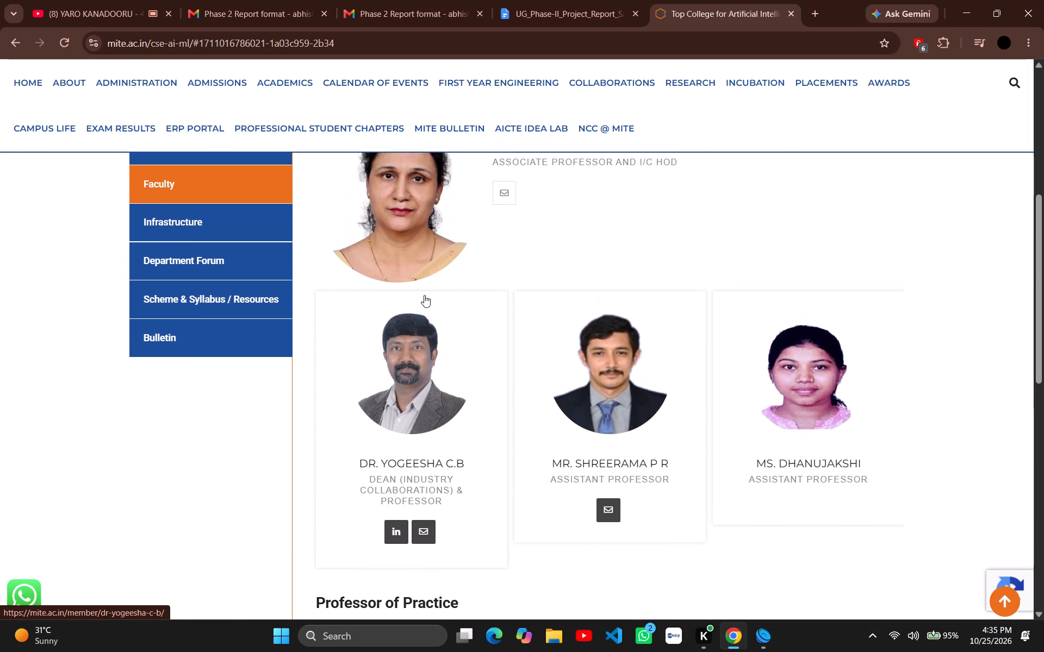
pyautogui.scroll(1, 424, 295)
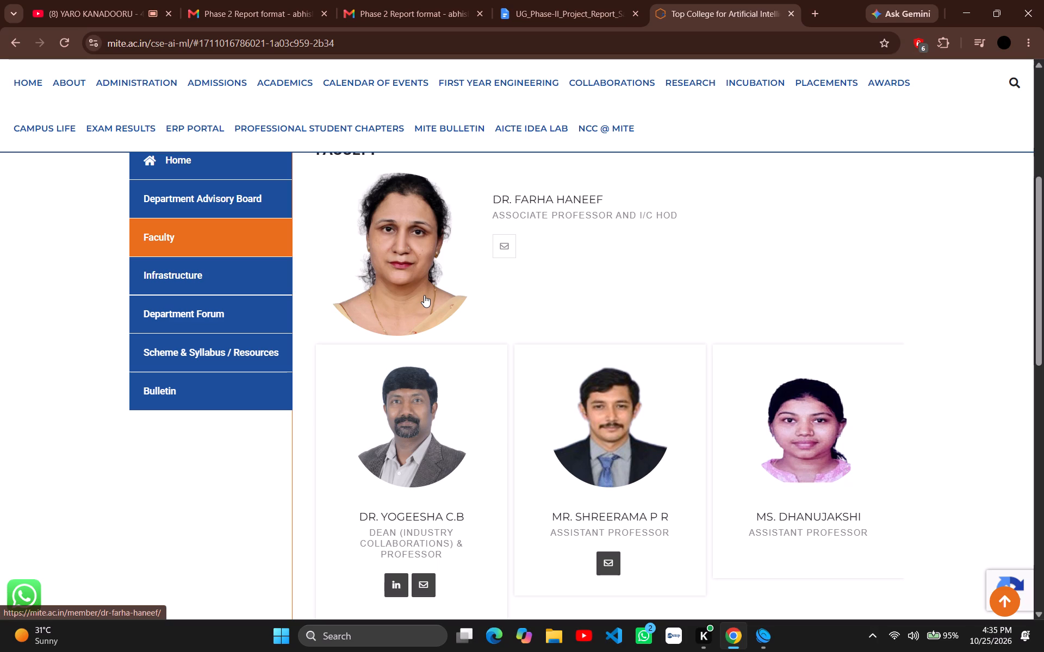
pyautogui.scroll(1, 424, 295)
pyautogui.scroll(-1, 424, 295)
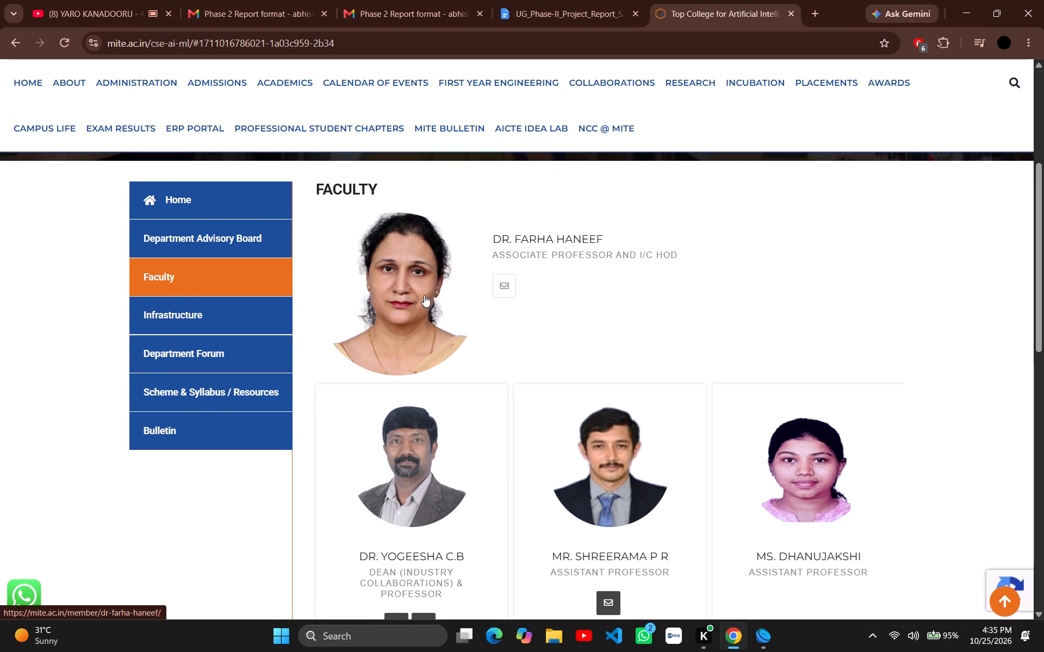
pyautogui.scroll(-1, 424, 295)
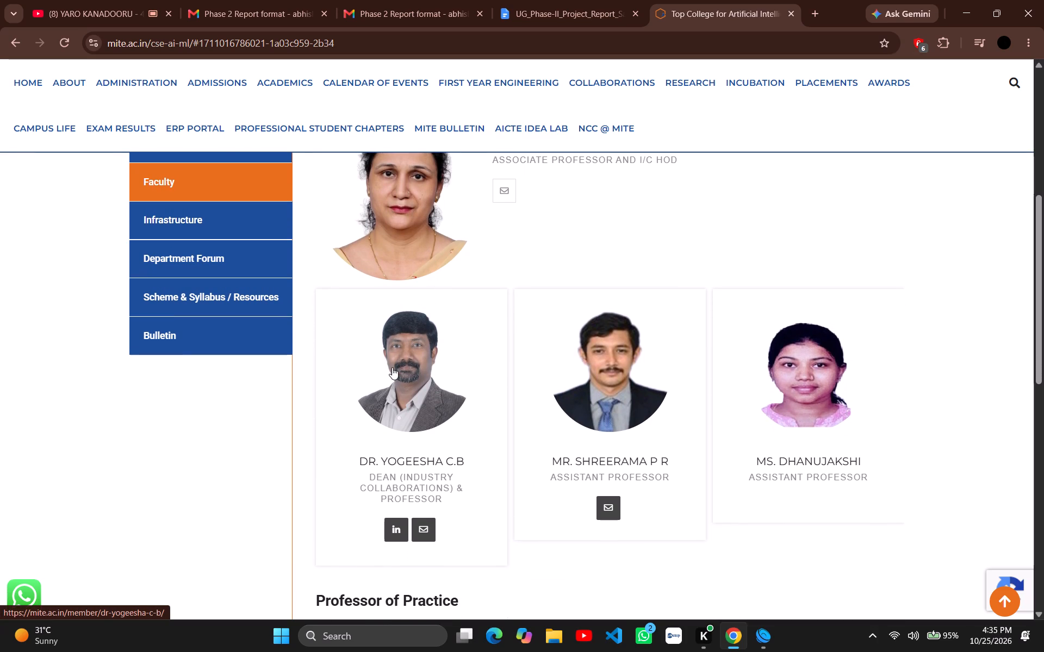
pyautogui.scroll(-1, 400, 384)
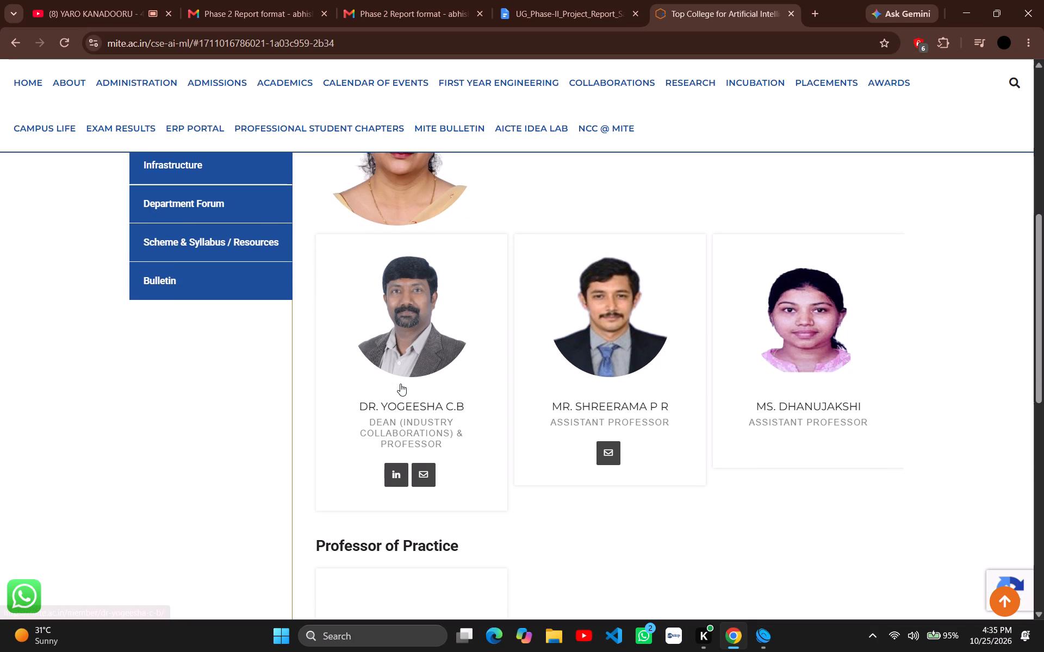
pyautogui.scroll(-2, 400, 384)
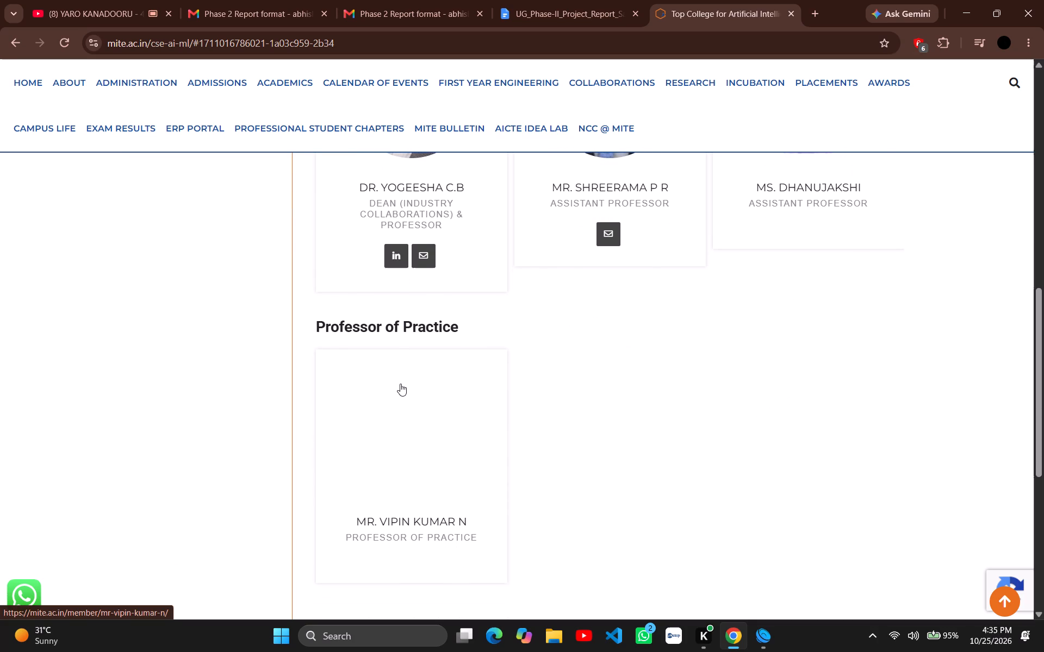
pyautogui.scroll(-1, 400, 384)
pyautogui.scroll(2, 400, 384)
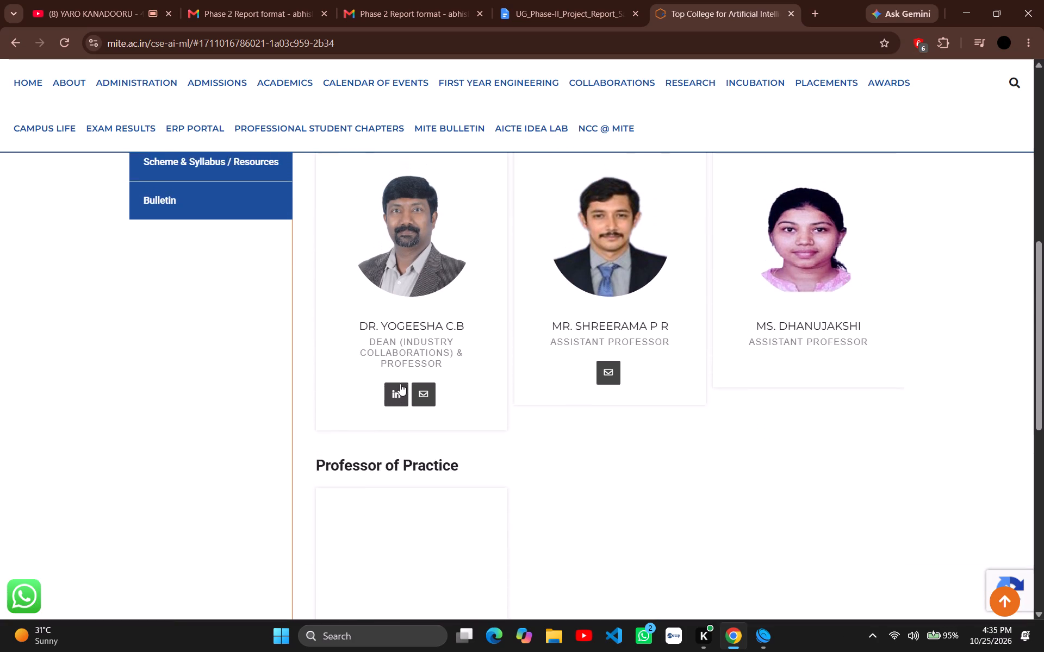
pyautogui.scroll(2, 400, 384)
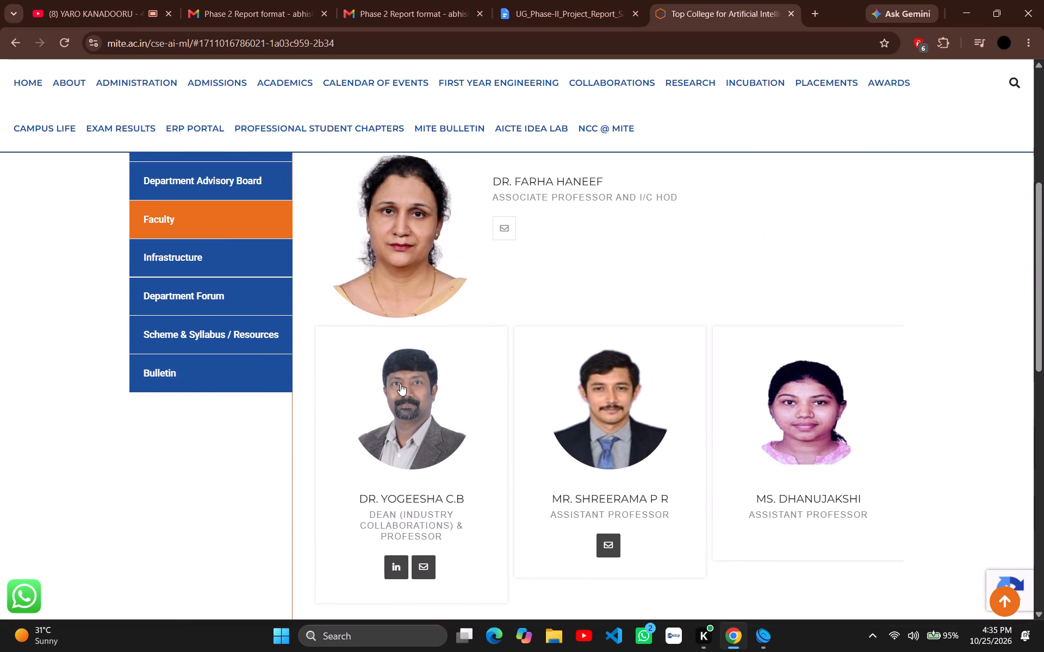
# View the profile of the Dean (Industry Collaborations) & Professor, browse to the neighbouring assistant professor's profile, and close the viewer.
pyautogui.click(400, 398)
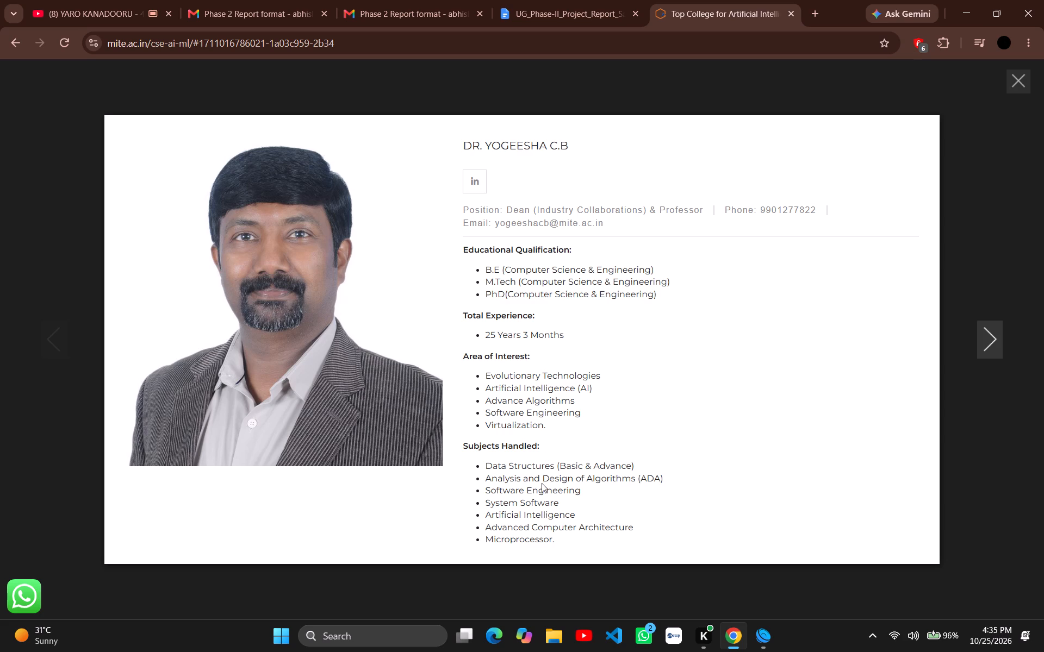
pyautogui.scroll(-1, 533, 494)
pyautogui.click(986, 331)
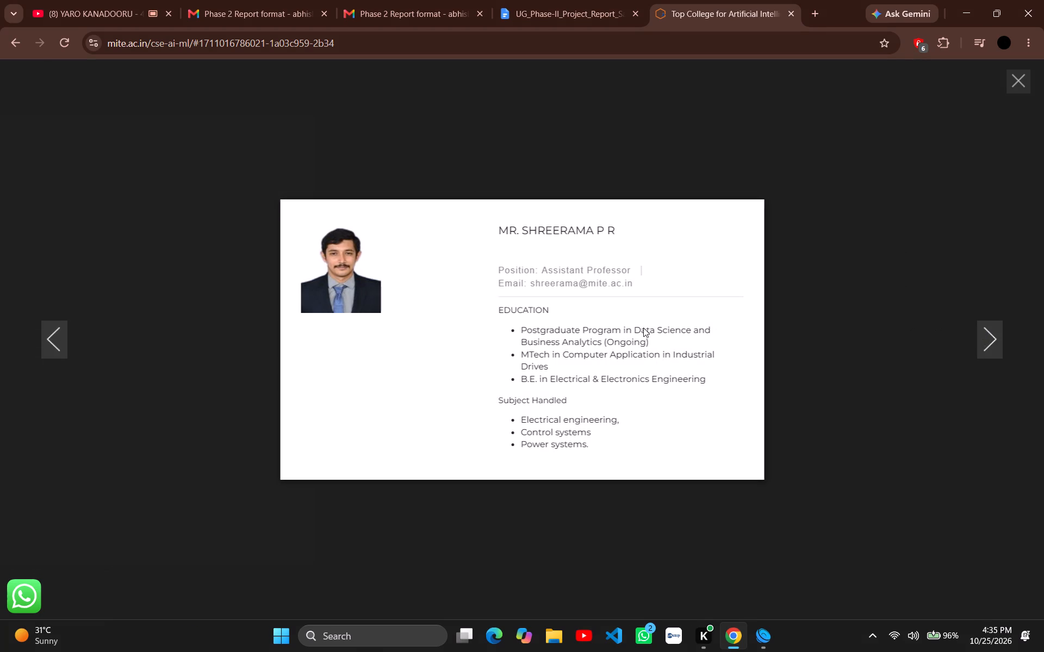
pyautogui.click(48, 354)
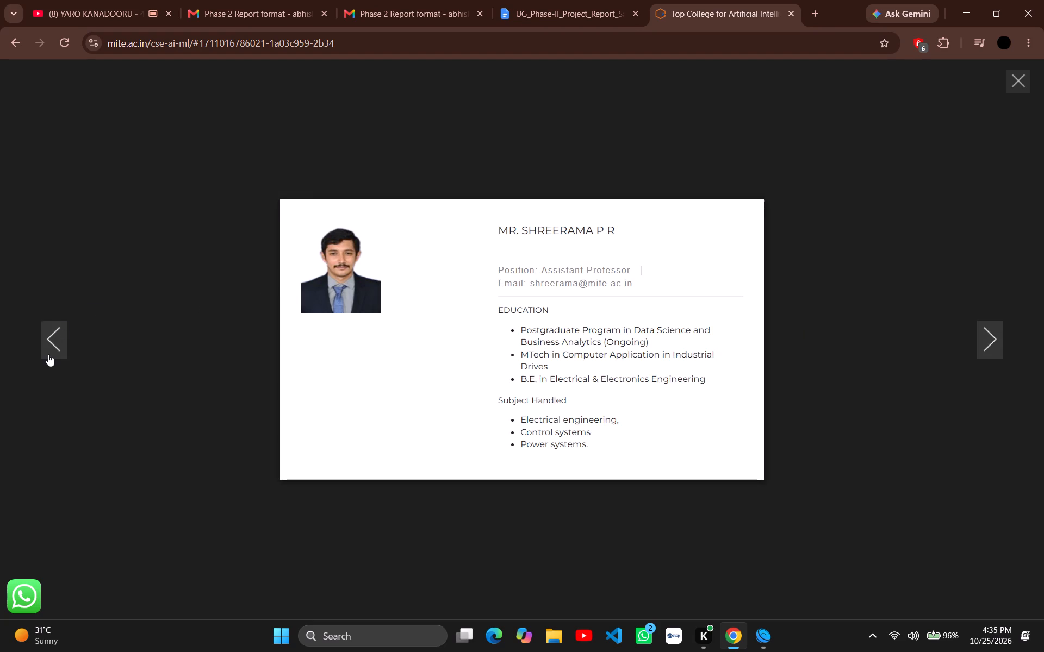
pyautogui.click(48, 354)
pyautogui.moveTo(1043, 99); pyautogui.dragTo(1020, 84)
pyautogui.click(1020, 84)
# Read the full profile of the Associate Professor and I/C HOD, including qualifications and publications, and close it.
pyautogui.click(456, 237)
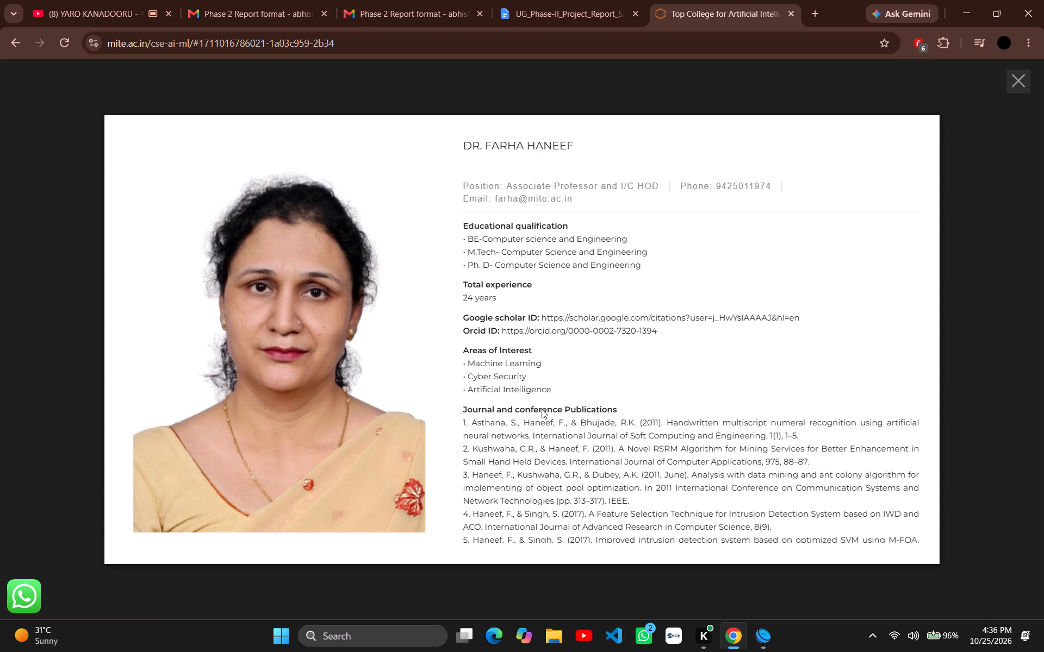
pyautogui.scroll(-4, 542, 409)
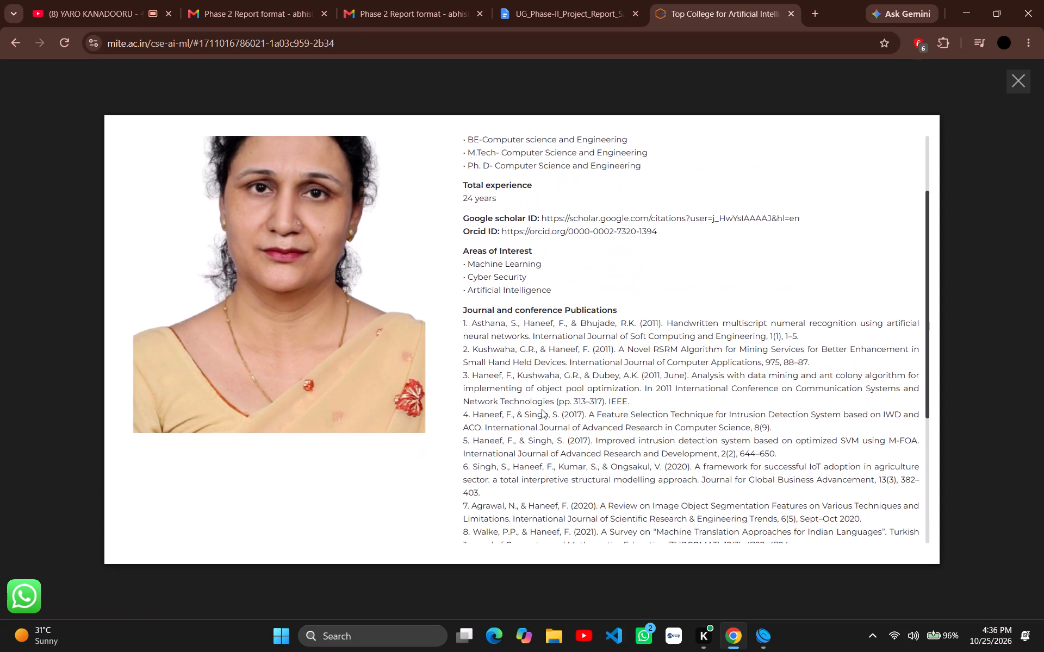
pyautogui.scroll(-1, 542, 409)
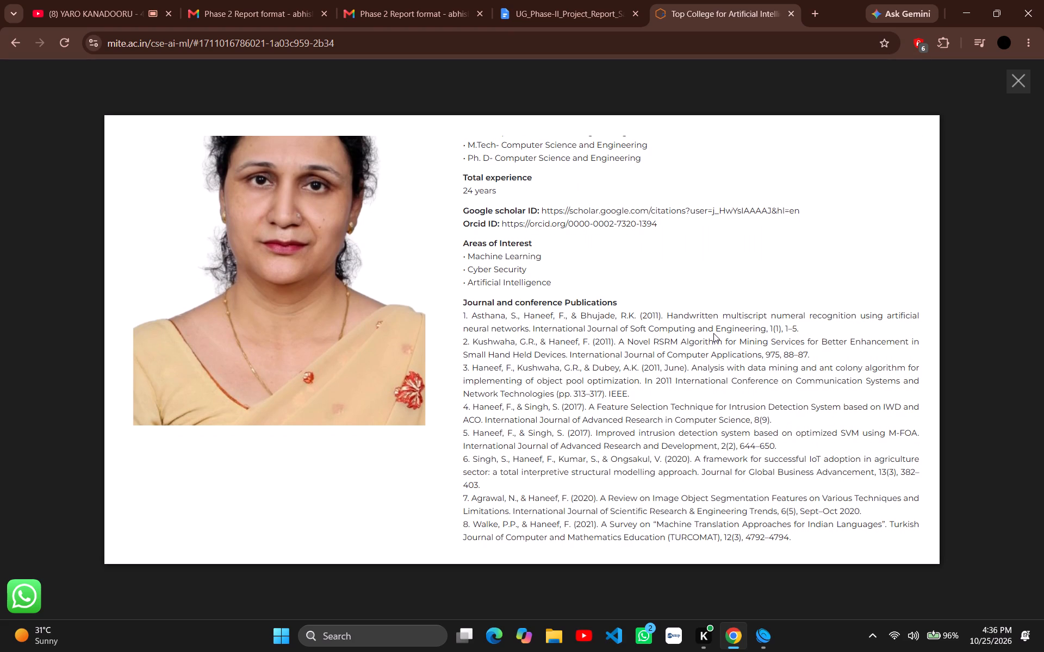
pyautogui.scroll(-1, 694, 343)
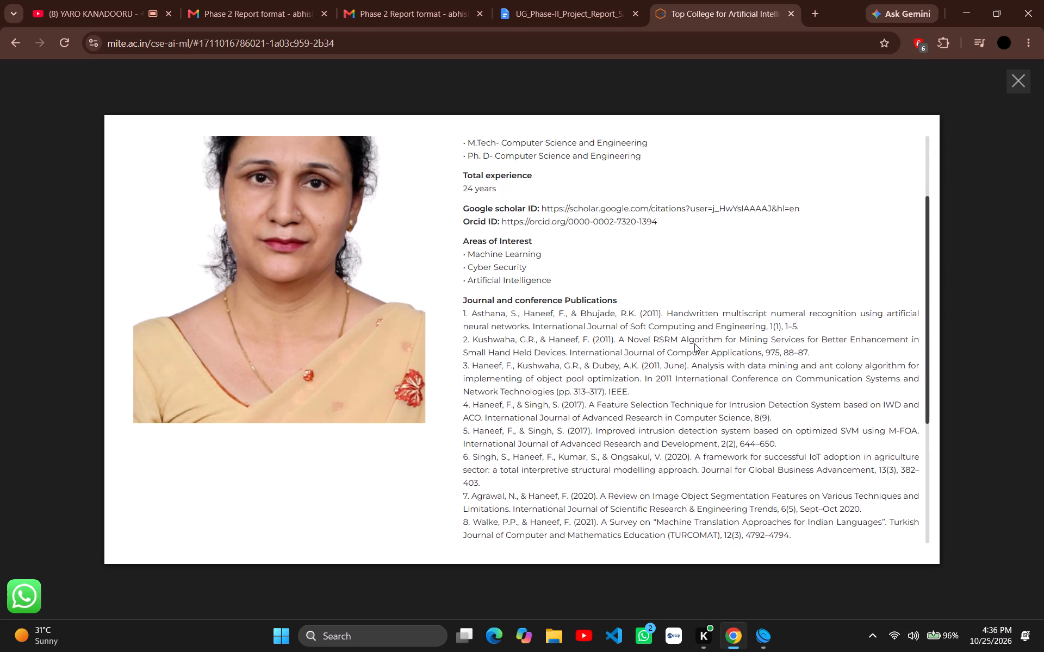
pyautogui.scroll(-1, 694, 343)
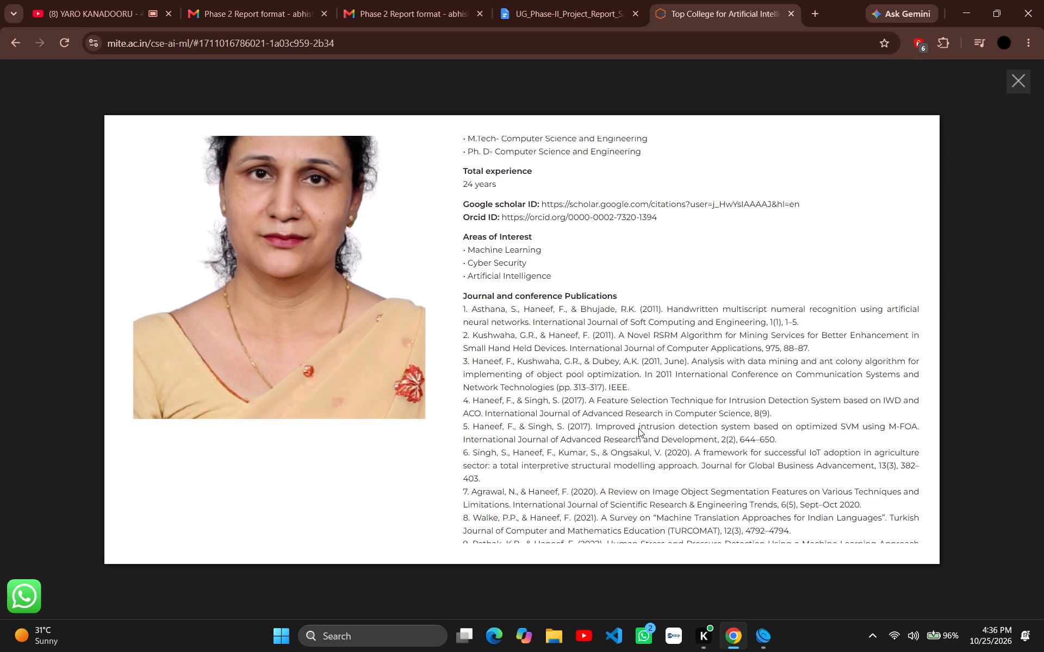
pyautogui.scroll(-5, 638, 428)
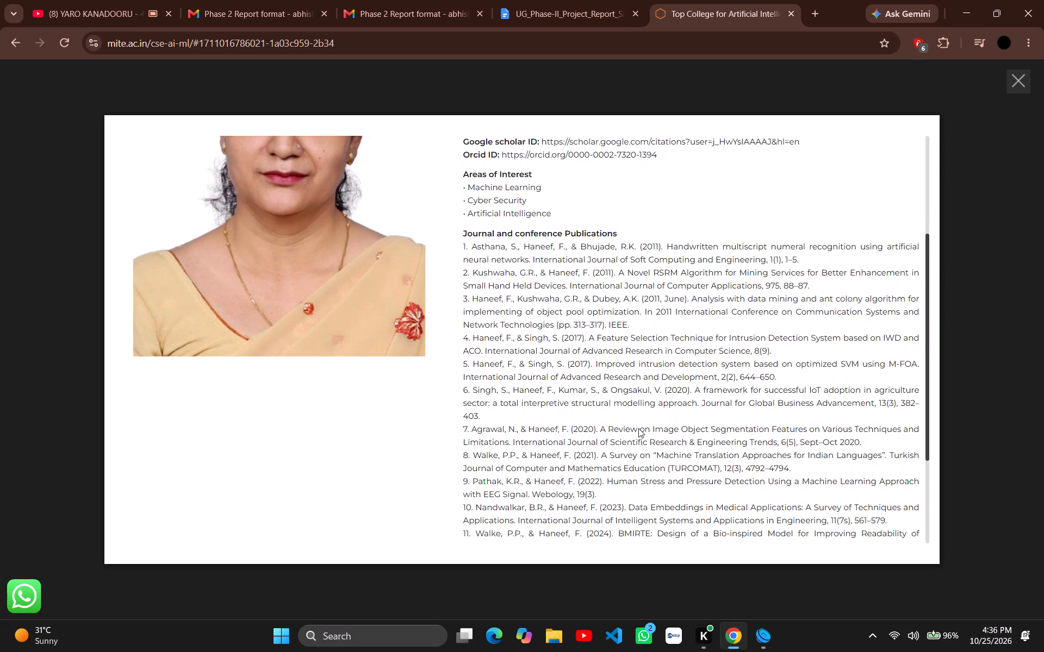
pyautogui.scroll(-2, 638, 428)
pyautogui.scroll(-4, 589, 492)
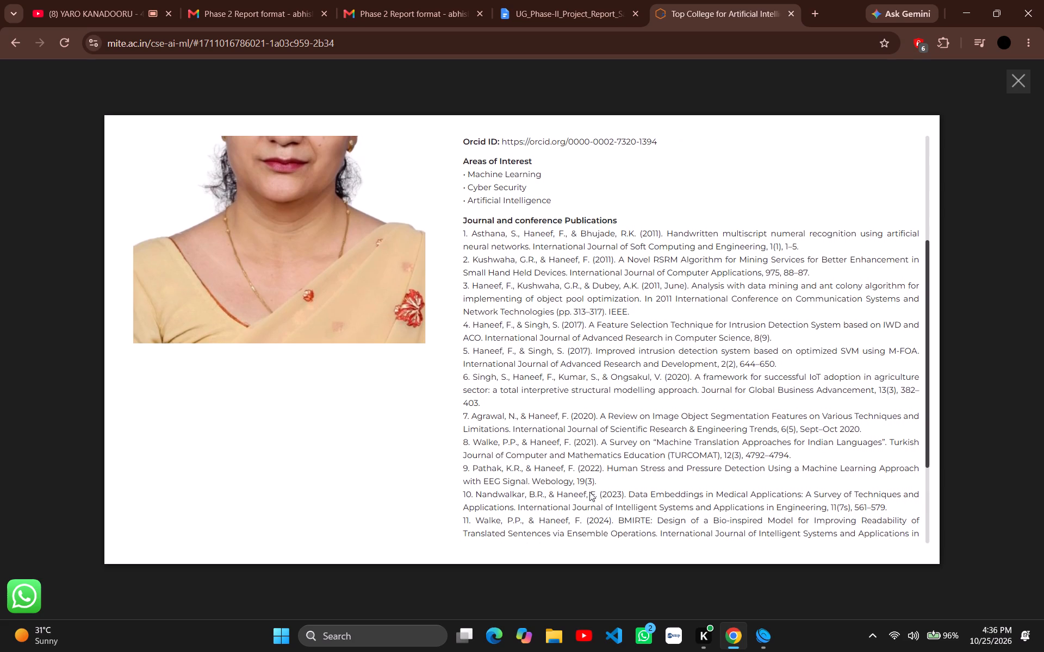
pyautogui.scroll(-6, 589, 492)
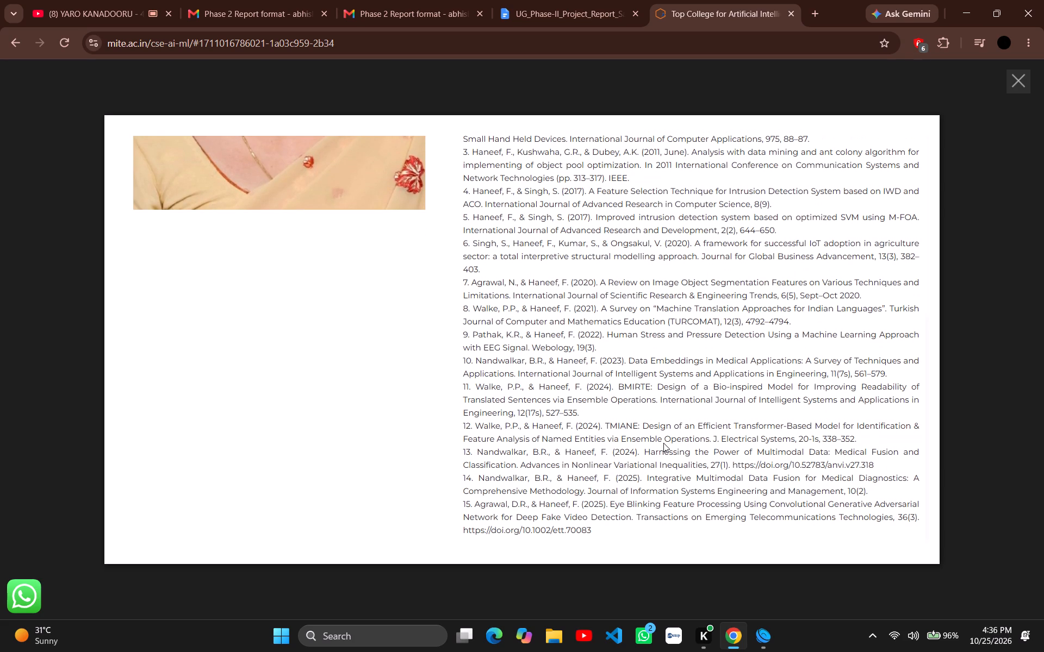
pyautogui.scroll(5, 663, 443)
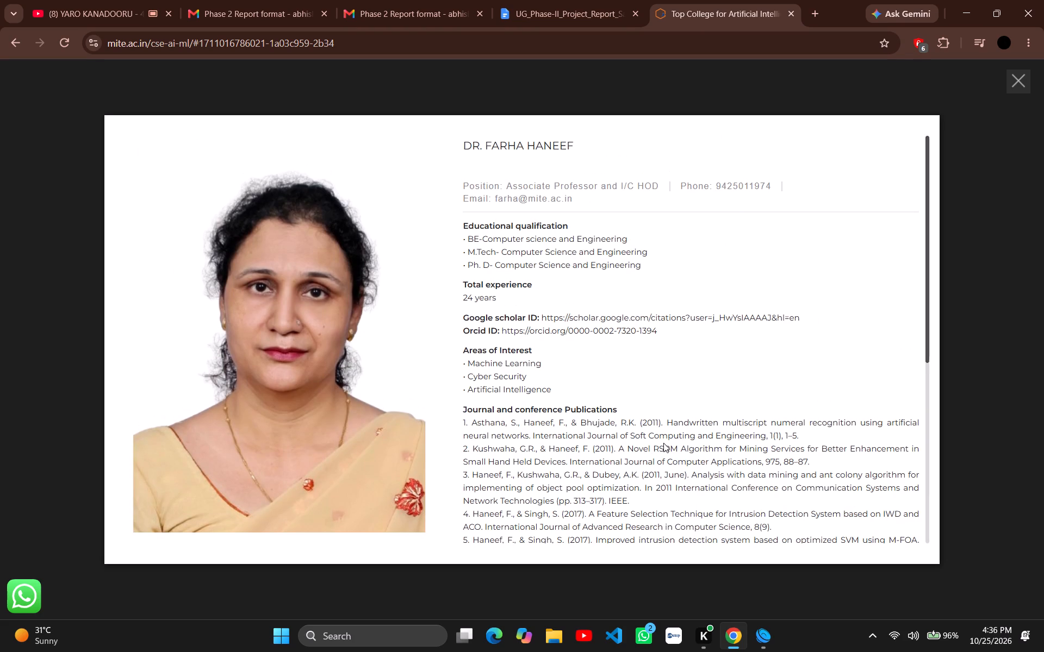
pyautogui.scroll(1, 663, 443)
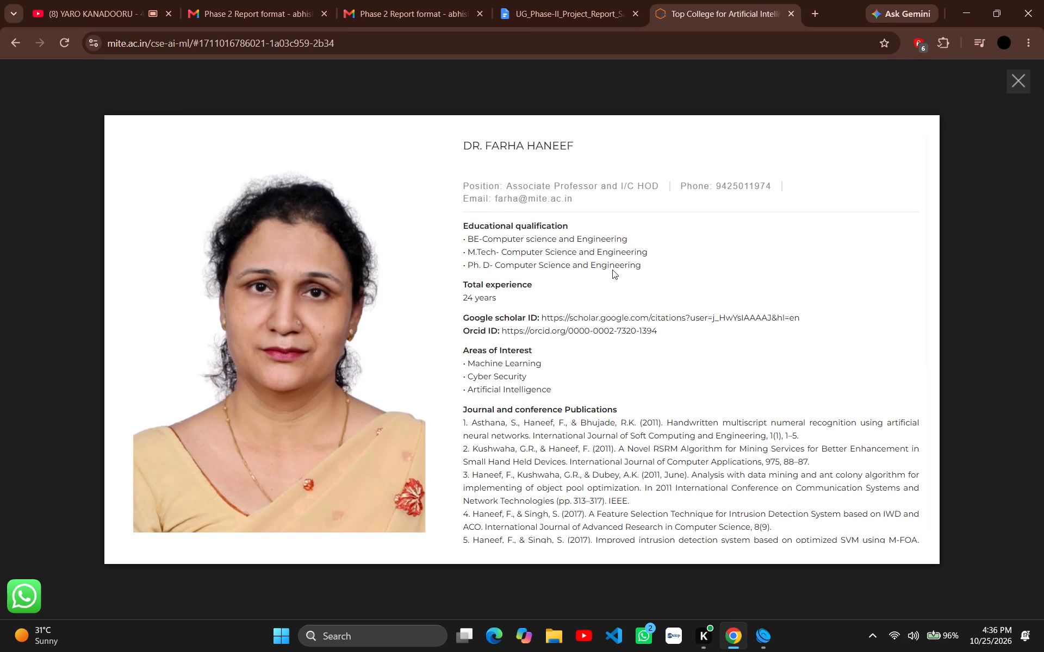
pyautogui.click(1019, 85)
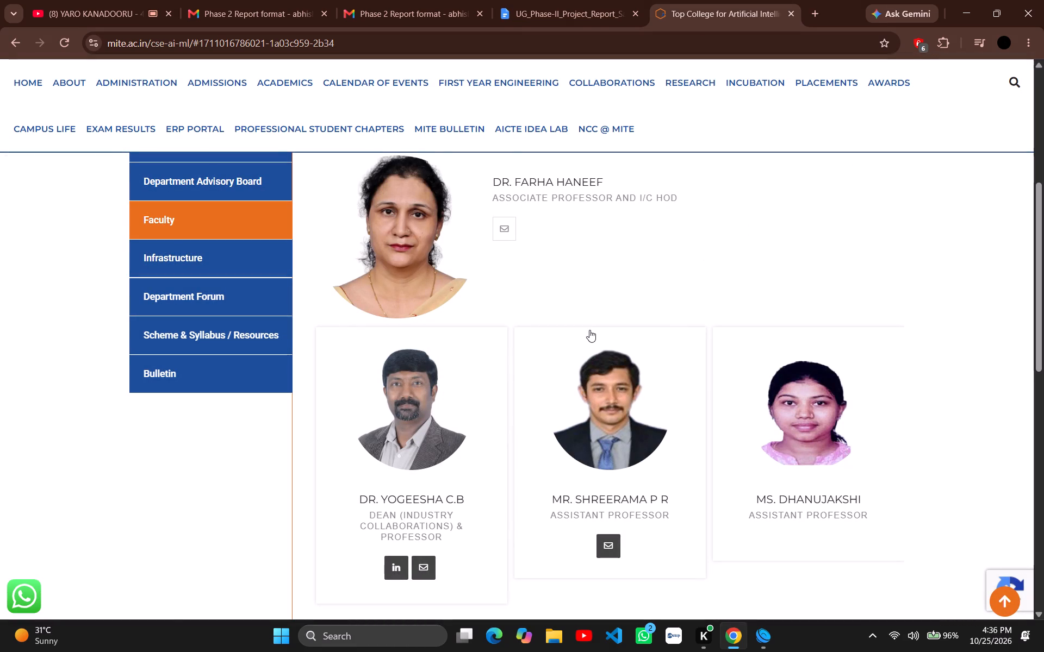
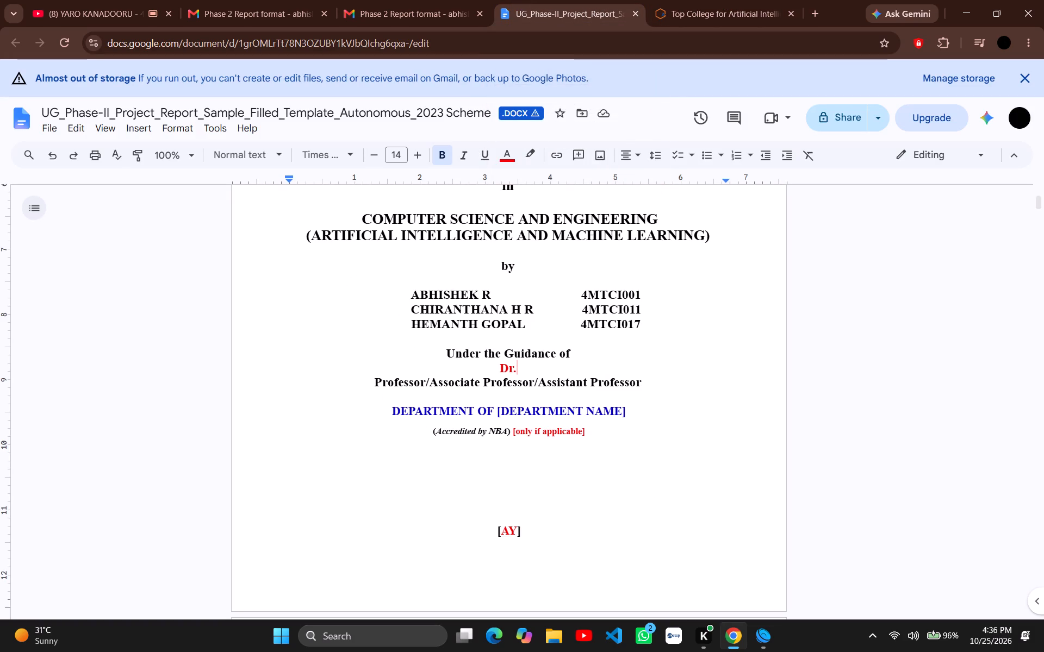
# Enter the guide's name in capitals, followed by the two initials, after "Dr." below "Under the Guidance of".
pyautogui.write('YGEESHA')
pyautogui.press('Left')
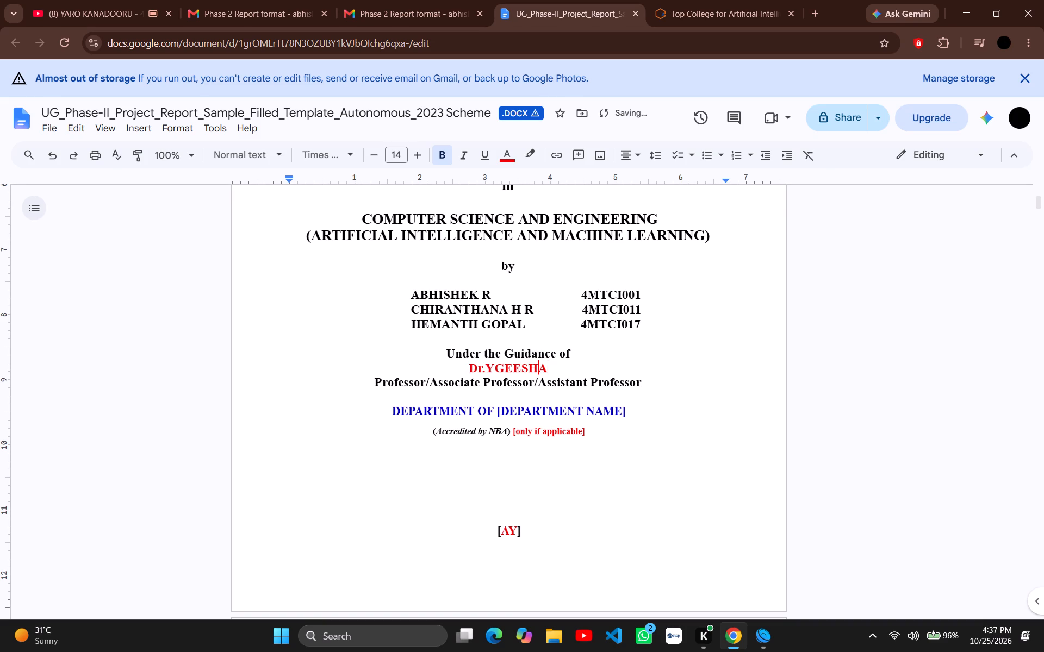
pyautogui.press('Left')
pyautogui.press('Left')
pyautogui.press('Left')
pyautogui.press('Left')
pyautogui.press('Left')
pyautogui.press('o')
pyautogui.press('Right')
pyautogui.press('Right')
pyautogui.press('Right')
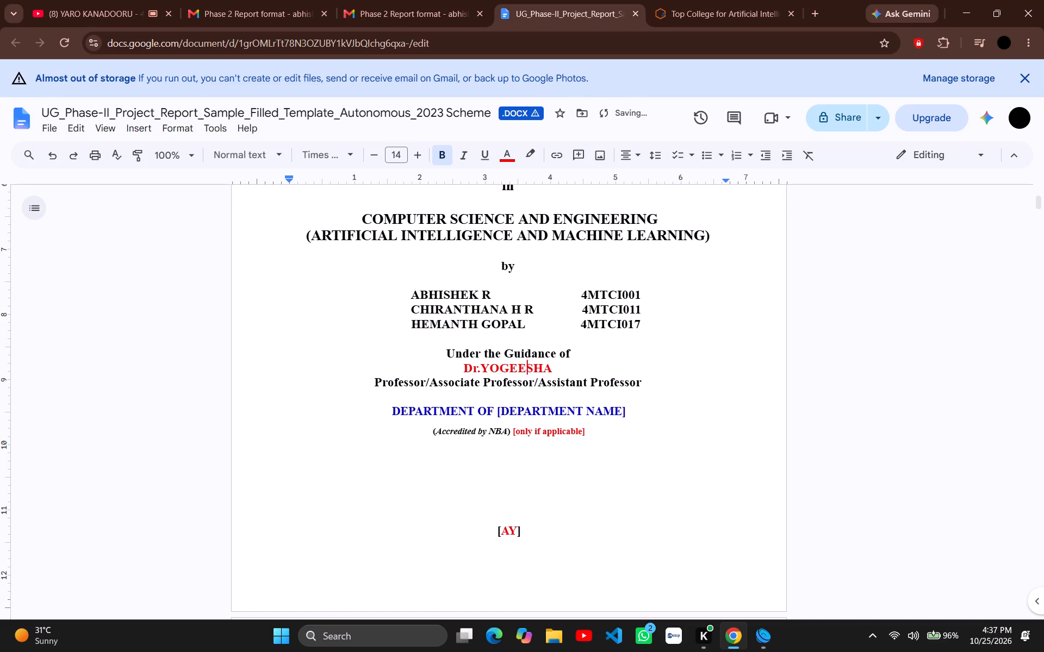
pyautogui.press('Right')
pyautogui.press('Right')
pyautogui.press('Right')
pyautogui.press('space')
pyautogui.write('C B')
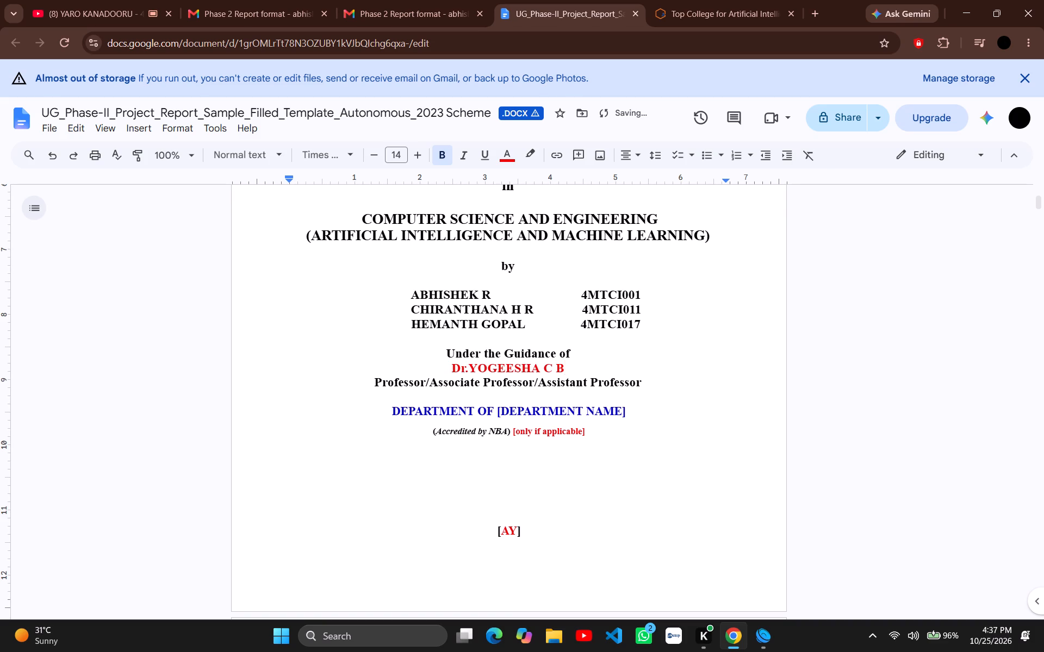
# Change the text colour of the guide's whole name line, including "Dr.", from red to black.
pyautogui.moveTo(564, 367); pyautogui.dragTo(533, 372)
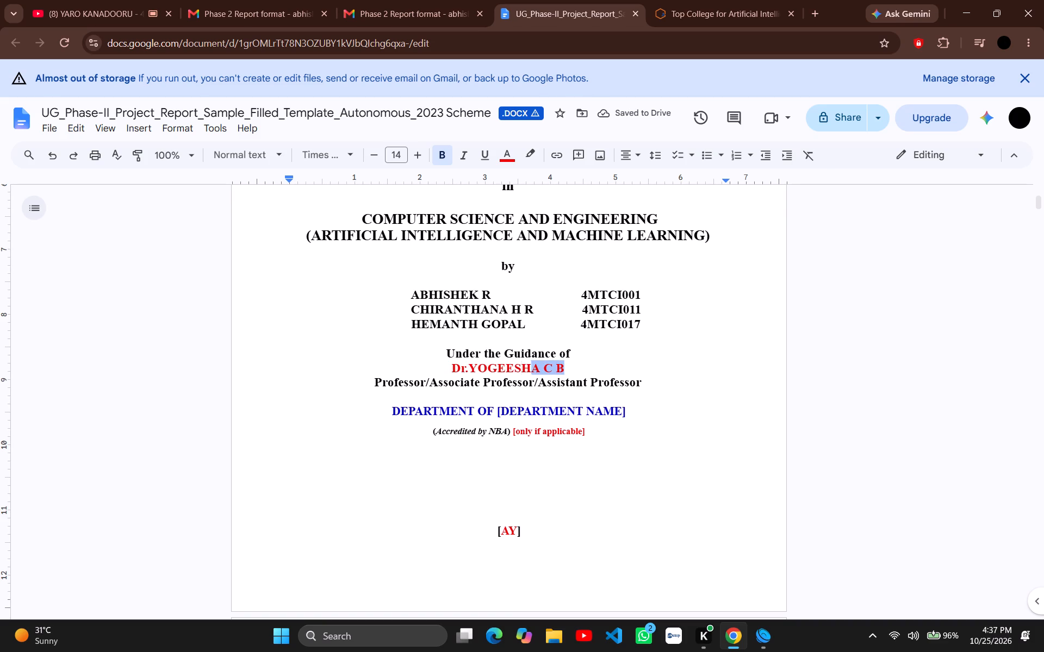
pyautogui.moveTo(533, 372); pyautogui.dragTo(455, 365)
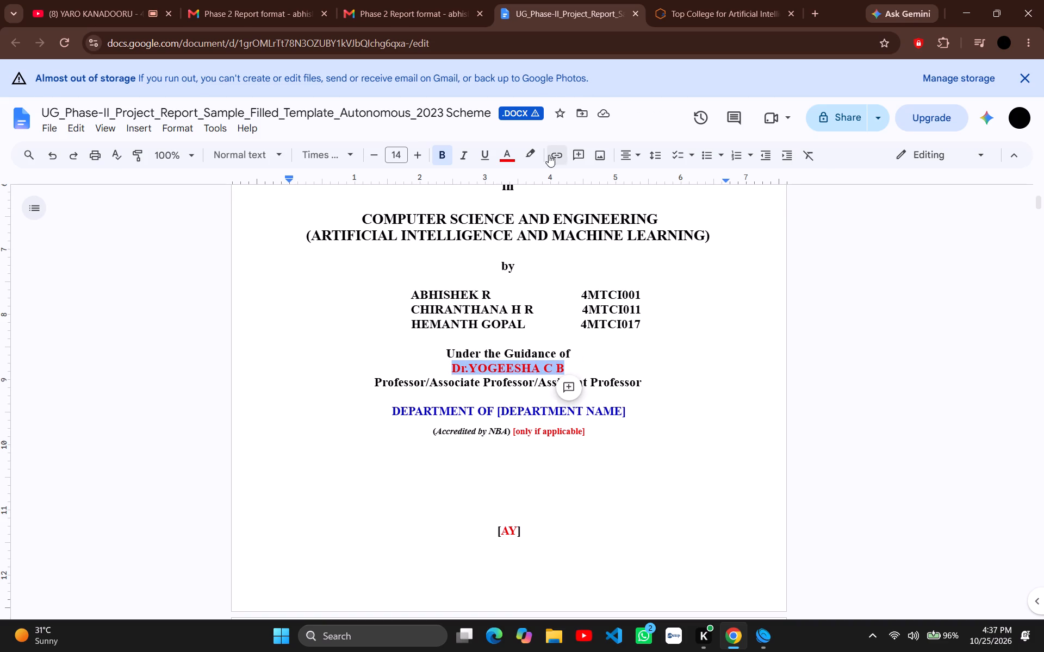
pyautogui.click(513, 154)
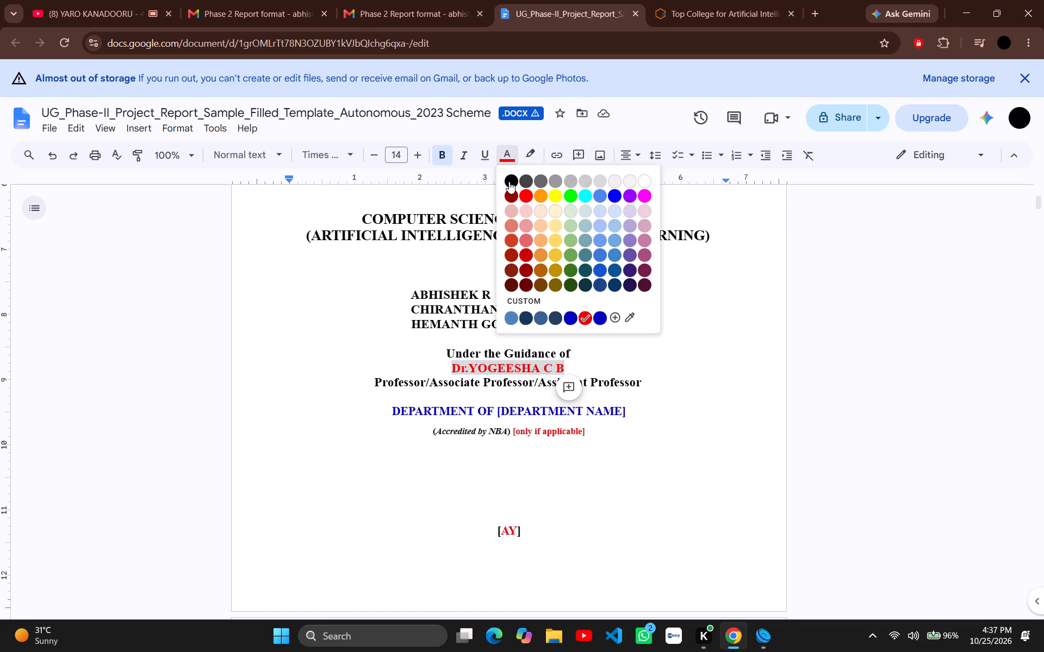
pyautogui.click(509, 181)
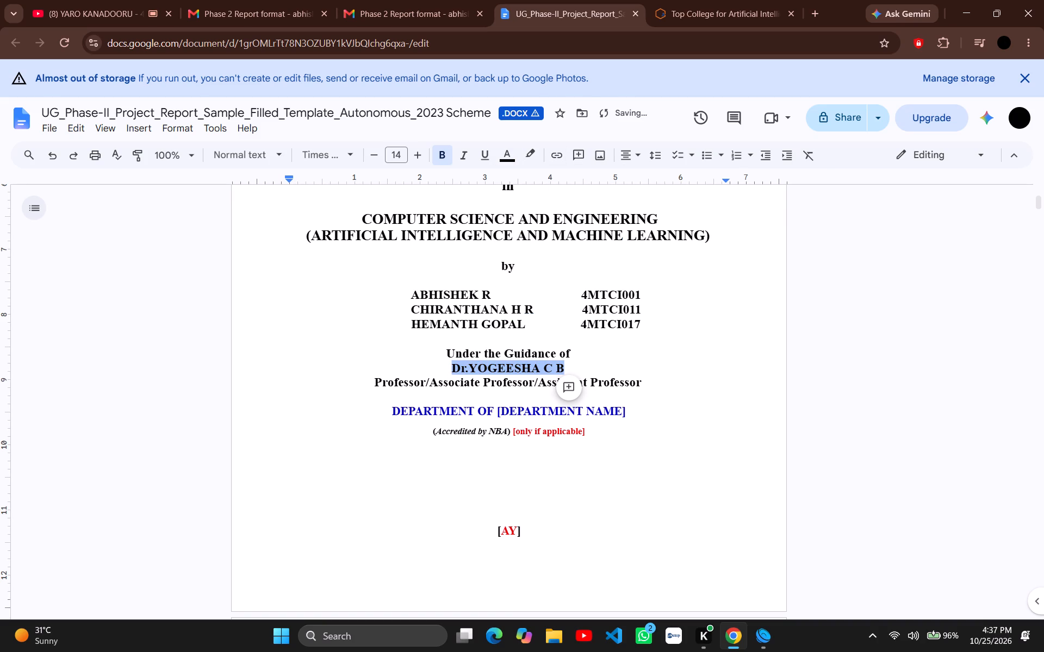
pyautogui.click(539, 359)
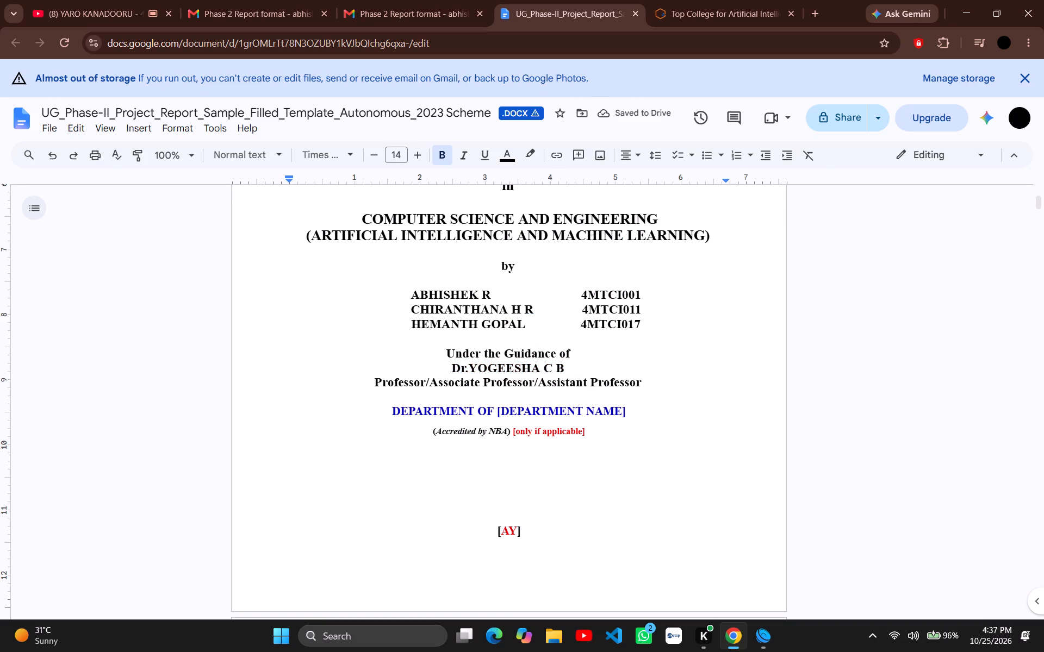
# Replace the "AY" placeholder inside the brackets at the bottom of the title page with 2026-27.
pyautogui.scroll(-2, 540, 397)
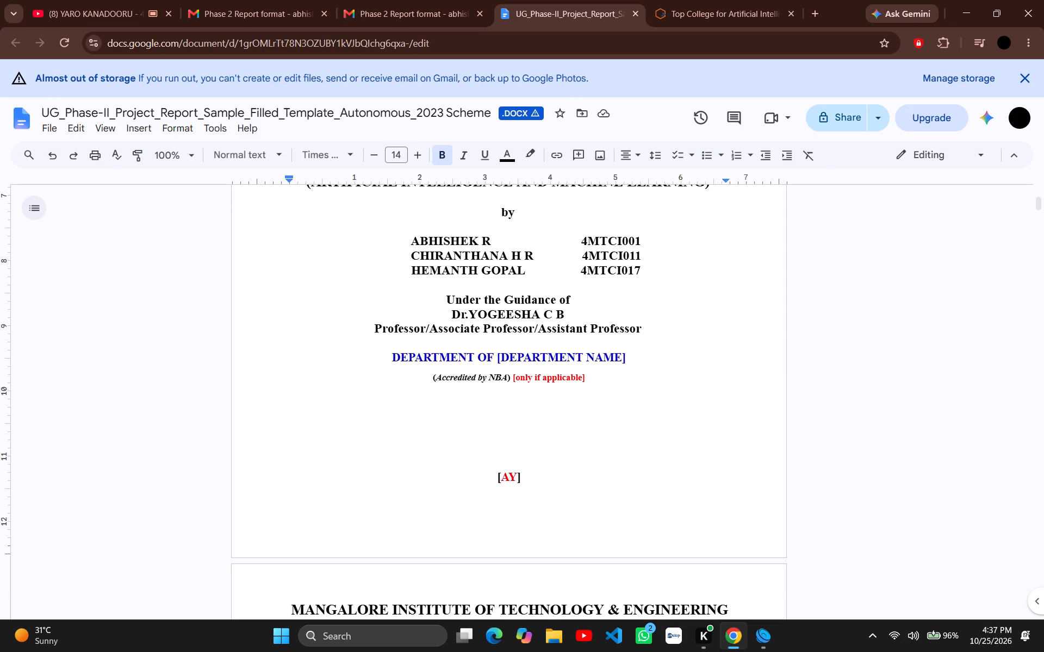
pyautogui.scroll(-1, 557, 440)
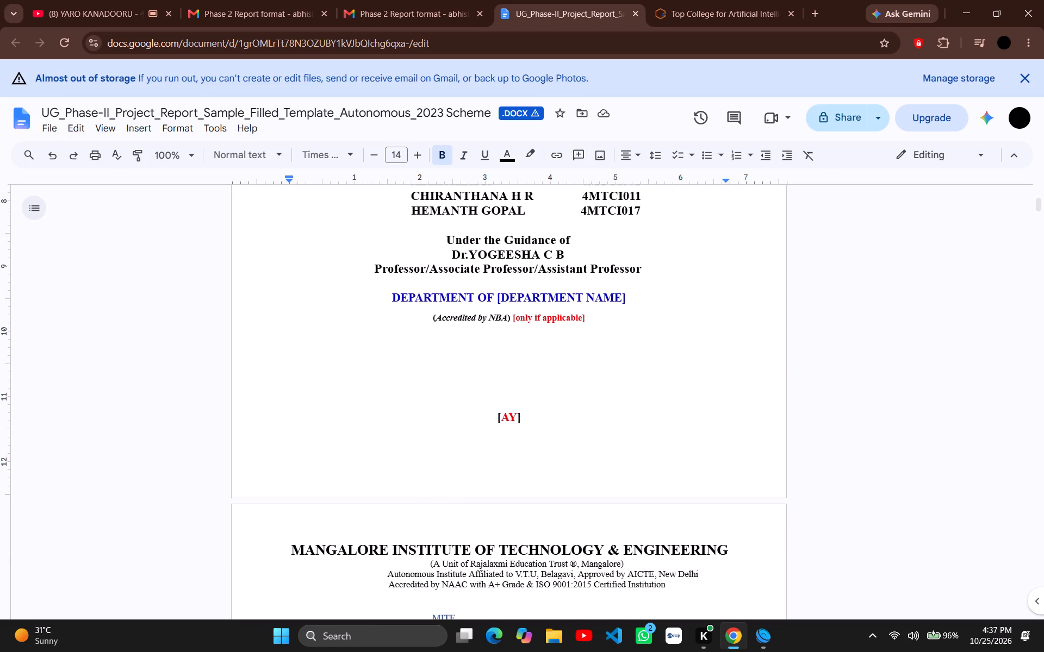
pyautogui.click(516, 419)
pyautogui.press('BackSpace')
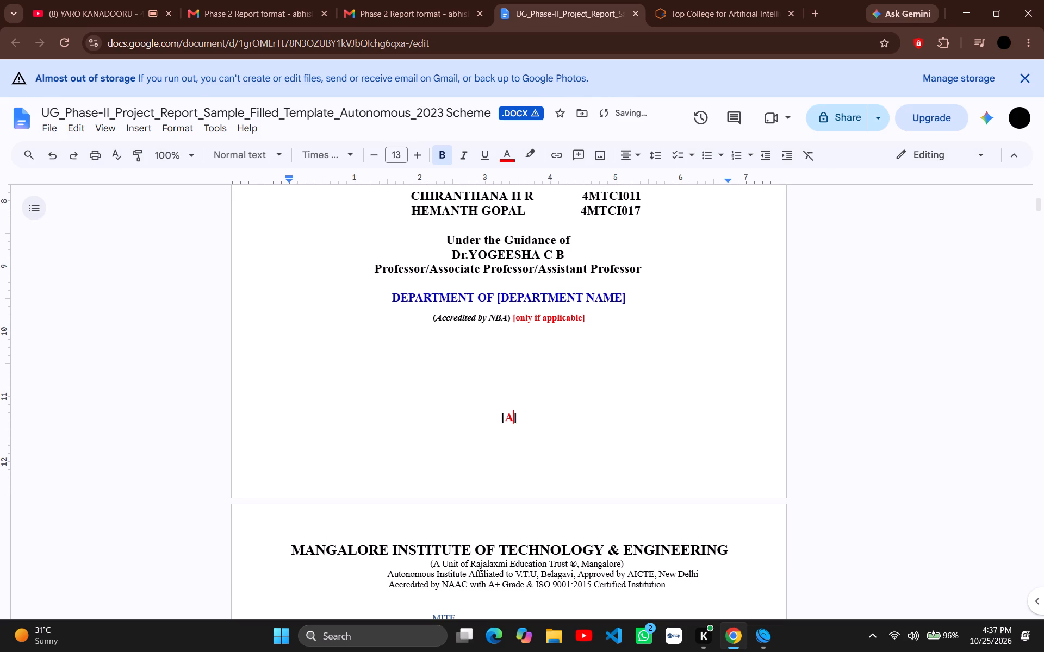
pyautogui.press('BackSpace')
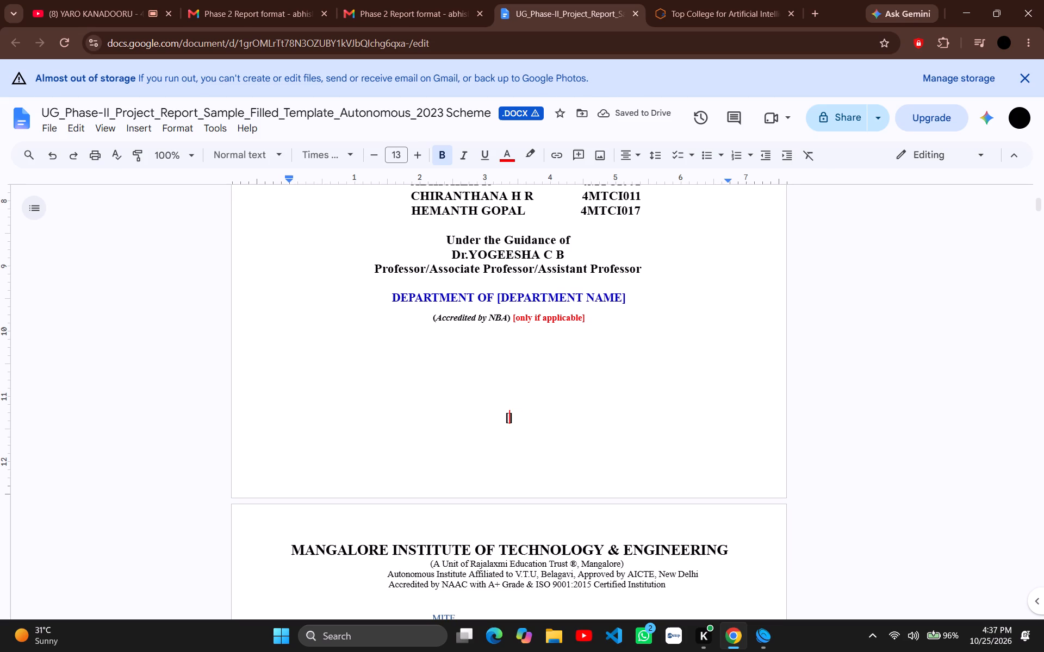
pyautogui.write('20')
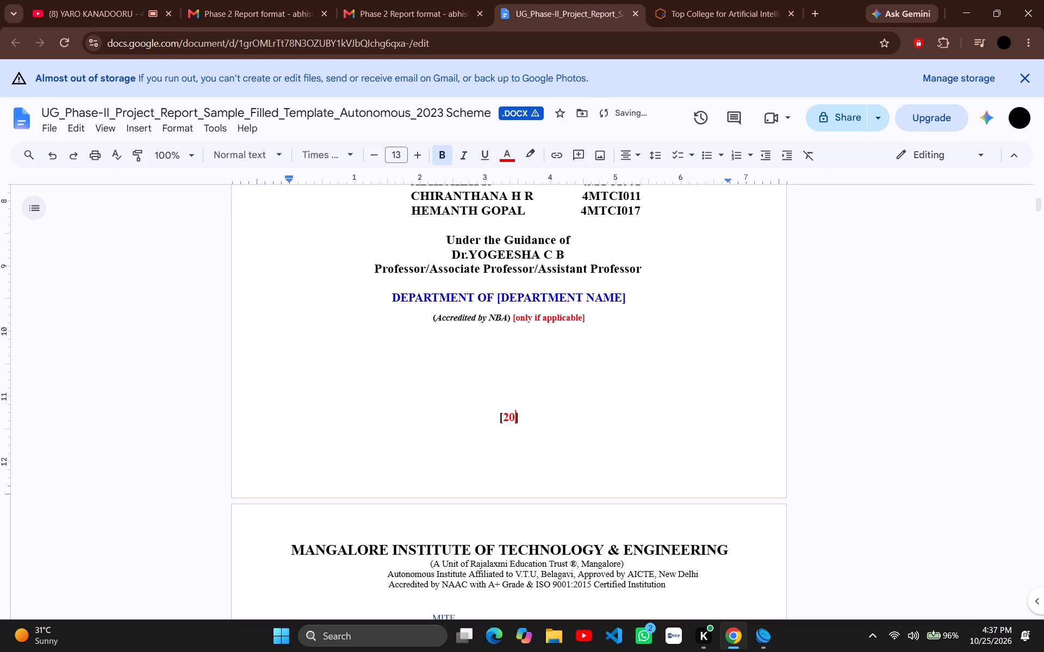
pyautogui.press('2')
pyautogui.press('6')
pyautogui.write('-27')
# Change the text colour of the bracketed academic year 2026-27 to black.
pyautogui.moveTo(532, 417); pyautogui.dragTo(489, 413)
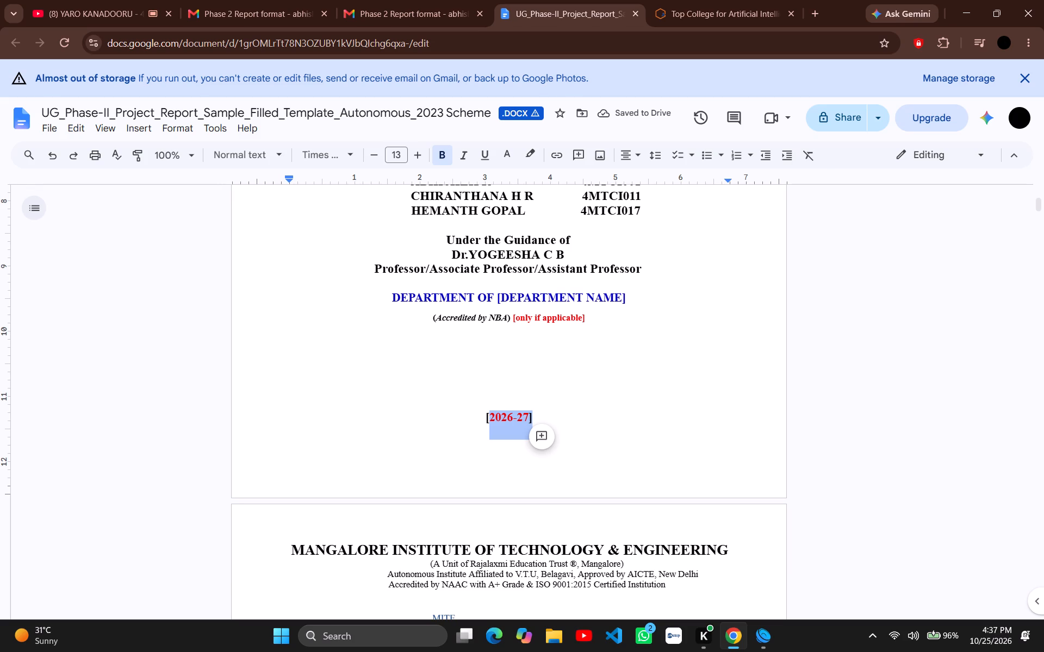
pyautogui.click(513, 419)
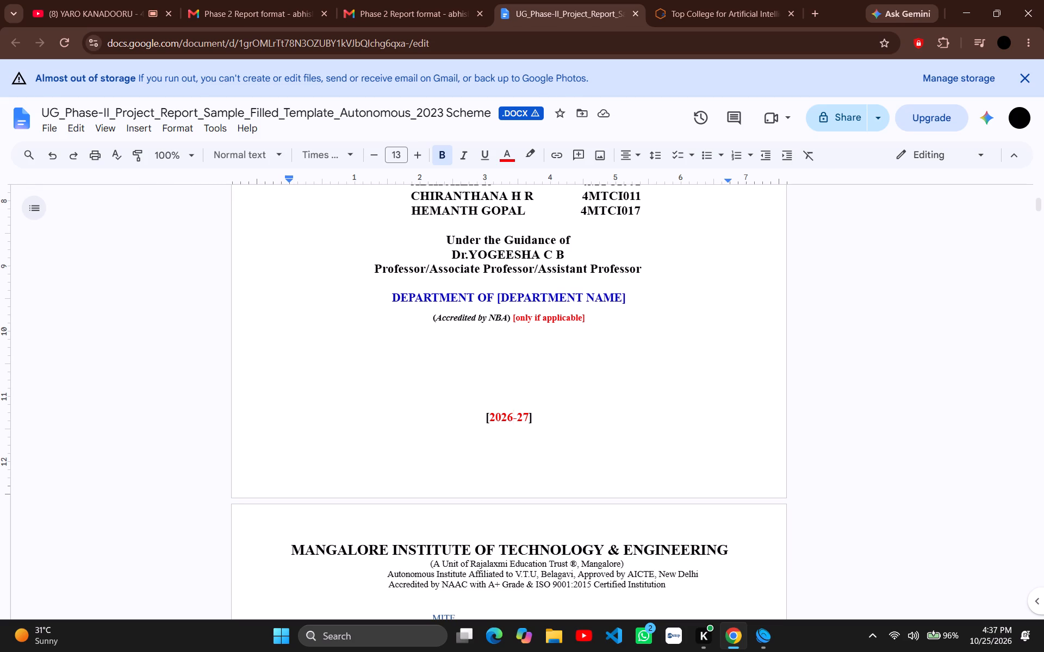
pyautogui.click(527, 417)
pyautogui.moveTo(527, 417); pyautogui.dragTo(495, 413)
pyautogui.moveTo(495, 413); pyautogui.dragTo(491, 412)
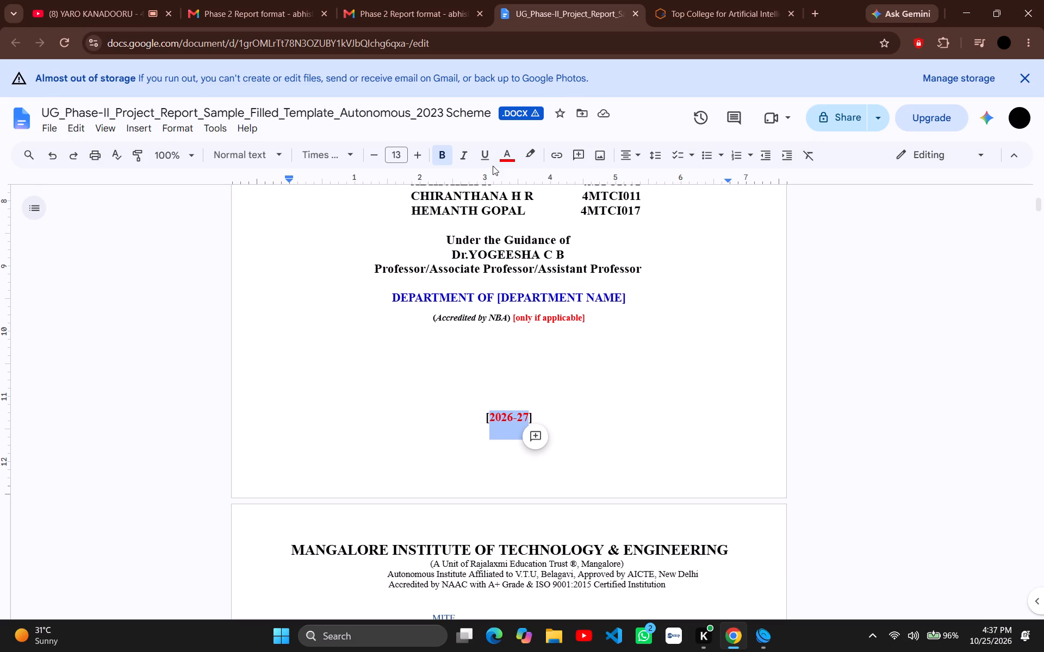
pyautogui.click(506, 164)
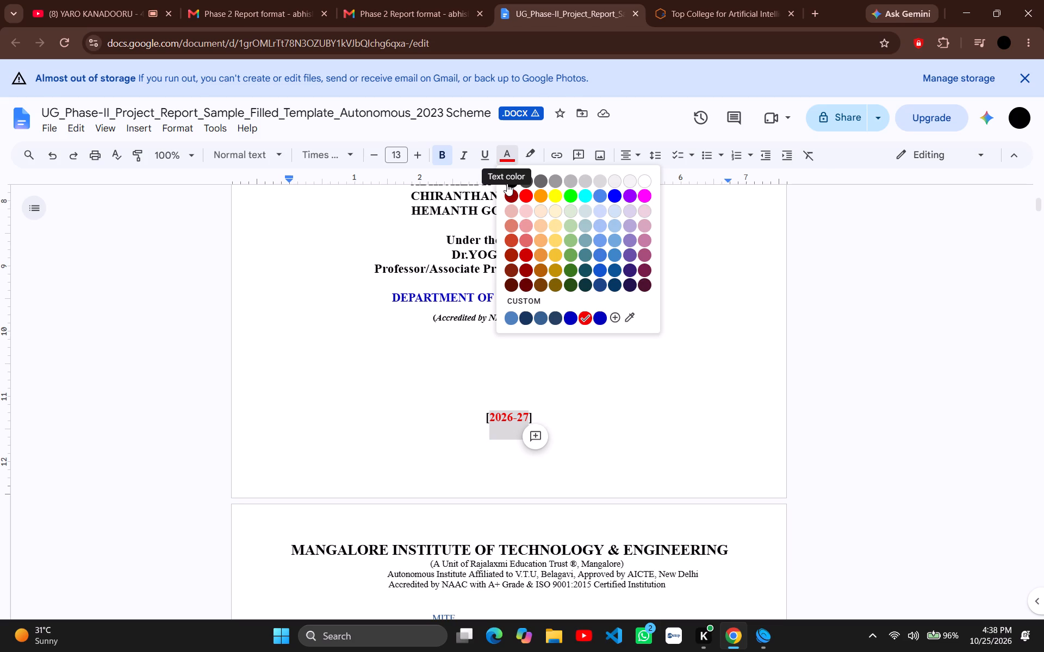
pyautogui.click(507, 184)
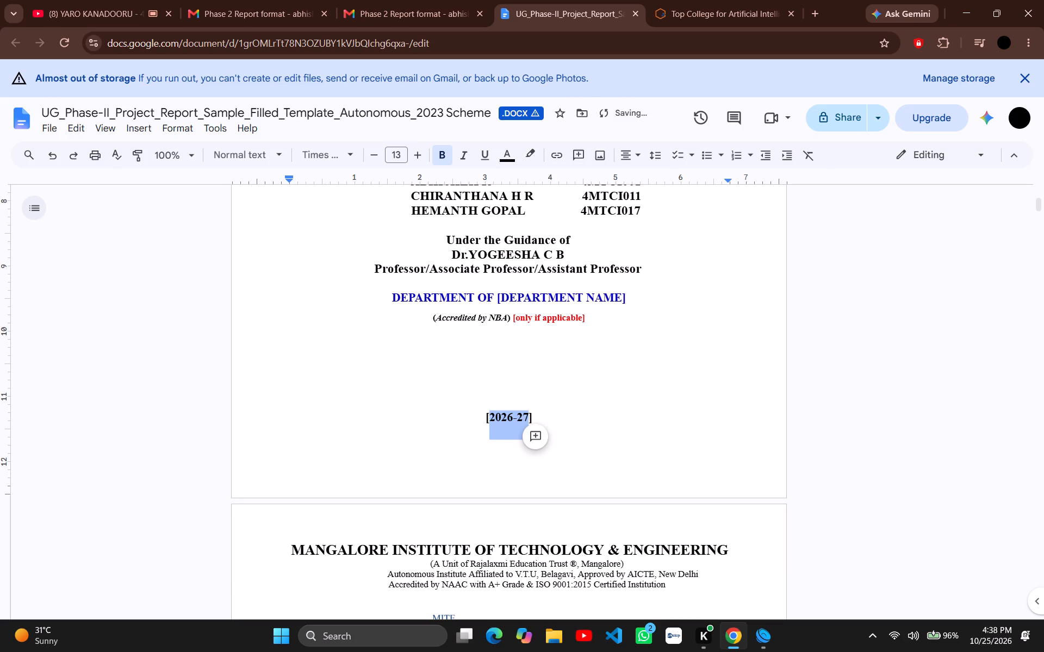
pyautogui.click(555, 415)
# Shorten the designation line under the guide's name to just "Professor", removing the associate and assistant professor options.
pyautogui.scroll(1, 570, 364)
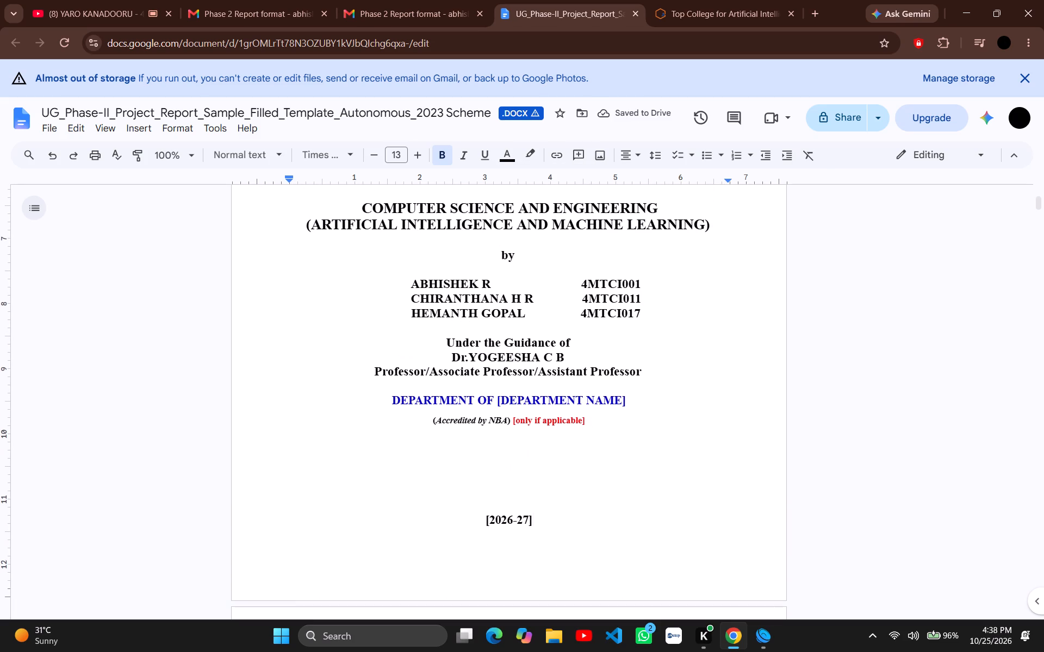
pyautogui.click(642, 369)
pyautogui.press('BackSpace')
pyautogui.press('BackSpace')
pyautogui.press('BackSpace')
pyautogui.press('BackSpace')
pyautogui.press('BackSpace')
pyautogui.press('BackSpace')
pyautogui.press('BackSpace')
pyautogui.press('BackSpace')
pyautogui.press('BackSpace')
pyautogui.press('BackSpace')
pyautogui.press('BackSpace')
pyautogui.press('BackSpace')
pyautogui.press('BackSpace')
pyautogui.press('BackSpace')
pyautogui.press('BackSpace')
pyautogui.press('BackSpace')
pyautogui.press('BackSpace')
pyautogui.press('BackSpace')
pyautogui.press('BackSpace')
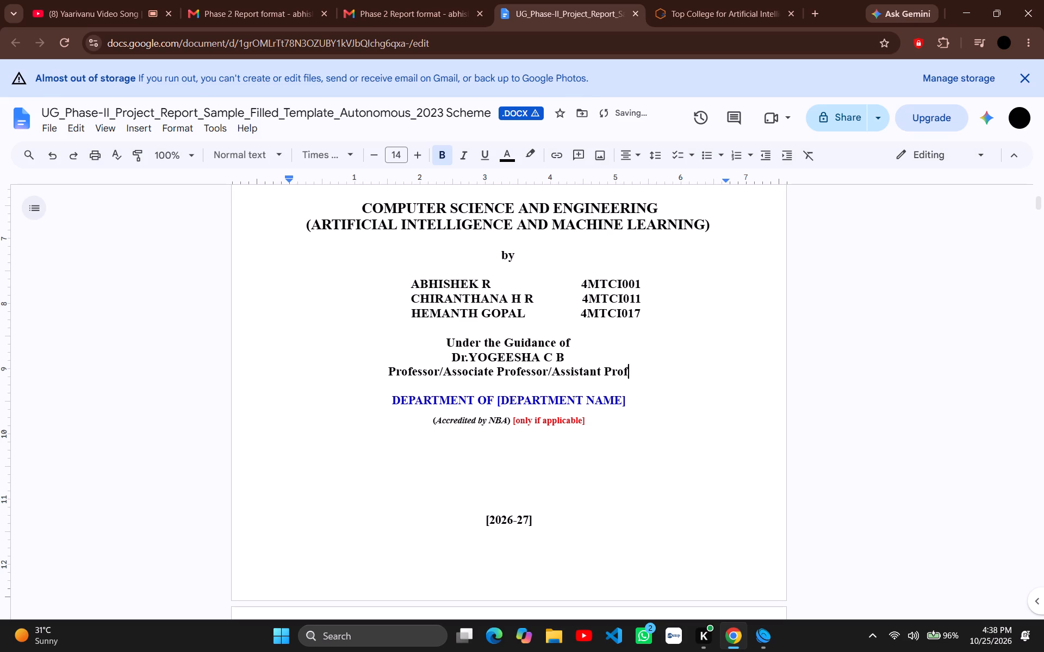
pyautogui.press('BackSpace')
pyautogui.press('BackSpace')
pyautogui.press('BackSpace')
pyautogui.press('BackSpace')
pyautogui.press('BackSpace')
pyautogui.press('BackSpace')
pyautogui.press('BackSpace')
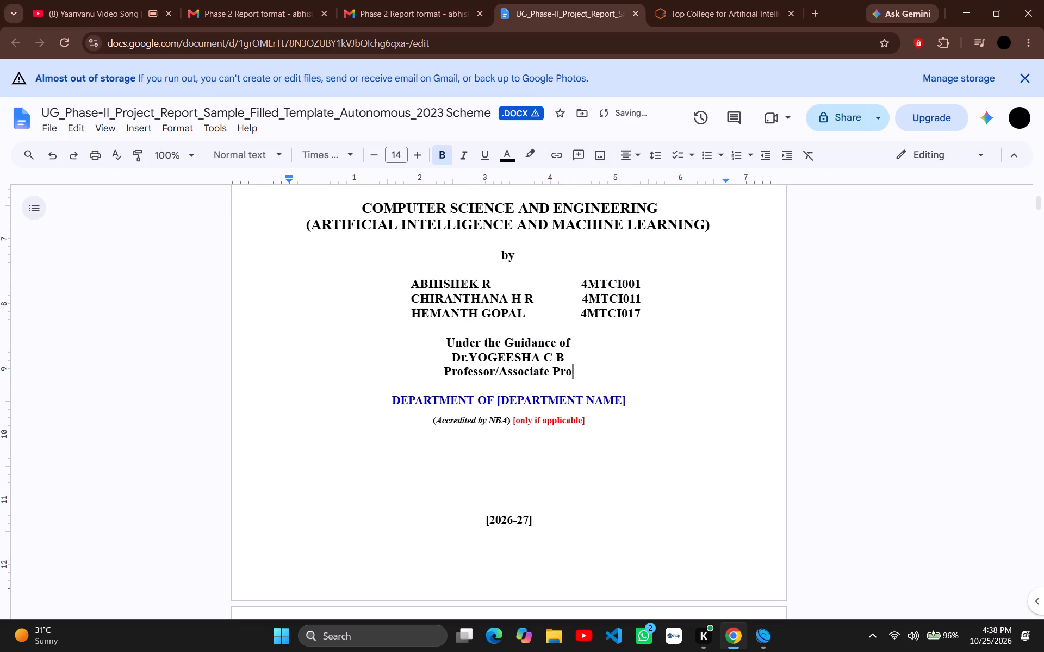
pyautogui.press('BackSpace')
pyautogui.press('BackSpace')
pyautogui.press('BackSpace')
pyautogui.press('BackSpace')
pyautogui.press('BackSpace')
pyautogui.press('BackSpace')
pyautogui.press('BackSpace')
pyautogui.press('BackSpace')
pyautogui.press('BackSpace')
pyautogui.press('BackSpace')
pyautogui.press('BackSpace')
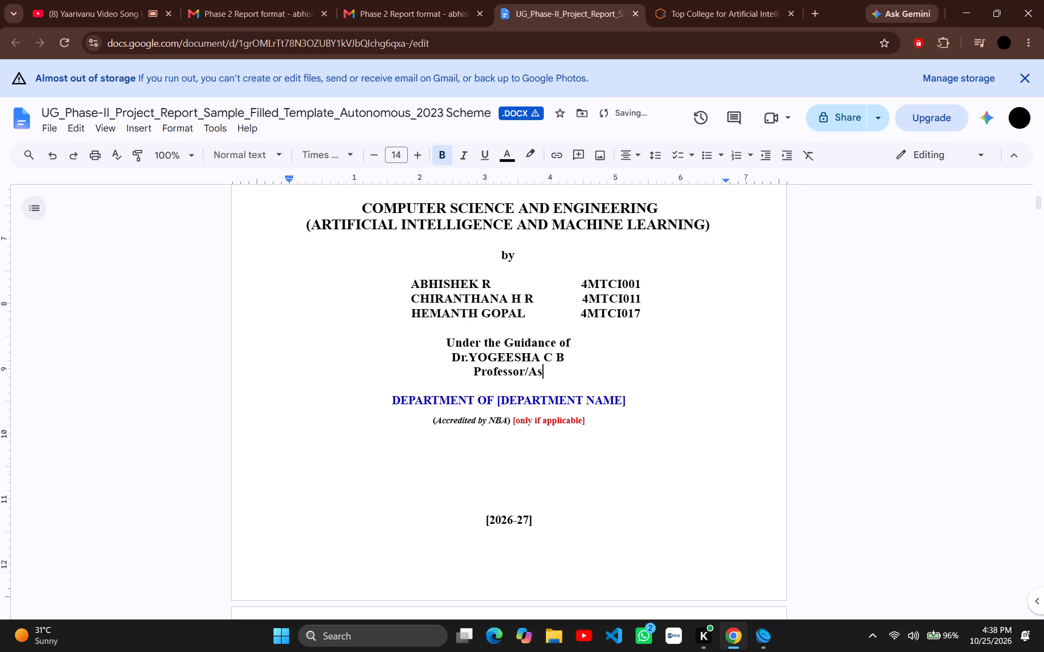
pyautogui.press('BackSpace')
pyautogui.press('BackSpace')
pyautogui.press('BackSpace')
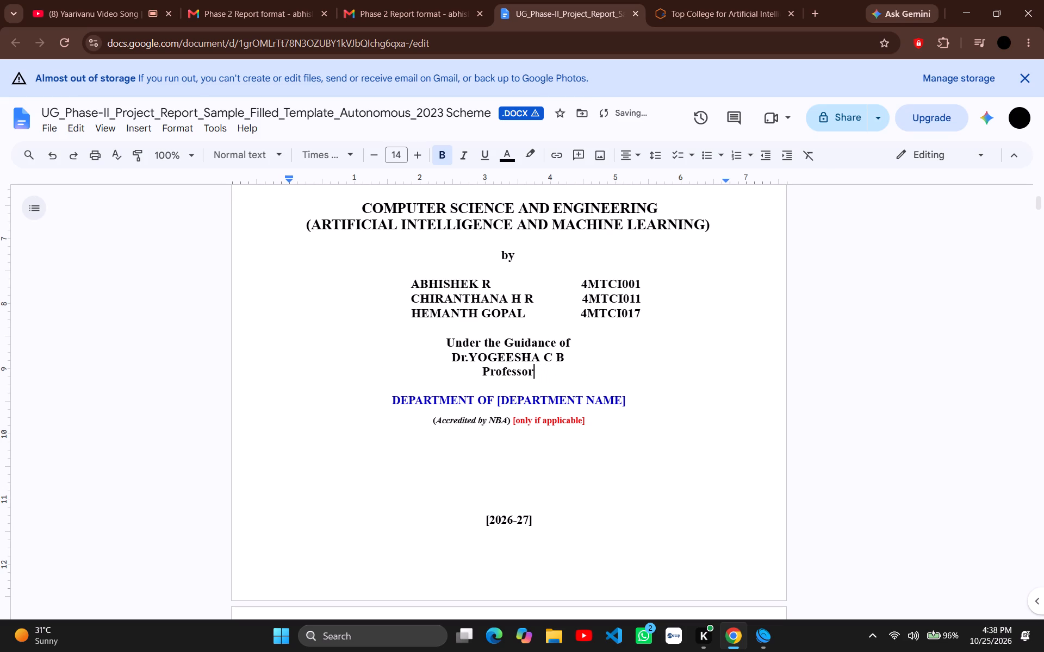
# Replace the "DEPARTMENT NAME" placeholder inside the brackets of the title page's department line with CS&E(AI&ML).
pyautogui.click(622, 398)
pyautogui.press('BackSpace')
pyautogui.press('BackSpace')
pyautogui.press('BackSpace')
pyautogui.press('BackSpace')
pyautogui.press('BackSpace')
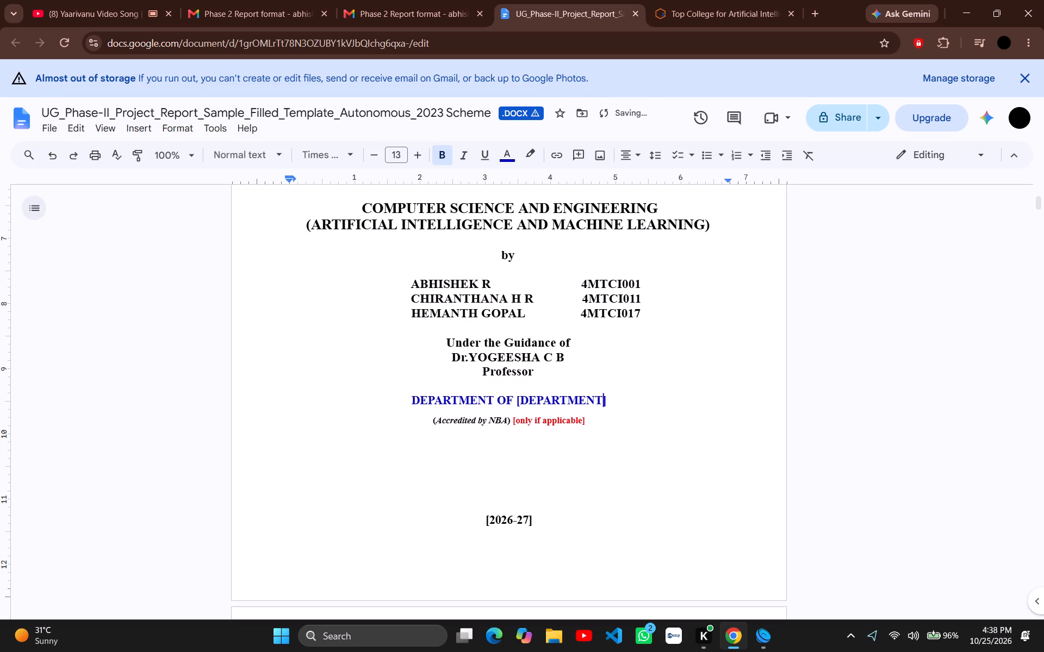
pyautogui.press('BackSpace')
pyautogui.press('BackSpace')
pyautogui.press('BackSpace')
pyautogui.press('BackSpace')
pyautogui.press('BackSpace')
pyautogui.press('BackSpace')
pyautogui.press('BackSpace')
pyautogui.press('BackSpace')
pyautogui.press('BackSpace')
pyautogui.press('BackSpace')
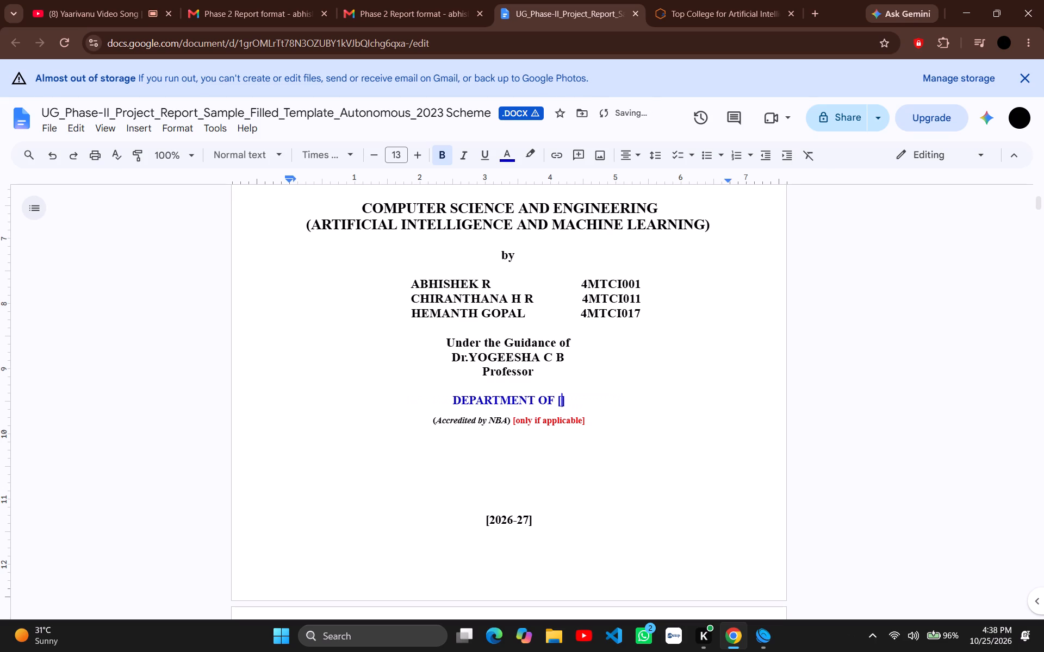
pyautogui.press('BackSpace')
pyautogui.press('BackSpace')
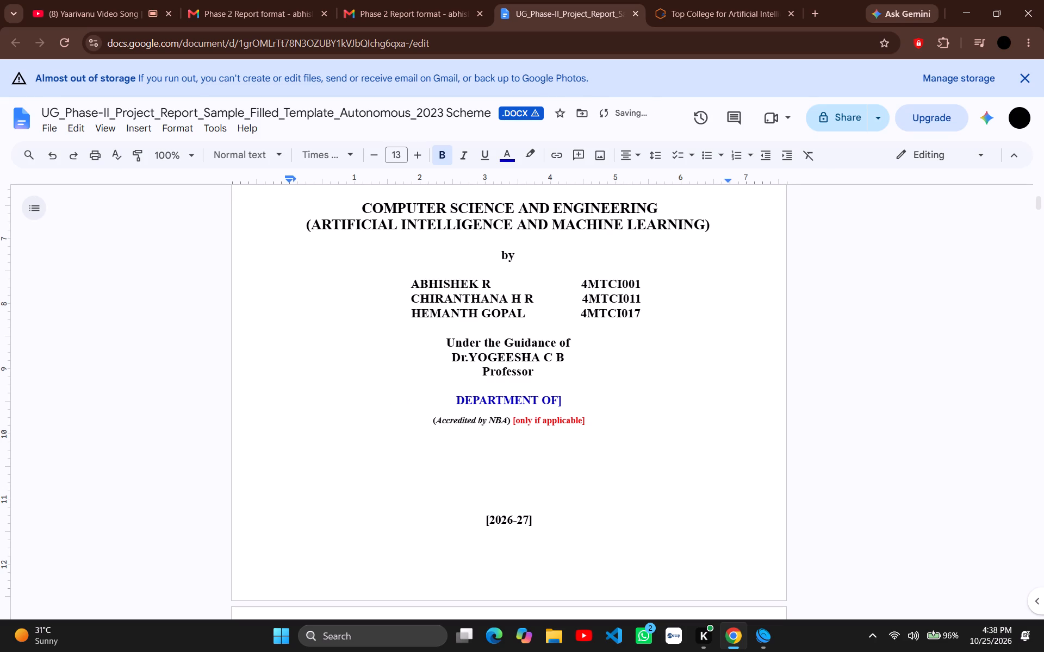
pyautogui.hotkey('ctrl', 'z')
pyautogui.press('BackSpace')
pyautogui.press('BackSpace')
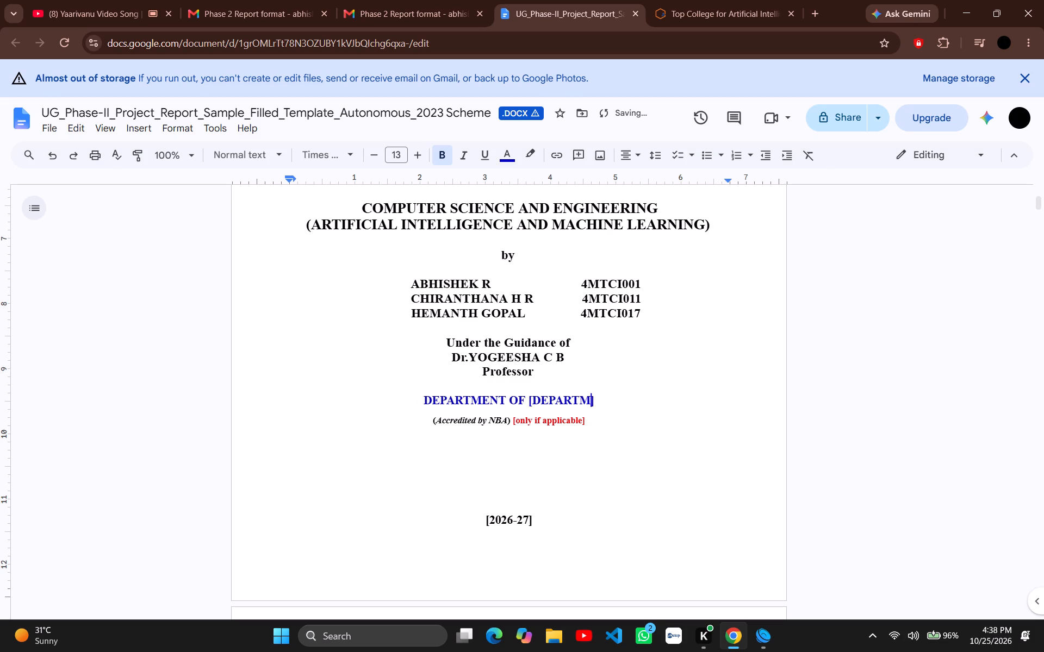
pyautogui.press('BackSpace')
pyautogui.press('BackSpace')
pyautogui.press('BackSpace')
pyautogui.press('BackSpace')
pyautogui.press('BackSpace')
pyautogui.press('BackSpace')
pyautogui.press('BackSpace')
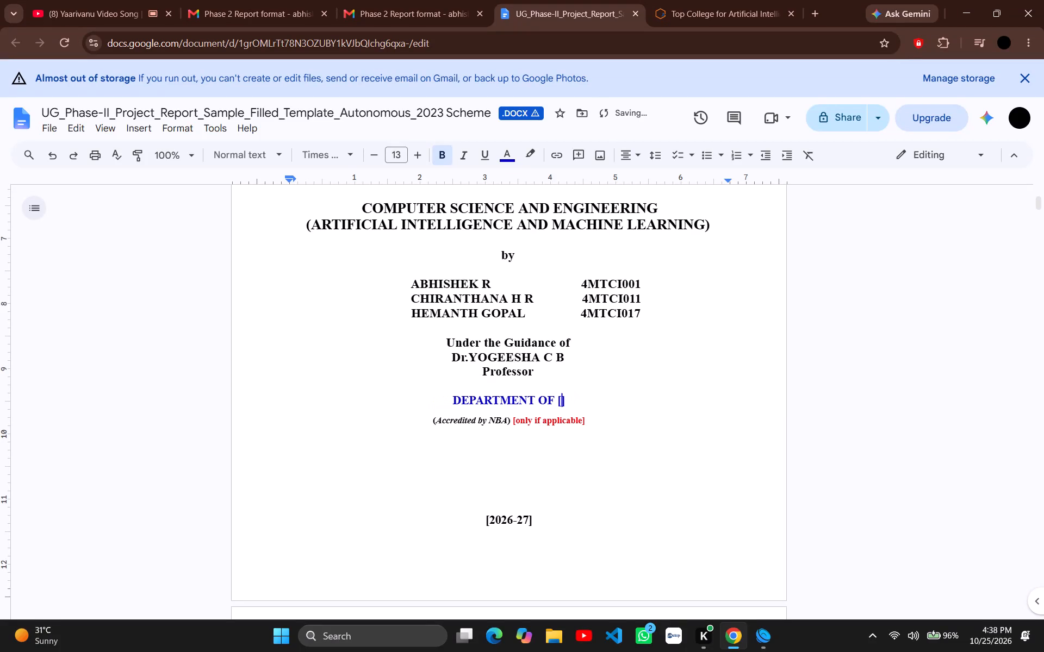
pyautogui.write('CS')
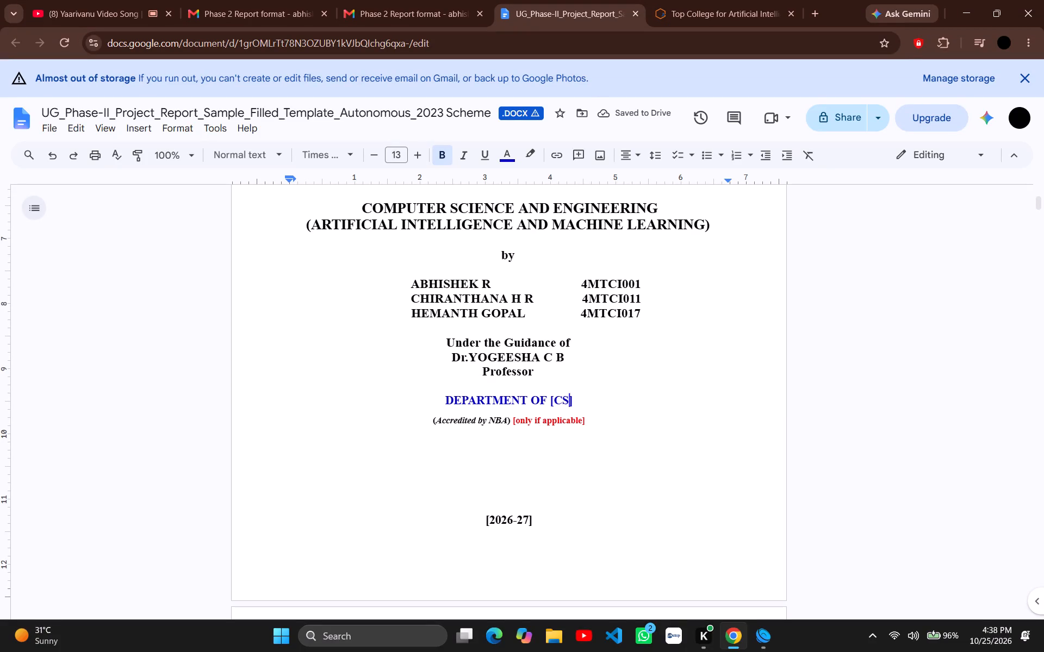
pyautogui.write('7E')
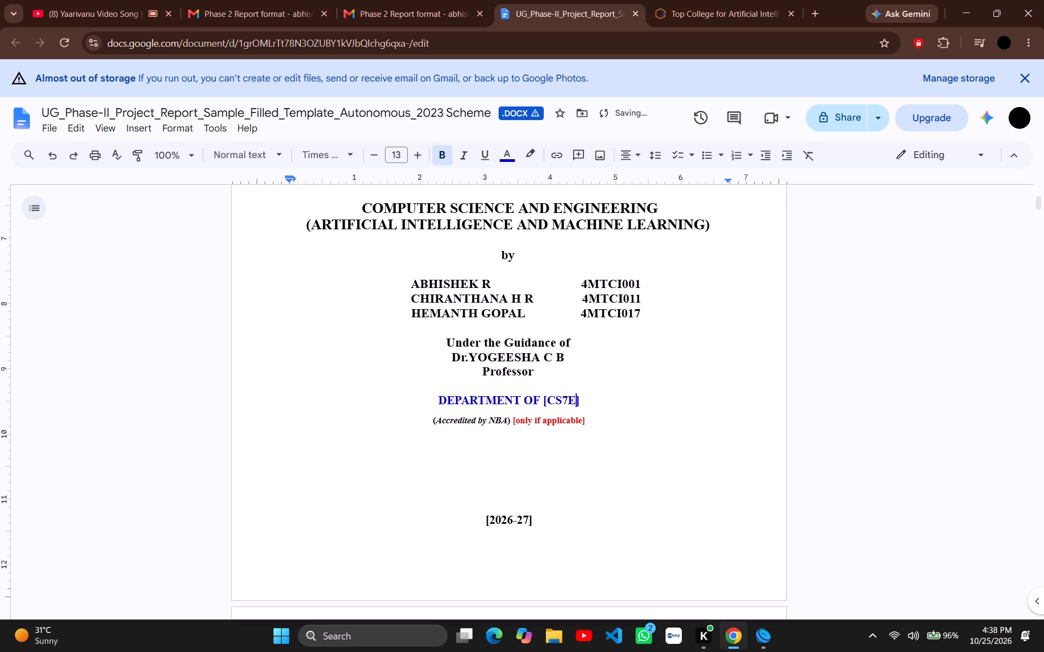
pyautogui.press('BackSpace')
pyautogui.press('BackSpace')
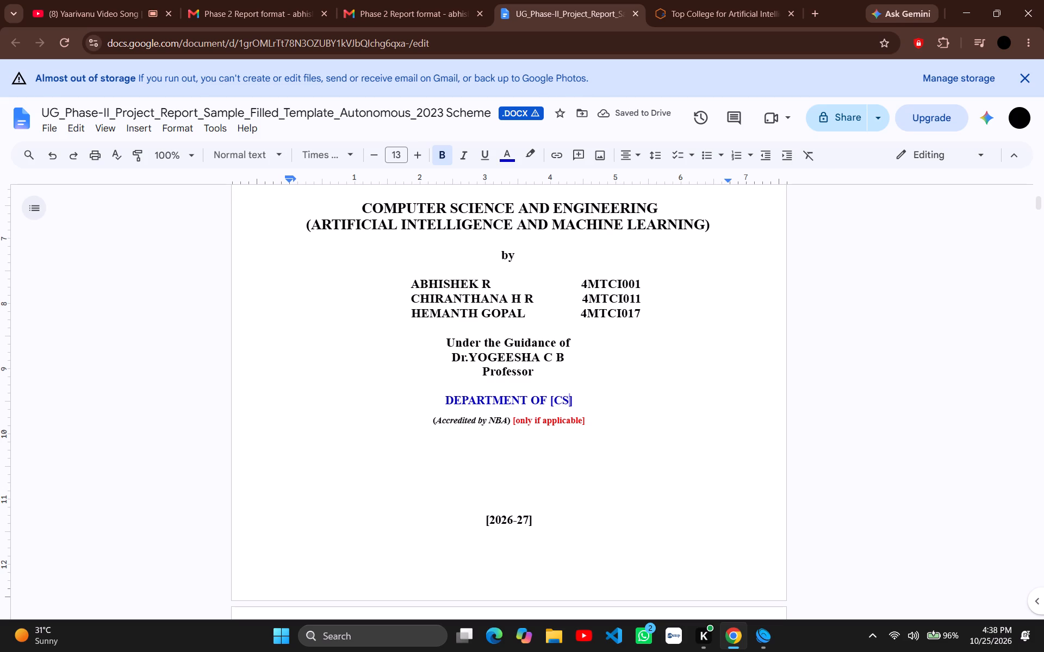
pyautogui.hotkey('shift', '&')
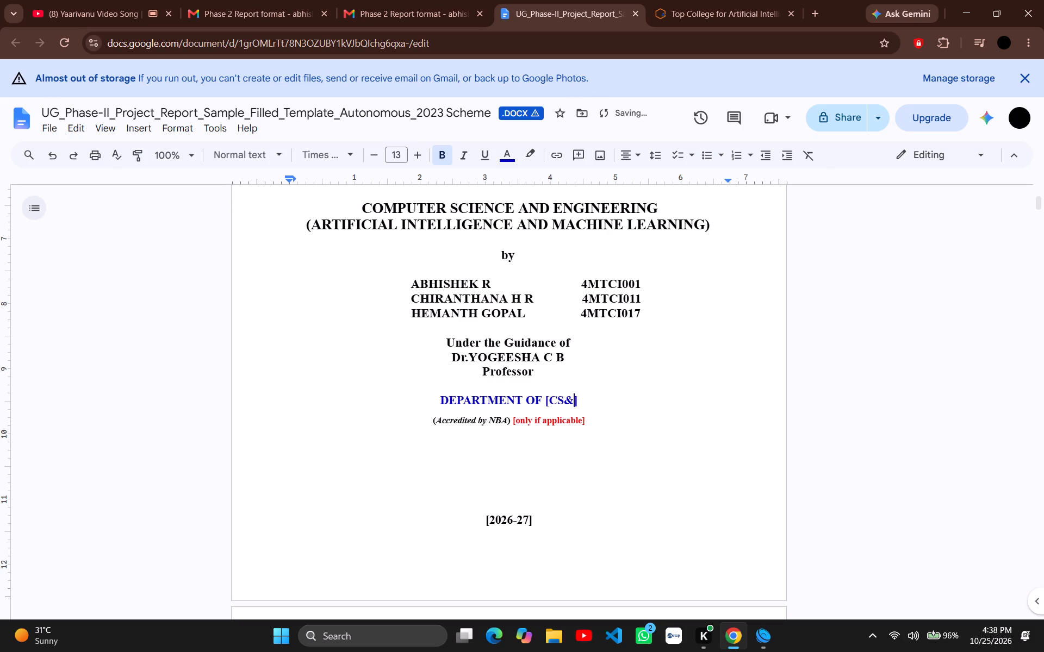
pyautogui.press('e')
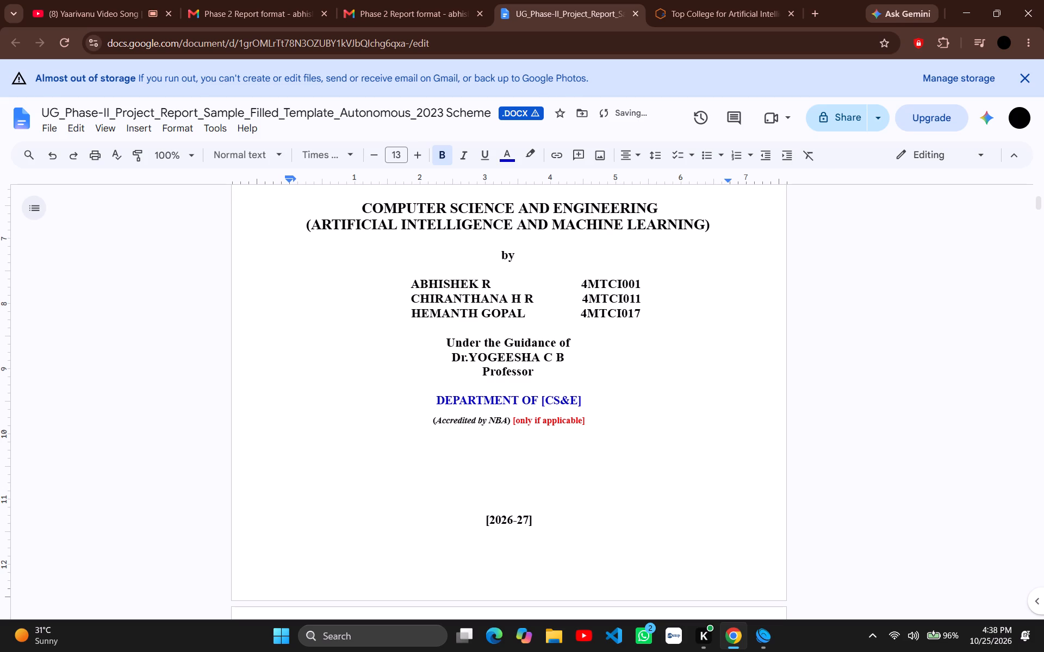
pyautogui.hotkey('shift', '(')
pyautogui.write('AI')
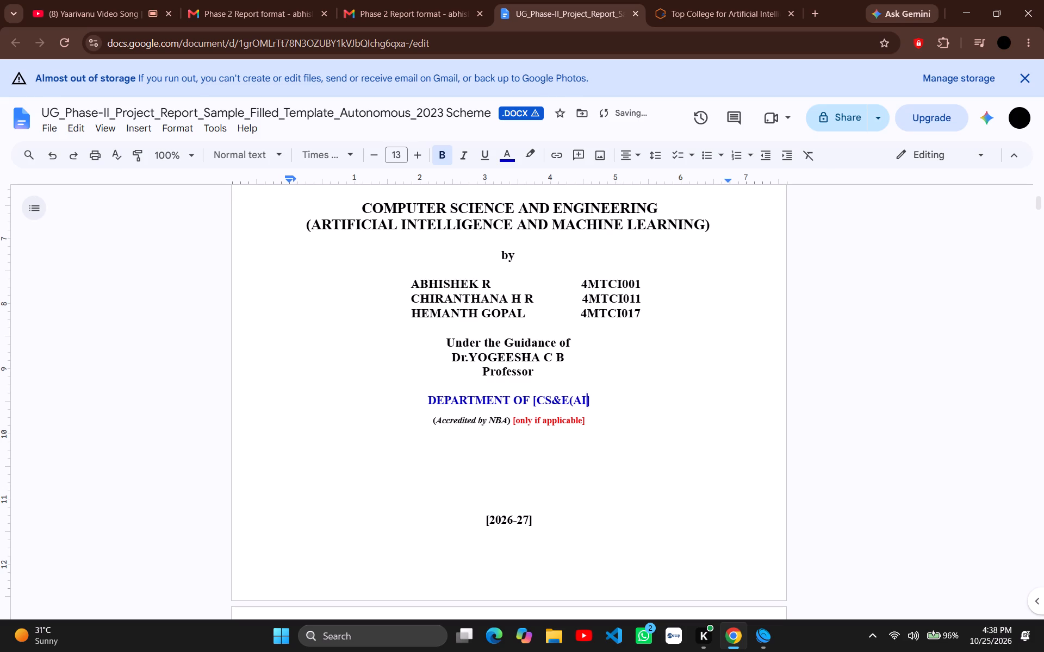
pyautogui.write('&ML')
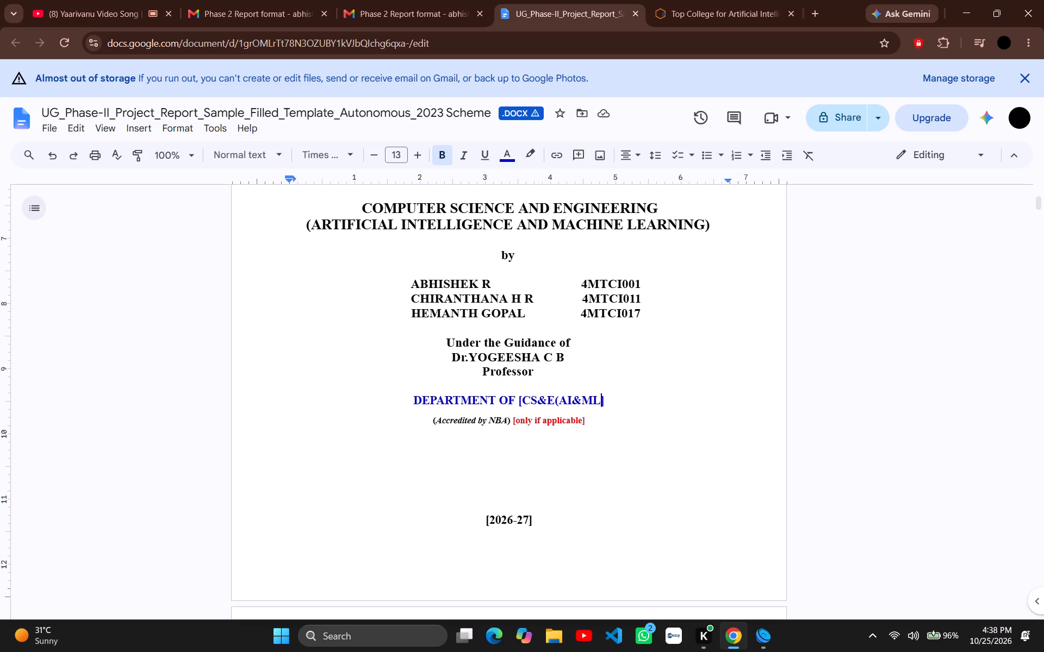
pyautogui.hotkey('shift', ')')
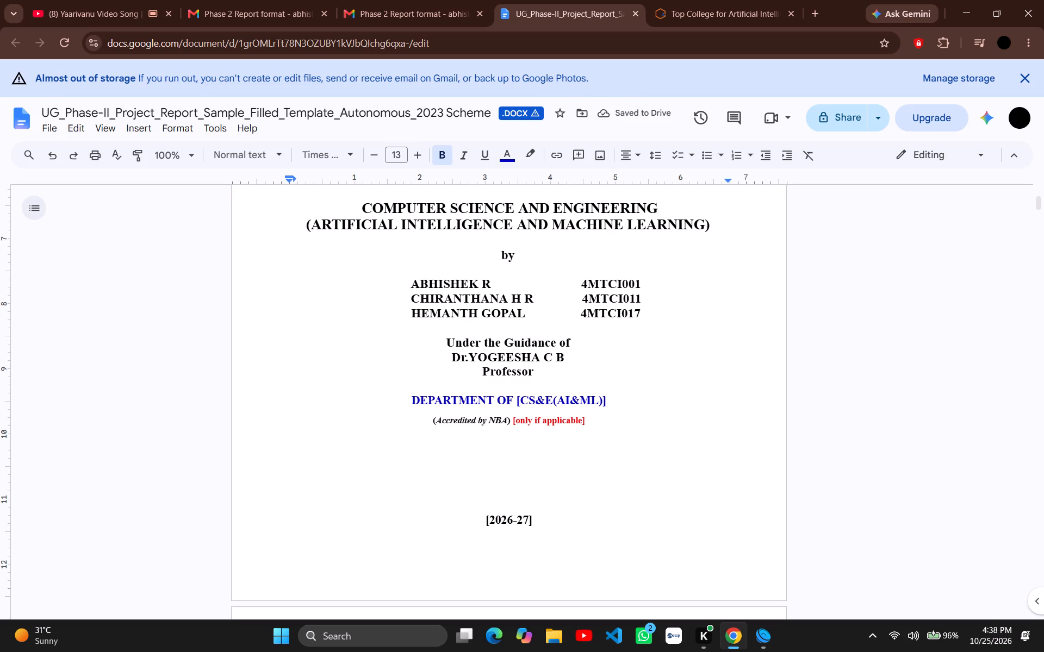
# Review the title page from the institute heading down to the academic year for details that still need changing.
pyautogui.scroll(3, 537, 516)
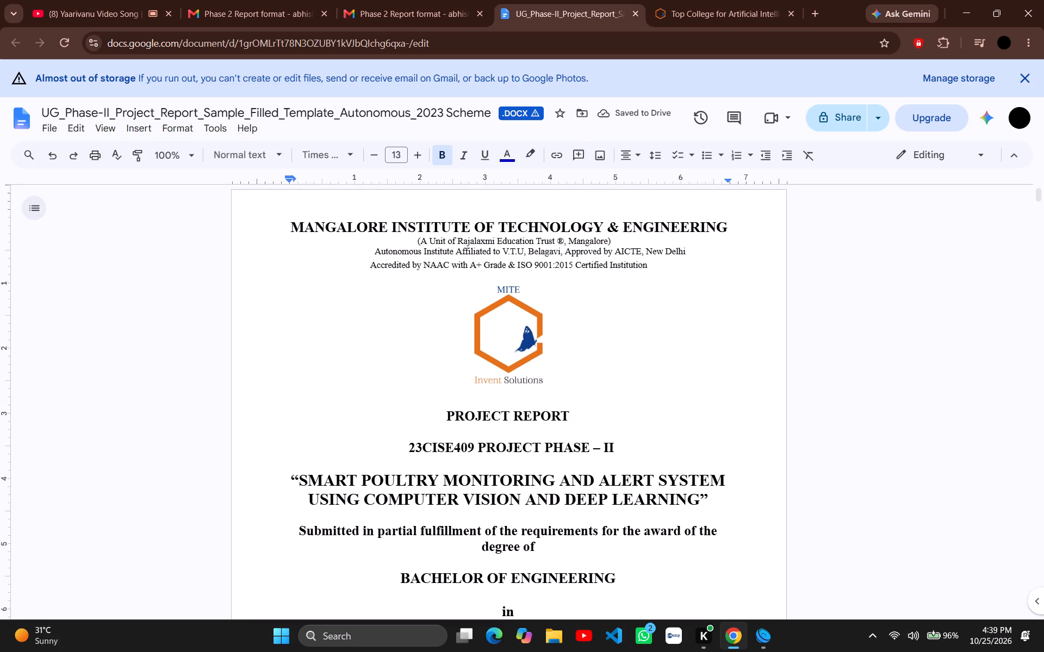
pyautogui.scroll(-3, 537, 516)
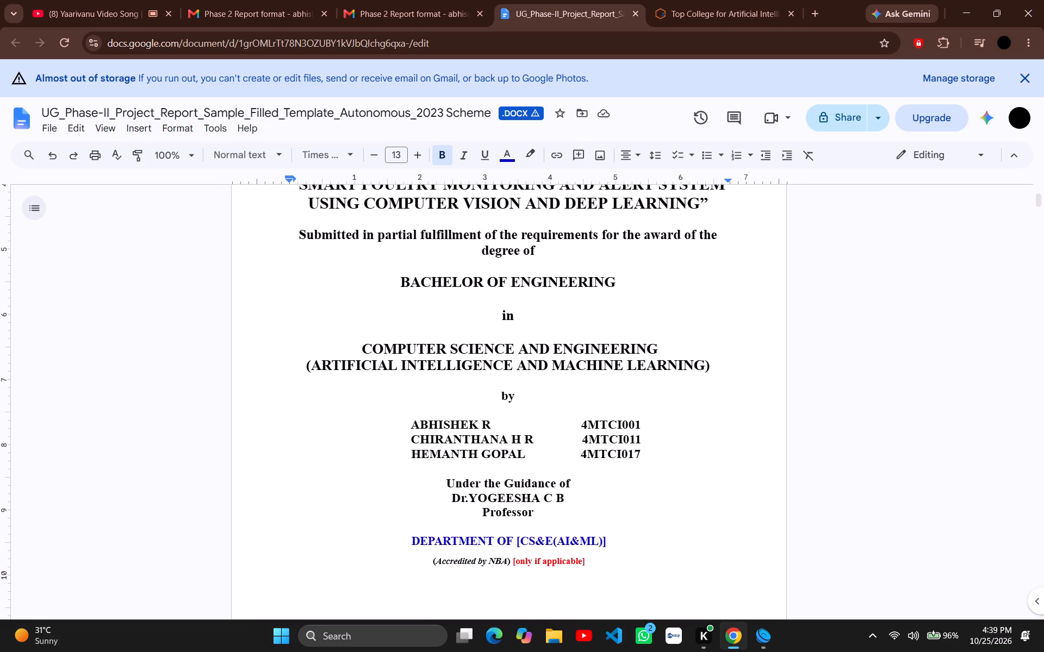
pyautogui.scroll(-2, 537, 516)
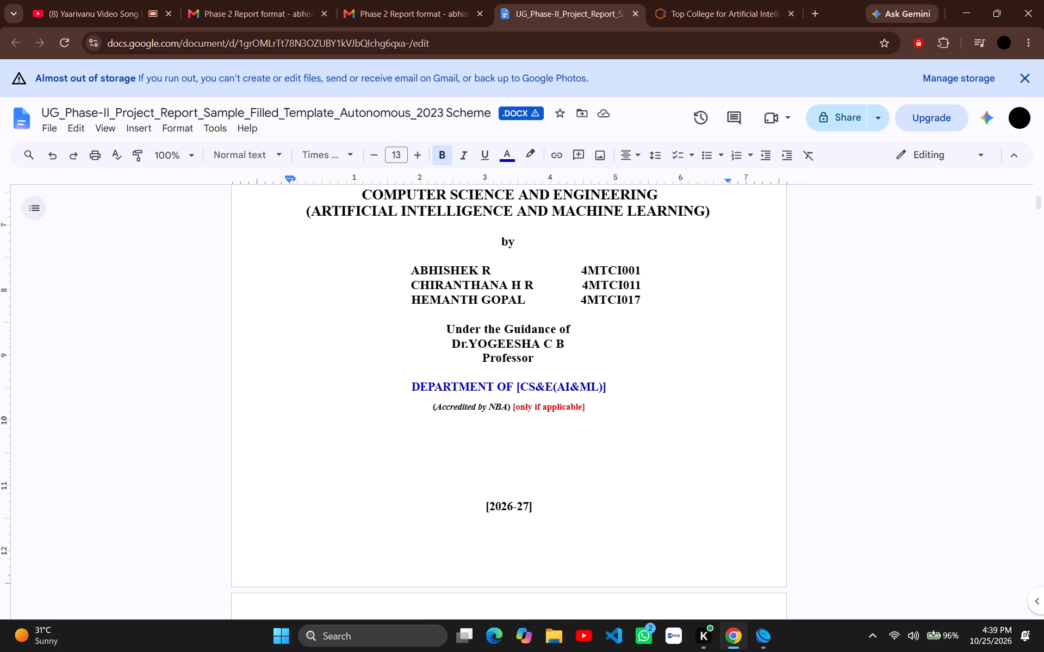
pyautogui.scroll(-1, 537, 516)
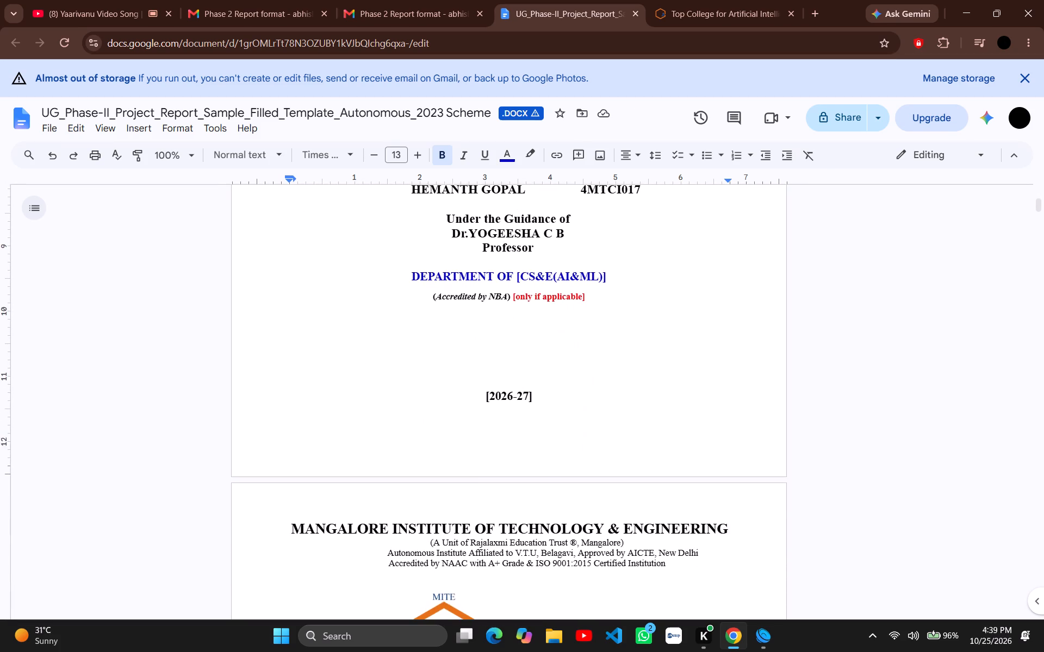
pyautogui.scroll(1, 537, 516)
pyautogui.scroll(-3, 537, 516)
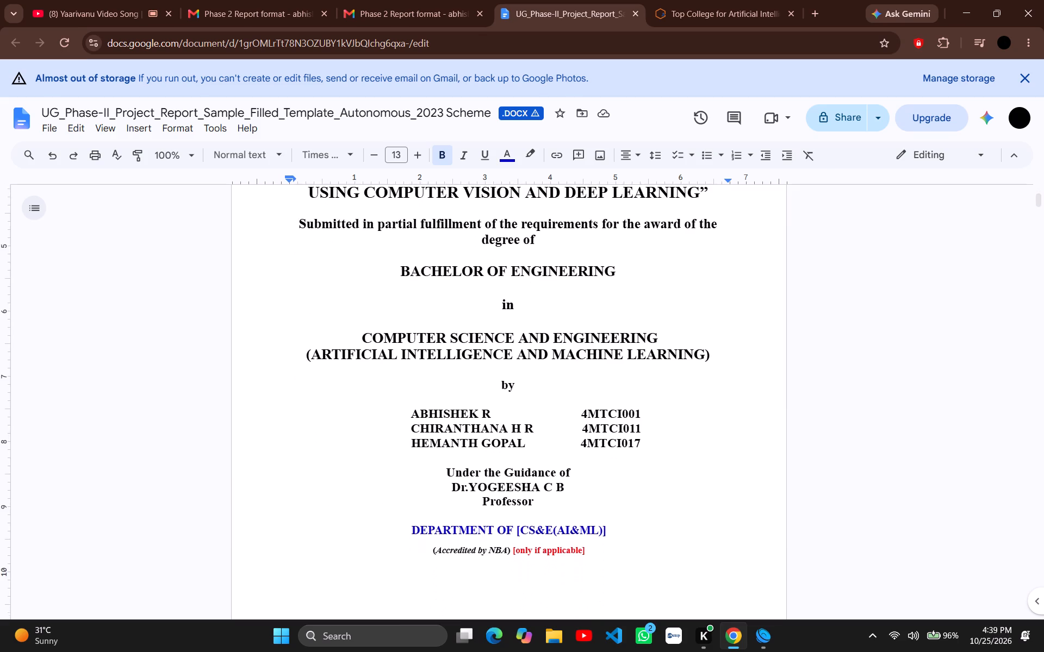
# Delete the whole "(Accredited by NBA) [only if applicable]" text under the department line on the title page.
pyautogui.scroll(-1, 537, 516)
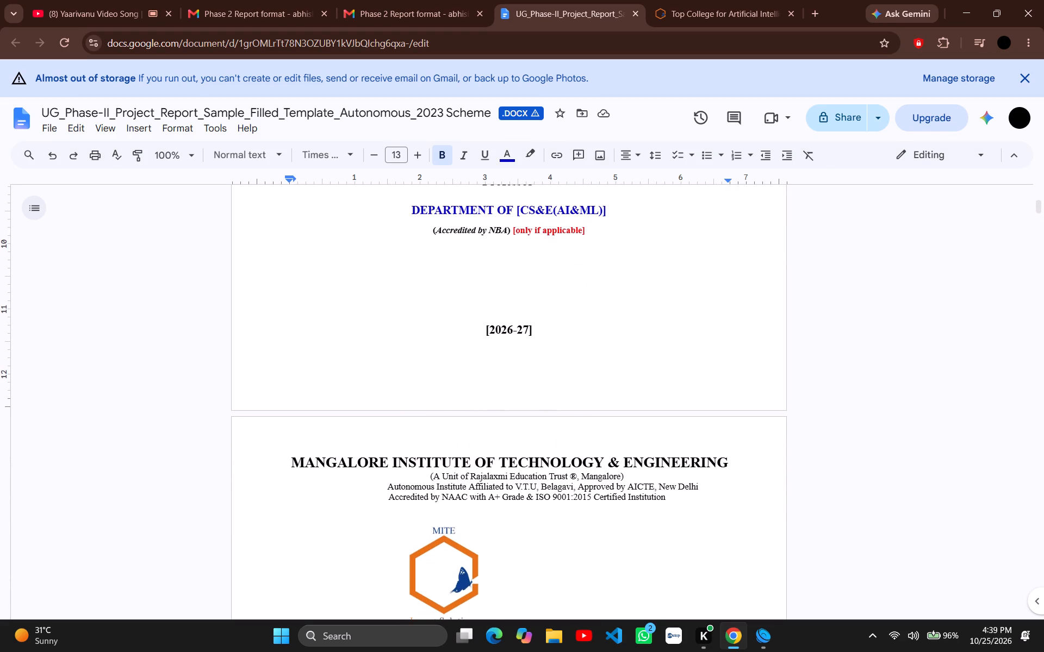
pyautogui.click(586, 231)
pyautogui.press('BackSpace')
pyautogui.press('BackSpace')
pyautogui.press('BackSpace')
pyautogui.press('BackSpace')
pyautogui.press('BackSpace')
pyautogui.press('BackSpace')
pyautogui.press('BackSpace')
pyautogui.press('BackSpace')
pyautogui.press('BackSpace')
pyautogui.press('BackSpace')
pyautogui.press('BackSpace')
pyautogui.press('BackSpace')
pyautogui.press('BackSpace')
pyautogui.press('BackSpace')
pyautogui.press('BackSpace')
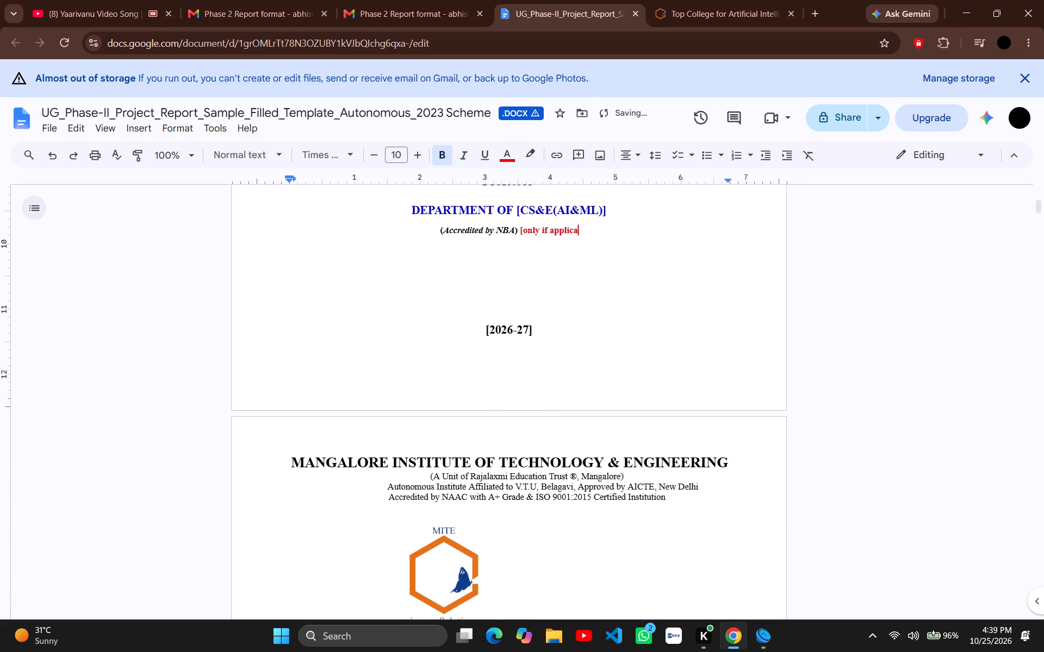
pyautogui.press('BackSpace')
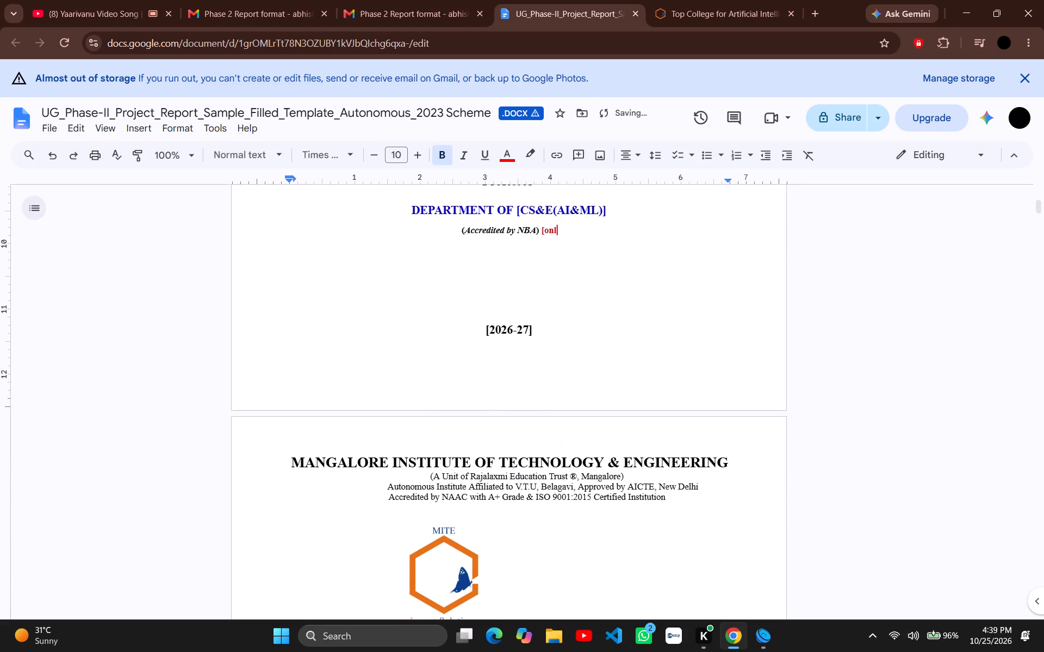
pyautogui.press('BackSpace')
pyautogui.press('BackSpace')
pyautogui.press('BackSpace')
pyautogui.press('BackSpace')
pyautogui.press('BackSpace')
pyautogui.press('BackSpace')
pyautogui.press('BackSpace')
pyautogui.press('BackSpace')
pyautogui.press('BackSpace')
pyautogui.press('BackSpace')
pyautogui.press('BackSpace')
pyautogui.press('BackSpace')
pyautogui.press('BackSpace')
pyautogui.press('BackSpace')
pyautogui.press('BackSpace')
pyautogui.press('BackSpace')
pyautogui.press('BackSpace')
pyautogui.press('BackSpace')
pyautogui.press('BackSpace')
pyautogui.press('BackSpace')
pyautogui.press('BackSpace')
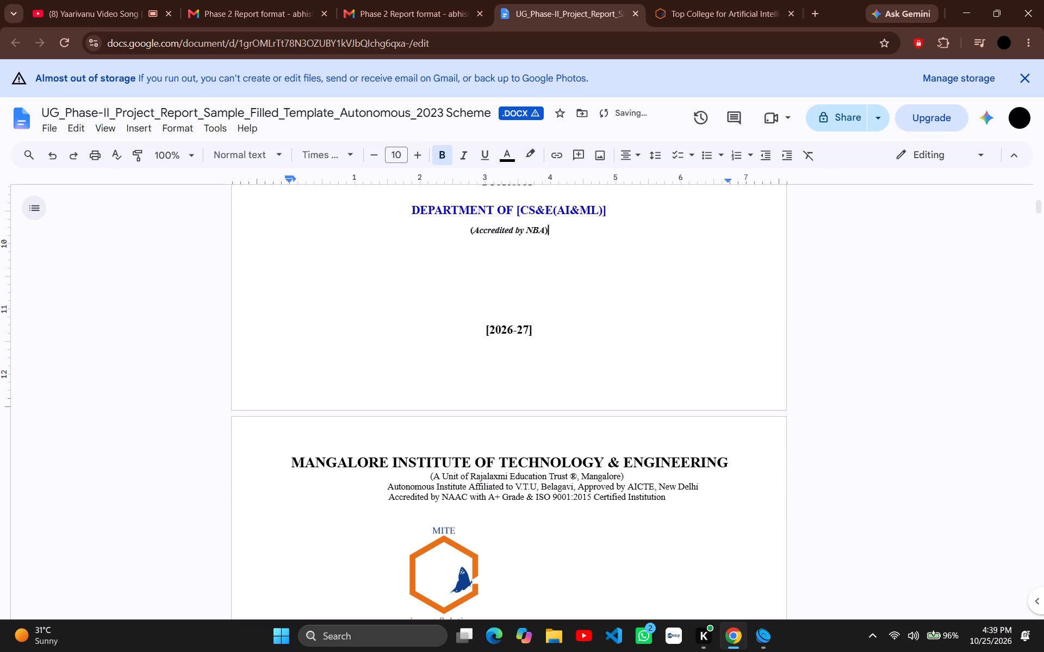
pyautogui.press('BackSpace')
pyautogui.press('BackSpace')
pyautogui.press('BackSpace')
pyautogui.press('BackSpace')
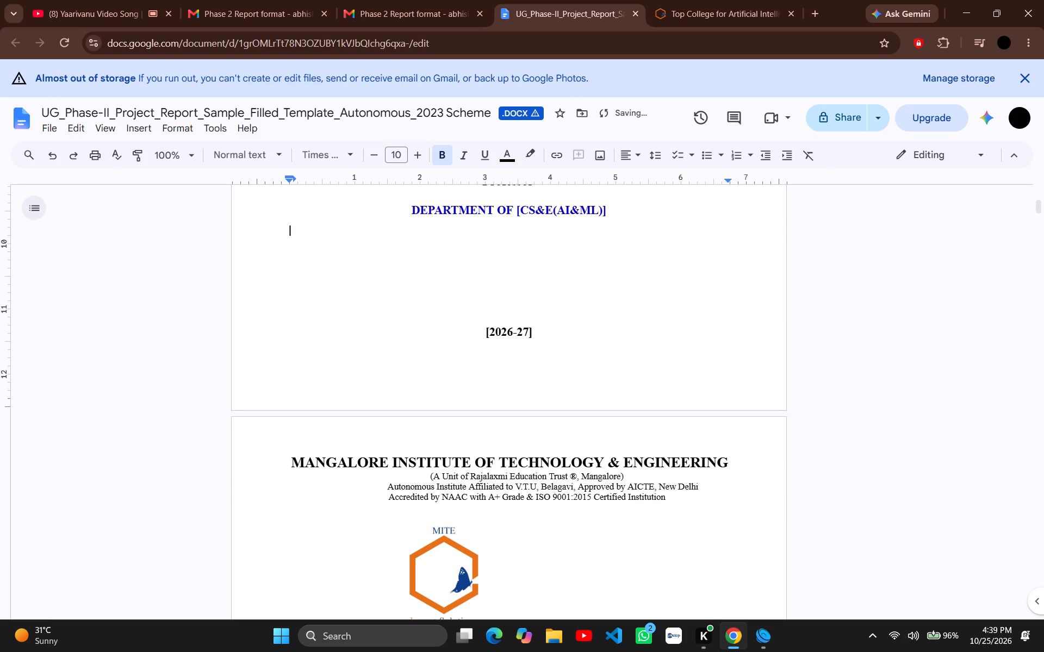
# Replace the leftover empty line under the title page's department line with a new centred blank line.
pyautogui.press('BackSpace')
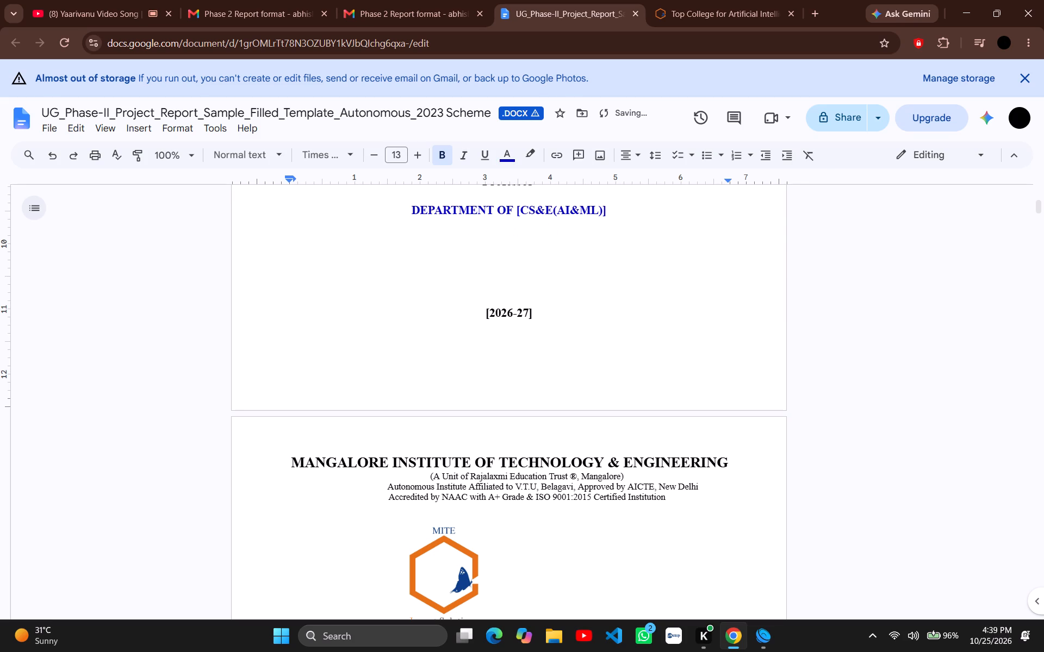
pyautogui.press('Return')
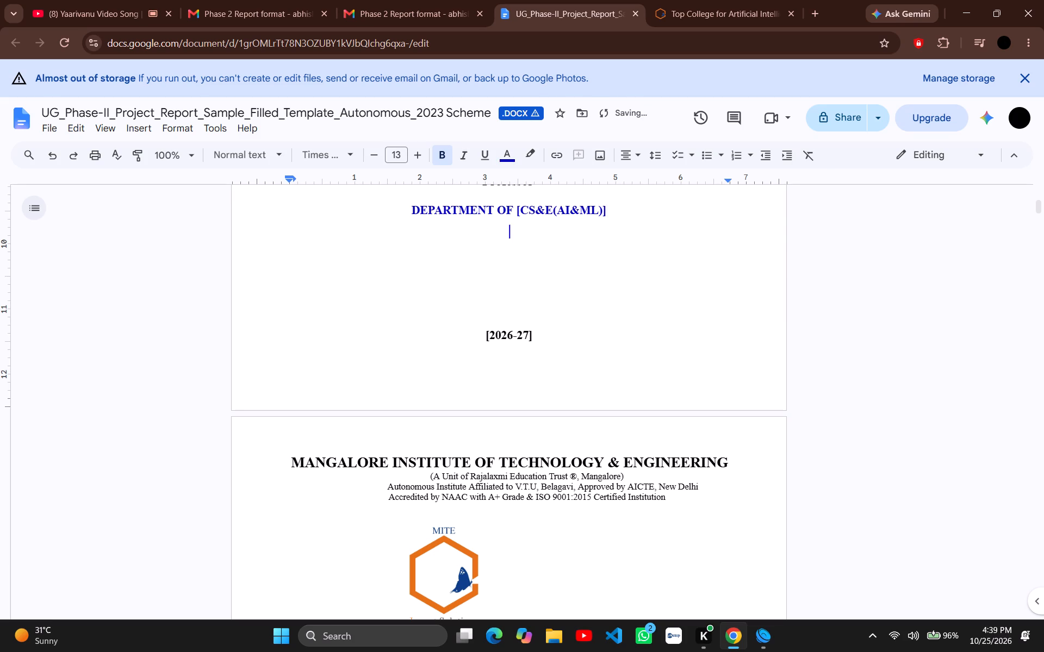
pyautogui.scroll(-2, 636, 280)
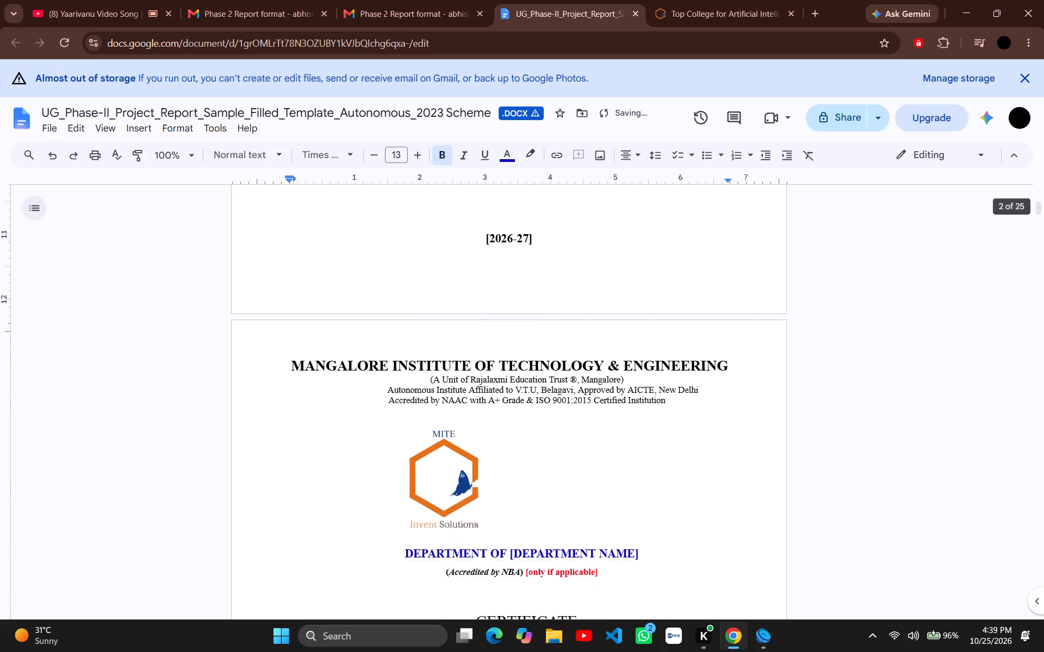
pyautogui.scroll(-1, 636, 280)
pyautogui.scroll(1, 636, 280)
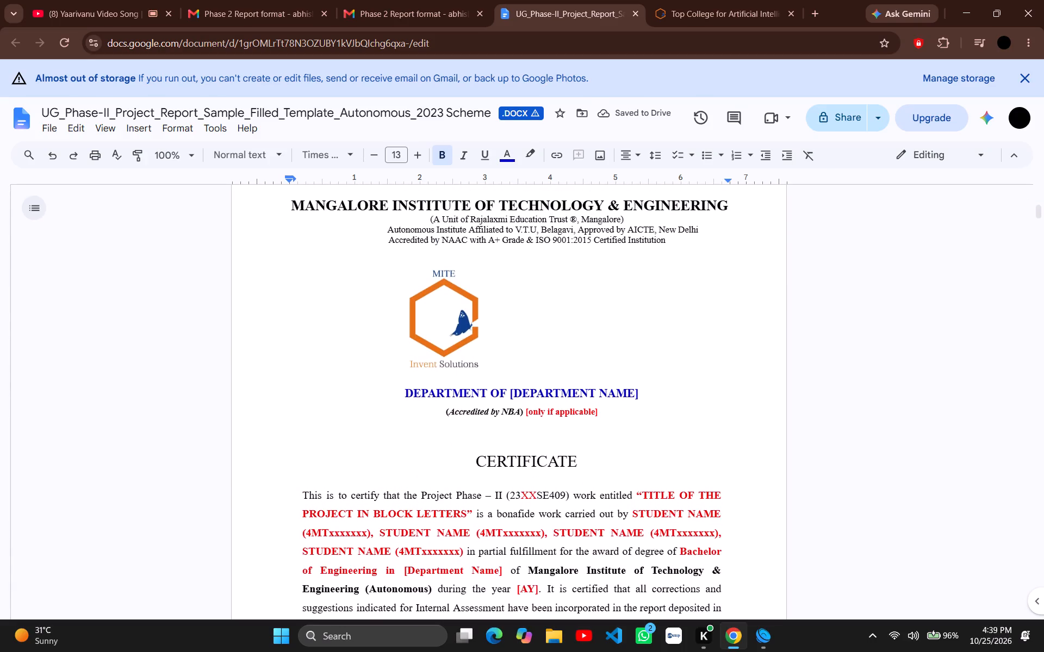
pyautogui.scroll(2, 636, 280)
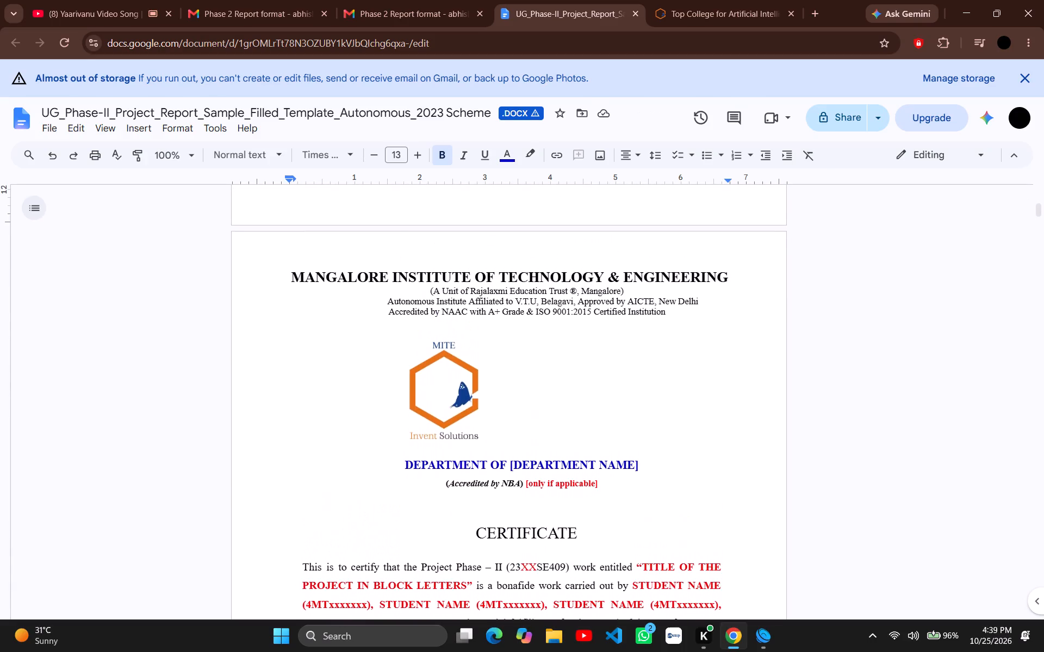
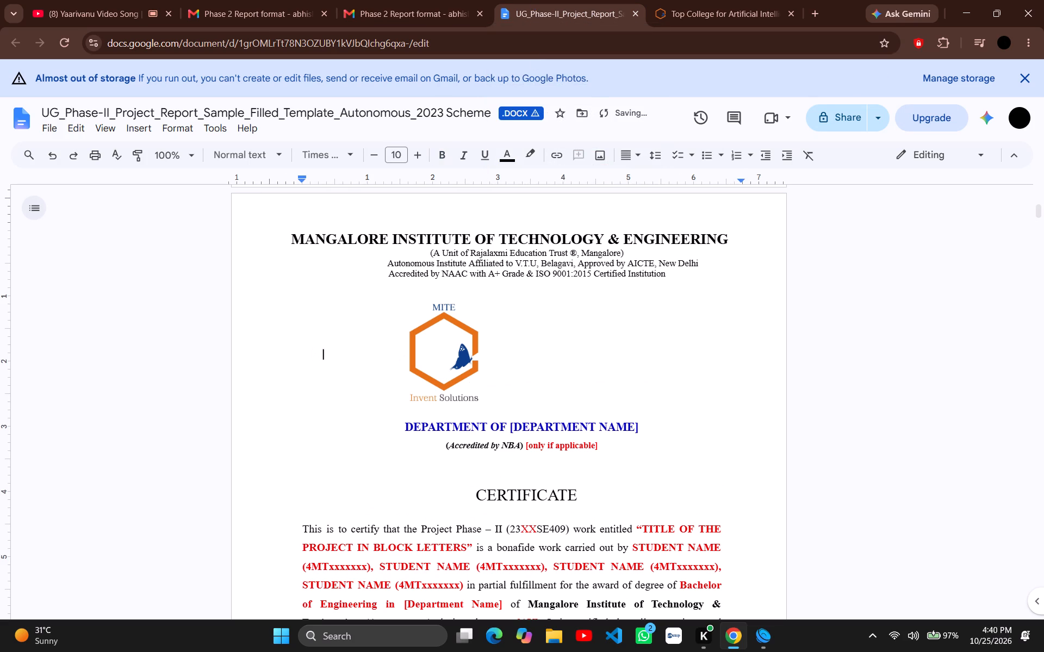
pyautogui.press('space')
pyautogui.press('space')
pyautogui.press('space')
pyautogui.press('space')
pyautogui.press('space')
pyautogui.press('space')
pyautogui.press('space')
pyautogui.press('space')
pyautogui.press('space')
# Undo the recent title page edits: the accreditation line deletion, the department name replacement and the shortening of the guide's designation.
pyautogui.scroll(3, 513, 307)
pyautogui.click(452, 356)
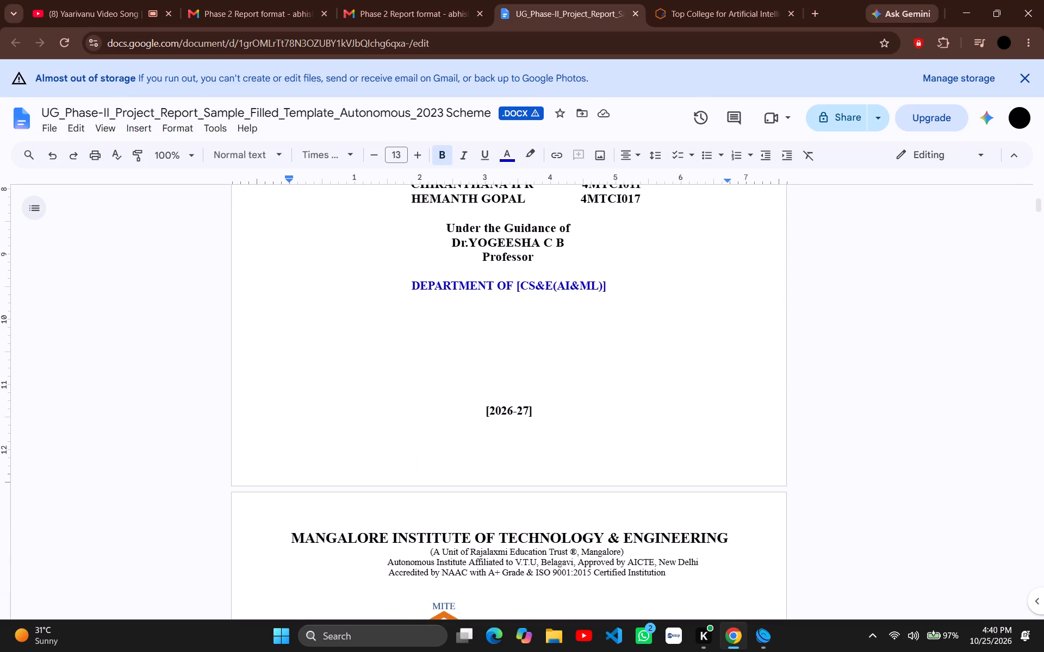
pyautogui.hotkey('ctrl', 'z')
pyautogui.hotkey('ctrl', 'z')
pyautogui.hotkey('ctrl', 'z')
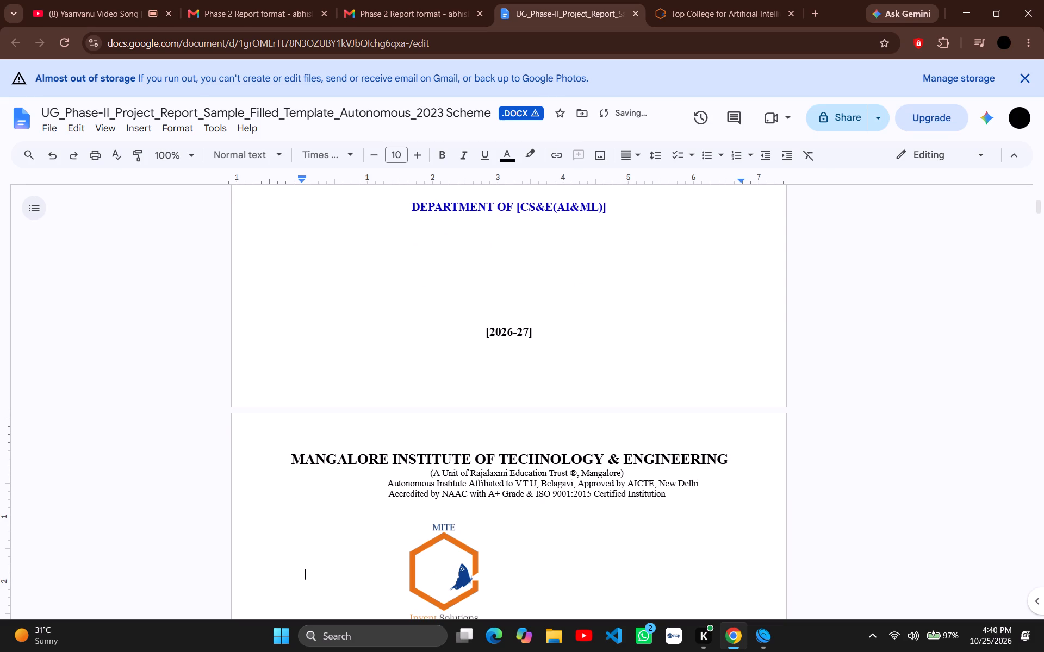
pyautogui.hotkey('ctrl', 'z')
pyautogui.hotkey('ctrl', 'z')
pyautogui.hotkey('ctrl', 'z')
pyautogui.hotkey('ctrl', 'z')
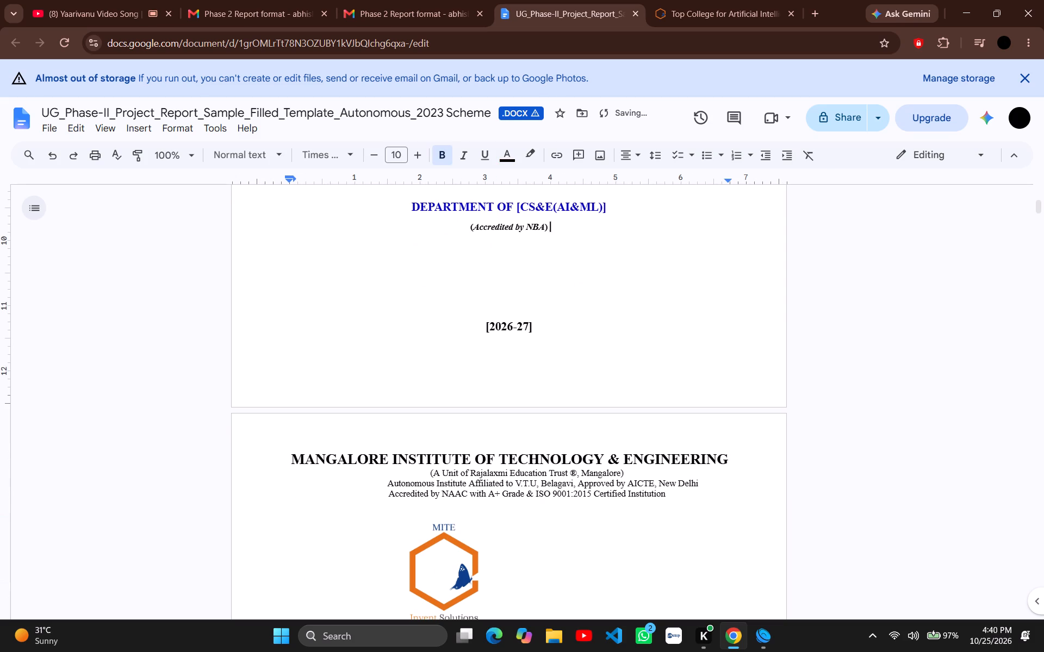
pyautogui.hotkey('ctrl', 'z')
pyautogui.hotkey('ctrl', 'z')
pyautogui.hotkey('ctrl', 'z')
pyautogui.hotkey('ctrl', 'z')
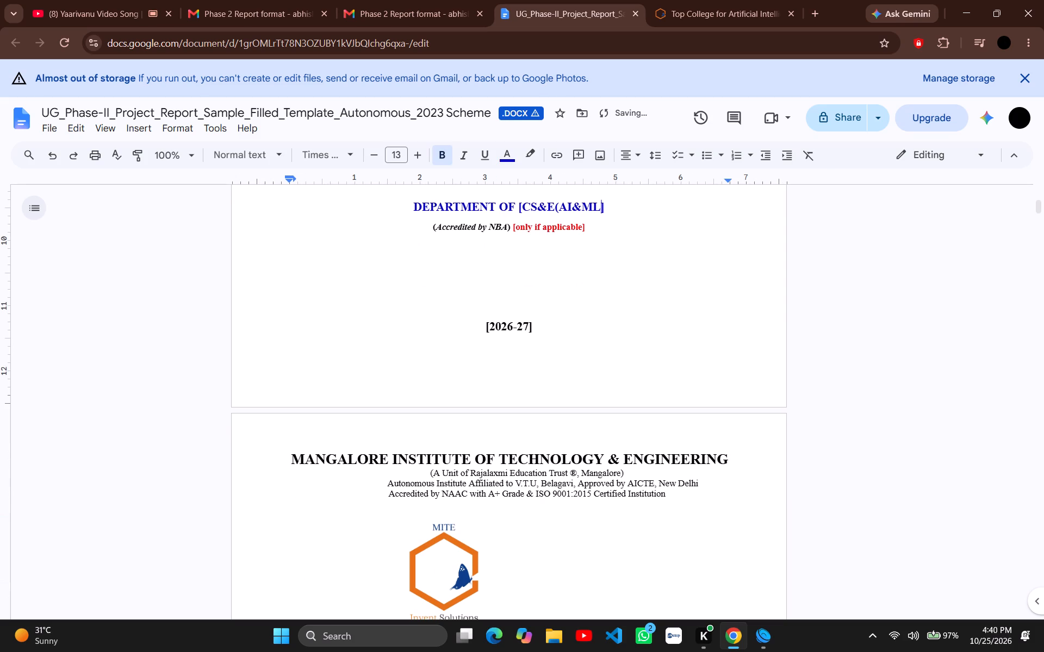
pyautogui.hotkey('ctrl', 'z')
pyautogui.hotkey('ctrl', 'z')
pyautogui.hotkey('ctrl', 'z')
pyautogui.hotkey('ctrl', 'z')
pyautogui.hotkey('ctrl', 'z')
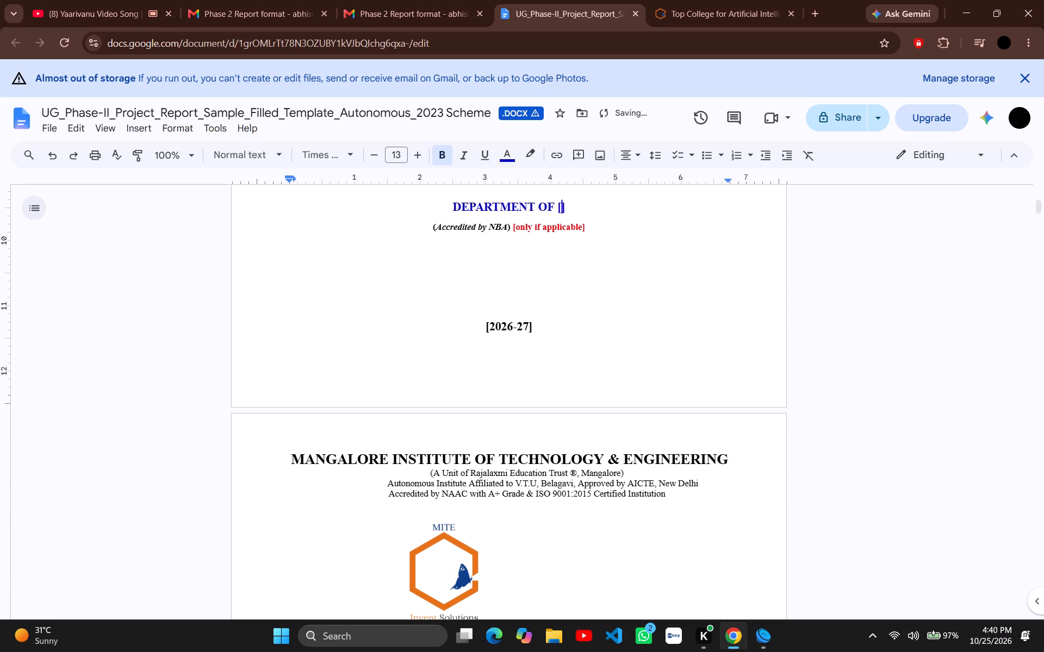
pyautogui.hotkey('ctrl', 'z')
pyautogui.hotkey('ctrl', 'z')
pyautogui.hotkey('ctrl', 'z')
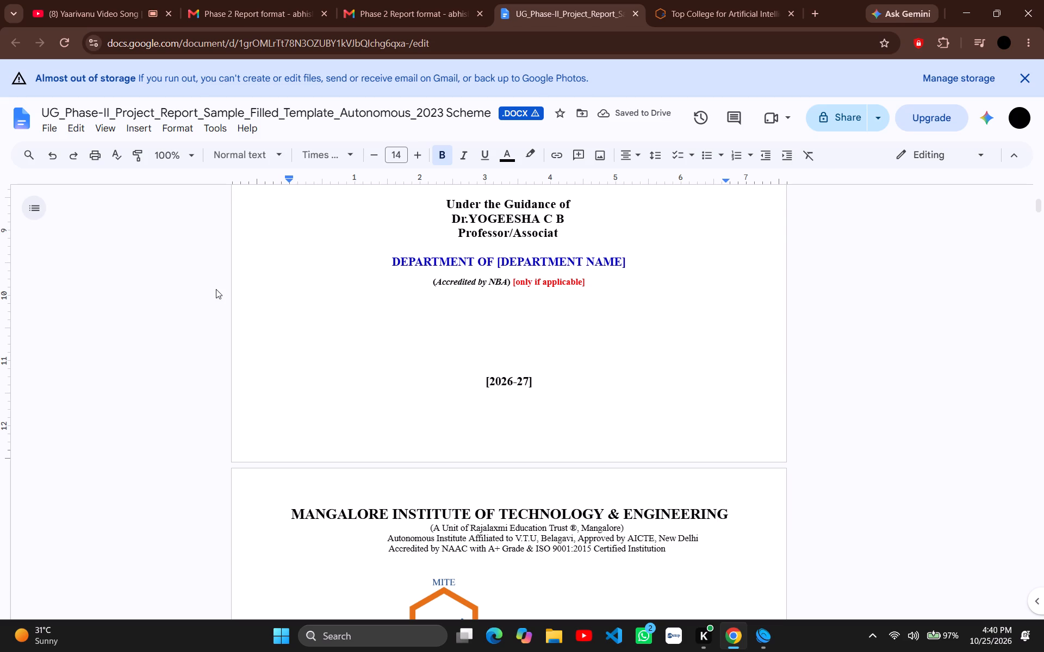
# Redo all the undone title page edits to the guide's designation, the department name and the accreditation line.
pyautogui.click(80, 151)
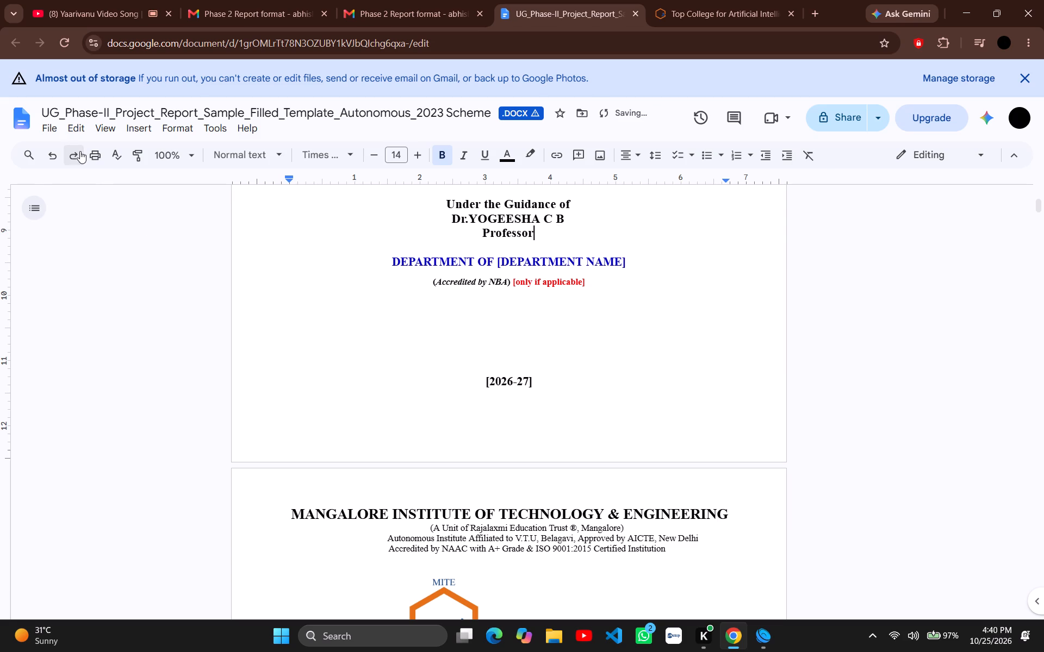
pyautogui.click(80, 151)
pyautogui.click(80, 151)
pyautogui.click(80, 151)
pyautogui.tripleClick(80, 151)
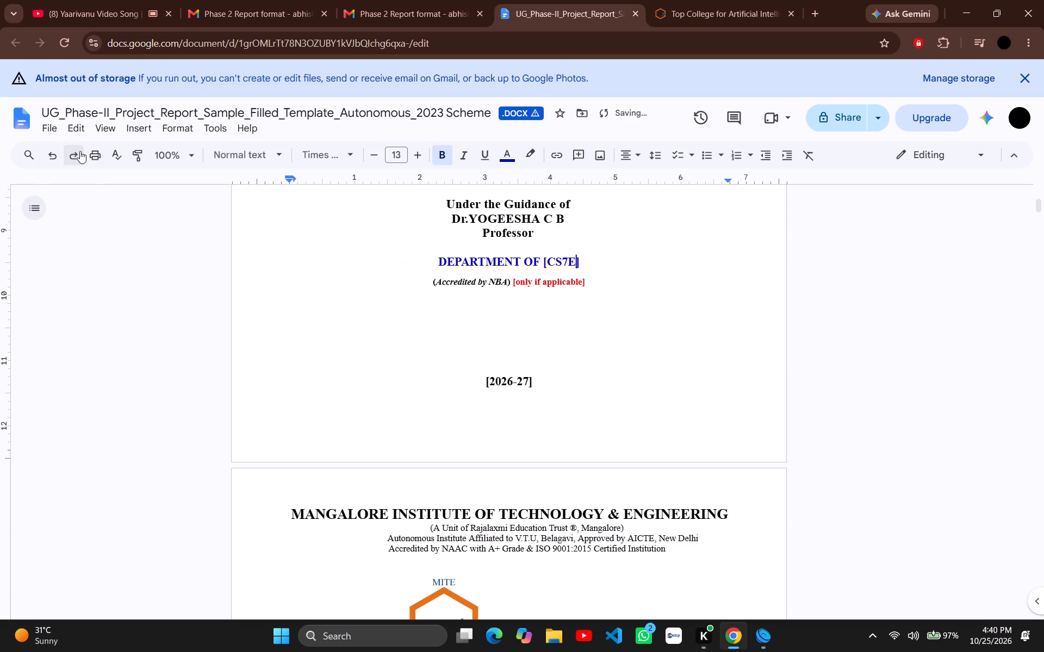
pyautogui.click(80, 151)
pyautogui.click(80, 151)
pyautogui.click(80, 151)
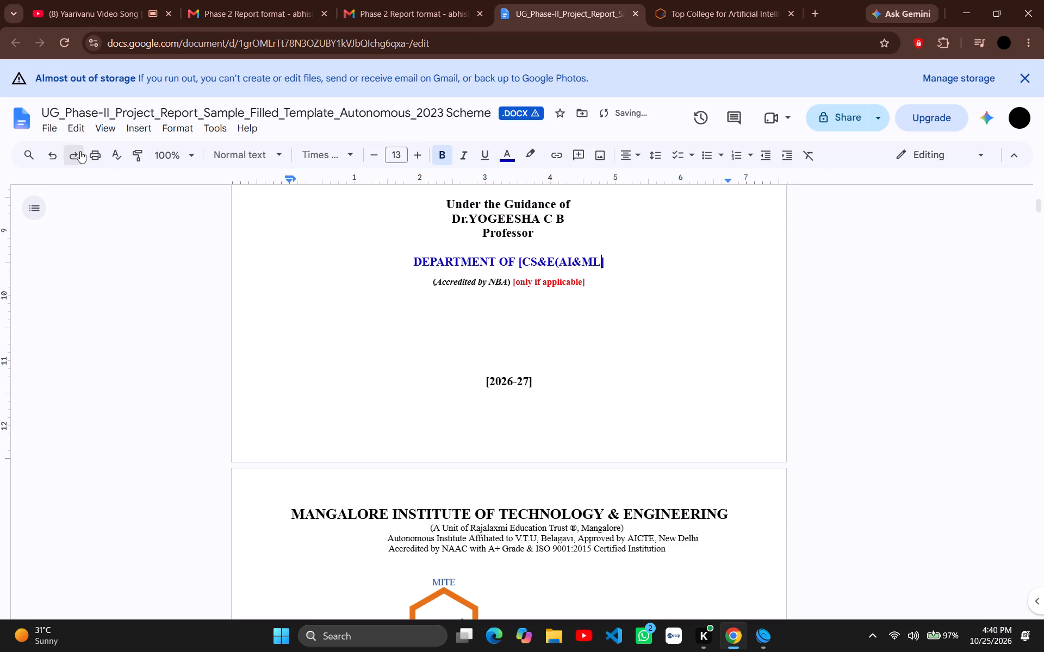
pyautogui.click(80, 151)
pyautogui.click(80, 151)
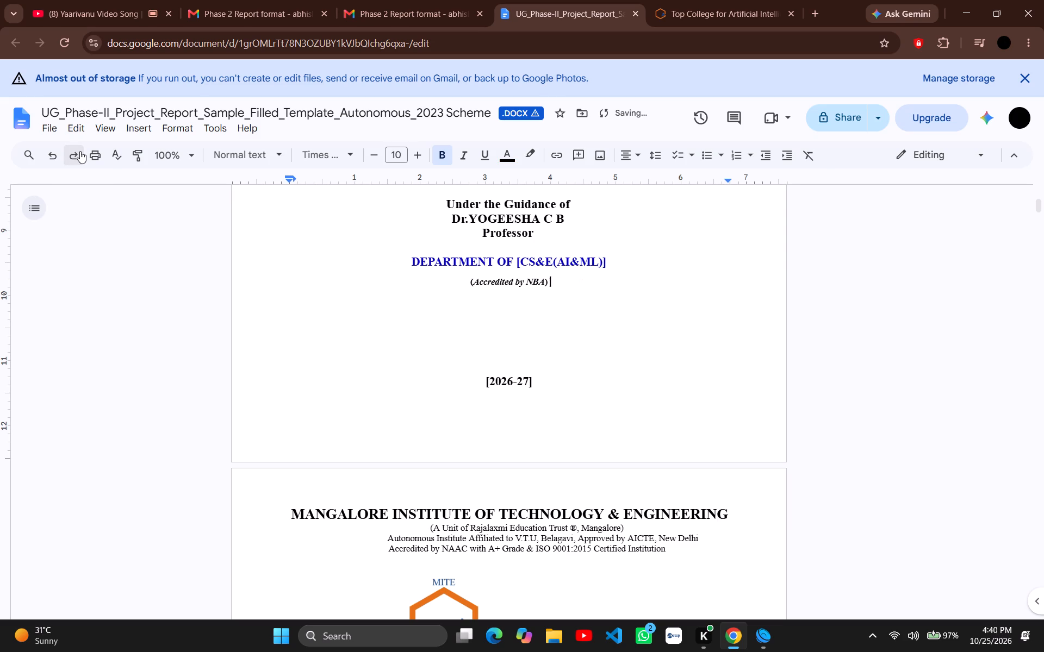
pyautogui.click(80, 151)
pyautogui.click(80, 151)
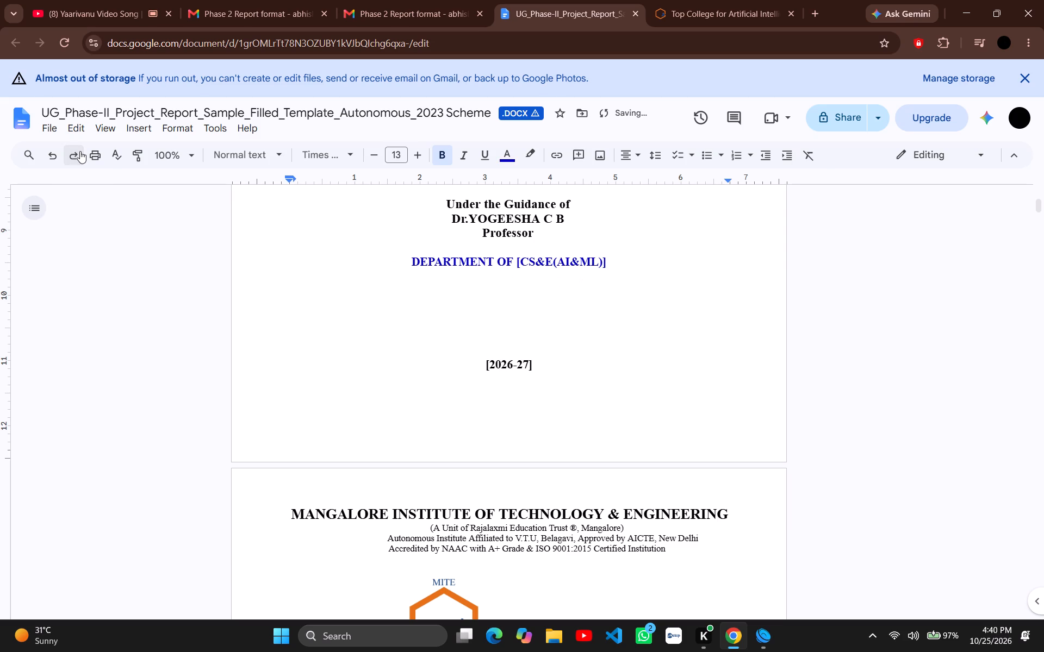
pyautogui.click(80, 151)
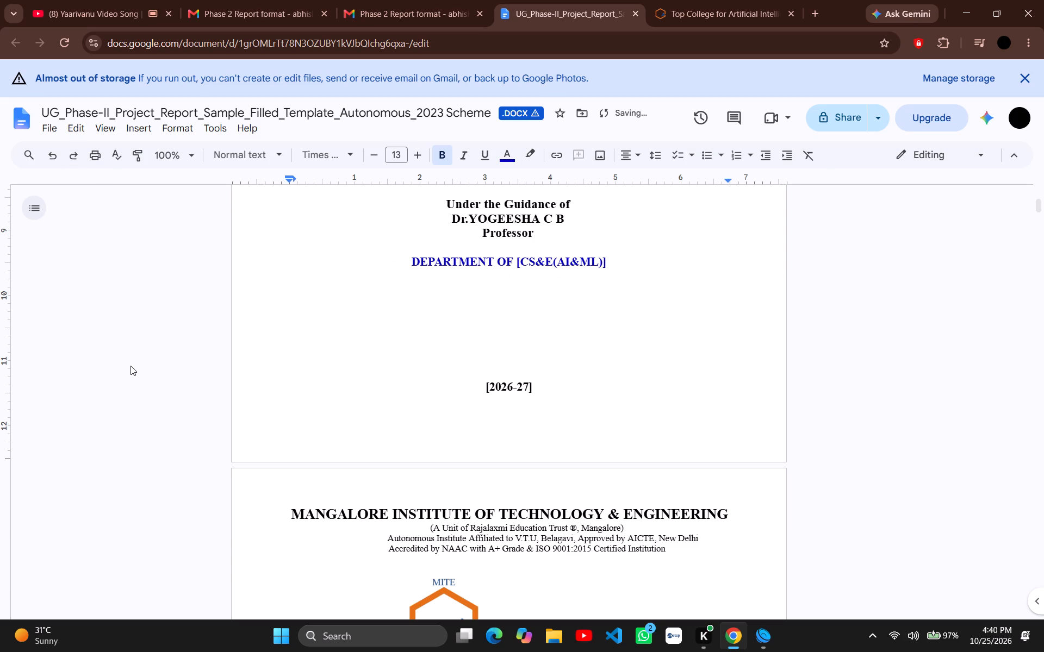
# Move the MITE logo on the certificate page sideways so it sits centred between the institute heading and the department line.
pyautogui.scroll(-3, 438, 367)
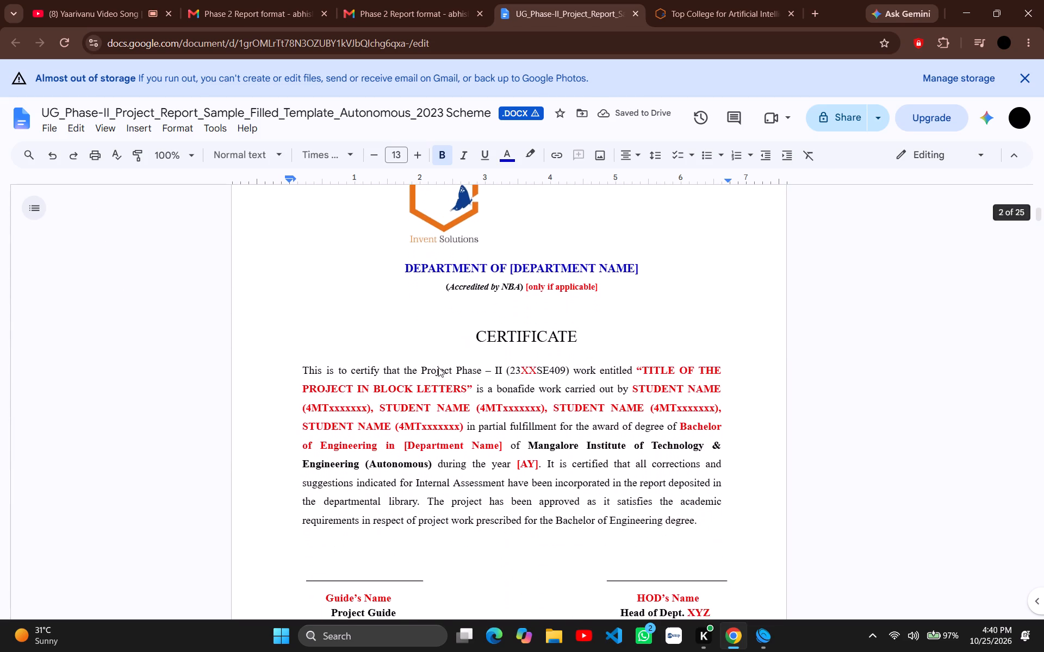
pyautogui.scroll(-1, 438, 367)
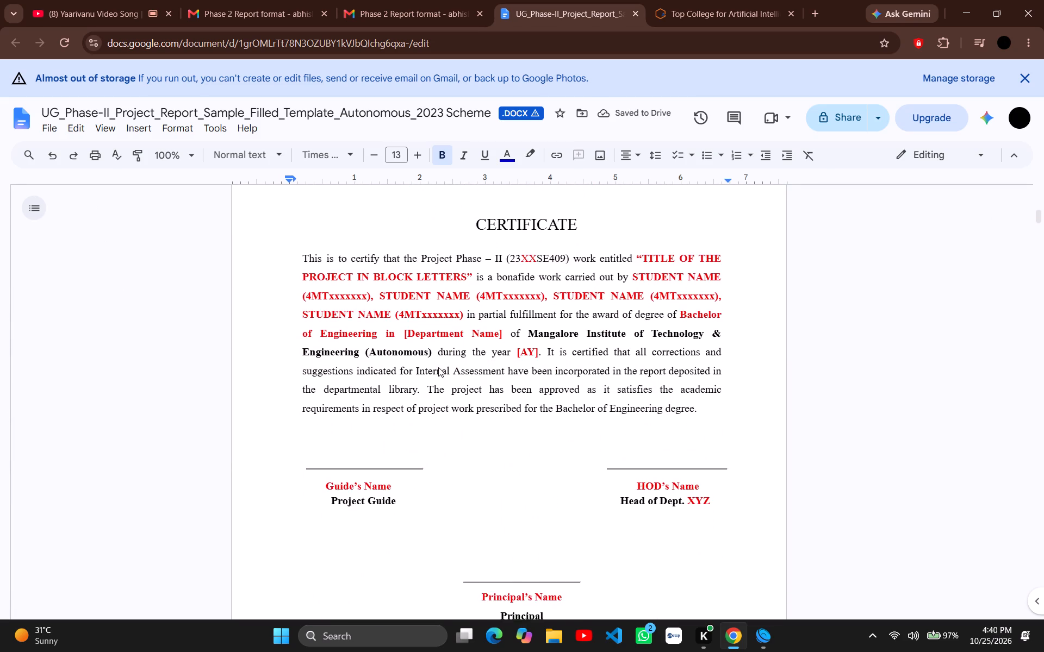
pyautogui.scroll(4, 438, 367)
pyautogui.click(455, 267)
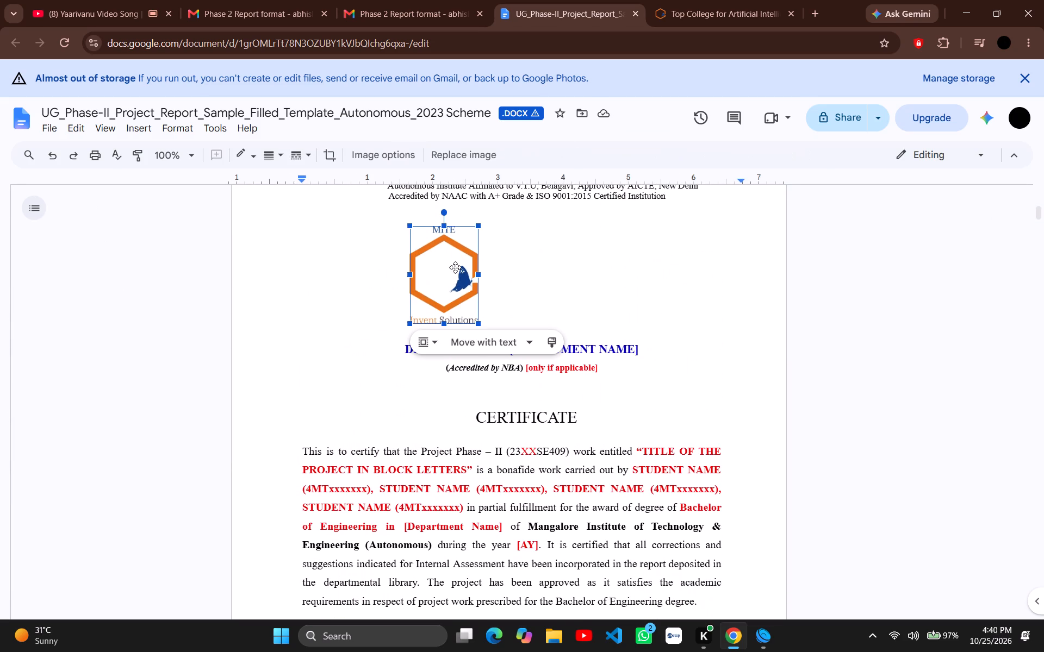
pyautogui.moveTo(456, 270); pyautogui.dragTo(531, 262)
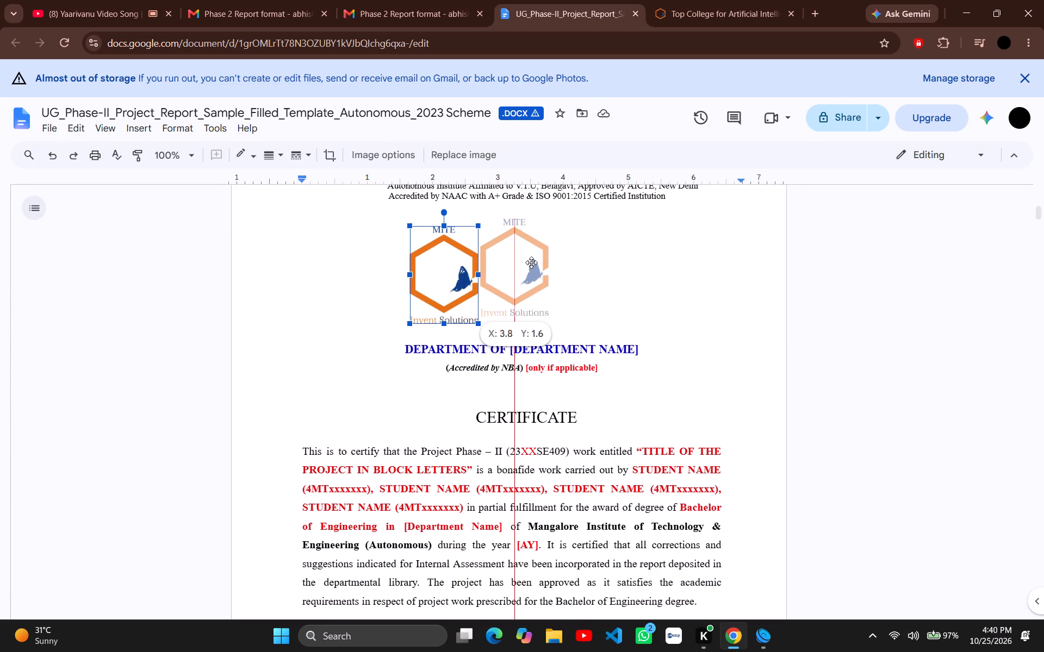
pyautogui.moveTo(531, 262); pyautogui.dragTo(532, 262)
pyautogui.click(626, 285)
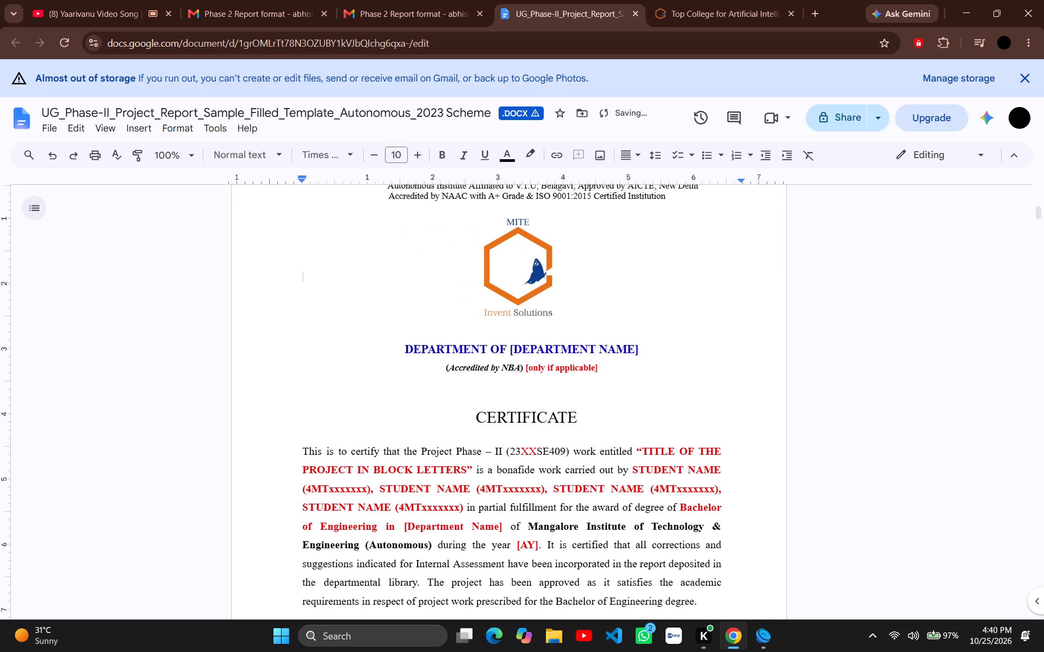
# Replace the "DEPARTMENT NAME" placeholder inside the brackets of the certificate page's department line with CS&E(AI&ML).
pyautogui.scroll(-1, 605, 311)
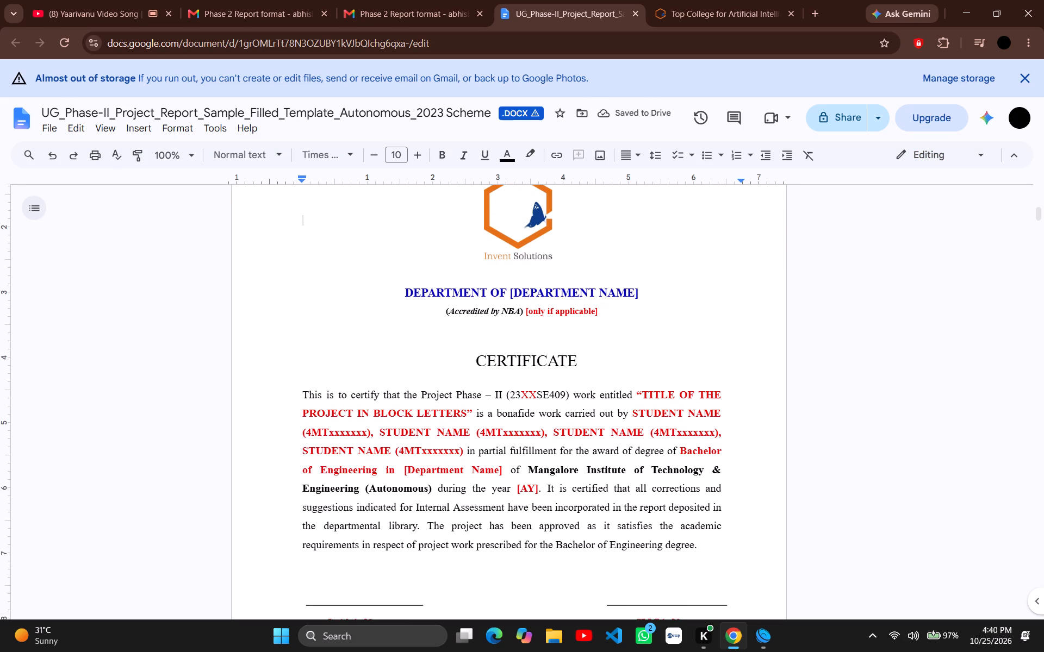
pyautogui.click(636, 292)
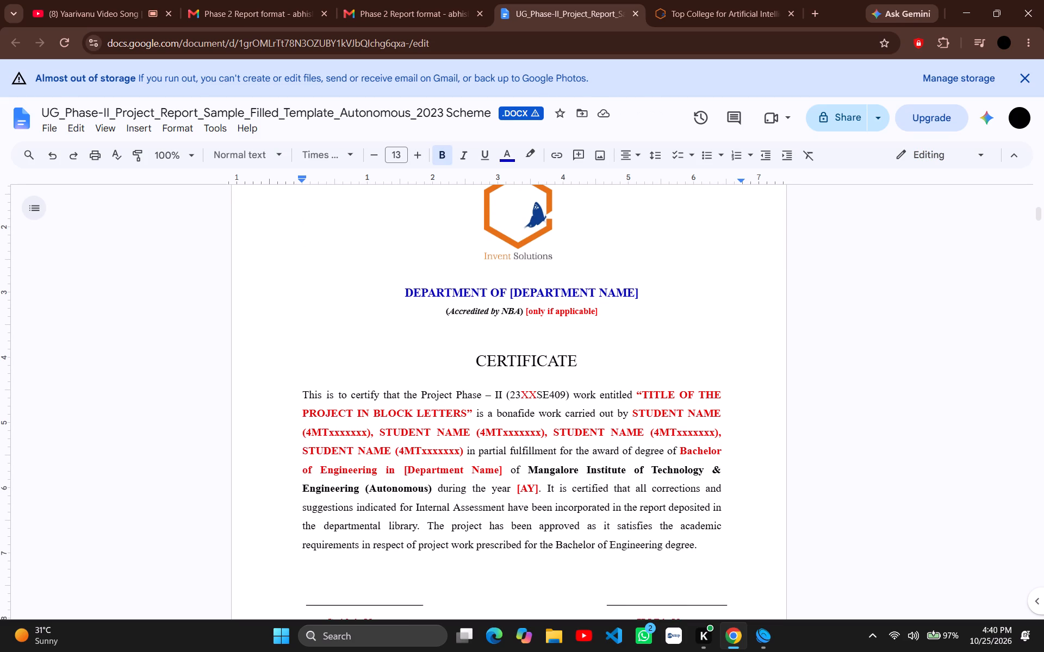
pyautogui.press('BackSpace')
pyautogui.press('BackSpace')
pyautogui.press('BackSpace')
pyautogui.press('BackSpace')
pyautogui.press('BackSpace')
pyautogui.press('BackSpace')
pyautogui.press('BackSpace')
pyautogui.press('BackSpace')
pyautogui.press('BackSpace')
pyautogui.press('BackSpace')
pyautogui.press('BackSpace')
pyautogui.press('BackSpace')
pyautogui.press('BackSpace')
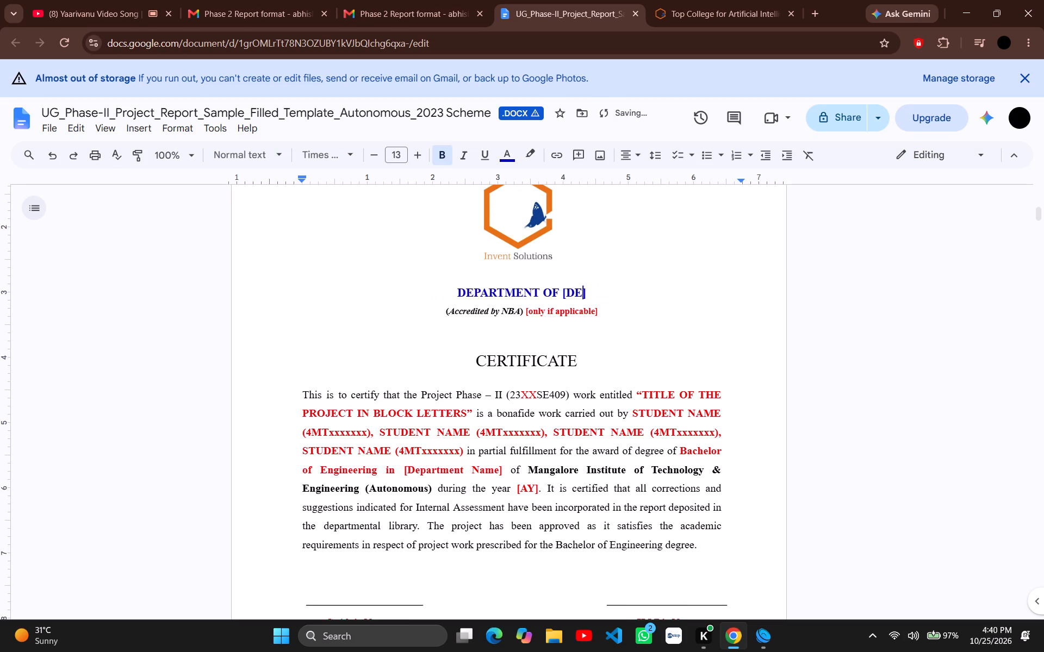
pyautogui.press('BackSpace')
pyautogui.press('BackSpace')
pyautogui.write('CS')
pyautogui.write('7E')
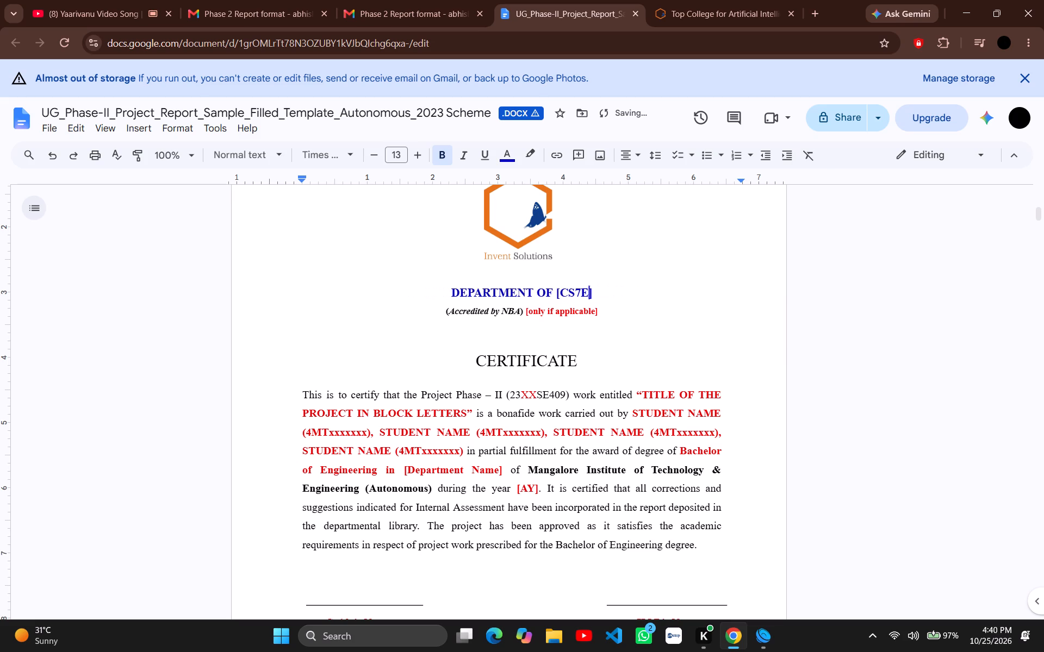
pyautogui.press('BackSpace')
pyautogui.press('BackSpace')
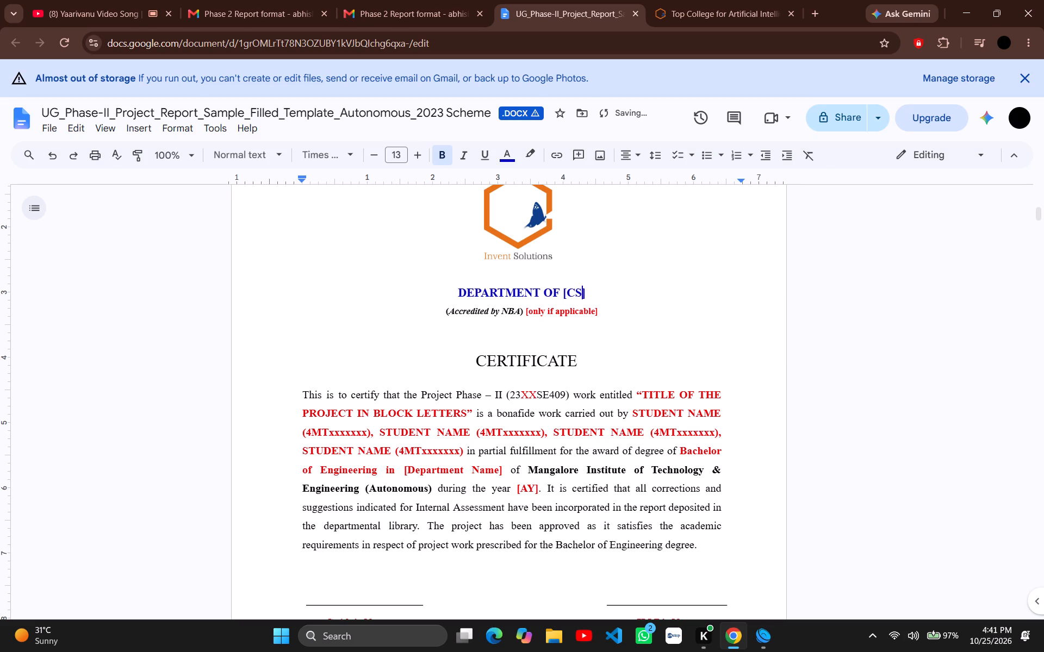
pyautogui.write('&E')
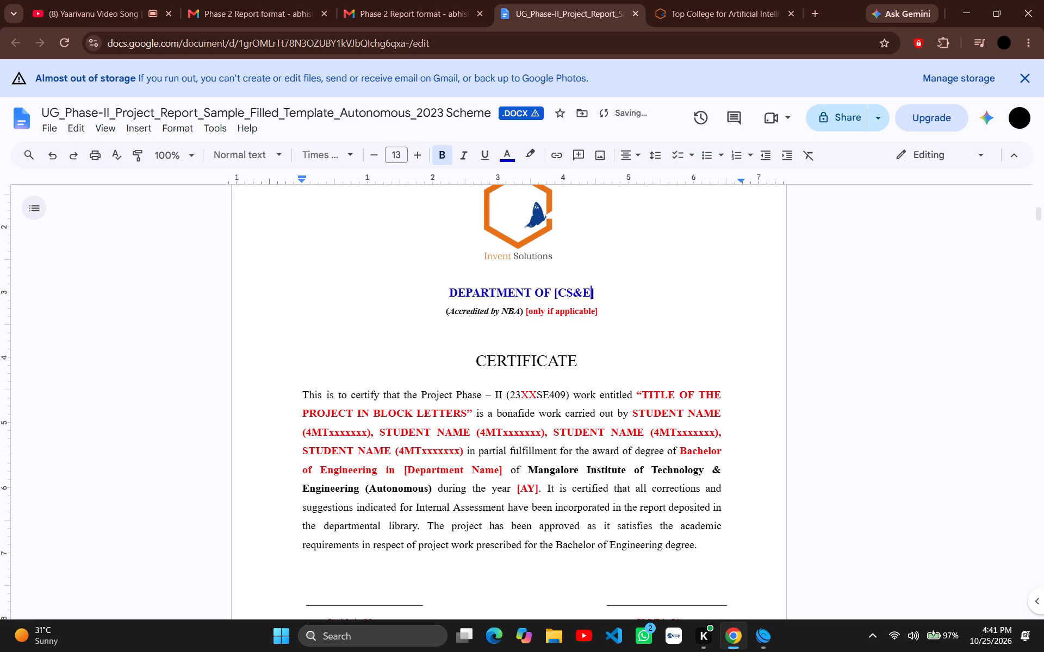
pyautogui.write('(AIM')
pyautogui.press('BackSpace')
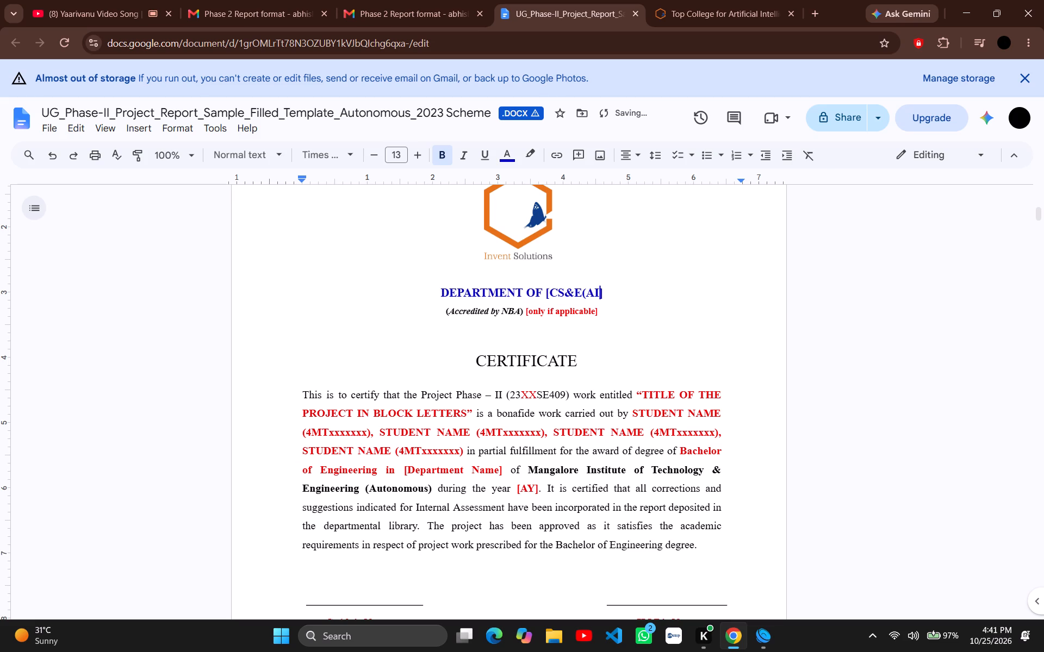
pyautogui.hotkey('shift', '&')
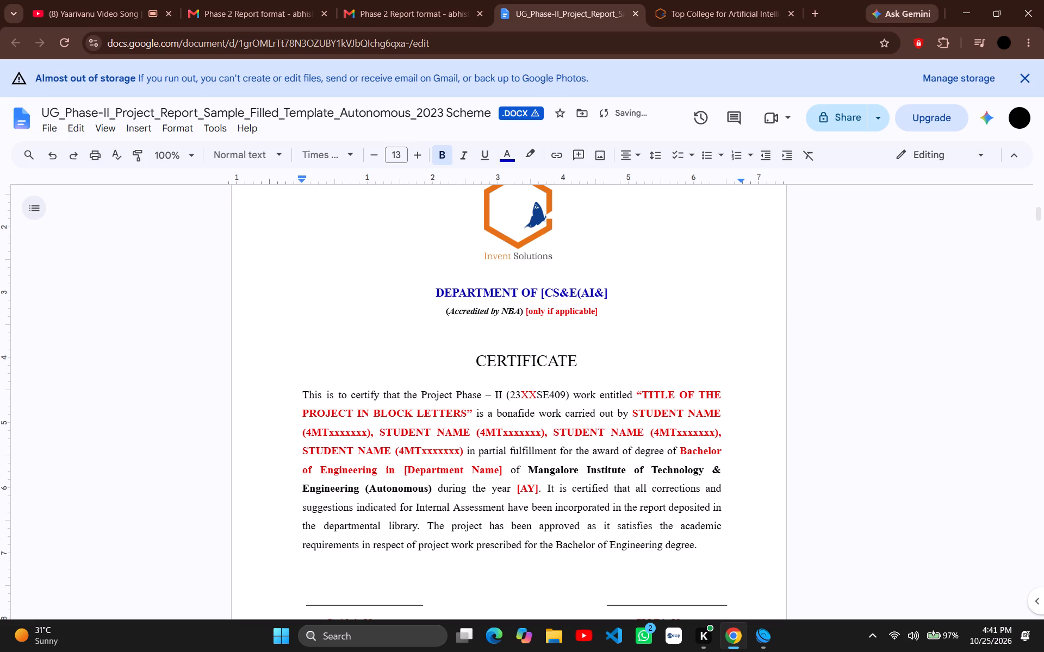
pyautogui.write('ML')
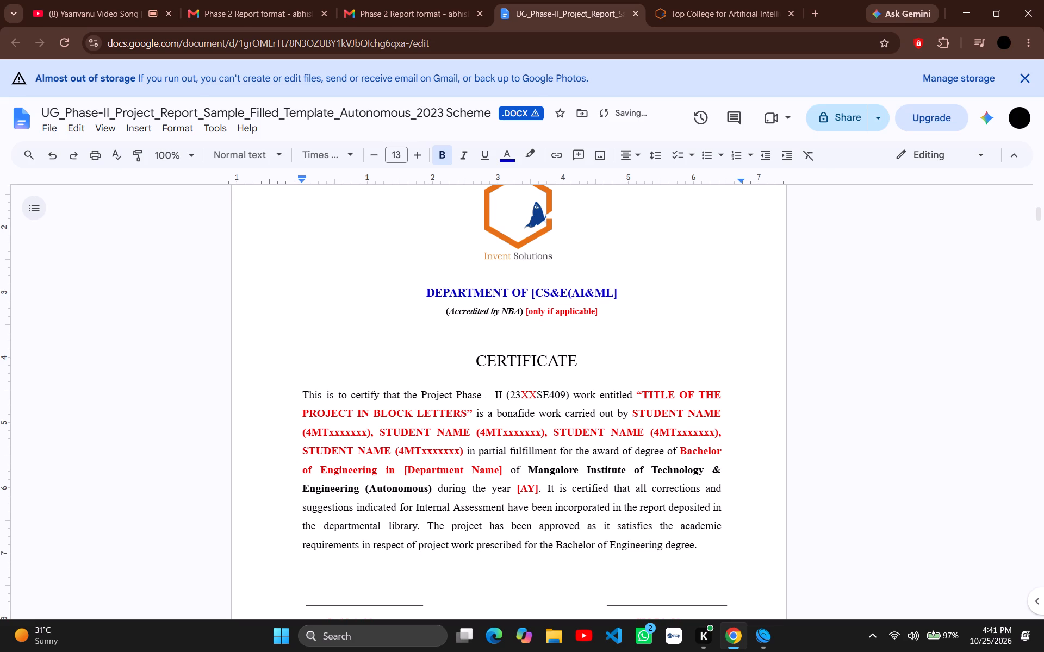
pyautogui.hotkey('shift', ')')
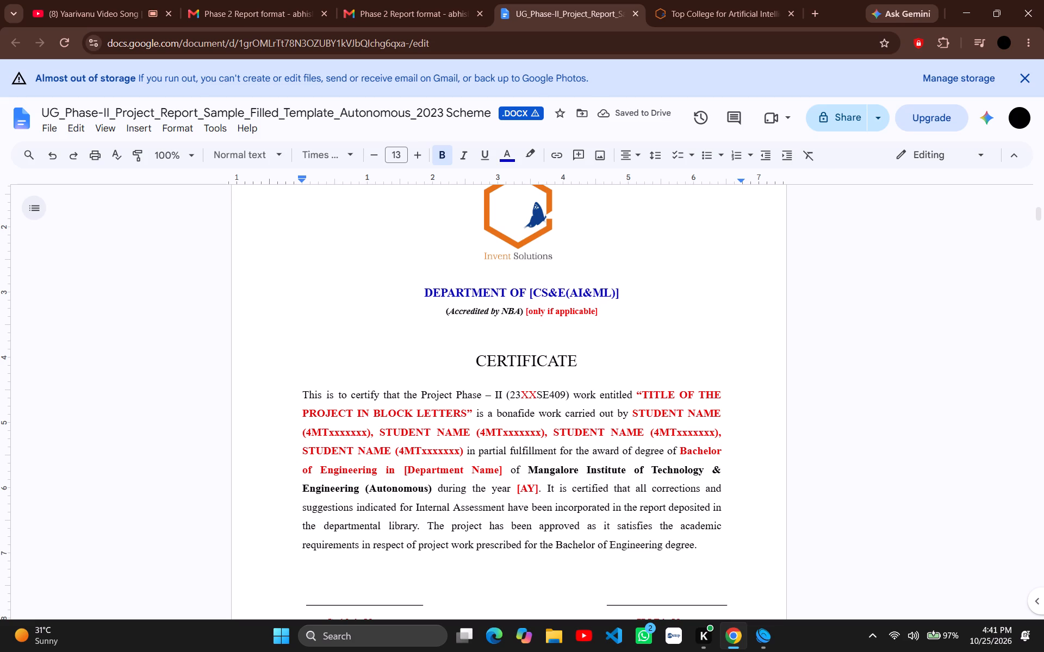
# Delete the whole "(Accredited by NBA) [only if applicable]" text under the department line on the certificate page.
pyautogui.click(601, 311)
pyautogui.press('BackSpace')
pyautogui.press('BackSpace')
pyautogui.press('BackSpace')
pyautogui.press('BackSpace')
pyautogui.press('BackSpace')
pyautogui.press('BackSpace')
pyautogui.press('BackSpace')
pyautogui.press('BackSpace')
pyautogui.press('BackSpace')
pyautogui.press('BackSpace')
pyautogui.press('BackSpace')
pyautogui.press('BackSpace')
pyautogui.press('BackSpace')
pyautogui.press('BackSpace')
pyautogui.press('BackSpace')
pyautogui.press('BackSpace')
pyautogui.press('BackSpace')
pyautogui.press('BackSpace')
pyautogui.press('BackSpace')
pyautogui.press('BackSpace')
pyautogui.press('BackSpace')
pyautogui.press('BackSpace')
pyautogui.press('BackSpace')
pyautogui.press('BackSpace')
pyautogui.press('BackSpace')
pyautogui.press('BackSpace')
pyautogui.press('BackSpace')
pyautogui.press('BackSpace')
pyautogui.press('BackSpace')
pyautogui.press('BackSpace')
pyautogui.press('BackSpace')
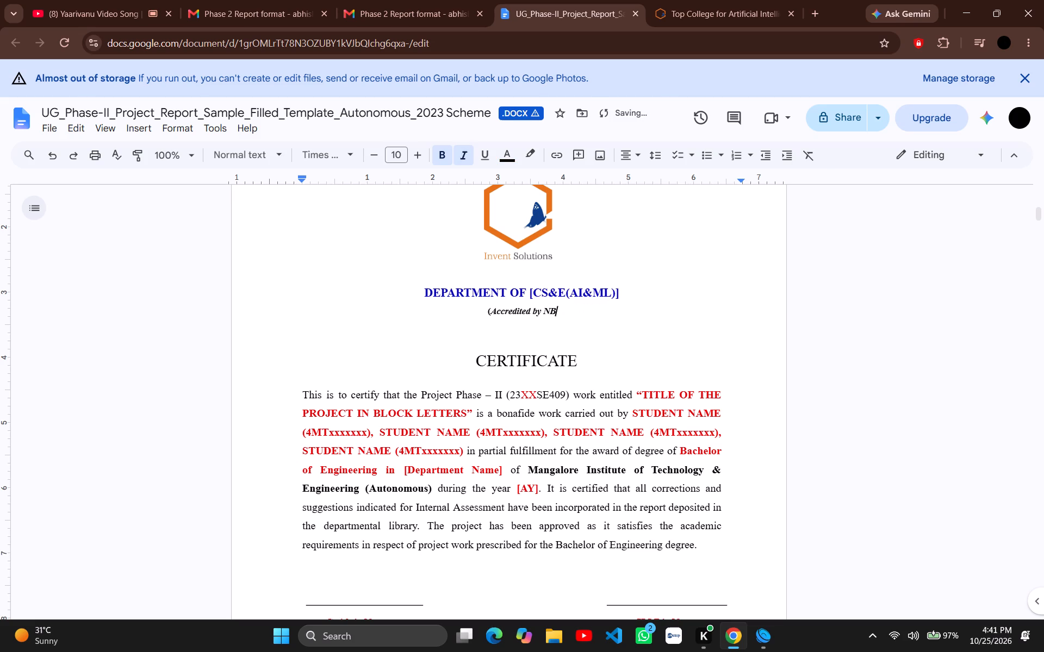
pyautogui.press('BackSpace')
pyautogui.press('BackSpace')
pyautogui.press('BackSpace')
pyautogui.press('BackSpace')
pyautogui.press('BackSpace')
pyautogui.press('BackSpace')
pyautogui.press('BackSpace')
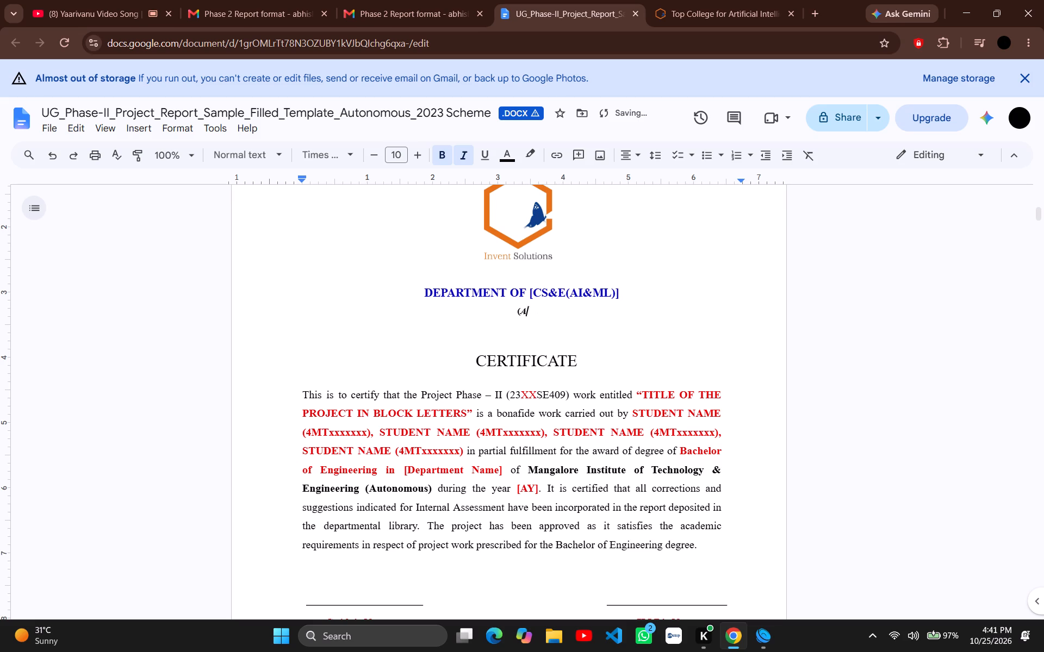
pyautogui.press('BackSpace')
pyautogui.press('BackSpace')
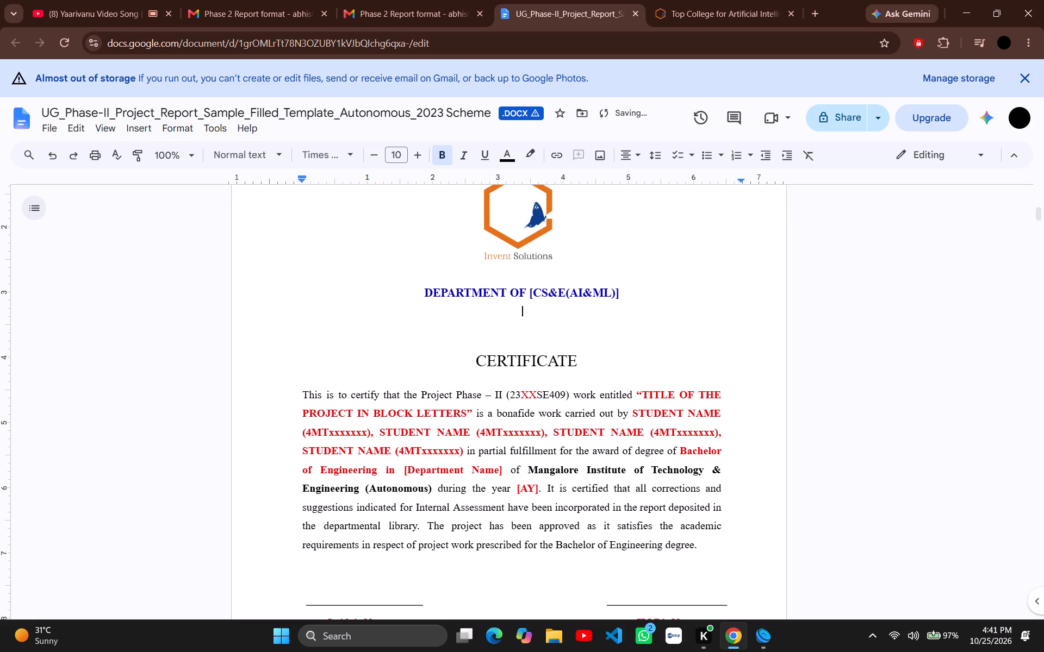
# Replace the XX in the certificate paragraph's subject code with CI, so it reads 23CISE409.
pyautogui.scroll(-1, 610, 328)
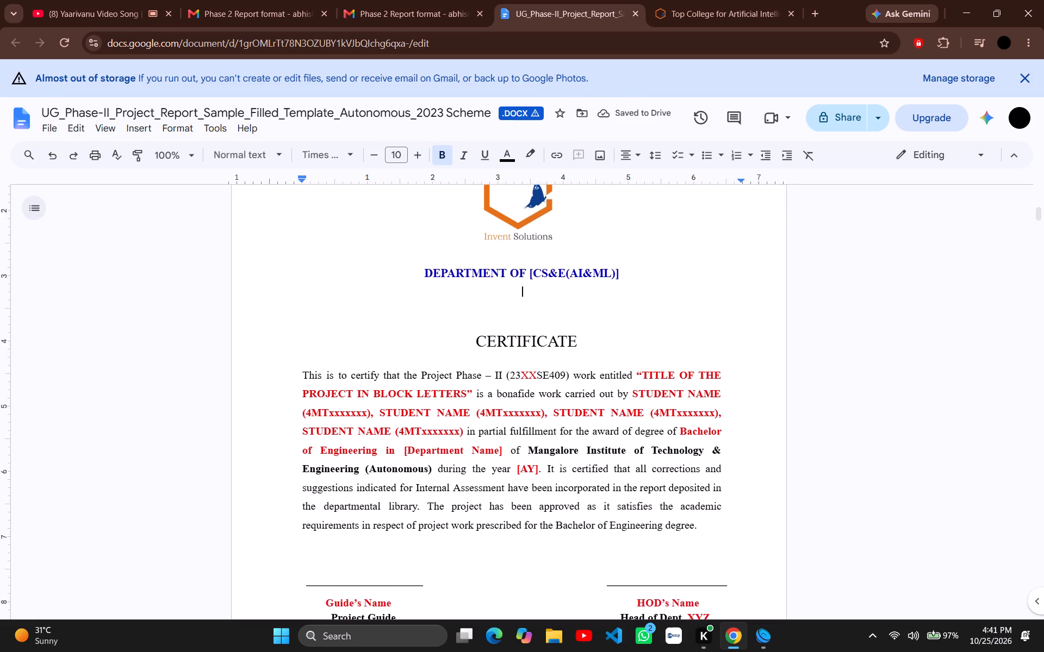
pyautogui.scroll(-2, 610, 328)
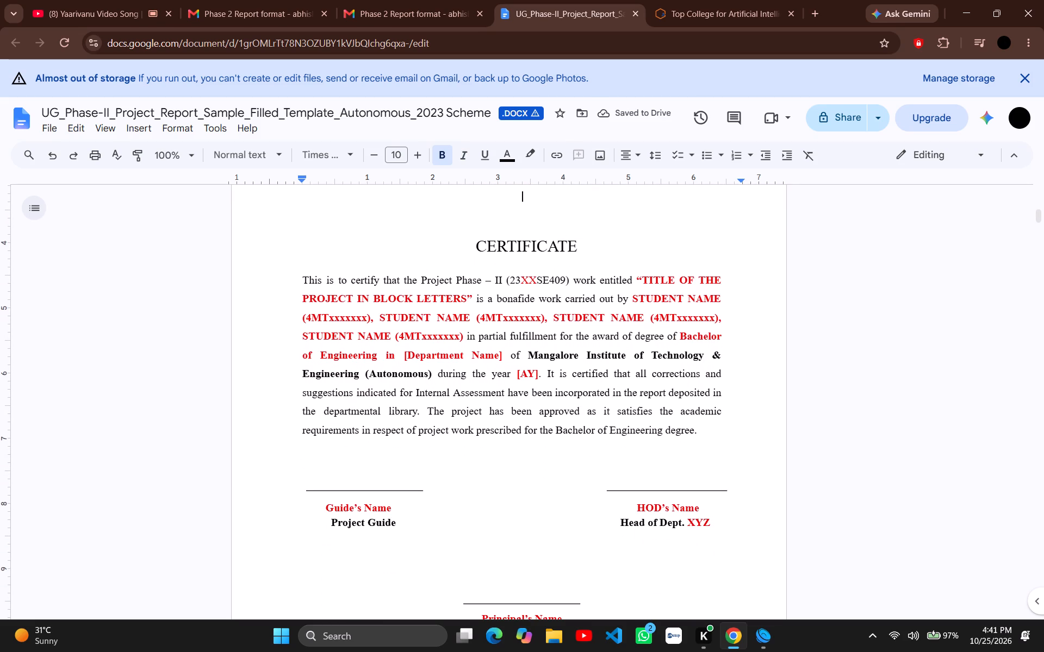
pyautogui.click(536, 280)
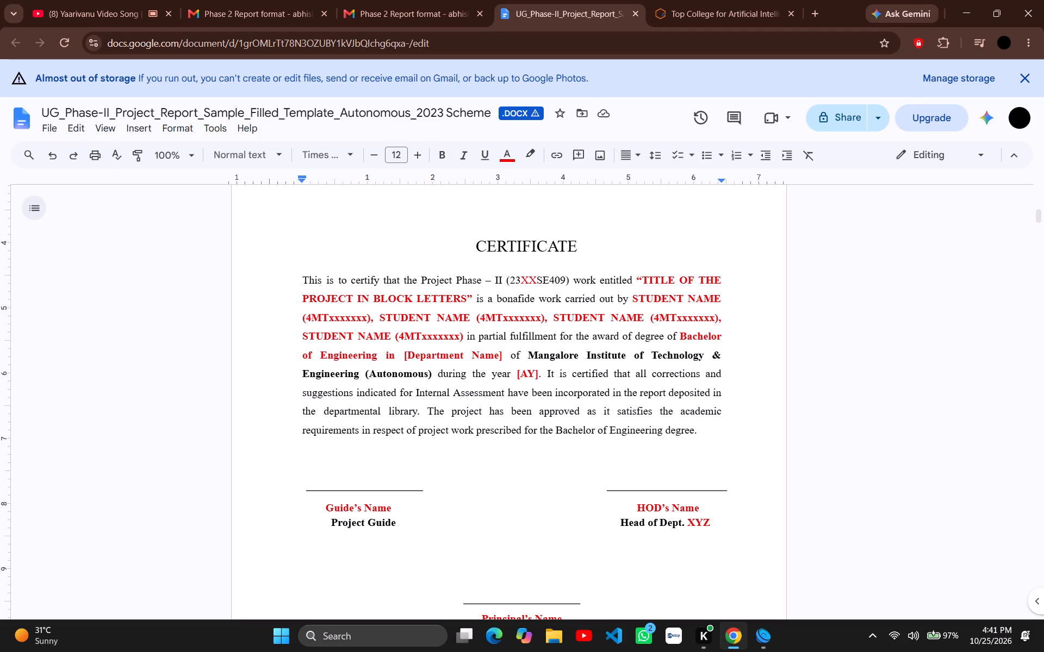
pyautogui.press('BackSpace')
pyautogui.press('BackSpace')
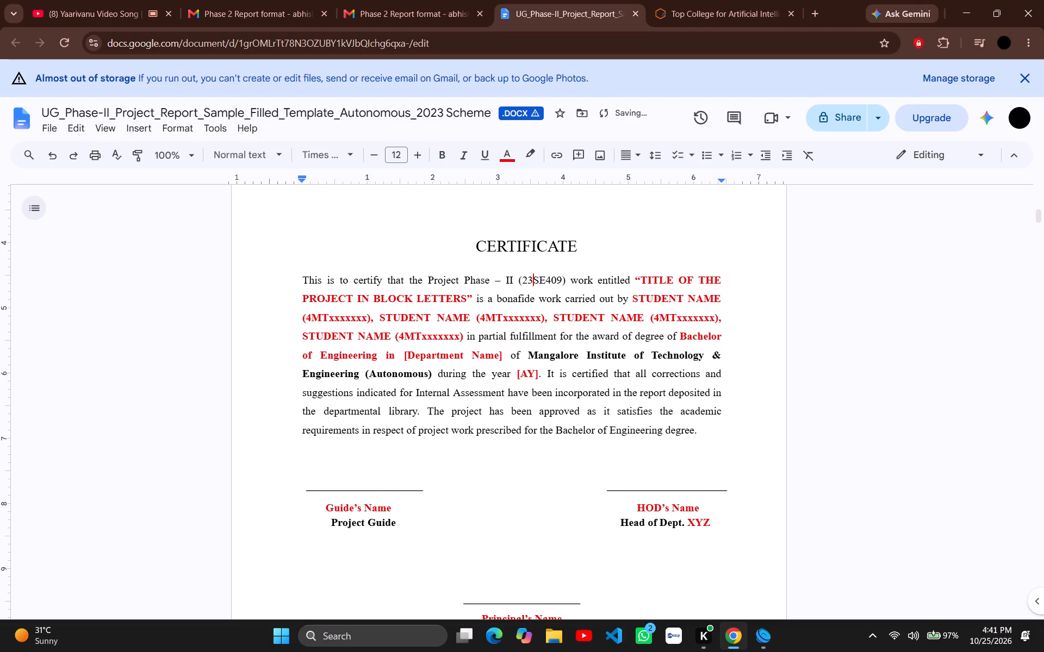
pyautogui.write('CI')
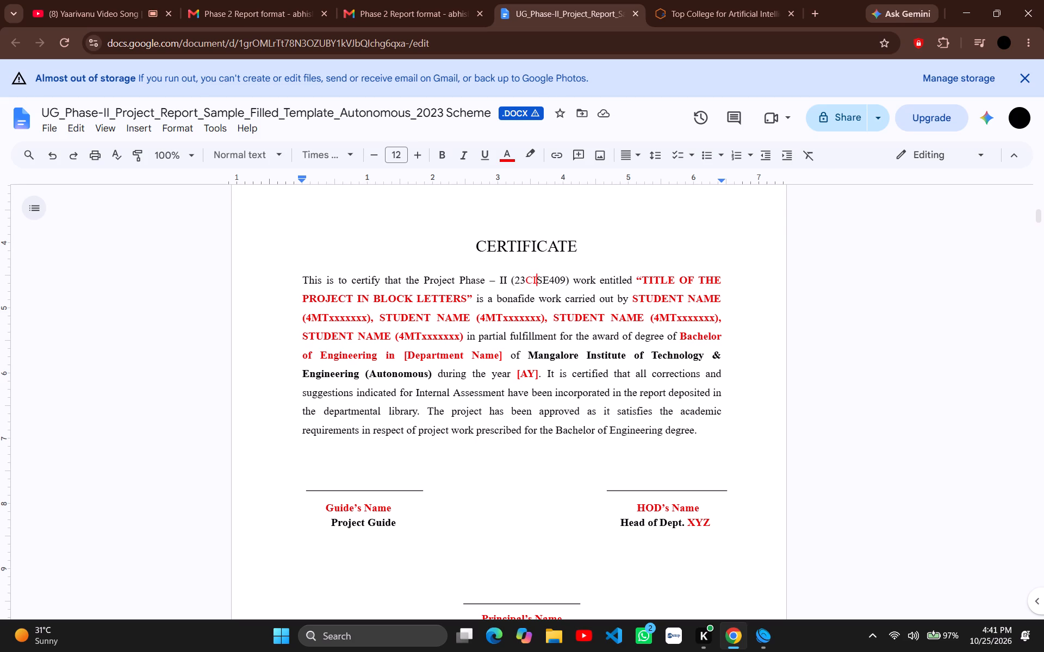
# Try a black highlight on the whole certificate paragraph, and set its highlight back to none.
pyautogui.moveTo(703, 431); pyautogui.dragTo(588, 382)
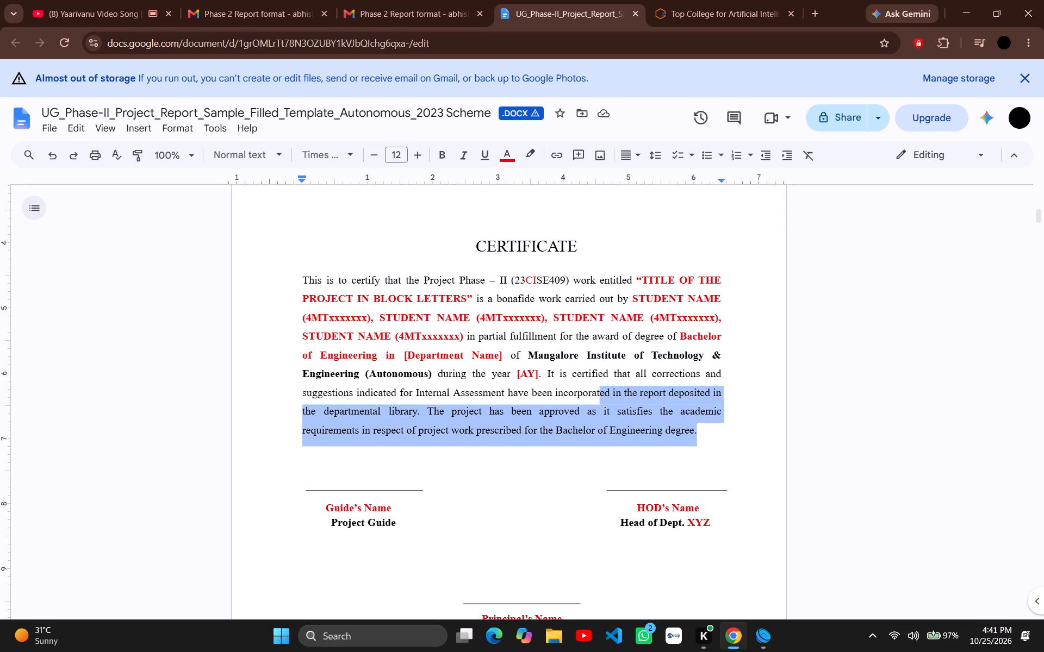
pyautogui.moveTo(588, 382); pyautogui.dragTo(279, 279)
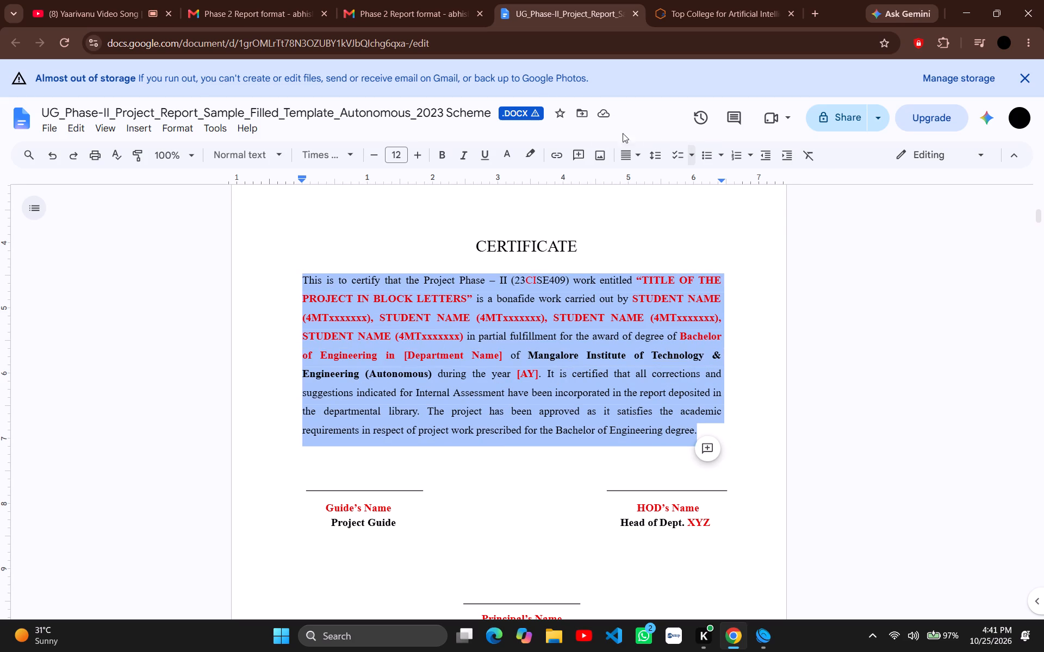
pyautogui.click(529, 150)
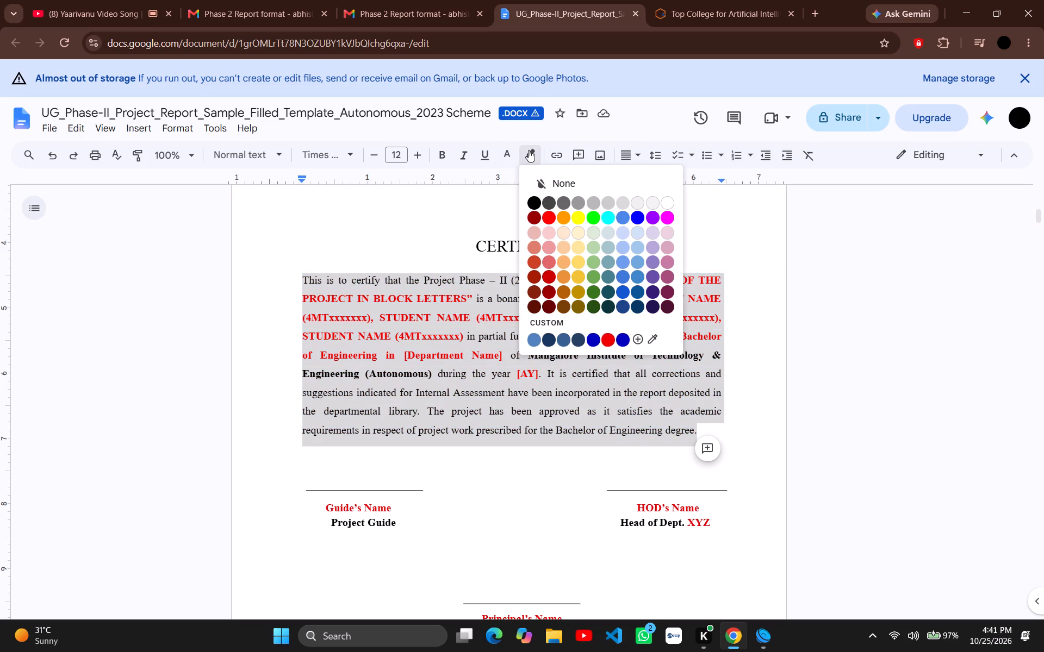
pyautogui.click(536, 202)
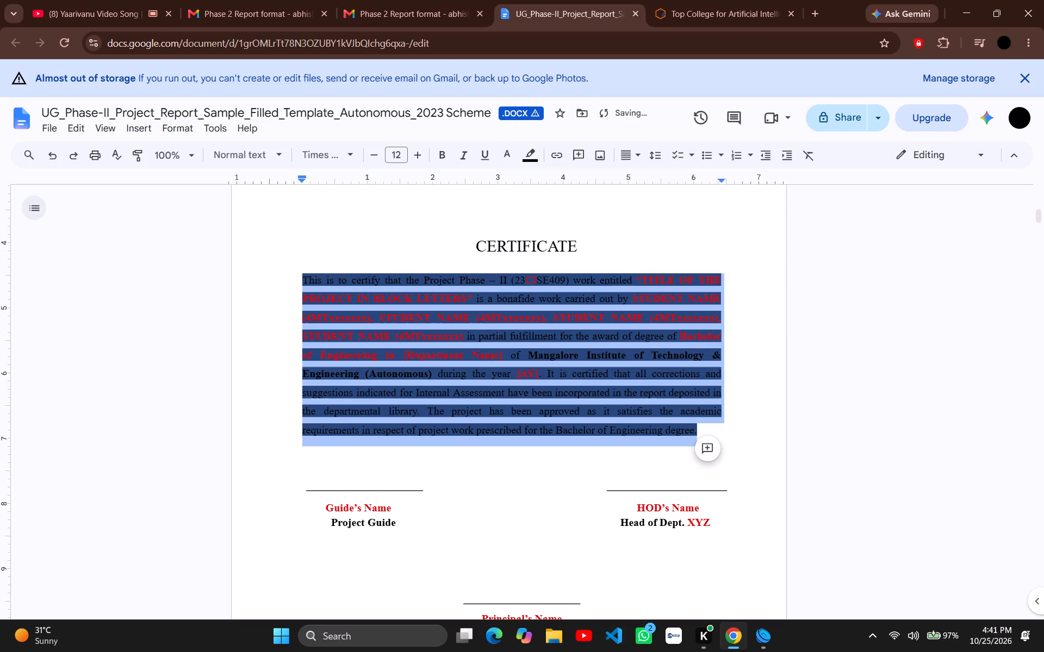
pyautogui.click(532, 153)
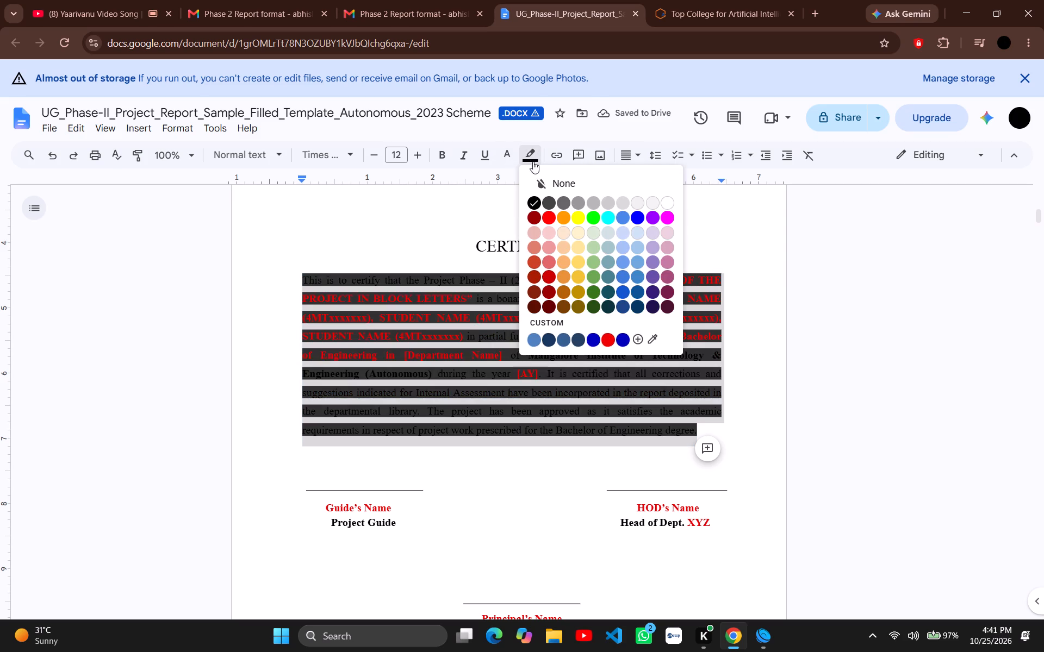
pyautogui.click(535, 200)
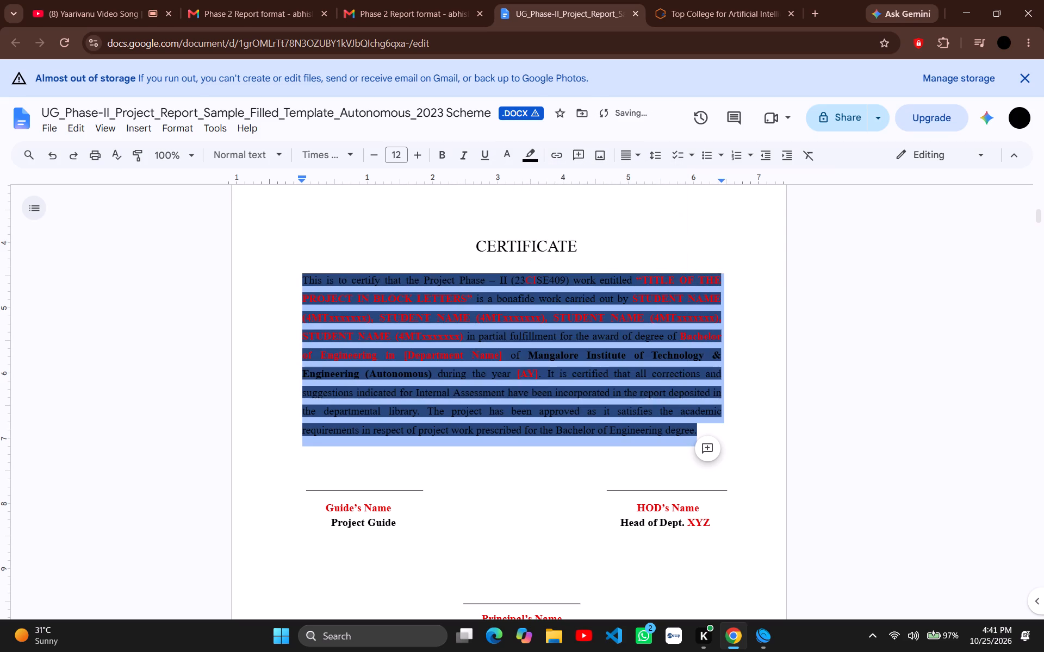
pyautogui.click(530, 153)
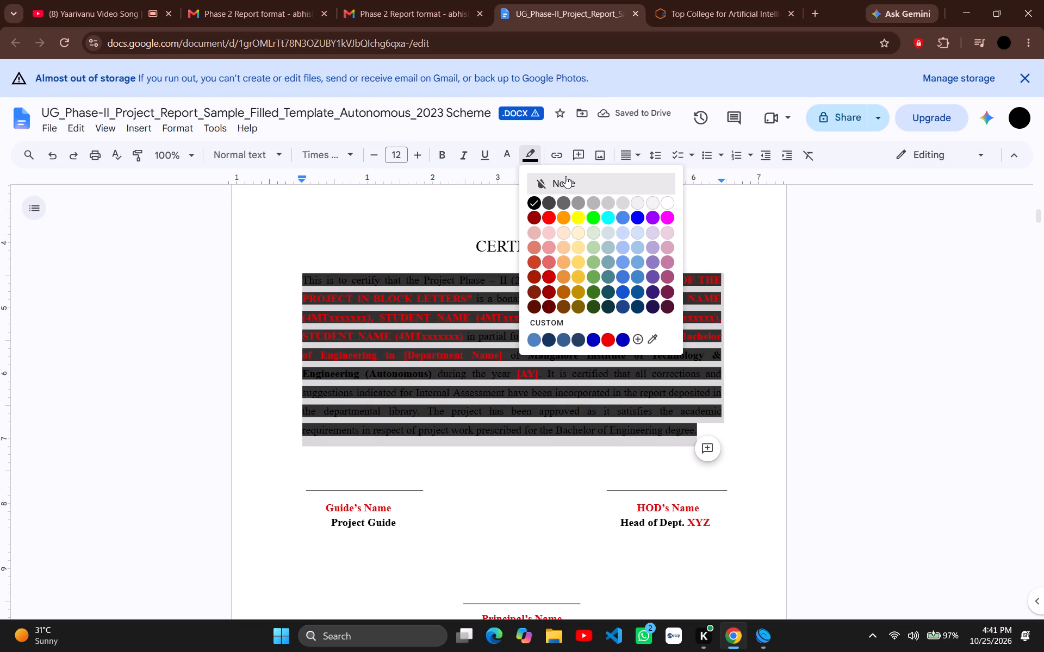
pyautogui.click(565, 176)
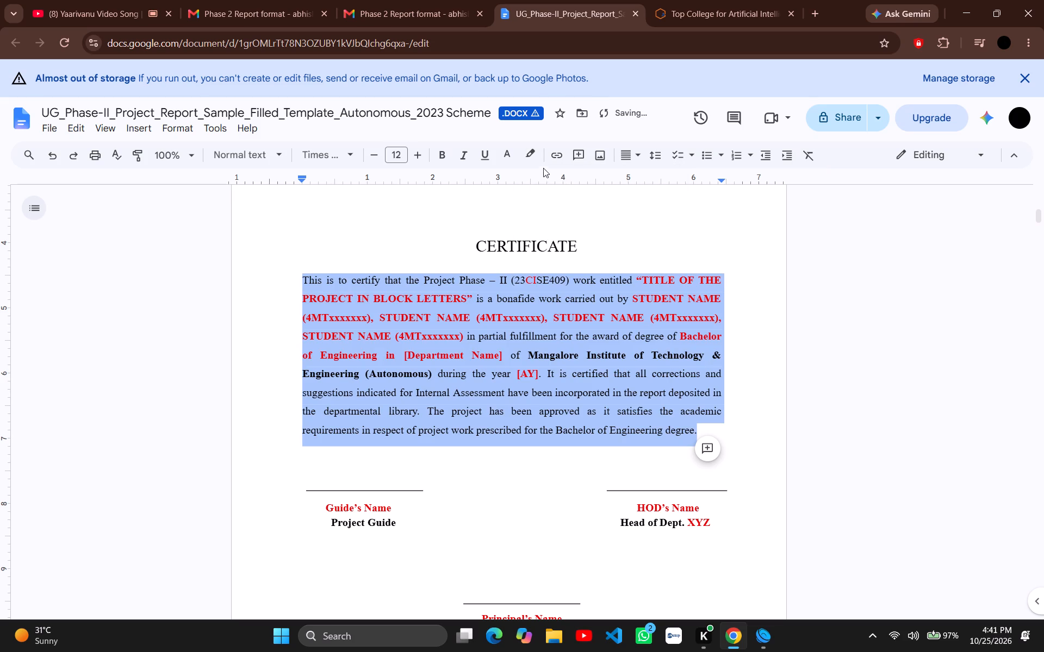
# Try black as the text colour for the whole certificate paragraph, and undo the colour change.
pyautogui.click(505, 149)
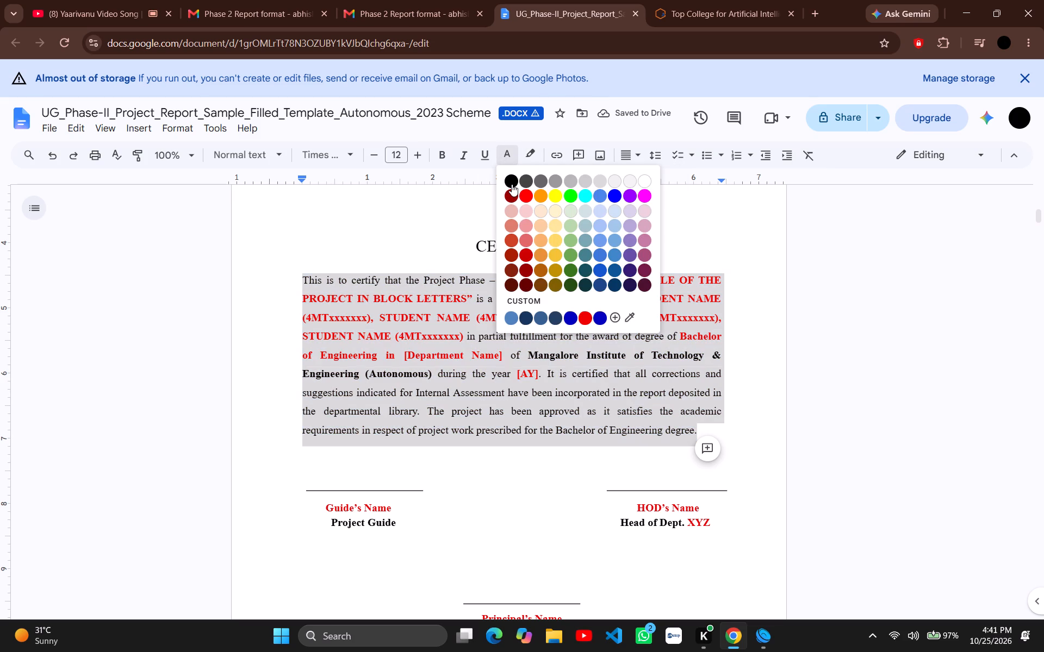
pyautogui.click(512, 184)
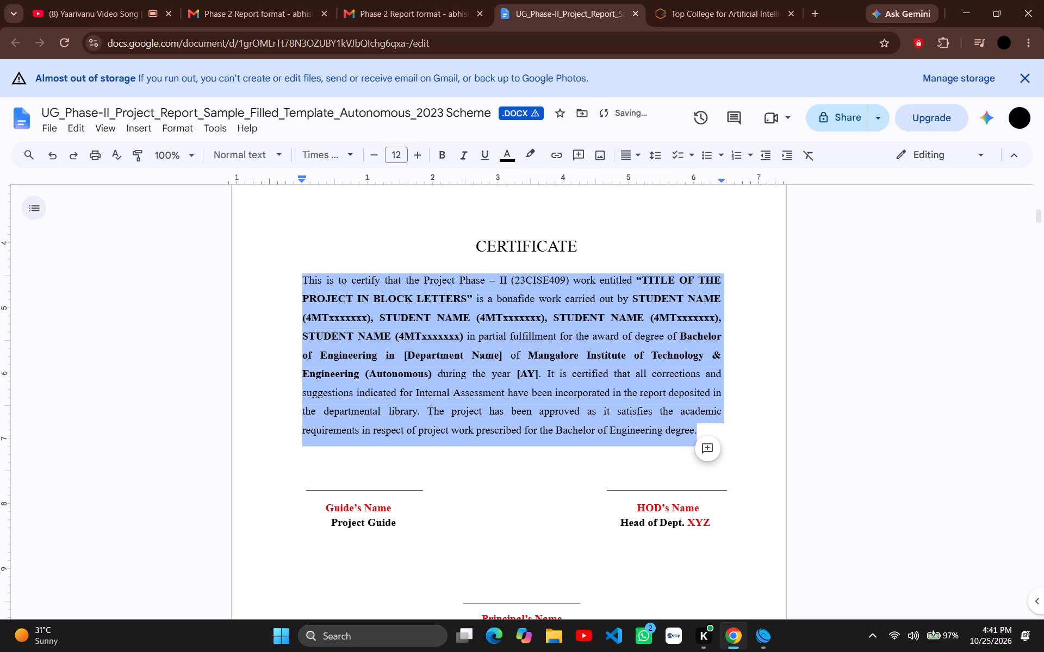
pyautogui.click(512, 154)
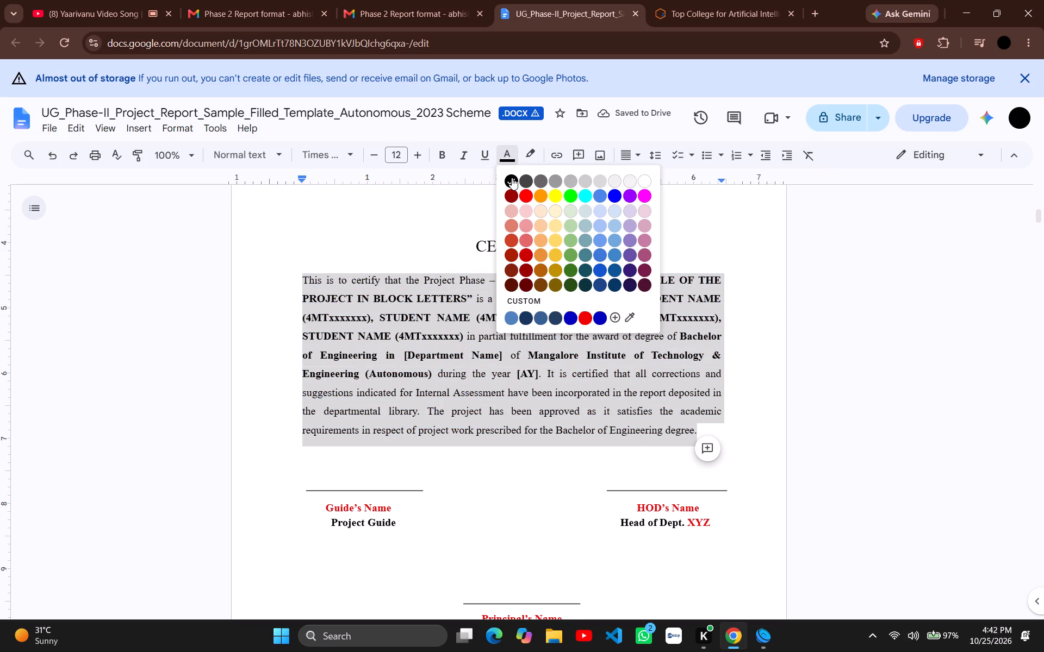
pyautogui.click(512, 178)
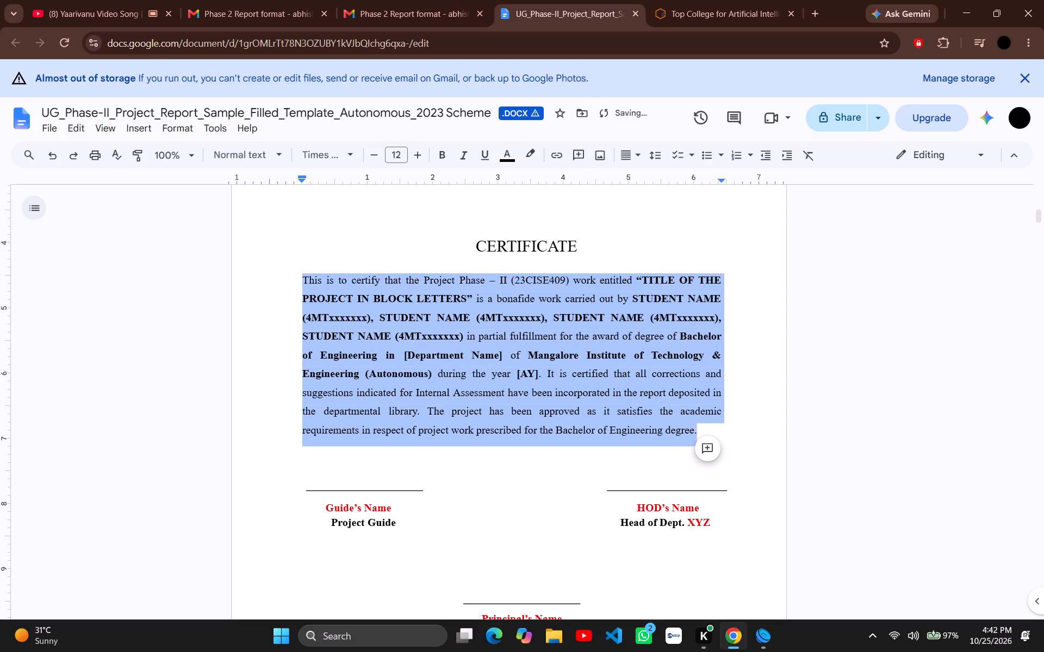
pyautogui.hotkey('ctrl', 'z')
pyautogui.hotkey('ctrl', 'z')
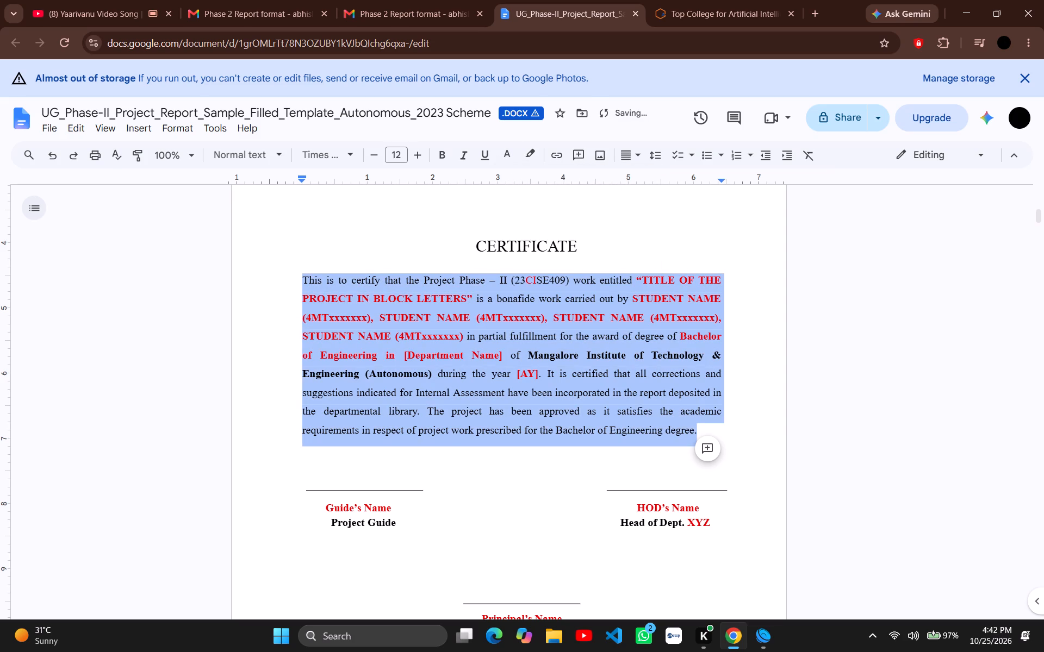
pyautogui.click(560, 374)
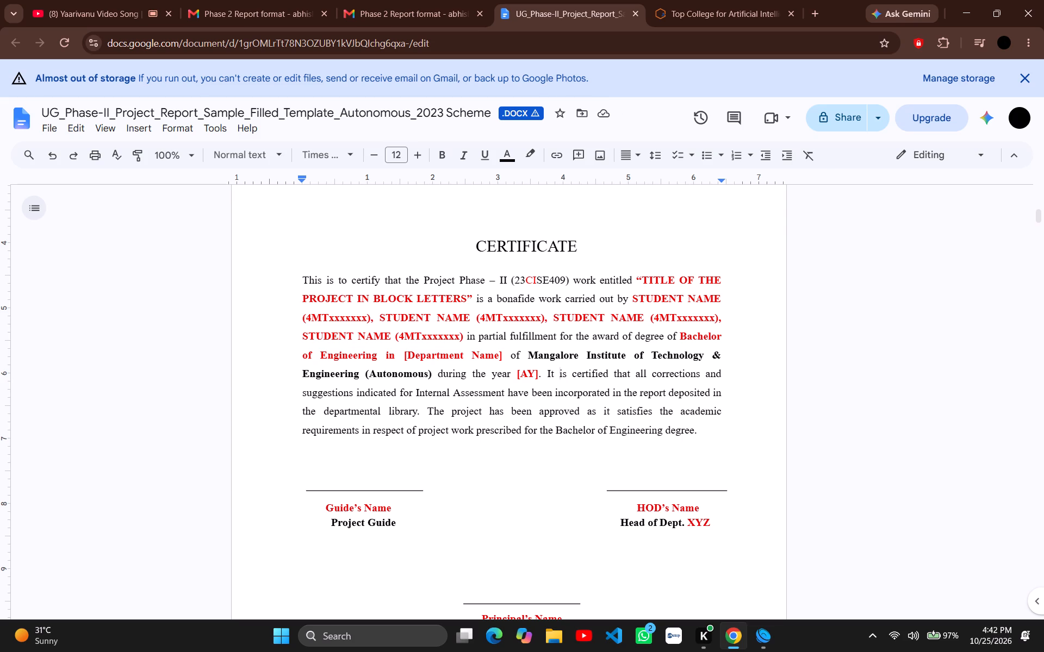
# Replace the quoted title placeholder in the certificate paragraph with SMART POULTRY MONITORING AND ALERT SYSTEM USING COMPUTER VISION AND DEEP LEARNING.
pyautogui.click(464, 296)
pyautogui.press('BackSpace')
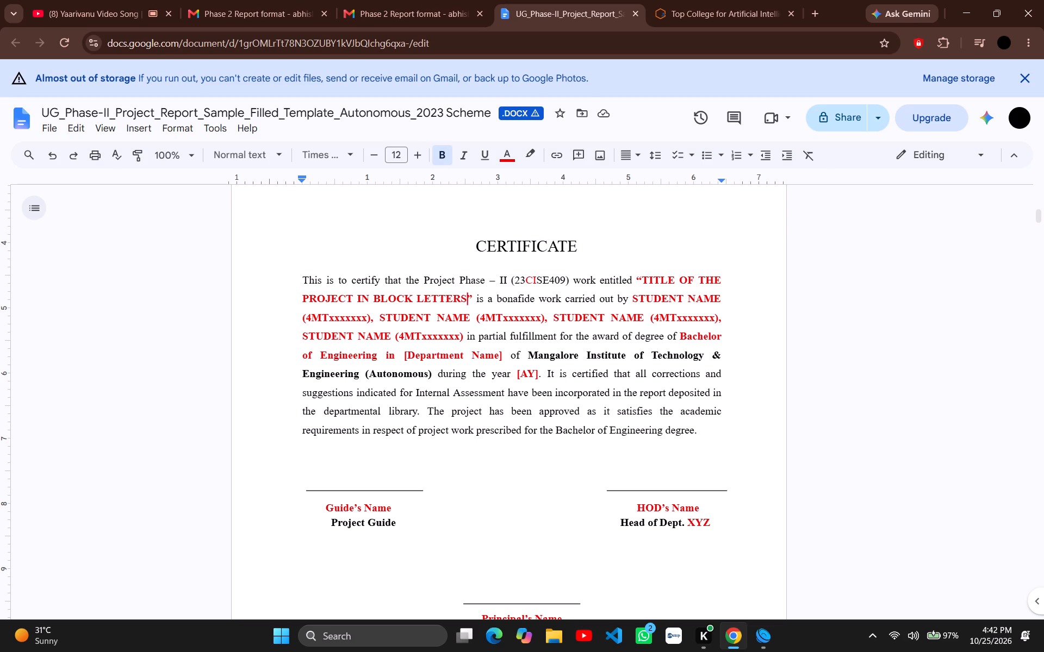
pyautogui.press('BackSpace')
pyautogui.press('BackSpace')
pyautogui.press('BackSpace')
pyautogui.press('BackSpace')
pyautogui.press('BackSpace')
pyautogui.press('BackSpace')
pyautogui.press('BackSpace')
pyautogui.press('BackSpace')
pyautogui.press('BackSpace')
pyautogui.press('BackSpace')
pyautogui.press('BackSpace')
pyautogui.press('BackSpace')
pyautogui.press('BackSpace')
pyautogui.press('BackSpace')
pyautogui.press('BackSpace')
pyautogui.press('BackSpace')
pyautogui.press('BackSpace')
pyautogui.press('BackSpace')
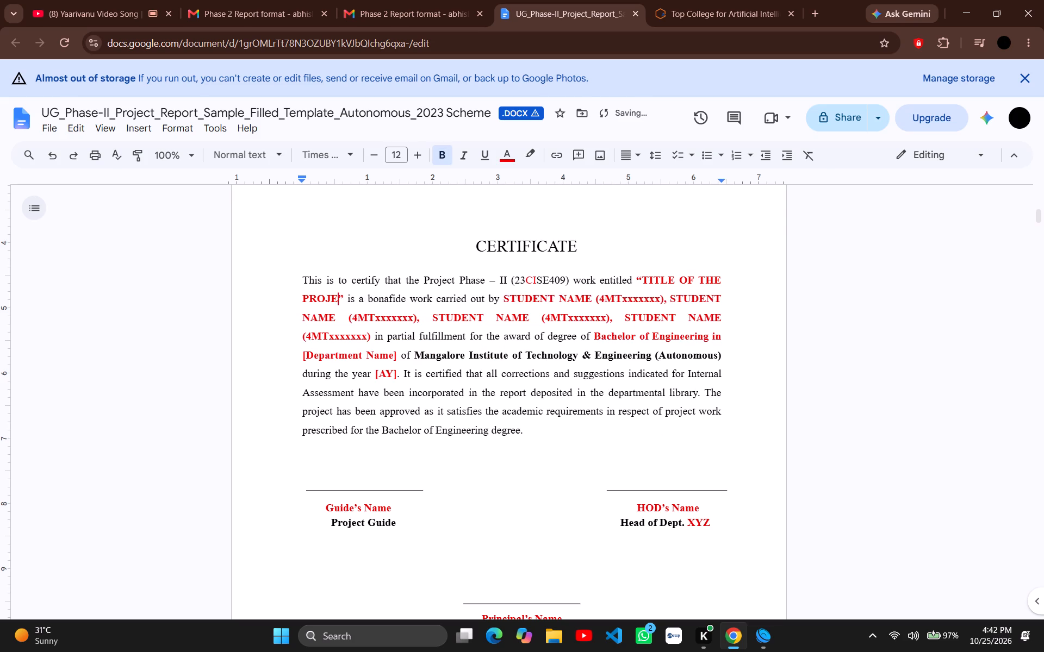
pyautogui.press('BackSpace')
pyautogui.press('BackSpace')
pyautogui.press('BackSpace')
pyautogui.press('BackSpace')
pyautogui.press('BackSpace')
pyautogui.press('BackSpace')
pyautogui.press('BackSpace')
pyautogui.press('BackSpace')
pyautogui.press('BackSpace')
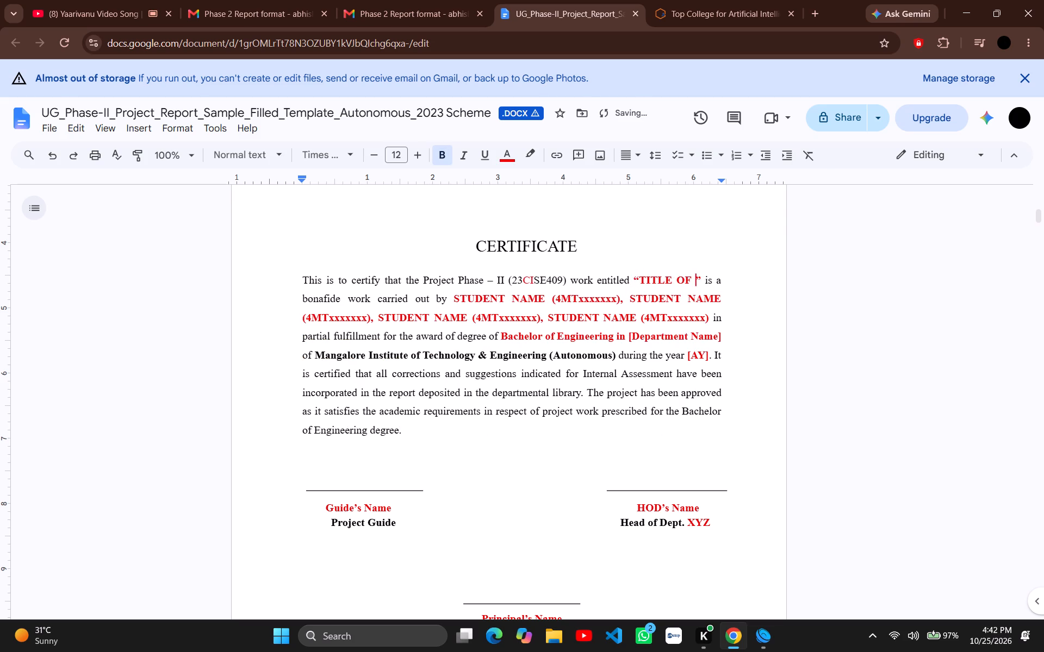
pyautogui.press('BackSpace')
pyautogui.press('BackSpace')
pyautogui.press('BackSpace')
pyautogui.press('BackSpace')
pyautogui.press('BackSpace')
pyautogui.press('BackSpace')
pyautogui.press('BackSpace')
pyautogui.press('BackSpace')
pyautogui.press('BackSpace')
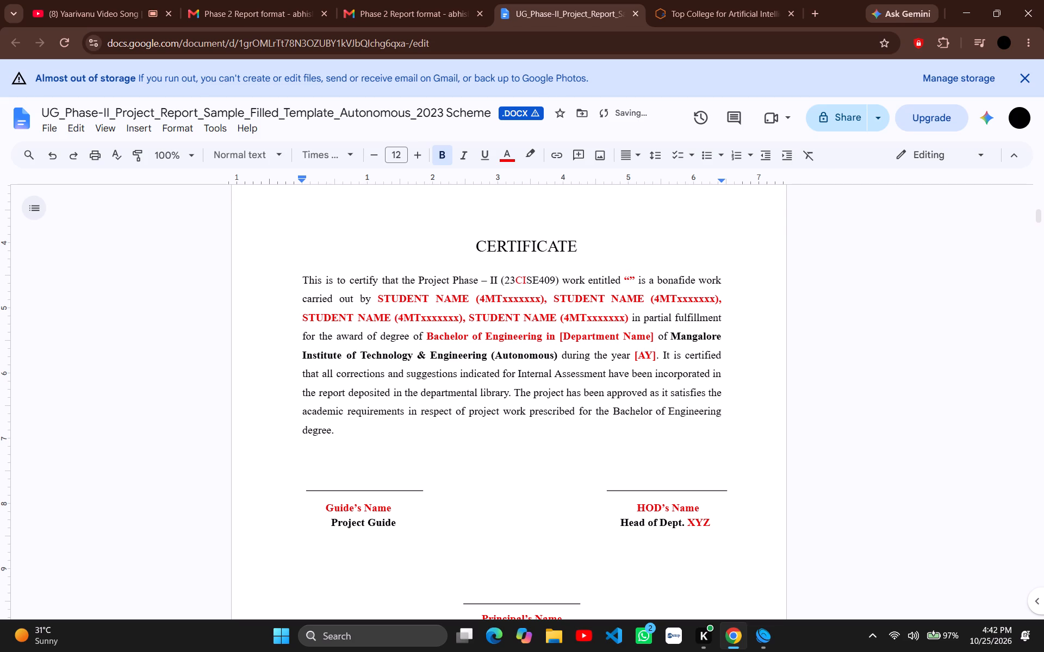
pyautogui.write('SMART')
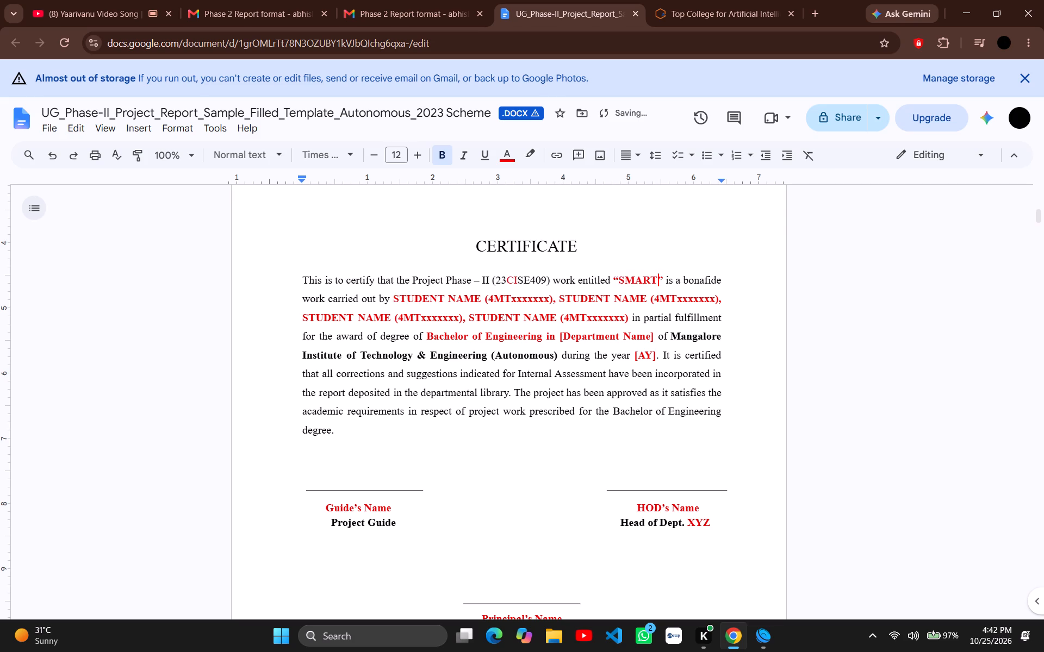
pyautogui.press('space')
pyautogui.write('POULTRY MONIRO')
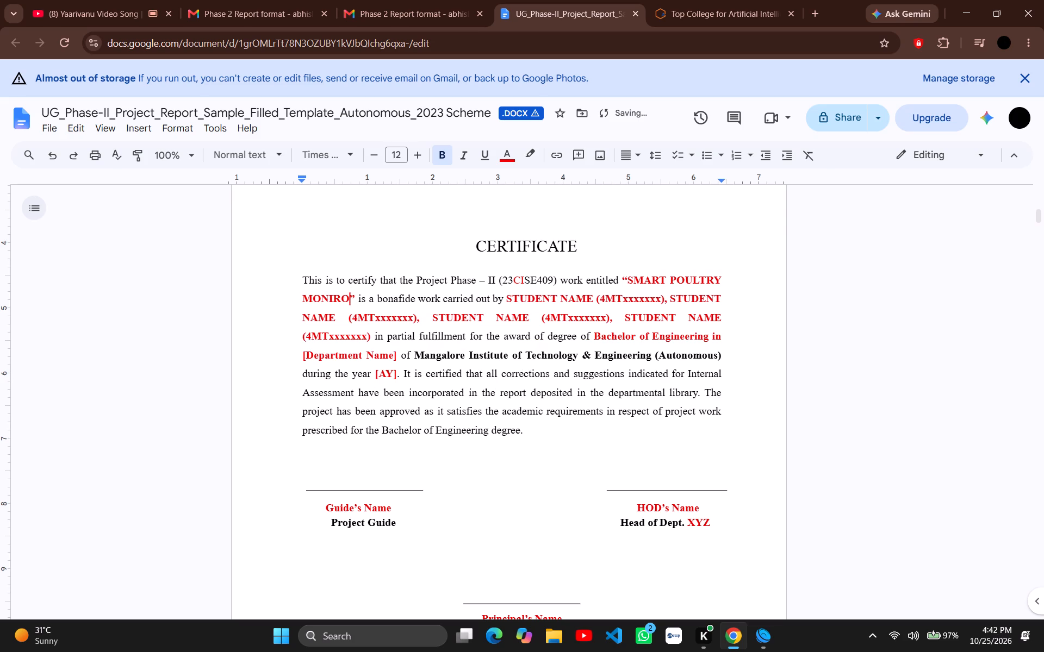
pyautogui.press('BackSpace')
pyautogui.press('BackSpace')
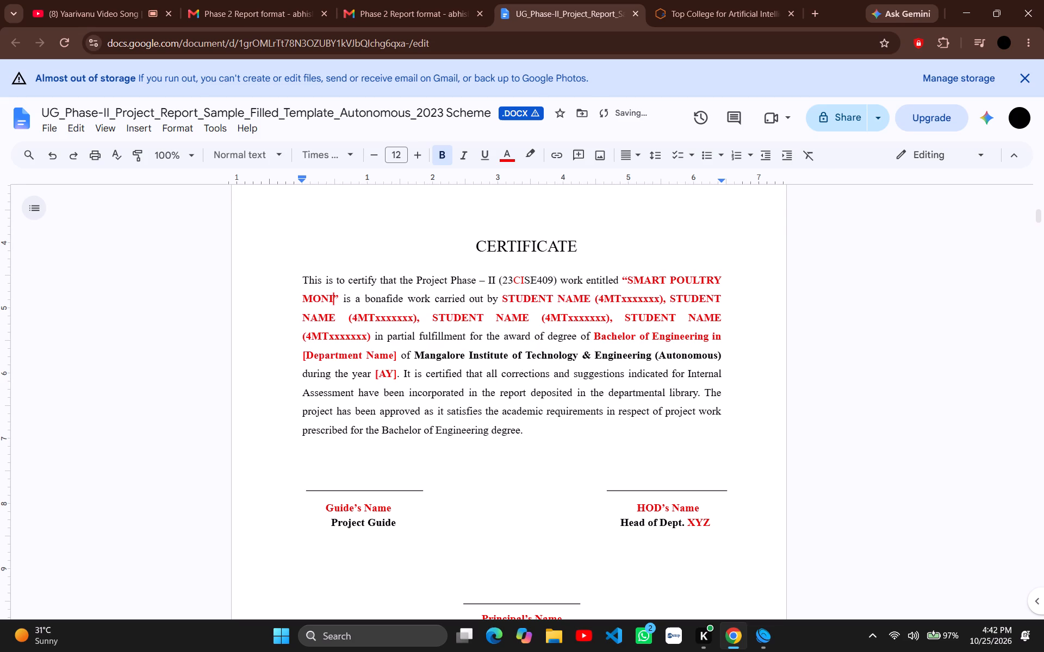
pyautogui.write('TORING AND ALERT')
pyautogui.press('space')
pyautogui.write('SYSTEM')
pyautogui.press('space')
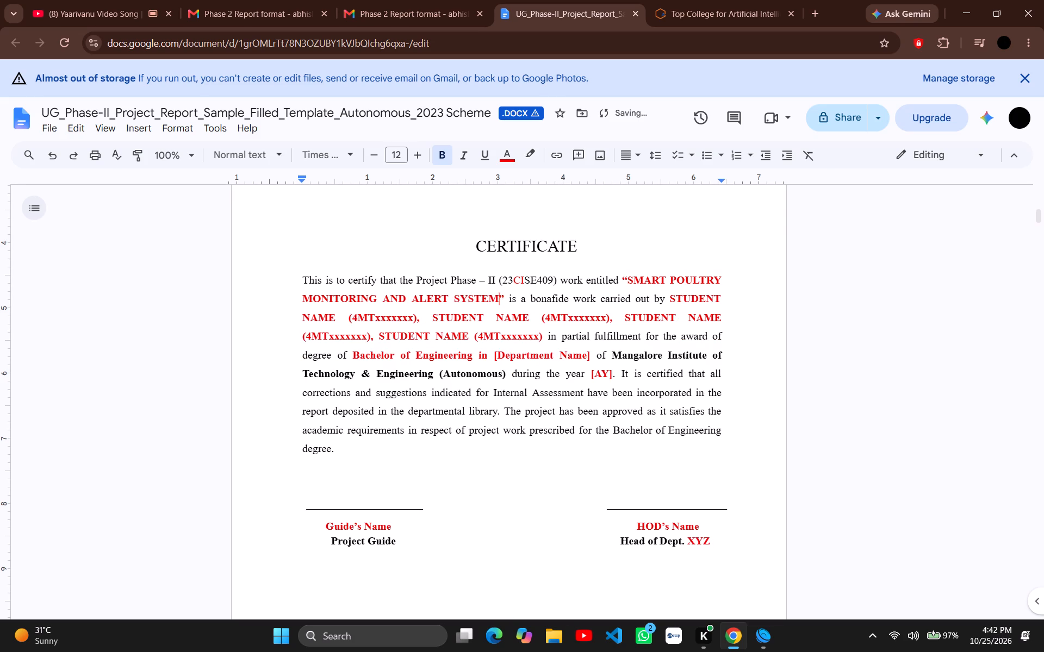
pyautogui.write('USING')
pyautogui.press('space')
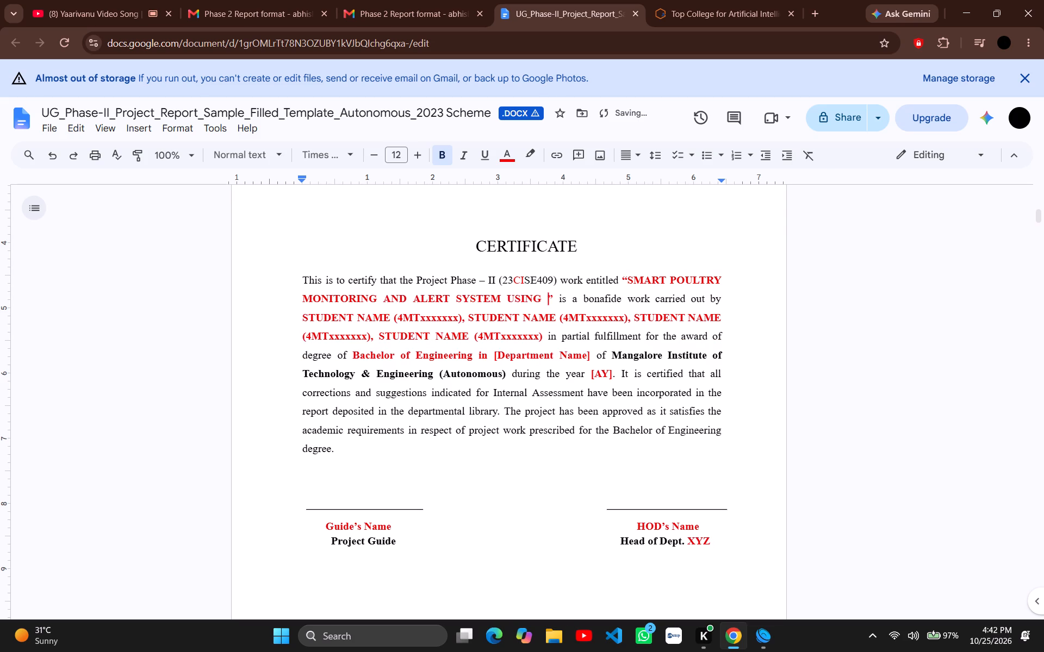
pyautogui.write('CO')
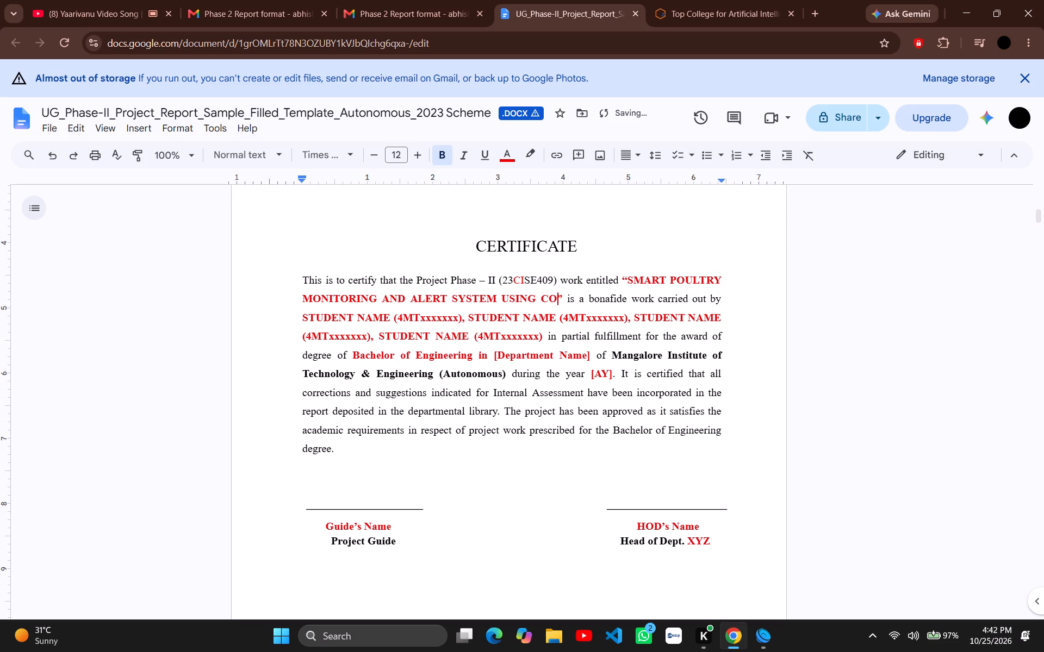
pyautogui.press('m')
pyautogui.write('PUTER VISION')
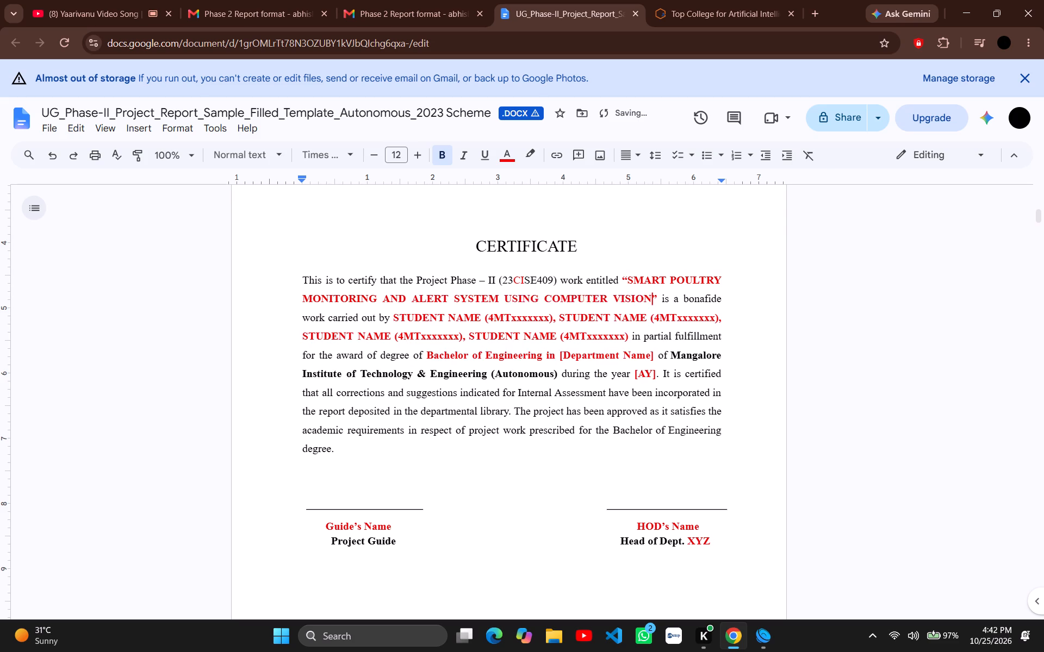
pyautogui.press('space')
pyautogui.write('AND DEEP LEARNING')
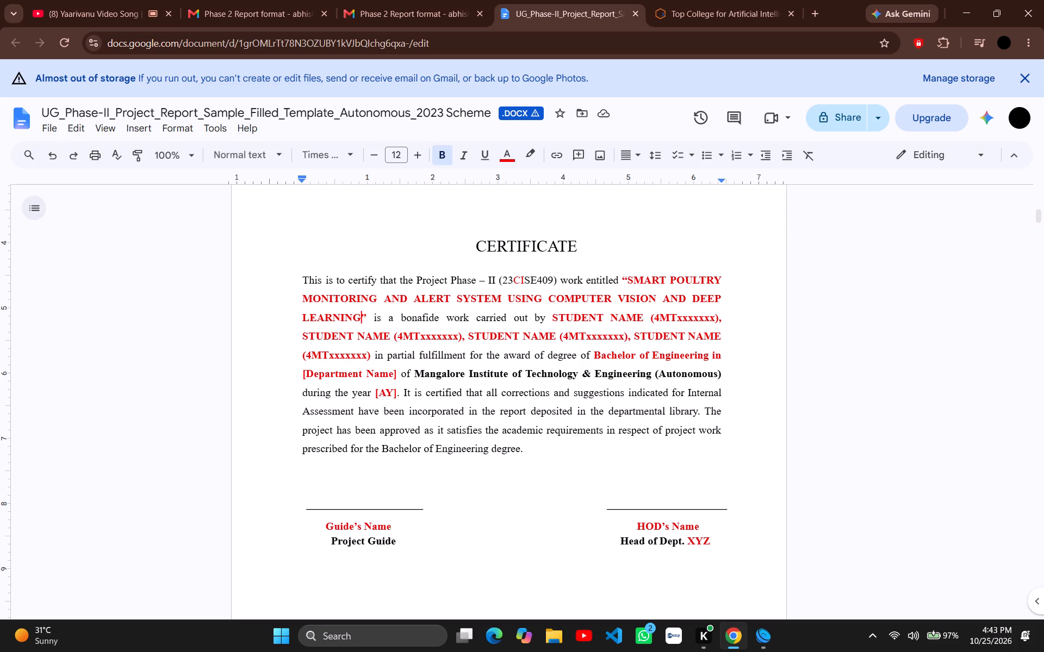
# Replace the first STUDENT NAME placeholder in the certificate paragraph with the first student's name in capitals.
pyautogui.click(643, 316)
pyautogui.press('BackSpace')
pyautogui.press('BackSpace')
pyautogui.press('BackSpace')
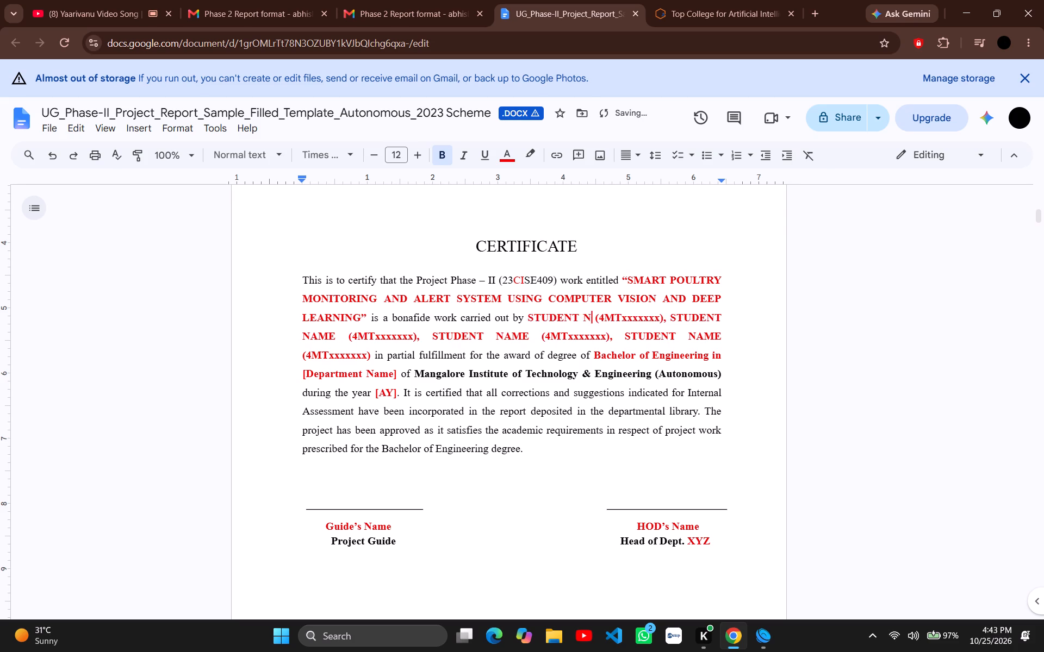
pyautogui.press('BackSpace')
pyautogui.press('BackSpace')
pyautogui.press('BackSpace')
pyautogui.press('BackSpace')
pyautogui.press('BackSpace')
pyautogui.press('BackSpace')
pyautogui.press('BackSpace')
pyautogui.press('BackSpace')
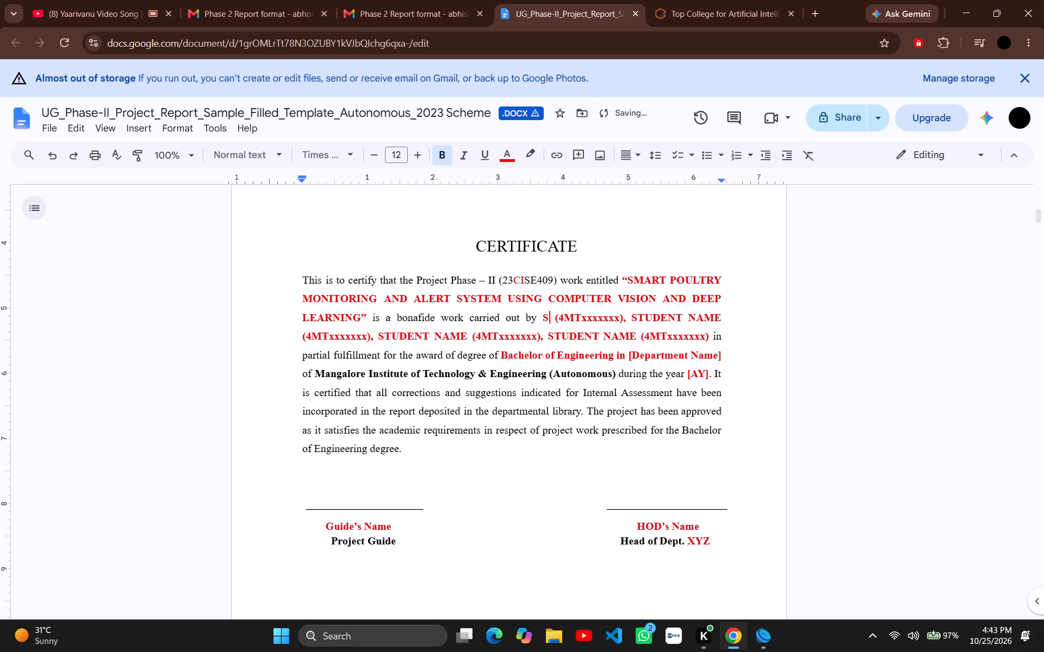
pyautogui.press('BackSpace')
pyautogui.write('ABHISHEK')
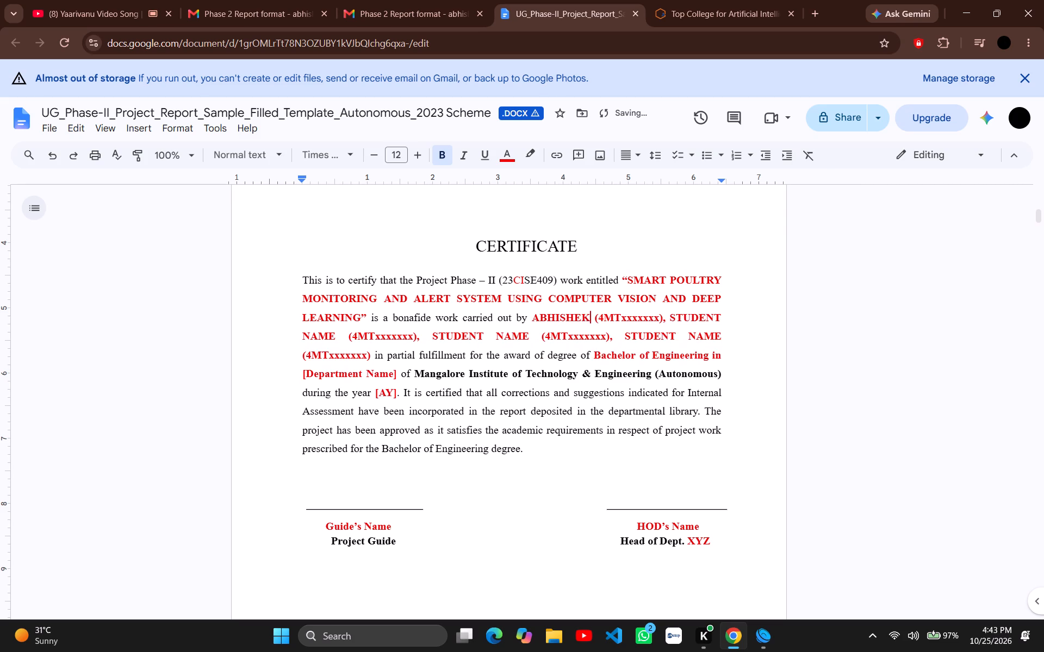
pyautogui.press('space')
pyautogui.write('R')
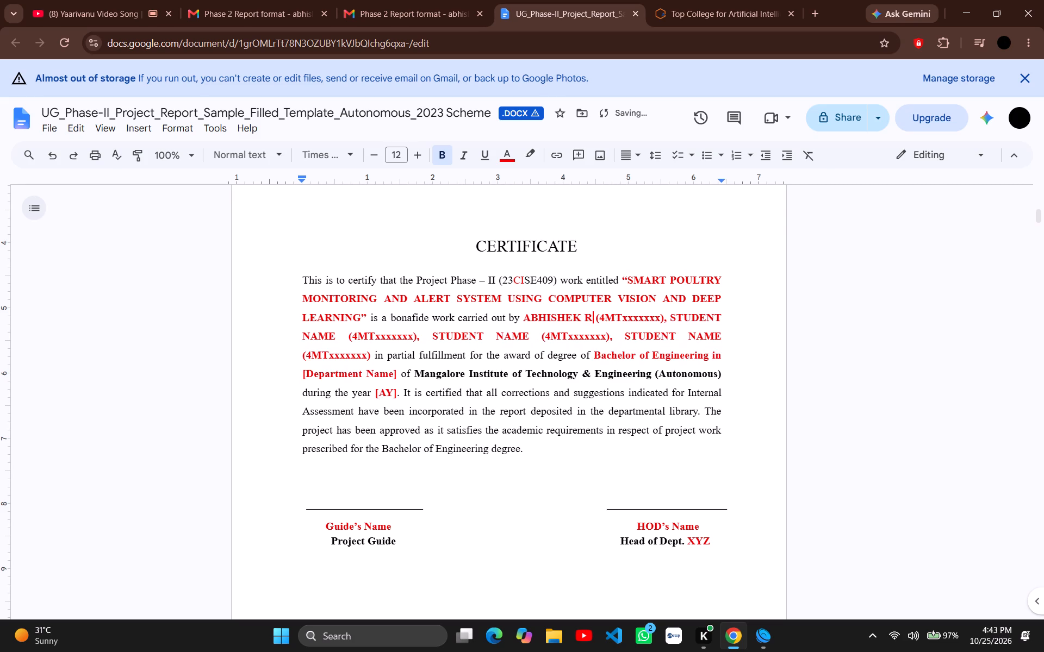
# Replace the x placeholders after 4MT in the first student's brackets in the certificate paragraph with that student's registration number ending.
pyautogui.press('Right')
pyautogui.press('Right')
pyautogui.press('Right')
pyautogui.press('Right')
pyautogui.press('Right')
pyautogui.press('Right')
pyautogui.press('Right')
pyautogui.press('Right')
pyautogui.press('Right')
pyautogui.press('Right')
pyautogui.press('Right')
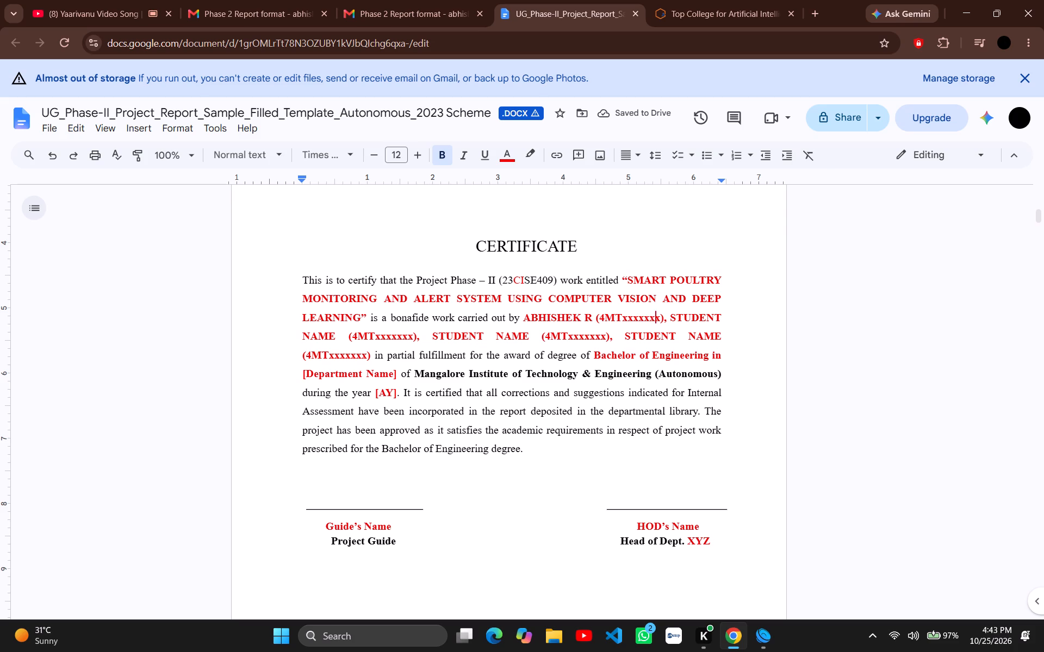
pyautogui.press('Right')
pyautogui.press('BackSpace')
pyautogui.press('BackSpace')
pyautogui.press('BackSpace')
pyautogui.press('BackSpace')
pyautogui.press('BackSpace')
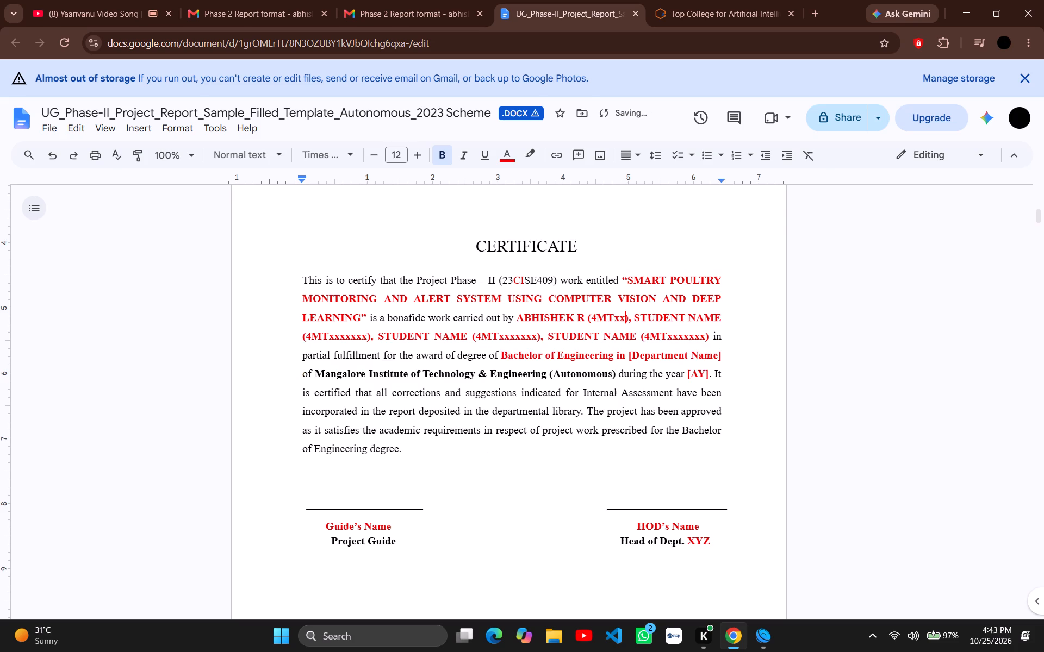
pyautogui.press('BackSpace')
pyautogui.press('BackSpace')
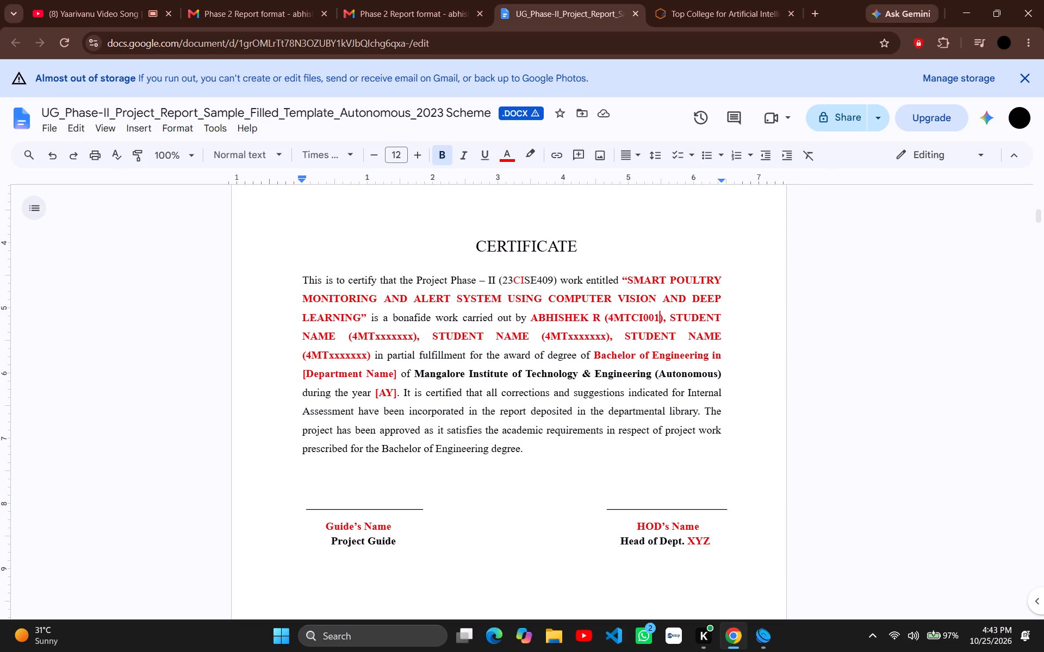
# Replace the second STUDENT NAME placeholder in the certificate paragraph with the second student's name in capitals.
pyautogui.click(335, 335)
pyautogui.press('BackSpace')
pyautogui.press('BackSpace')
pyautogui.press('BackSpace')
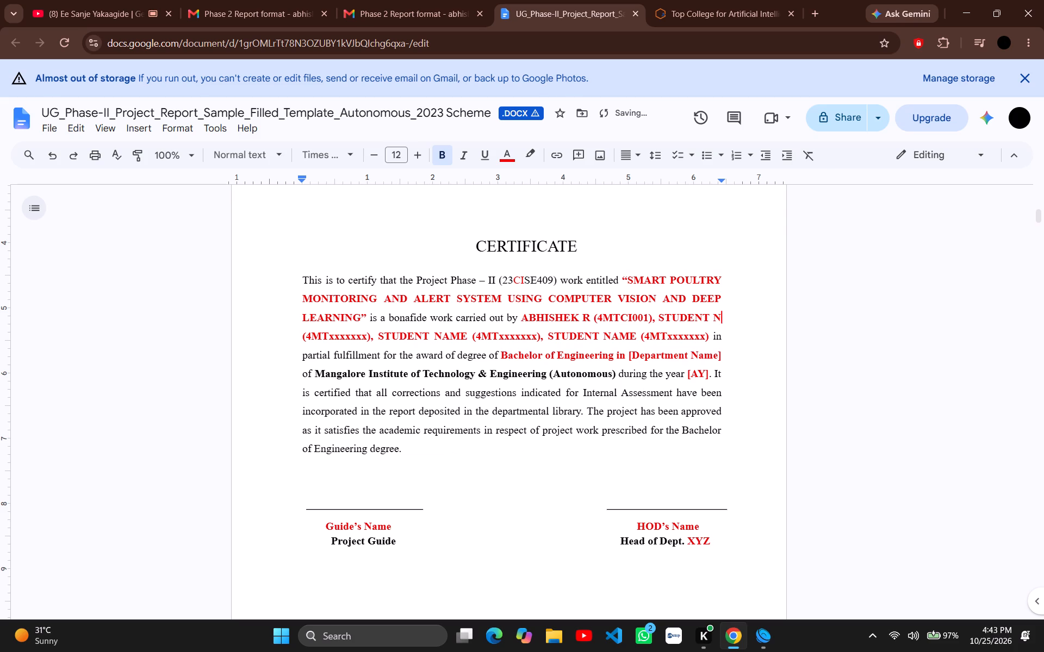
pyautogui.press('BackSpace')
pyautogui.press('BackSpace')
pyautogui.press('BackSpace')
pyautogui.press('BackSpace')
pyautogui.press('BackSpace')
pyautogui.press('BackSpace')
pyautogui.press('BackSpace')
pyautogui.press('BackSpace')
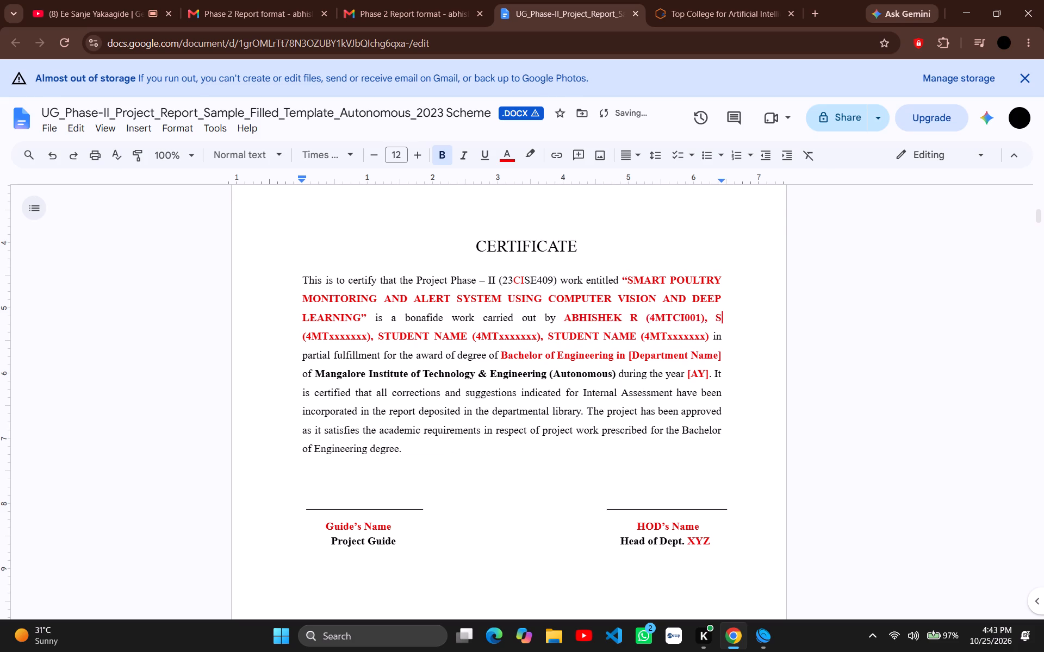
pyautogui.press('BackSpace')
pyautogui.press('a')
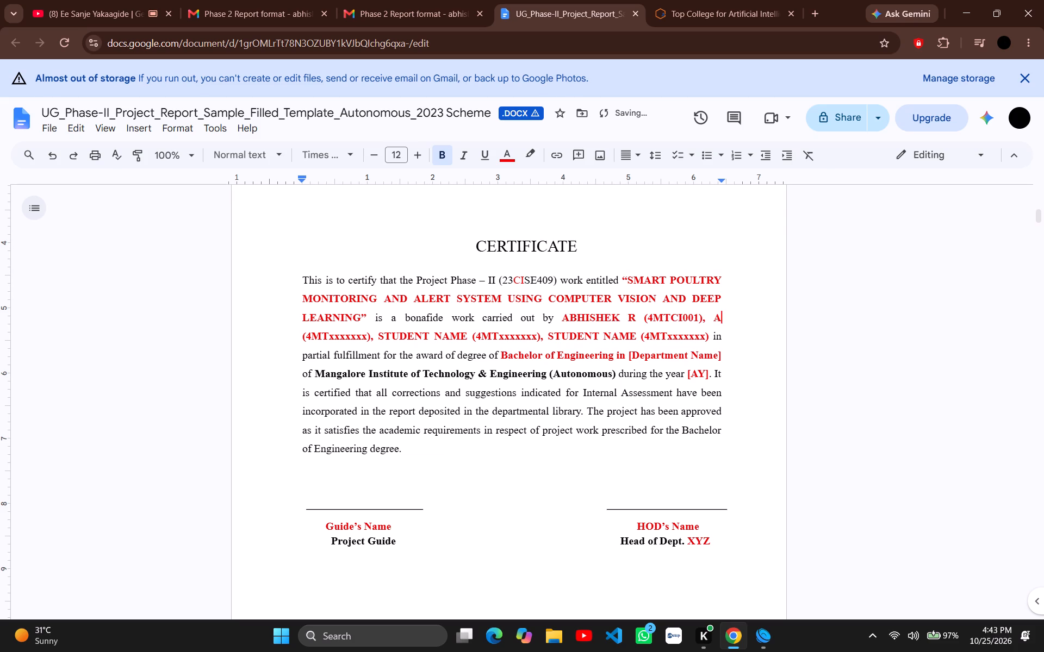
pyautogui.press('BackSpace')
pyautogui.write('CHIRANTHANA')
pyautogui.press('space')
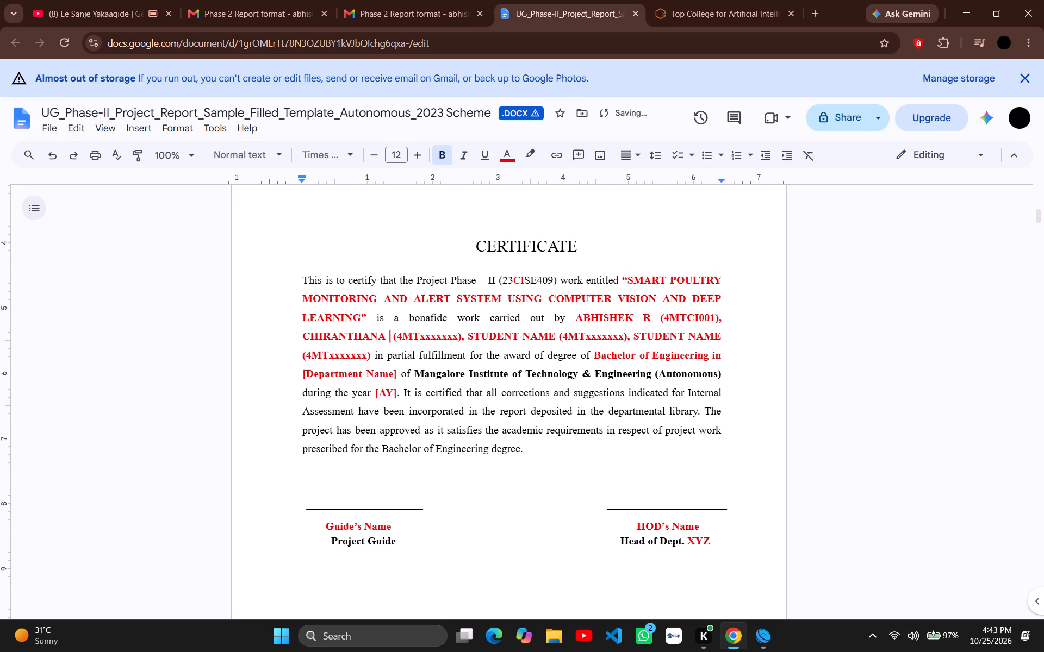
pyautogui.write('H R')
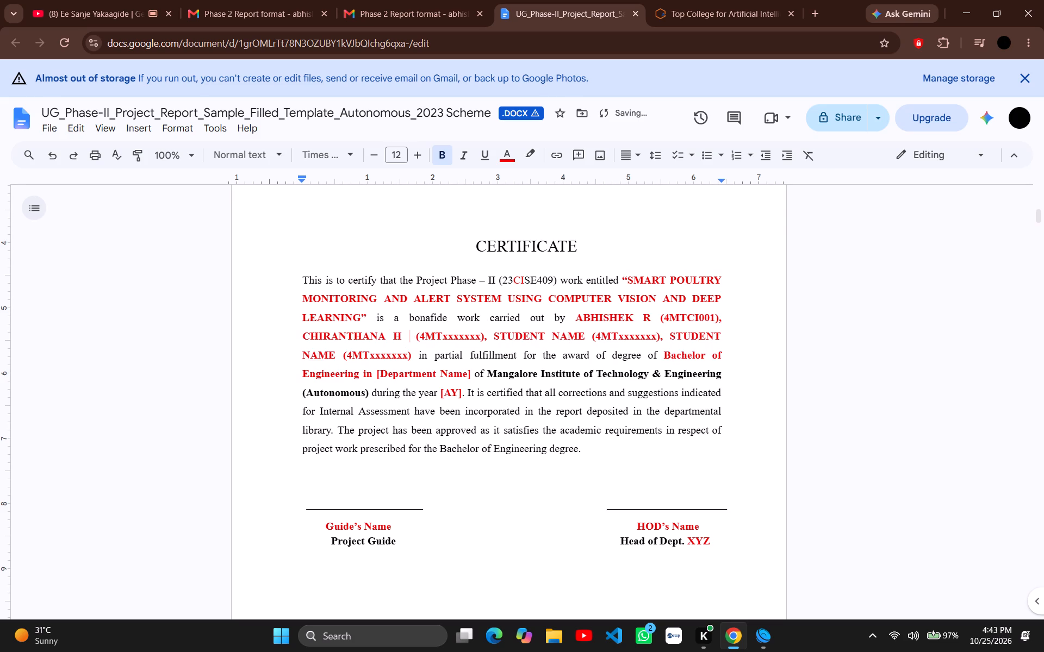
# Replace the x placeholders after 4MT in the second student's brackets with that student's registration number ending.
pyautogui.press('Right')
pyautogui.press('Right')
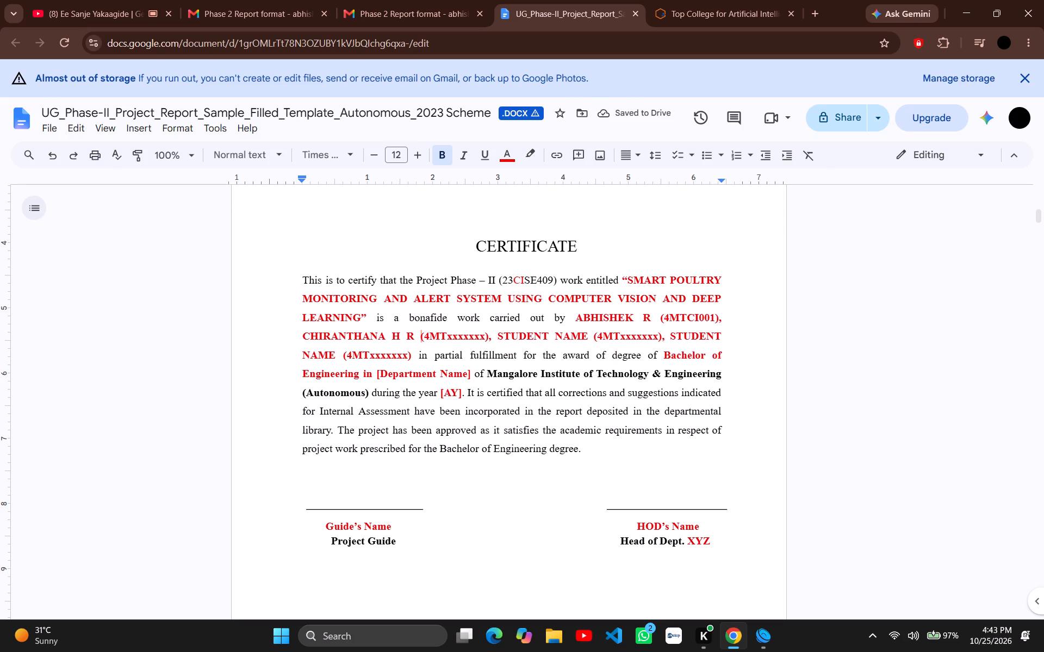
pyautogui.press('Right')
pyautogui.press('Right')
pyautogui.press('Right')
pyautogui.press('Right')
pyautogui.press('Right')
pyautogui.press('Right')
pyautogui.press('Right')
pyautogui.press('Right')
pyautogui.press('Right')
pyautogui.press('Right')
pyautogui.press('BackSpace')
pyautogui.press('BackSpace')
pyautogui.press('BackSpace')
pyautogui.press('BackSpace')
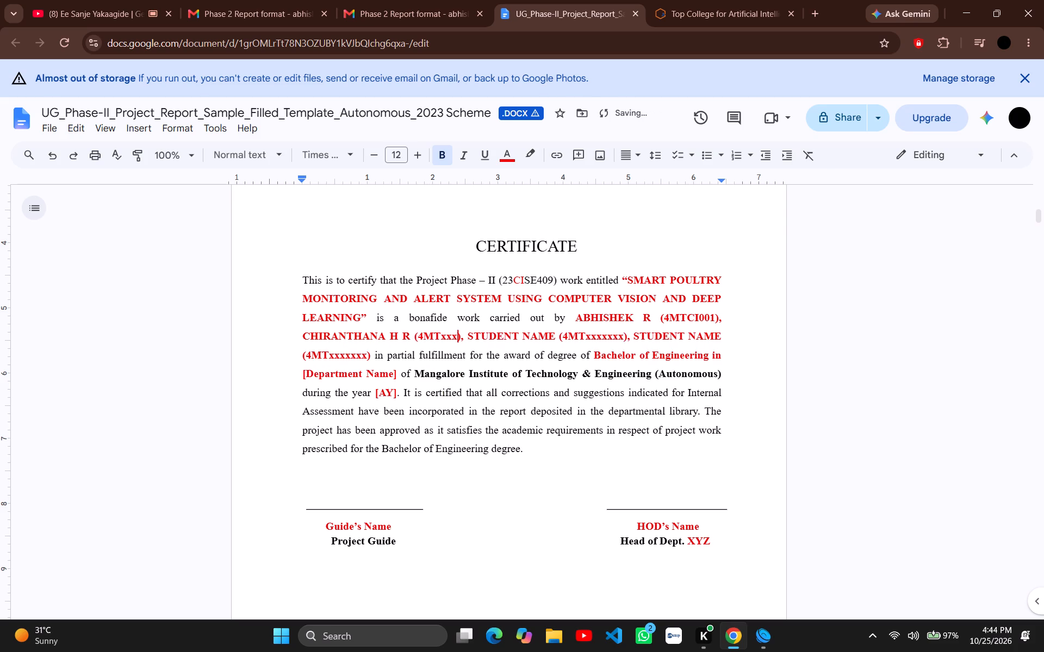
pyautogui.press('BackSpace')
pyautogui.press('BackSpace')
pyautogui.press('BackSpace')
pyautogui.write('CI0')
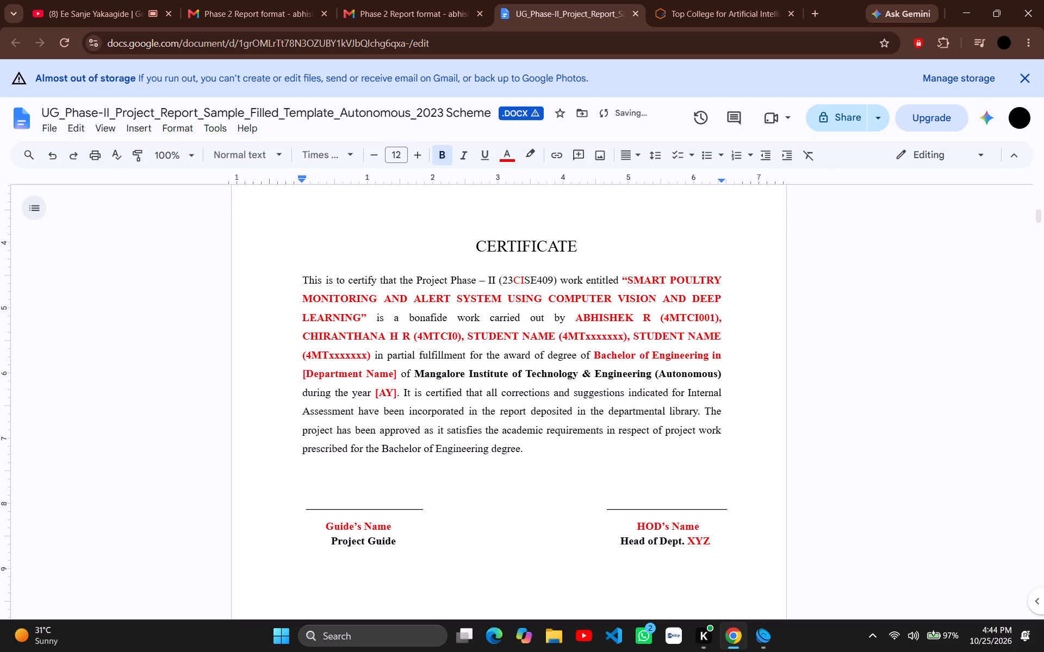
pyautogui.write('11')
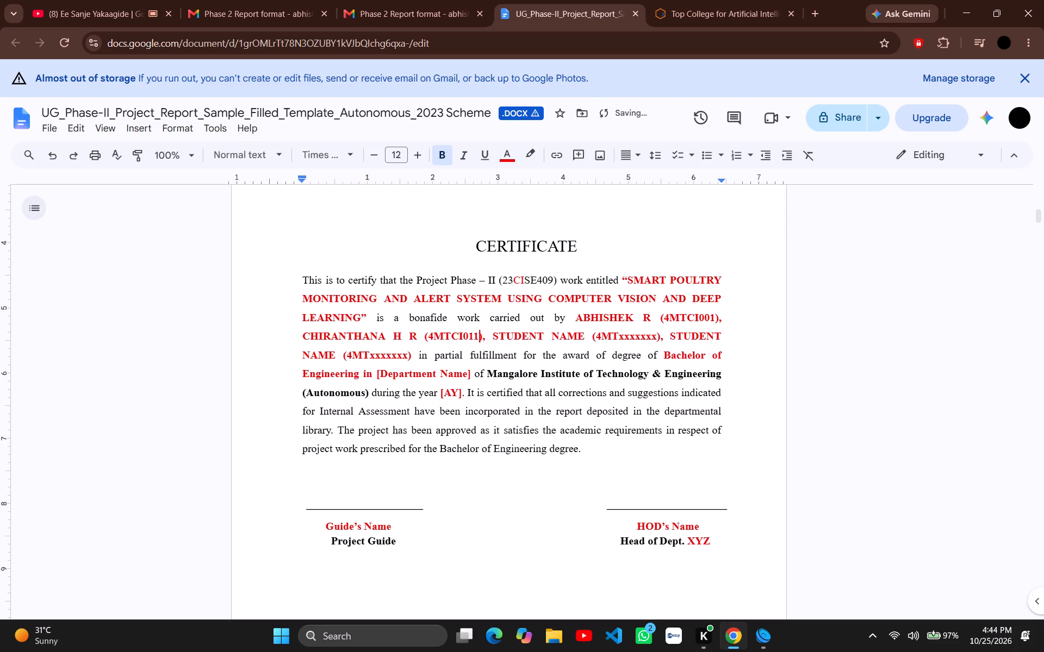
# Replace the third STUDENT NAME placeholder in the certificate paragraph with the third student's name in capitals.
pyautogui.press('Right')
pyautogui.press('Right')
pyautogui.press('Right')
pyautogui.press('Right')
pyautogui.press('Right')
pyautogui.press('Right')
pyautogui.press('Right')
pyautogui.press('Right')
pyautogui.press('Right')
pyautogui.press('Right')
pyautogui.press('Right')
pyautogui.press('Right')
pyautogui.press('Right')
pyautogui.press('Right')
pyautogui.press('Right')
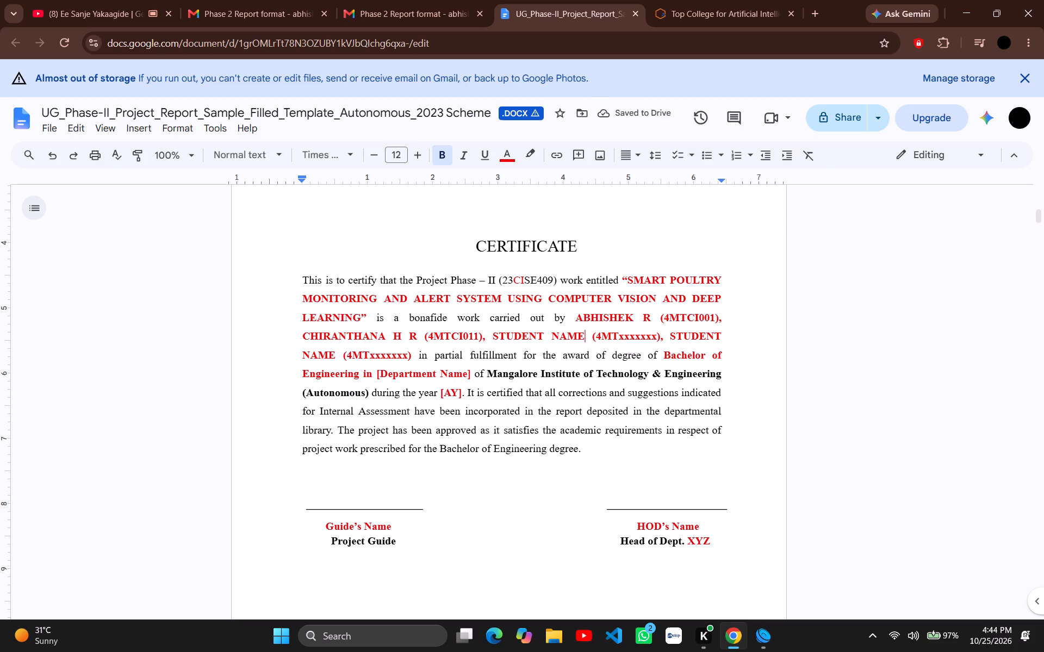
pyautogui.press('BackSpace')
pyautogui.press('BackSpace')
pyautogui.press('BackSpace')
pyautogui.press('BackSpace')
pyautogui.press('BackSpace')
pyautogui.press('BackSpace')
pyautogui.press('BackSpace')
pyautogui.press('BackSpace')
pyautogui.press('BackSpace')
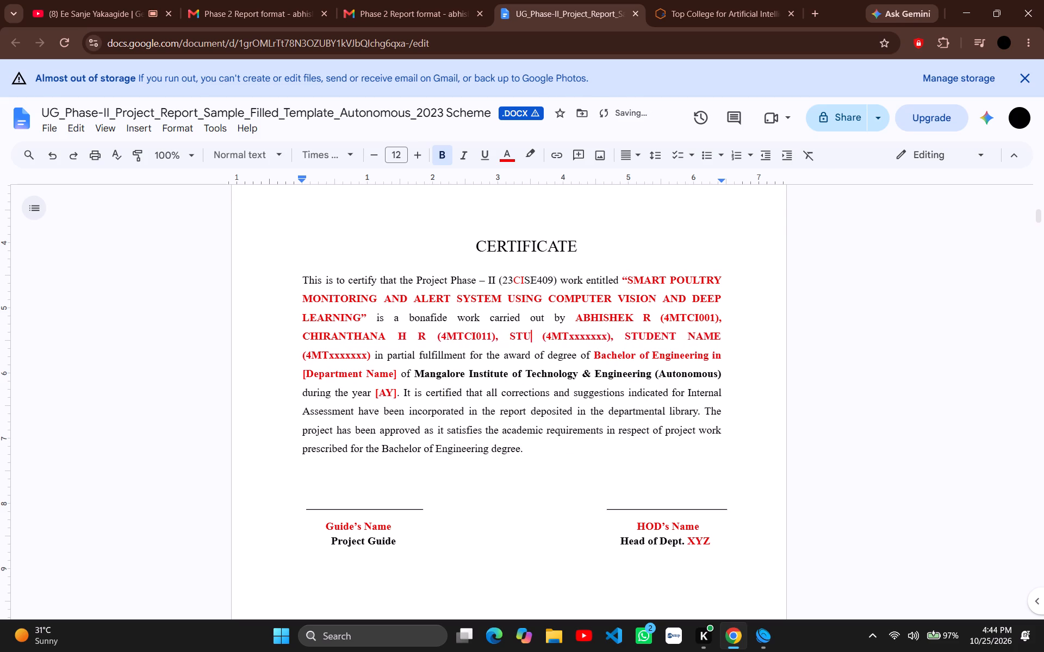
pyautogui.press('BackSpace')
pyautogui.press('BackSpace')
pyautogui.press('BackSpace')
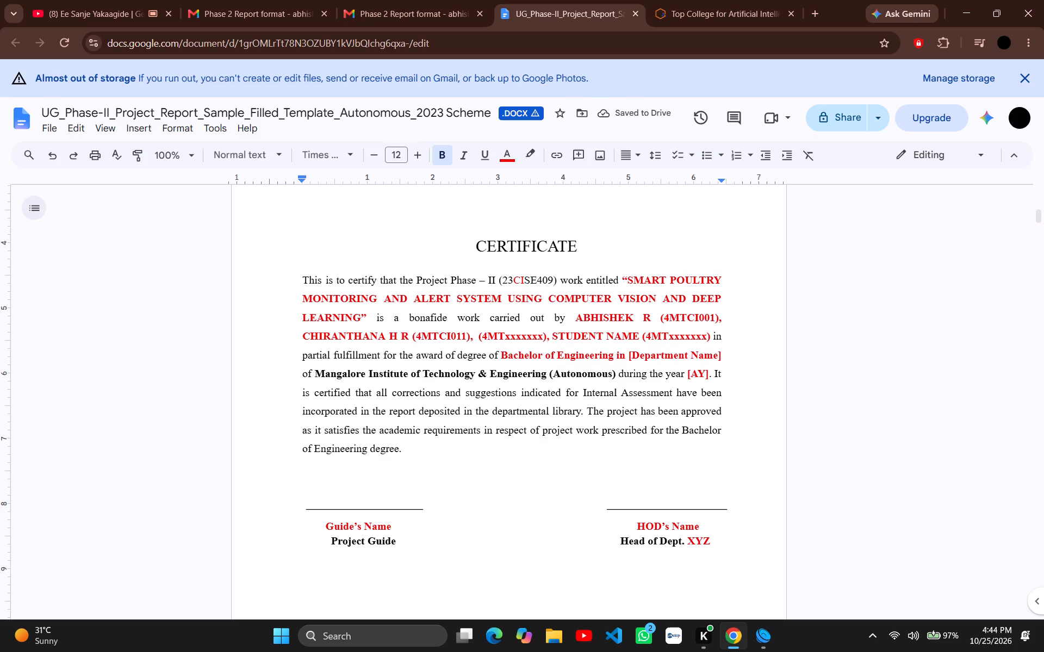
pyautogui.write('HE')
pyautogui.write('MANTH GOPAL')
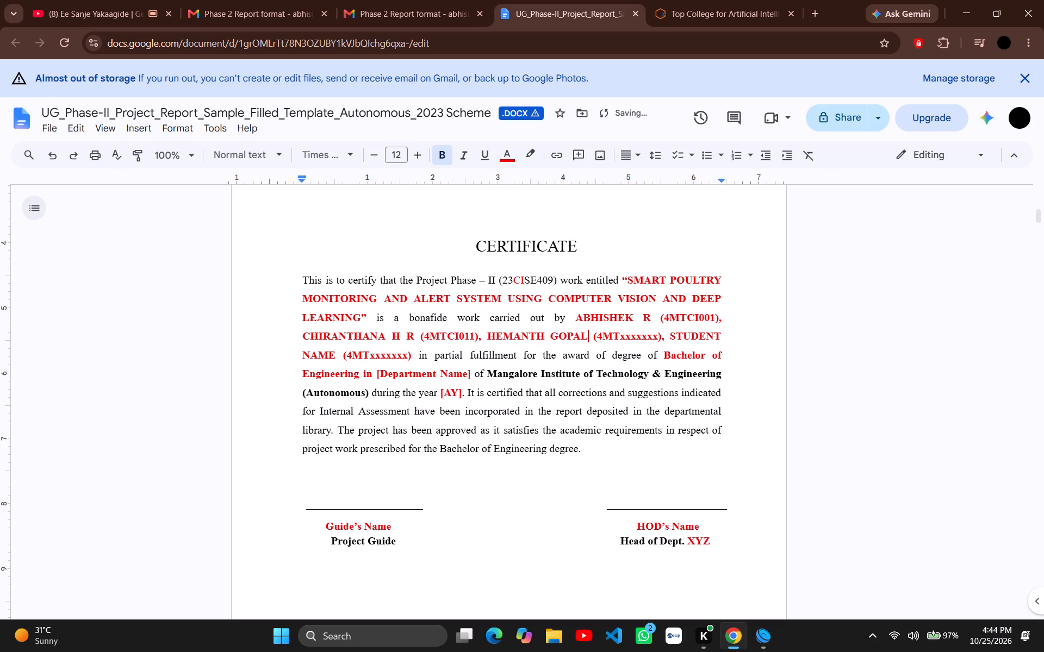
# Replace the x placeholders after 4MT in the third student's brackets with that student's registration number ending.
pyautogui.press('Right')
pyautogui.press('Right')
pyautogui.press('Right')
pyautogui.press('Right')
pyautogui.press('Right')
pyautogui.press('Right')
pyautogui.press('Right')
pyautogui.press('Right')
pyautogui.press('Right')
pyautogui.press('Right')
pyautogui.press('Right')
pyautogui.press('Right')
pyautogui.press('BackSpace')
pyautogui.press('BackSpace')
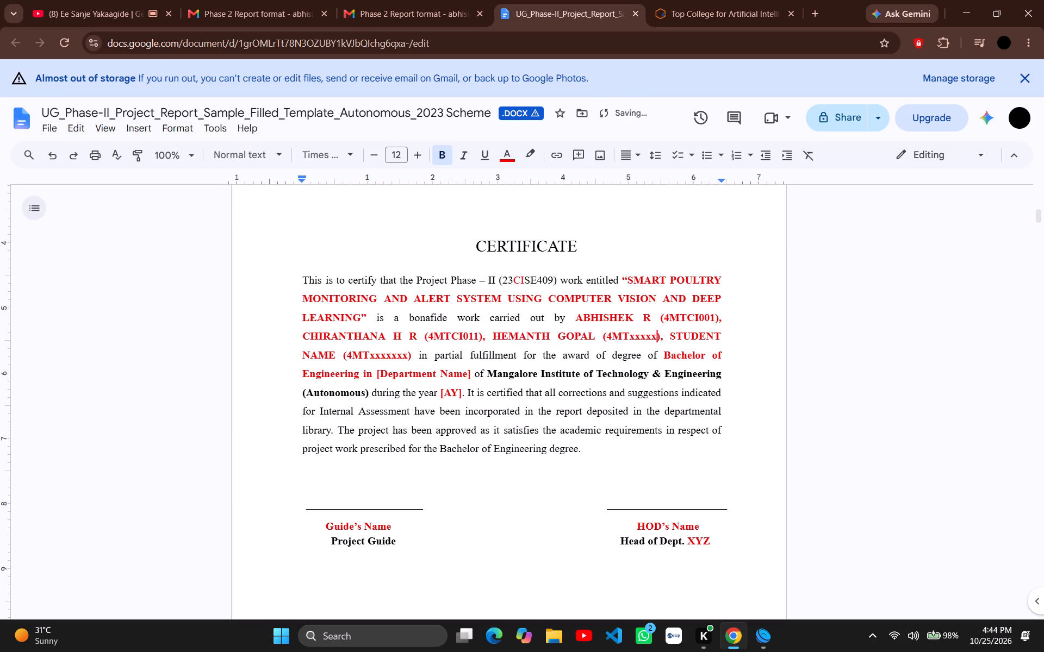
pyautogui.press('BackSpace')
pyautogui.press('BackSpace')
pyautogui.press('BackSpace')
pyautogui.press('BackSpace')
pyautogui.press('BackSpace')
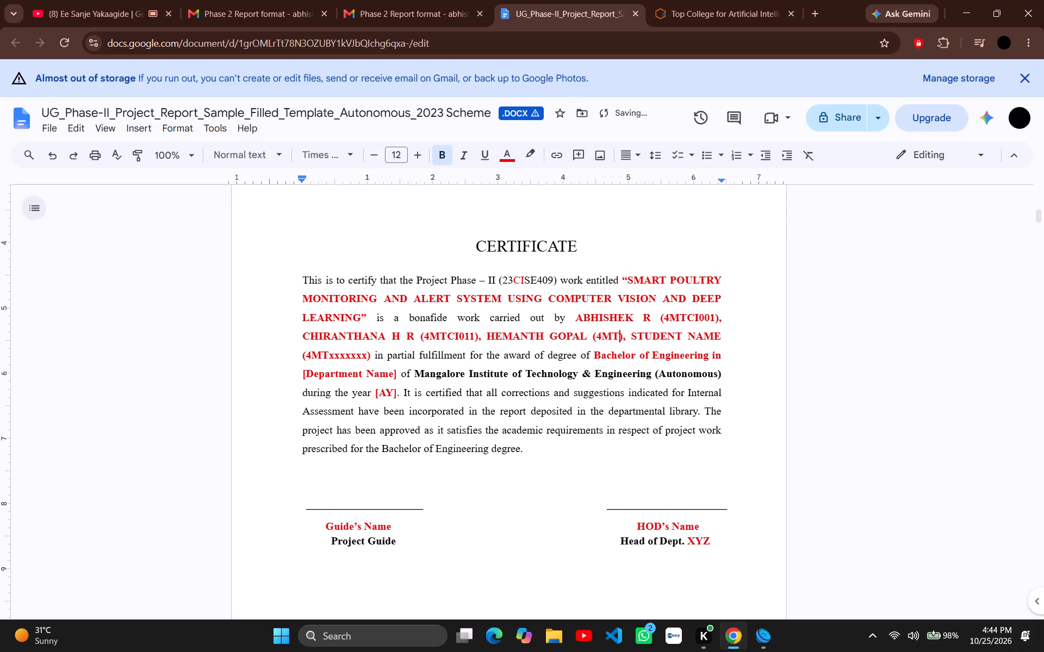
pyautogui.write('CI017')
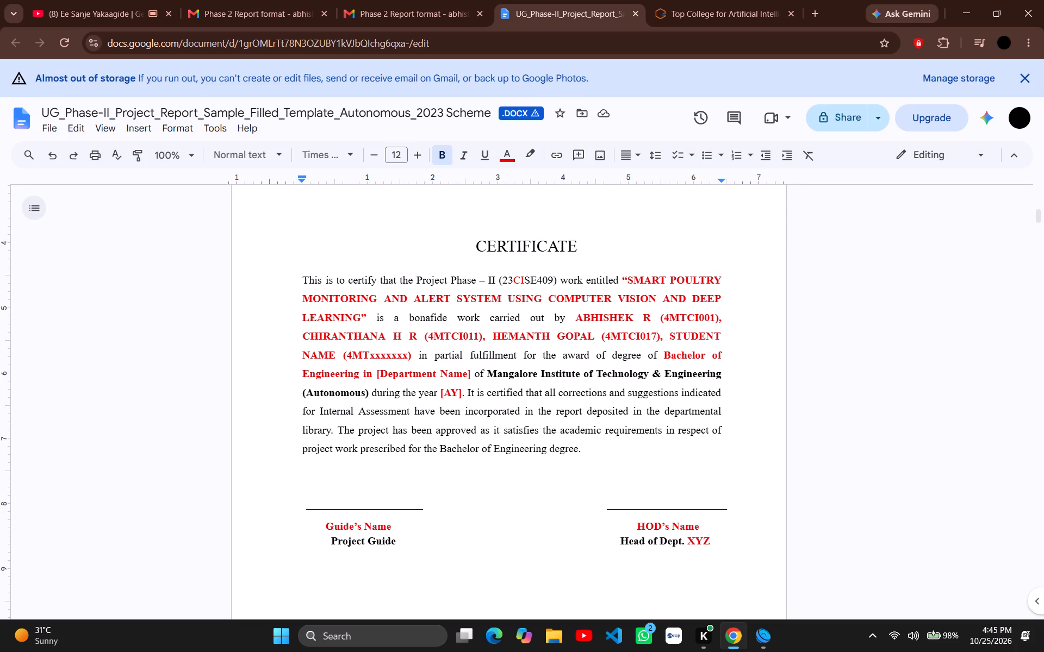
# Delete the unused fourth STUDENT NAME placeholder and its bracketed registration number from the certificate paragraph.
pyautogui.click(412, 358)
pyautogui.press('BackSpace')
pyautogui.press('BackSpace')
pyautogui.press('BackSpace')
pyautogui.press('BackSpace')
pyautogui.press('BackSpace')
pyautogui.press('BackSpace')
pyautogui.press('BackSpace')
pyautogui.press('BackSpace')
pyautogui.press('BackSpace')
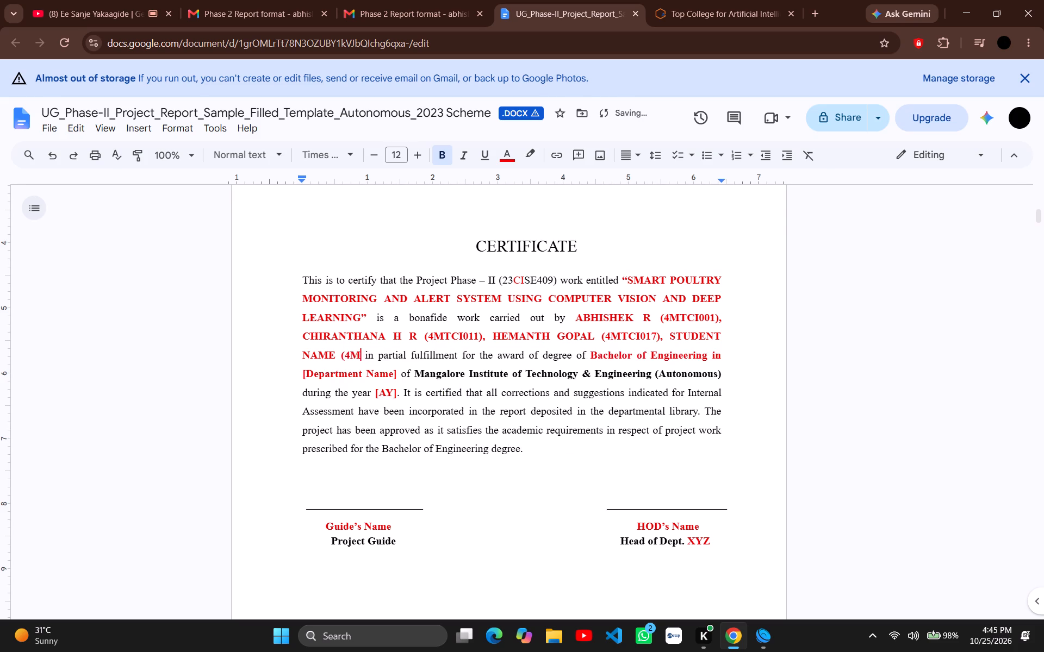
pyautogui.press('BackSpace')
pyautogui.press('BackSpace')
pyautogui.press('BackSpace')
pyautogui.press('BackSpace')
pyautogui.press('BackSpace')
pyautogui.press('BackSpace')
pyautogui.press('BackSpace')
pyautogui.press('BackSpace')
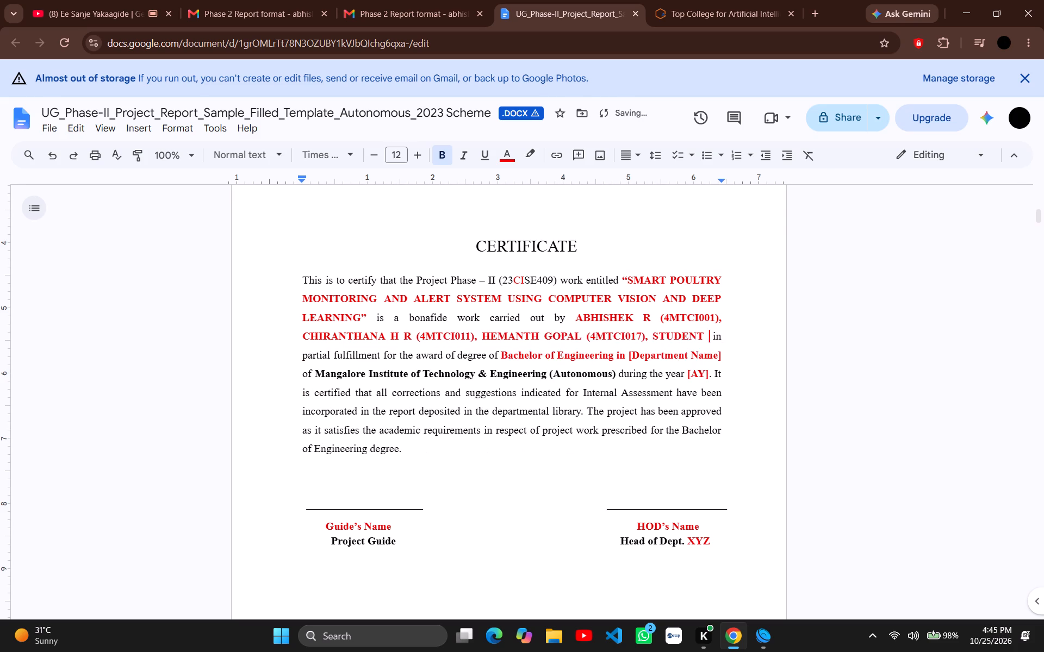
pyautogui.press('BackSpace')
pyautogui.press('BackSpace')
pyautogui.press('BackSpace')
pyautogui.press('BackSpace')
pyautogui.press('BackSpace')
pyautogui.press('BackSpace')
pyautogui.press('BackSpace')
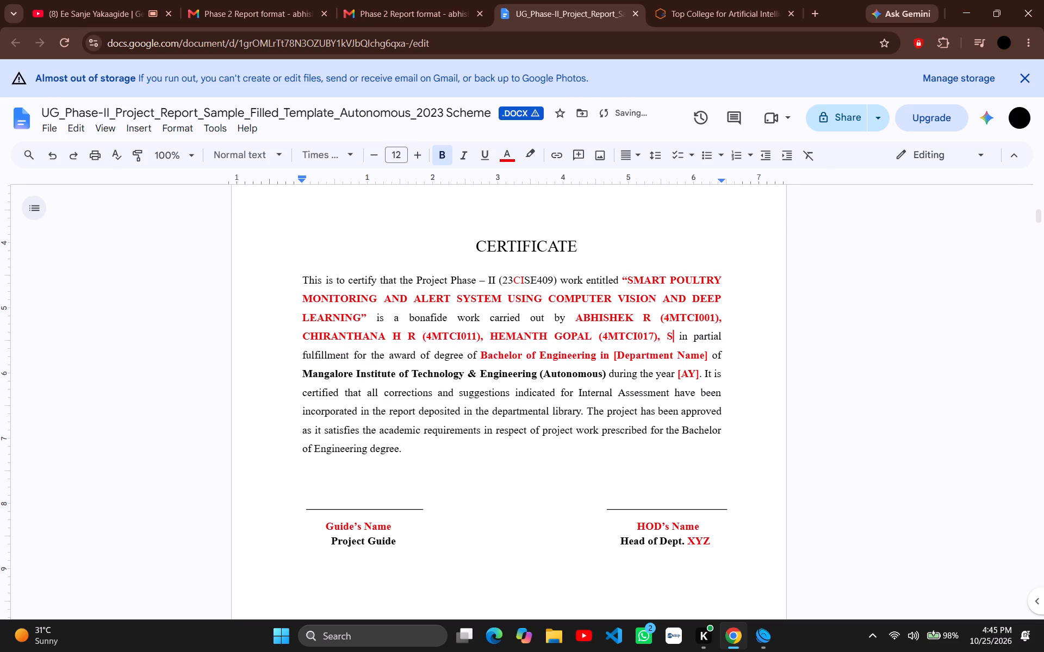
pyautogui.press('BackSpace')
pyautogui.press('BackSpace')
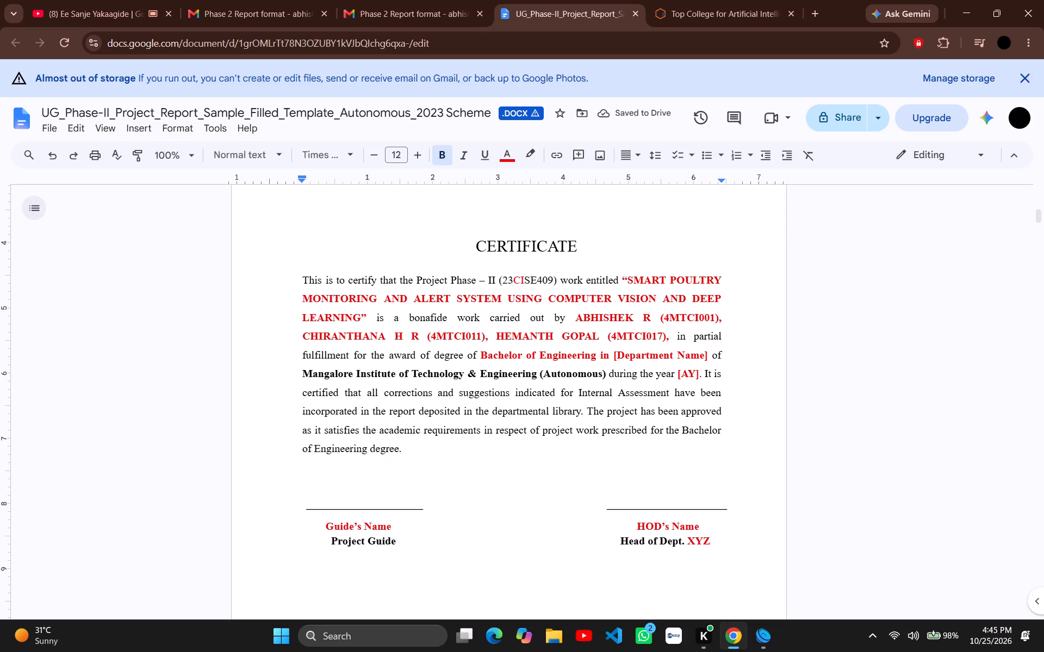
# Replace the Department Name placeholder in the certificate paragraph's brackets with "Computer Science and Engineering (Artificial Intelligence and Machine Learning)".
pyautogui.scroll(-2, 486, 387)
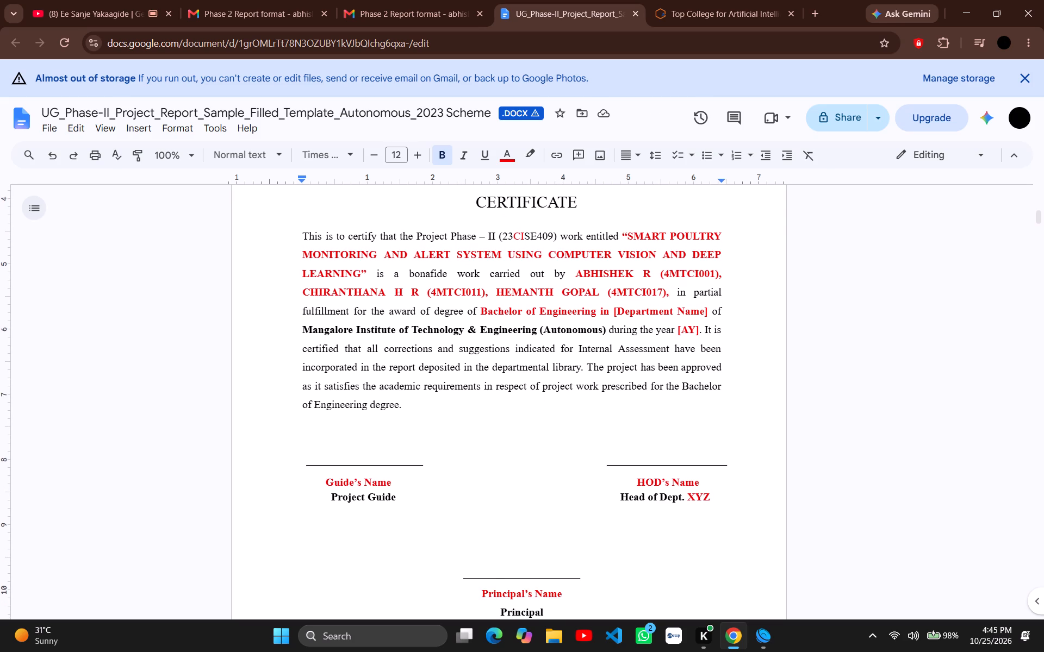
pyautogui.click(704, 310)
pyautogui.press('BackSpace')
pyautogui.press('BackSpace')
pyautogui.press('BackSpace')
pyautogui.press('BackSpace')
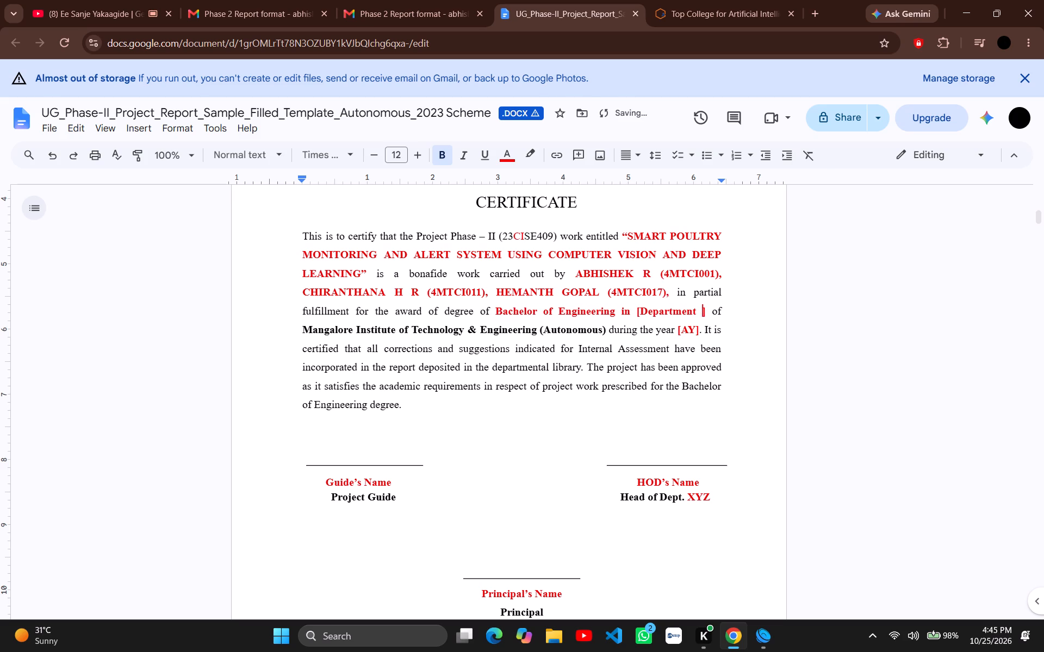
pyautogui.press('BackSpace')
pyautogui.press('BackSpace')
pyautogui.press('BackSpace')
pyautogui.press('BackSpace')
pyautogui.press('BackSpace')
pyautogui.press('BackSpace')
pyautogui.press('BackSpace')
pyautogui.press('BackSpace')
pyautogui.press('BackSpace')
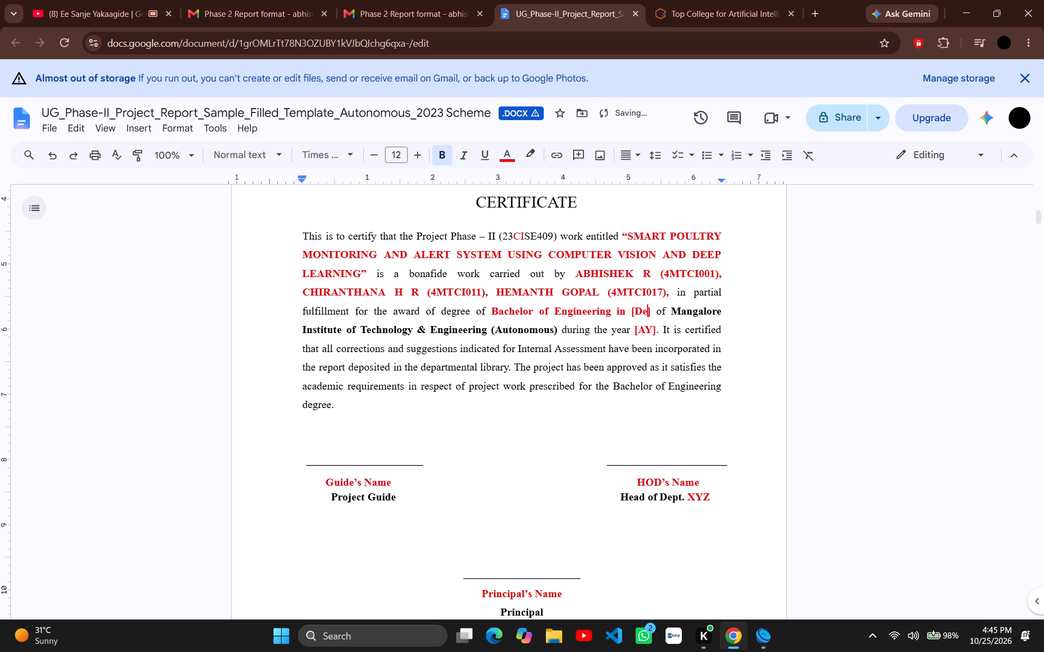
pyautogui.press('BackSpace')
pyautogui.press('BackSpace')
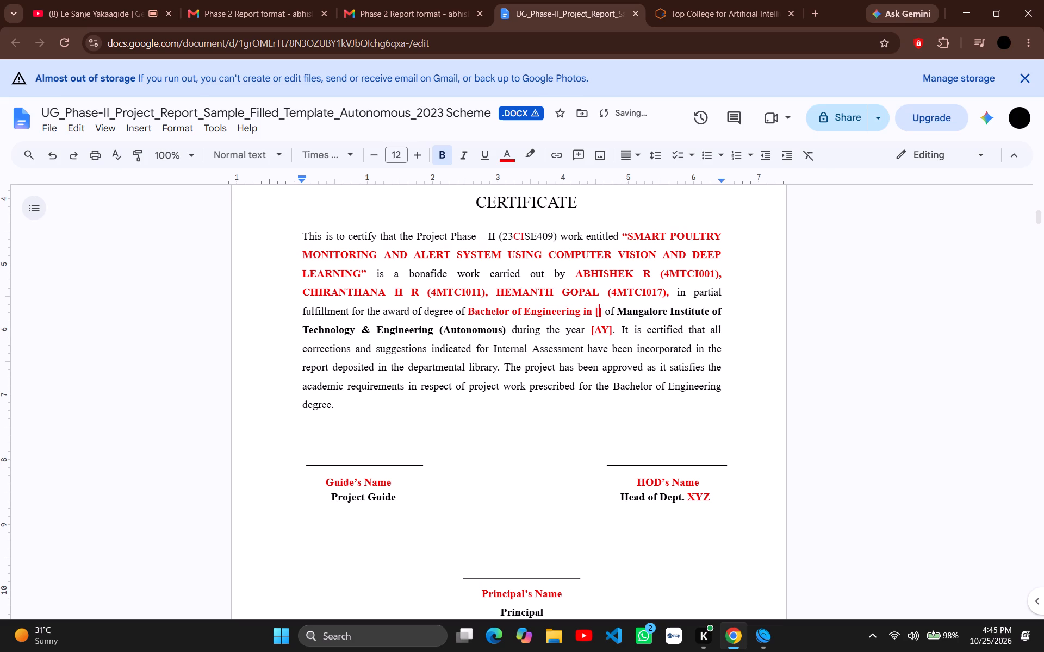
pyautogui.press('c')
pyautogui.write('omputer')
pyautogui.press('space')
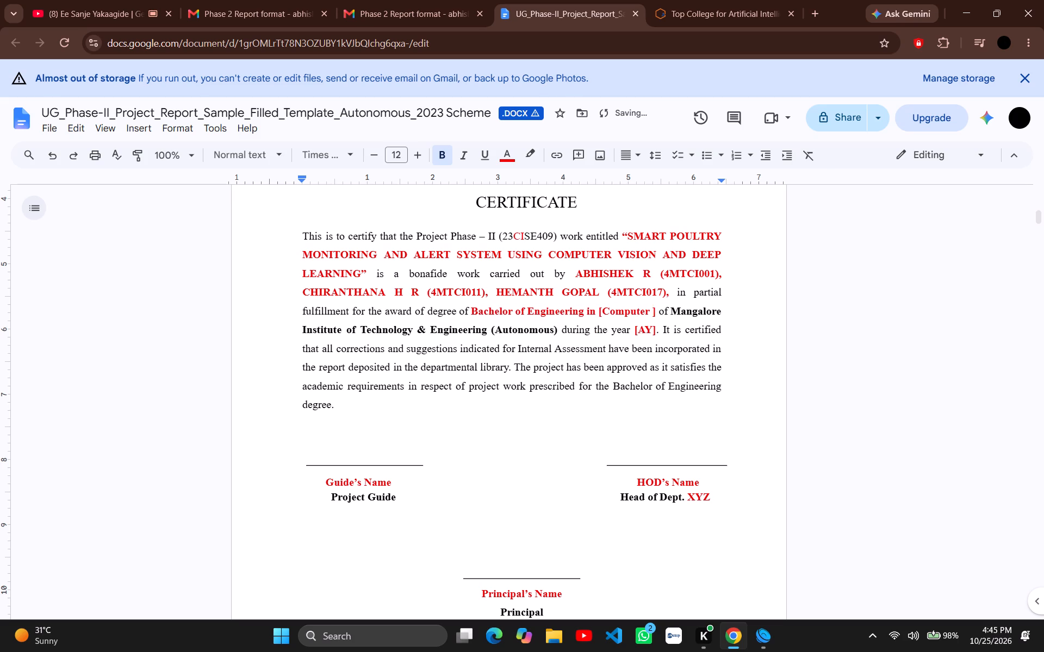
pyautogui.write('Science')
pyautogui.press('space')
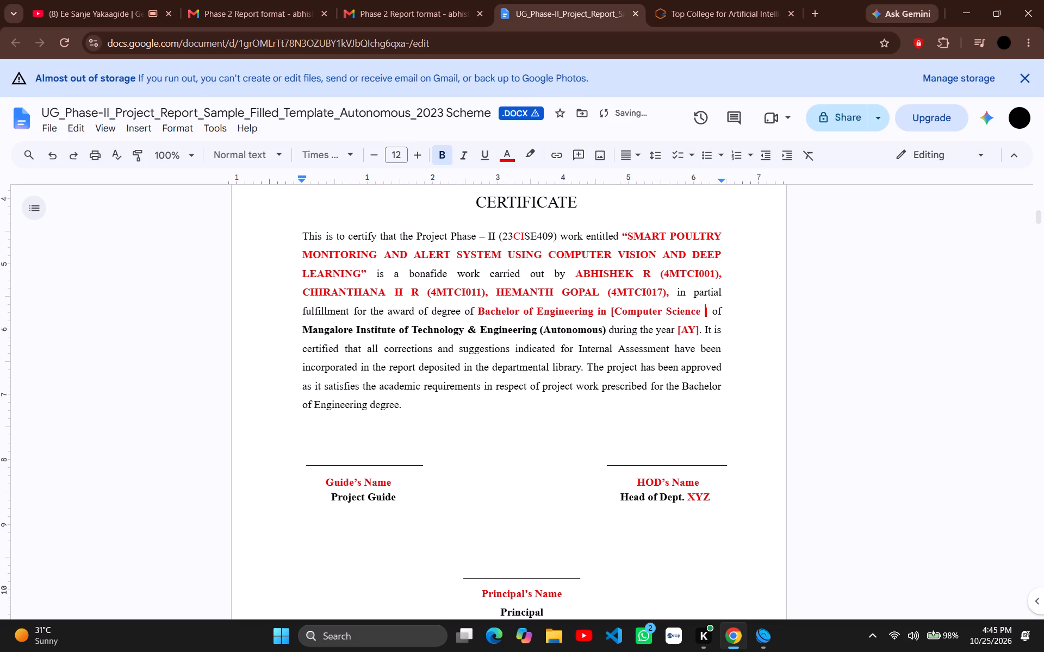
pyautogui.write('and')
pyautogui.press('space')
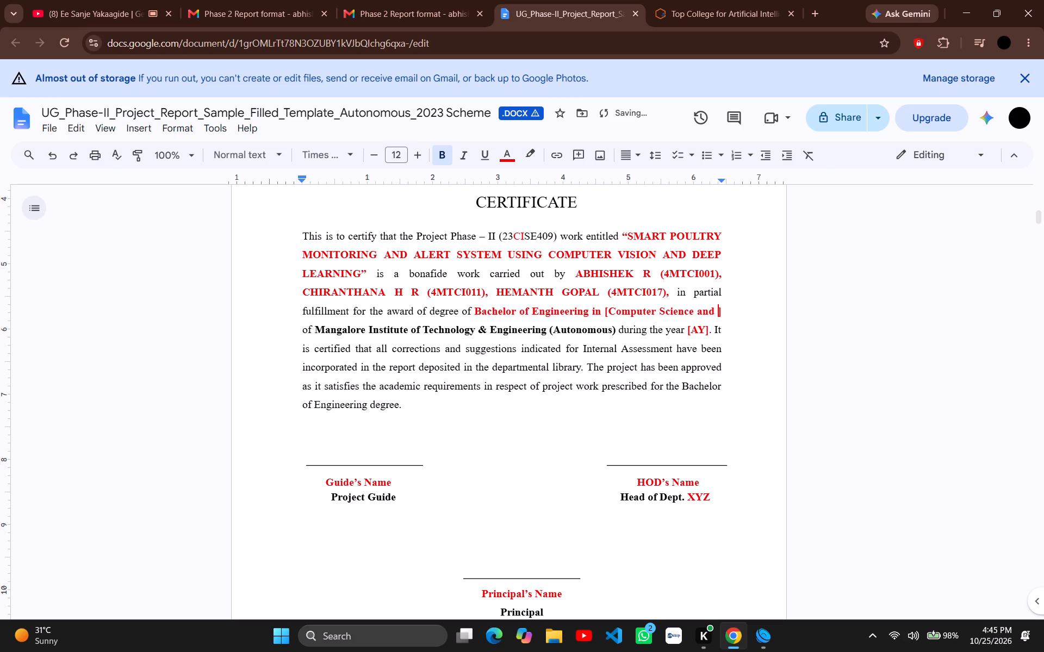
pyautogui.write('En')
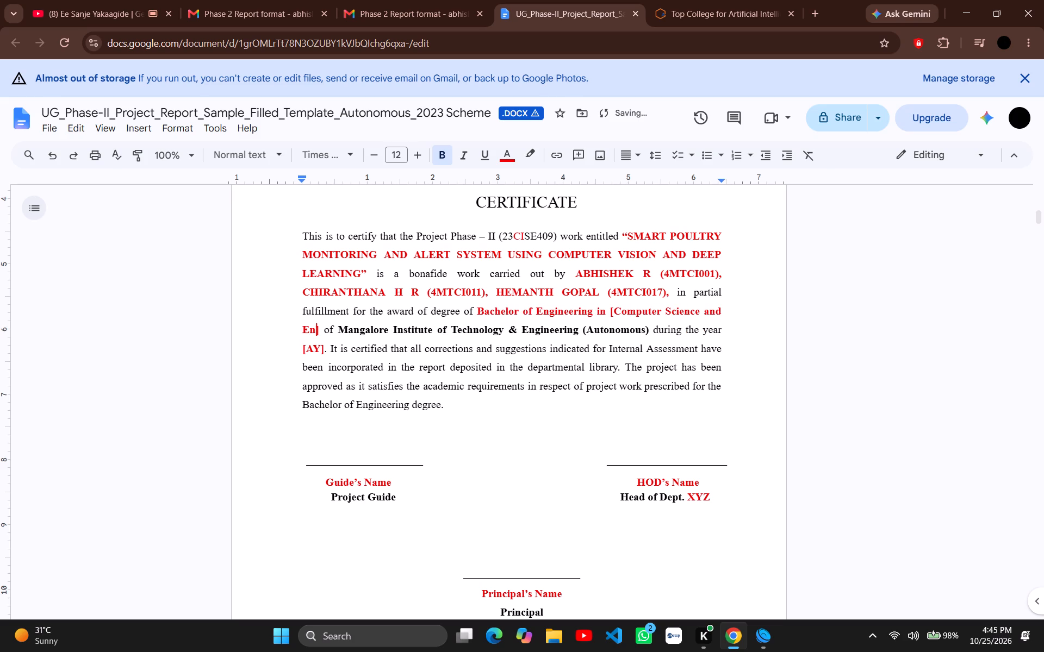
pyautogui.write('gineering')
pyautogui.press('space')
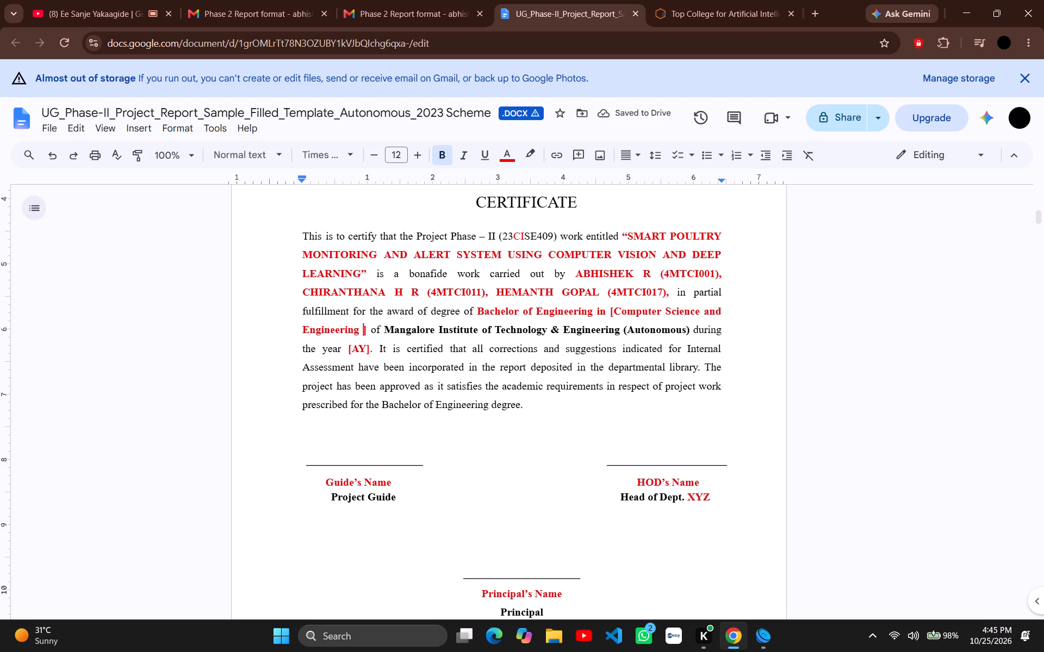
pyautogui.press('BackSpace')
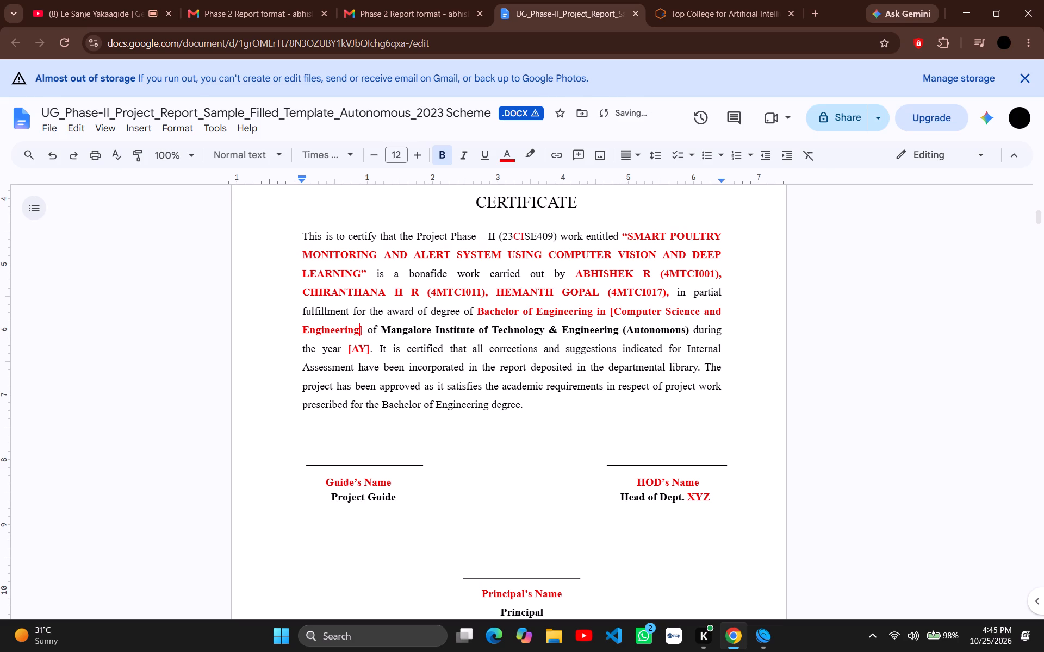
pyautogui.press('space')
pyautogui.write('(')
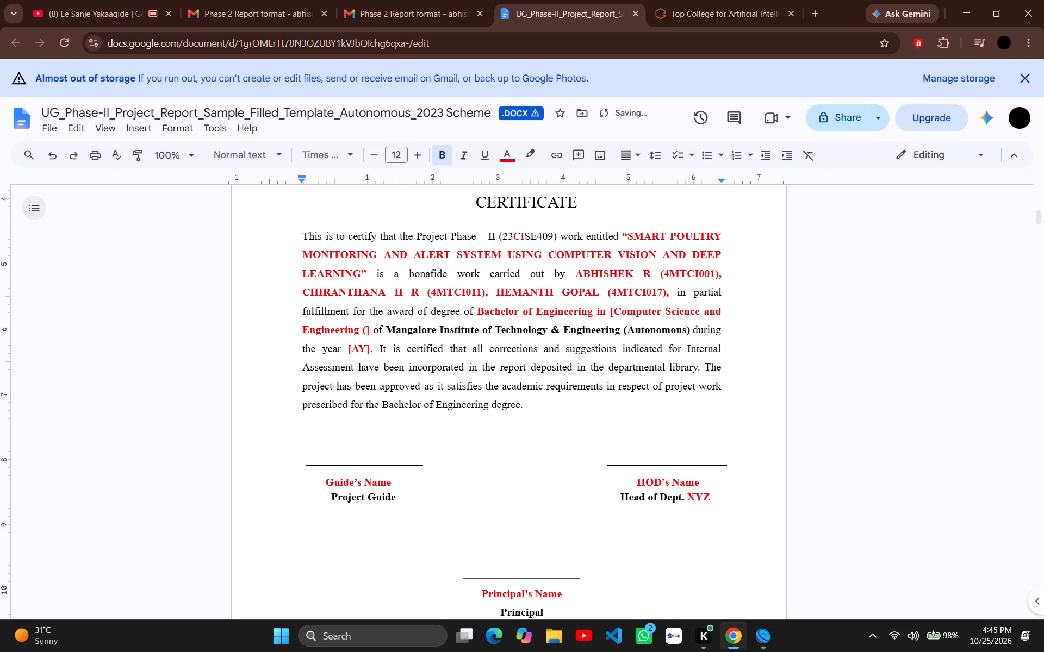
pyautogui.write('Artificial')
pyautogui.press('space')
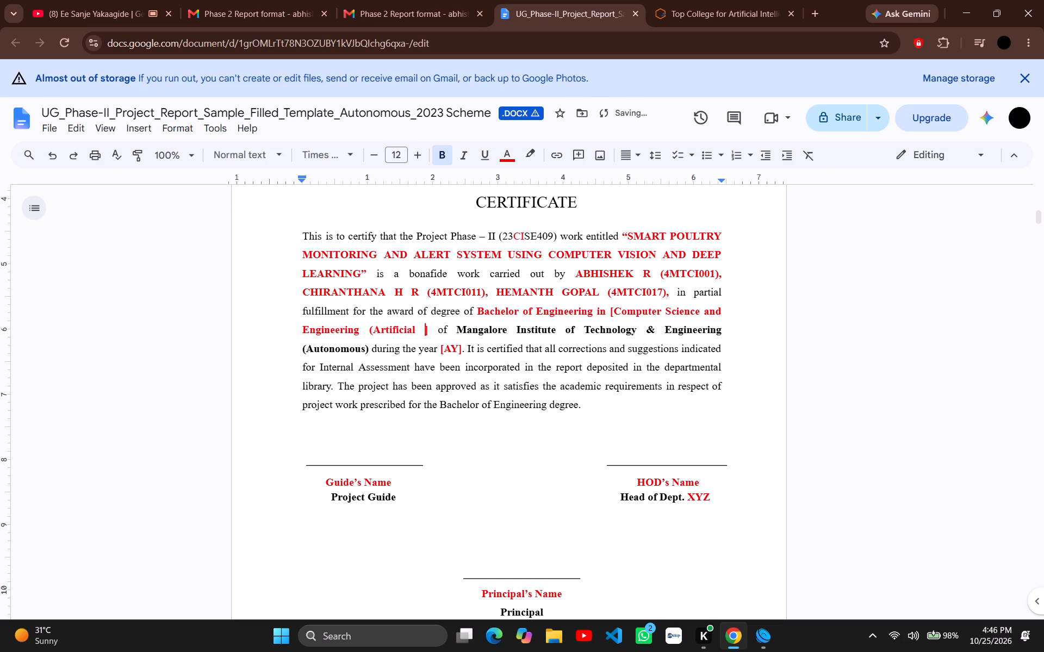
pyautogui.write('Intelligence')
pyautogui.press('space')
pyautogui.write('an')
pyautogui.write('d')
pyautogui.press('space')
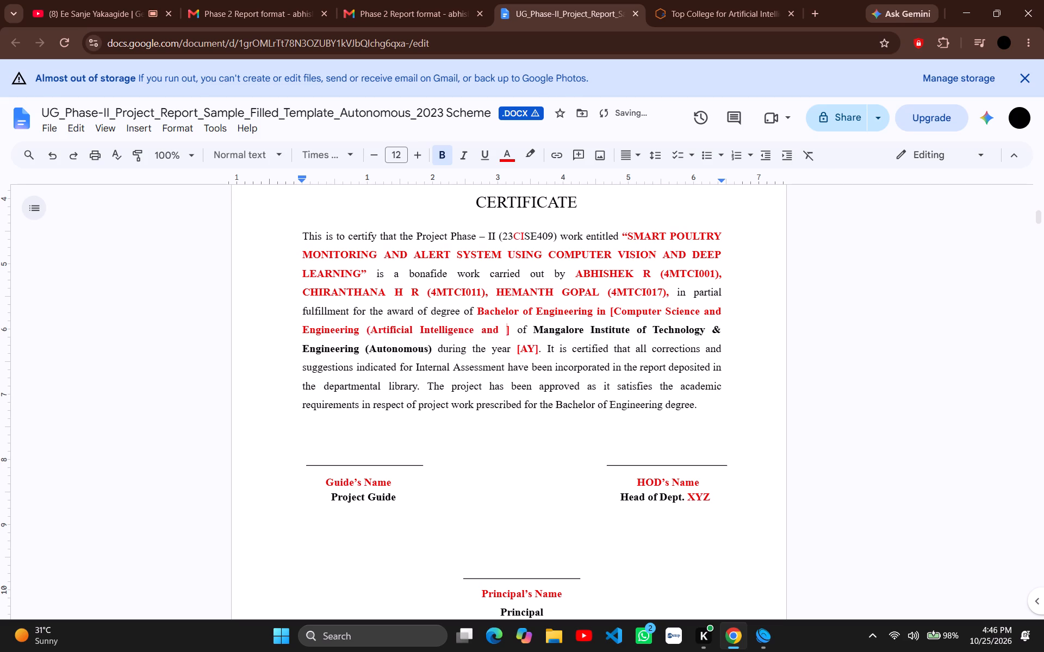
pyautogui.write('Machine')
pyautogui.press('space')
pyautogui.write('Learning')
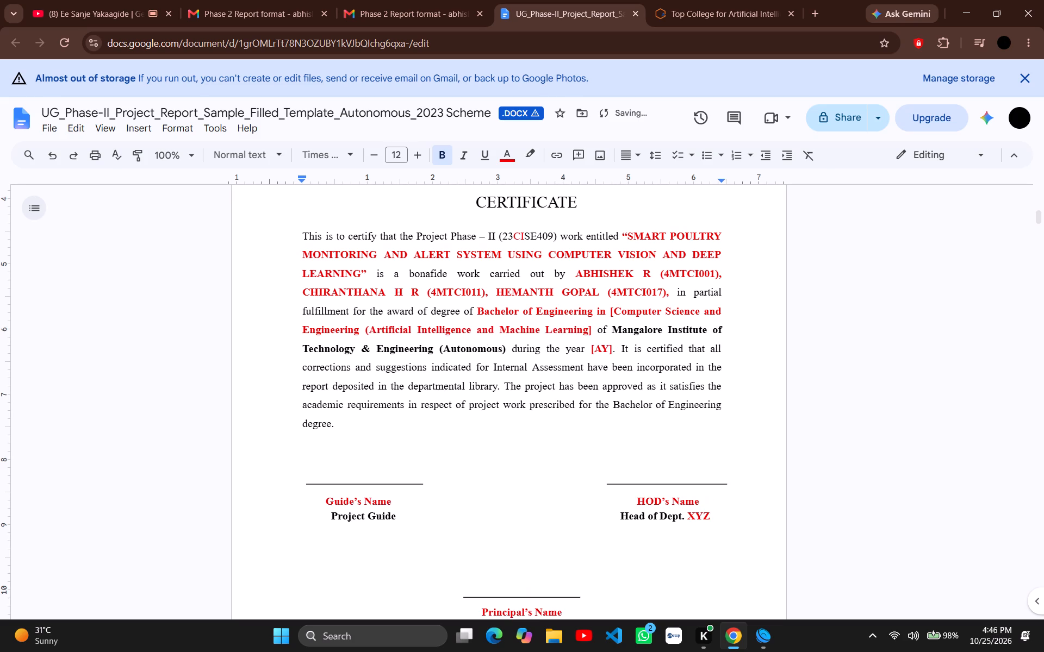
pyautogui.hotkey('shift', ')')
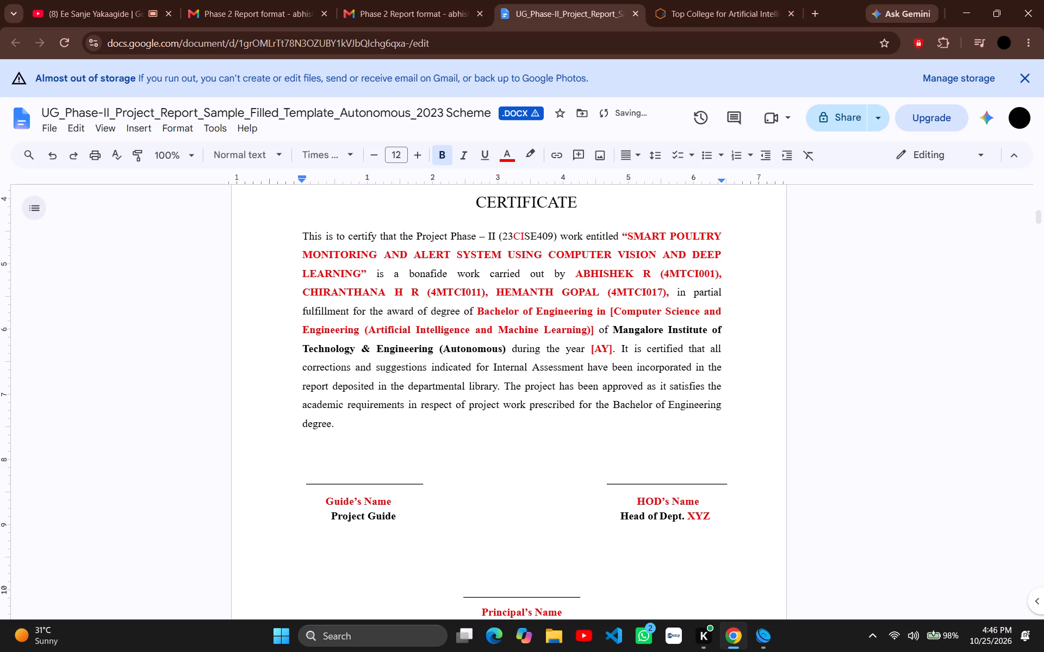
# Replace the AY placeholder inside the brackets of the certificate paragraph with the academic year 2026-27.
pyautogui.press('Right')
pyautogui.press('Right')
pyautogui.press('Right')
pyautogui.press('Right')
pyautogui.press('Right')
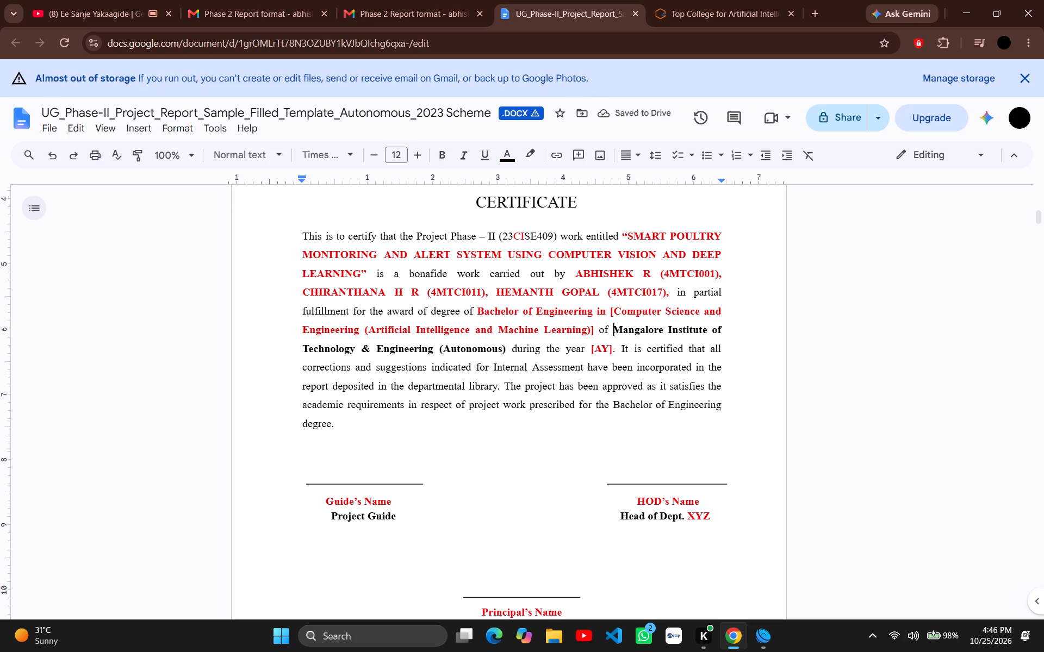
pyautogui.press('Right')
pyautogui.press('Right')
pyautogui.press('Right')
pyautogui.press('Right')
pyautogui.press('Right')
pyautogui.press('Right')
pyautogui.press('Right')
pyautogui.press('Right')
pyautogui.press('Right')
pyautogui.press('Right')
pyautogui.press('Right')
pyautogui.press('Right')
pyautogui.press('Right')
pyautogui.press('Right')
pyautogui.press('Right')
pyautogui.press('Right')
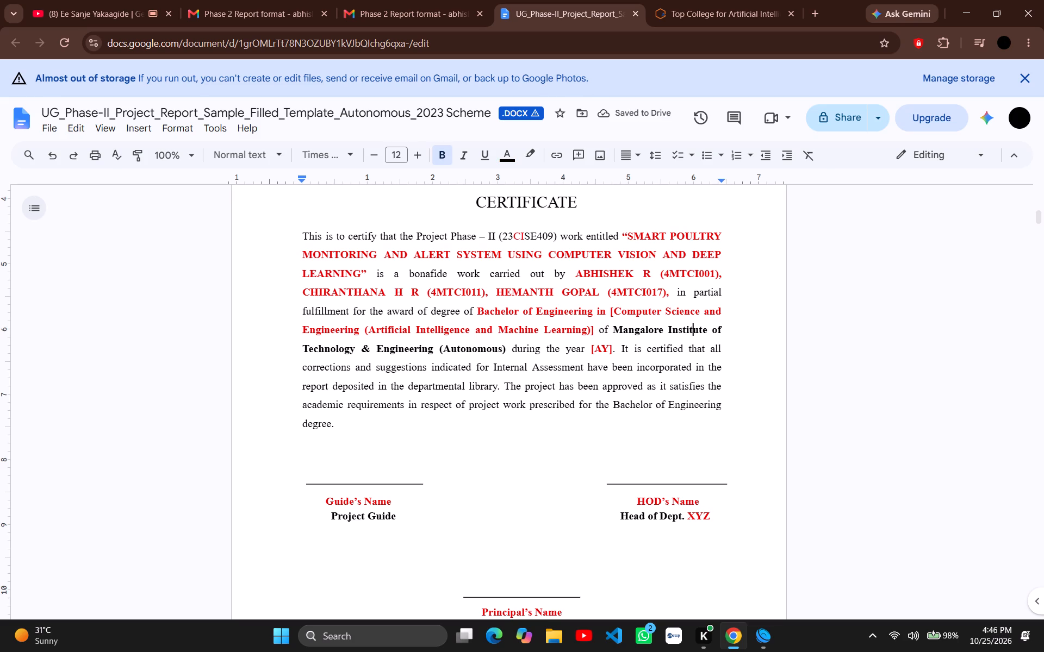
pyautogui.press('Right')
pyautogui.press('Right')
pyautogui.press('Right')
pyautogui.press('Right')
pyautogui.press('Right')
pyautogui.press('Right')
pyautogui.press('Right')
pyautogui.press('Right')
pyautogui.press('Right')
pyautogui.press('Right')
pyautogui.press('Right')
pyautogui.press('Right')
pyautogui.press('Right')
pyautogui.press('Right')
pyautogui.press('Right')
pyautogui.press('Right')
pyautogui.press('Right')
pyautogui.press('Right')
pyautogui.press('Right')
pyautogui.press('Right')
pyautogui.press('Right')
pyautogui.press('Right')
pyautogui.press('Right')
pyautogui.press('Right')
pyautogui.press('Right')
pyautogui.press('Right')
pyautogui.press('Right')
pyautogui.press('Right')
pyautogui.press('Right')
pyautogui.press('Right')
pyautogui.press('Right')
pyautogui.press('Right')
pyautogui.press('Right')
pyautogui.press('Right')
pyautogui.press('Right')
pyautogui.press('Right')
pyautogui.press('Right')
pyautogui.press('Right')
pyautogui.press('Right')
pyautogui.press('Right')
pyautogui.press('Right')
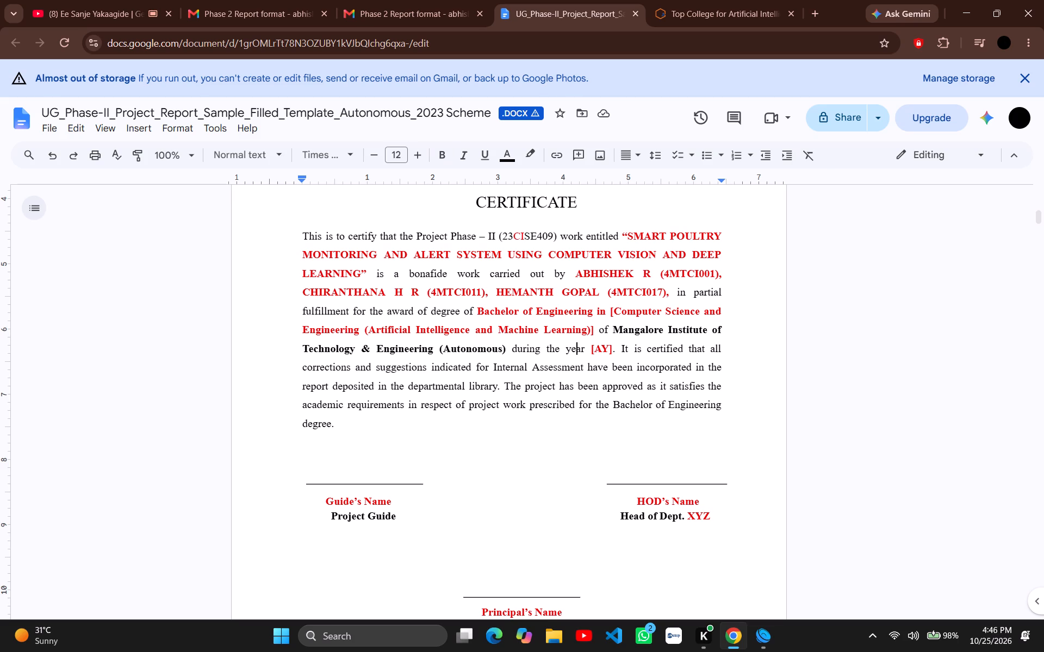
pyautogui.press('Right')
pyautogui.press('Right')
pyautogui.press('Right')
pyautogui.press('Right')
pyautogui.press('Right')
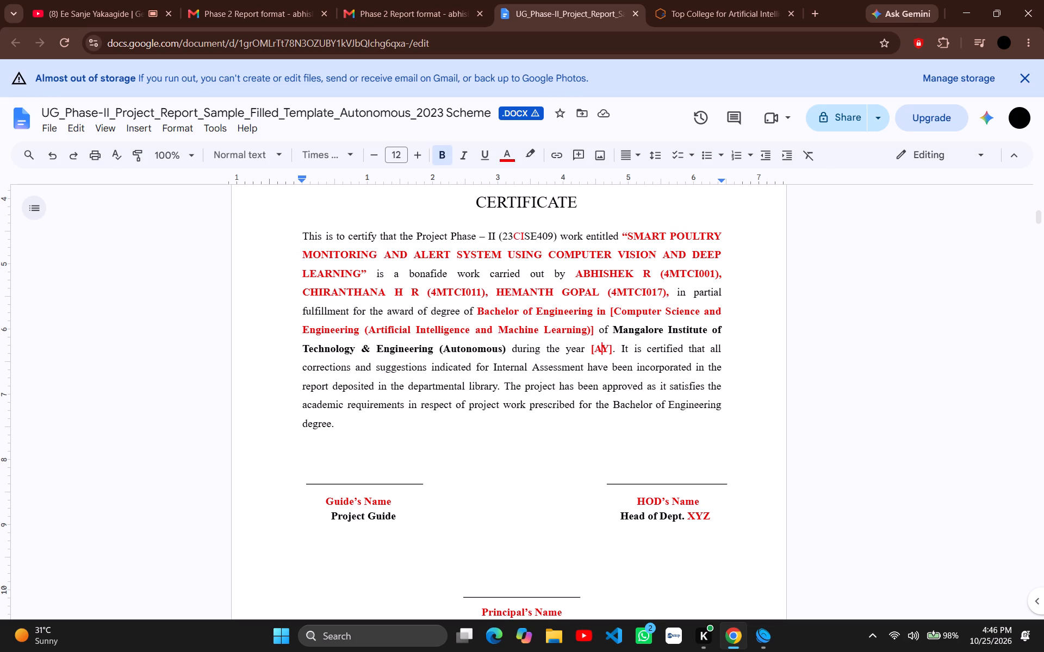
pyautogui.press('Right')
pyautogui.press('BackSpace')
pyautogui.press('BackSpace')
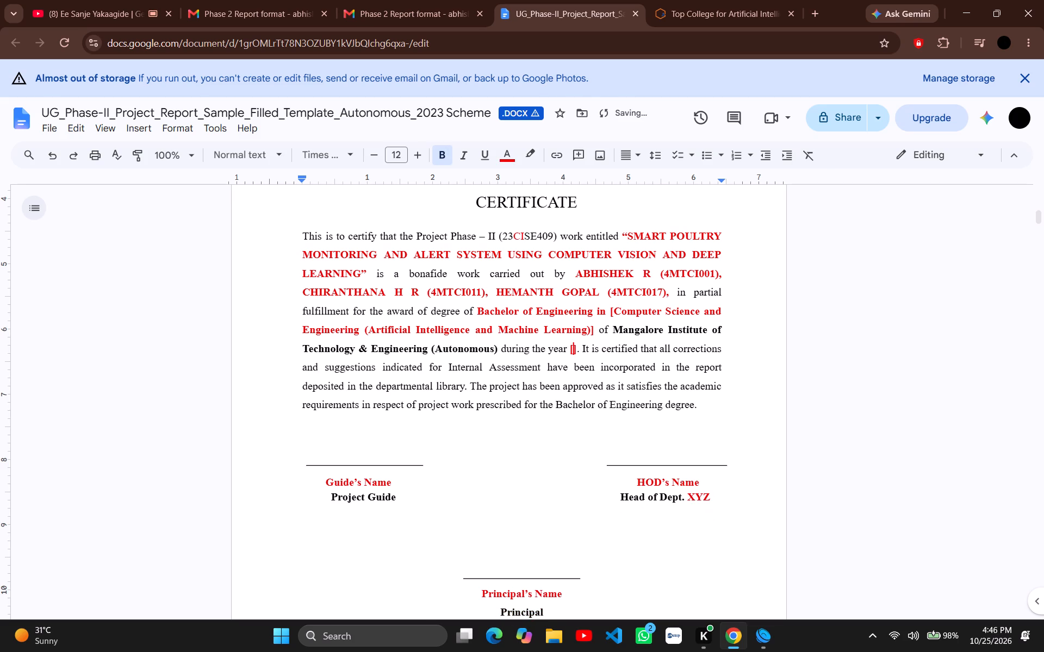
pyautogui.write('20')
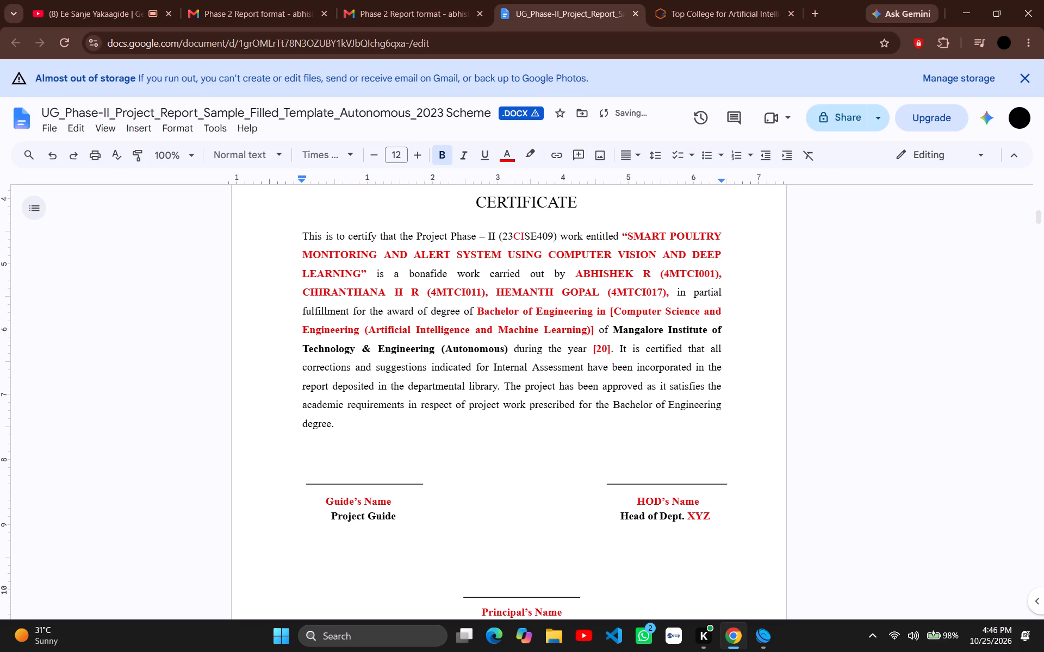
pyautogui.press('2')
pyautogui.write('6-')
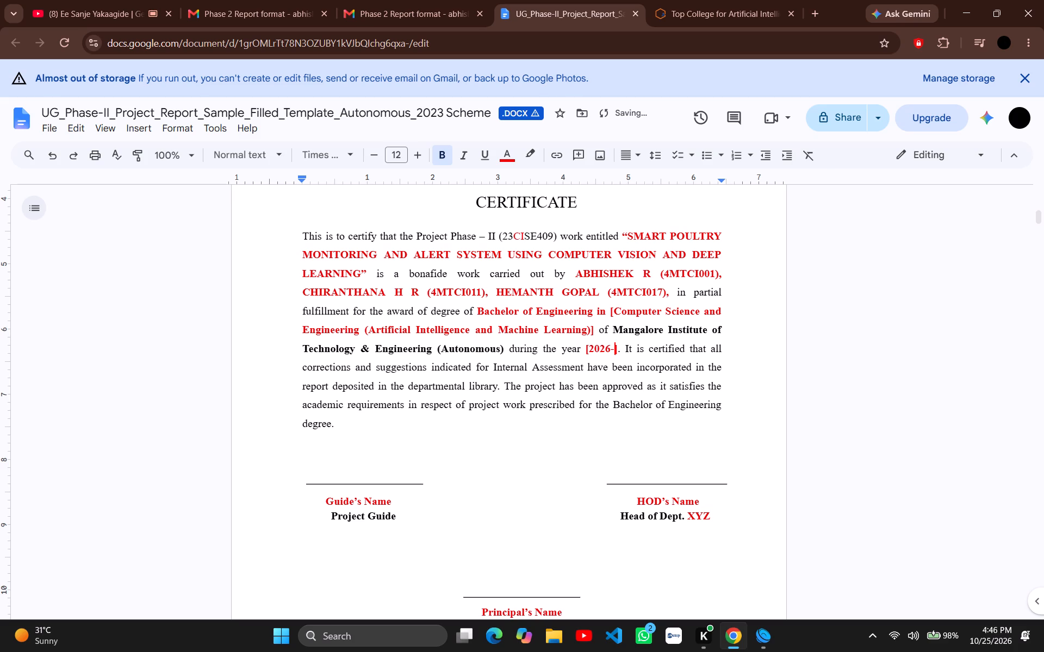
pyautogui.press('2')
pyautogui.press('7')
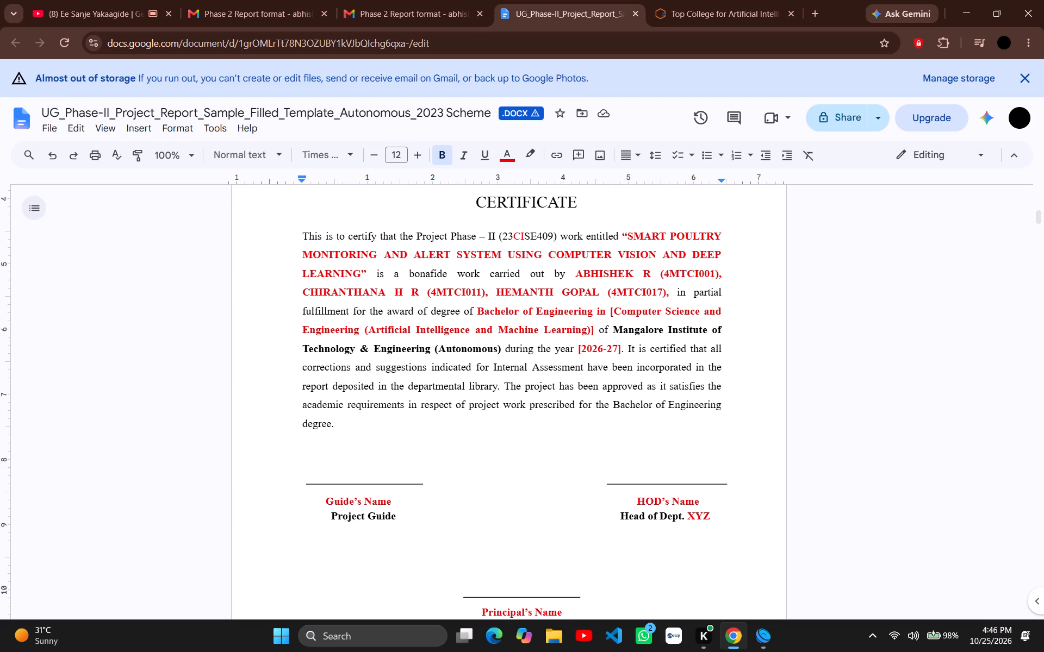
# Set the text colour of the entire certificate paragraph to black.
pyautogui.moveTo(334, 424); pyautogui.dragTo(309, 271)
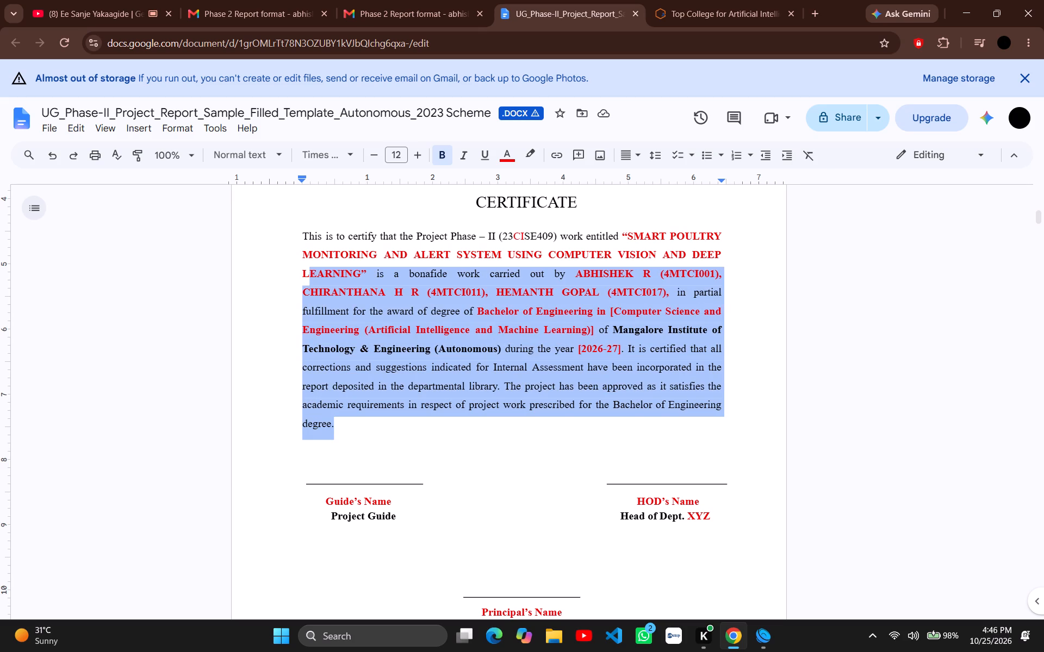
pyautogui.moveTo(309, 271); pyautogui.dragTo(295, 234)
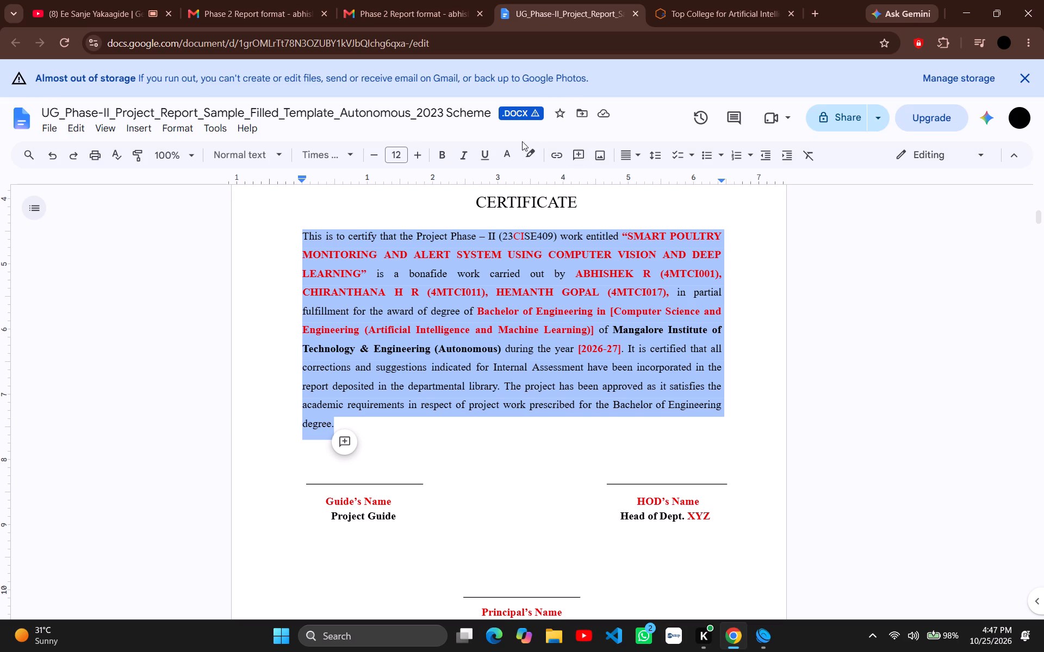
pyautogui.click(509, 157)
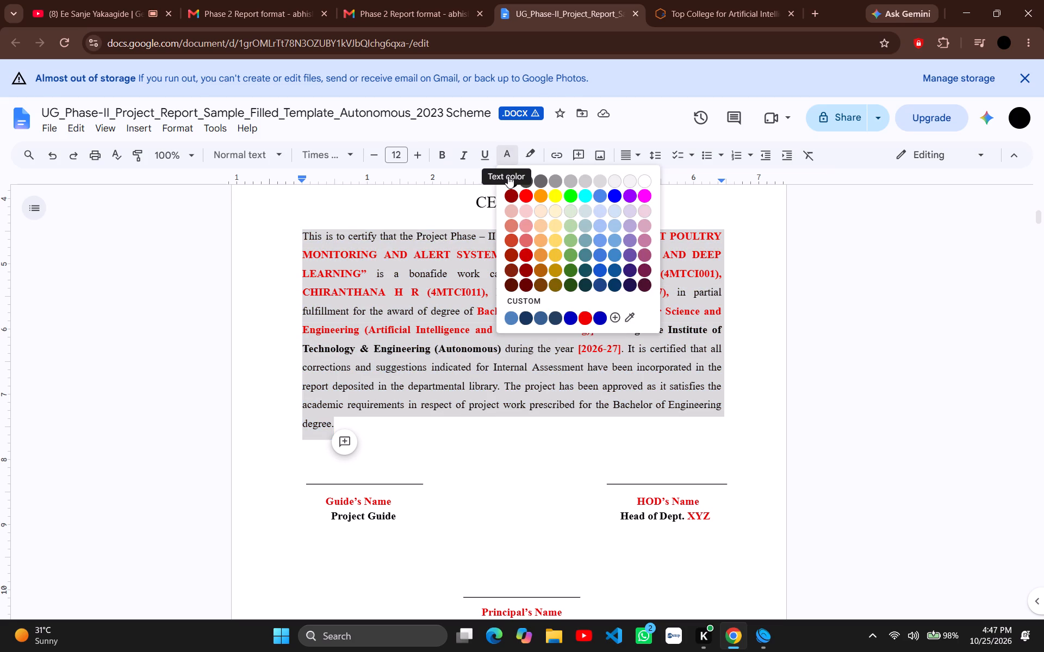
pyautogui.click(508, 176)
pyautogui.click(465, 272)
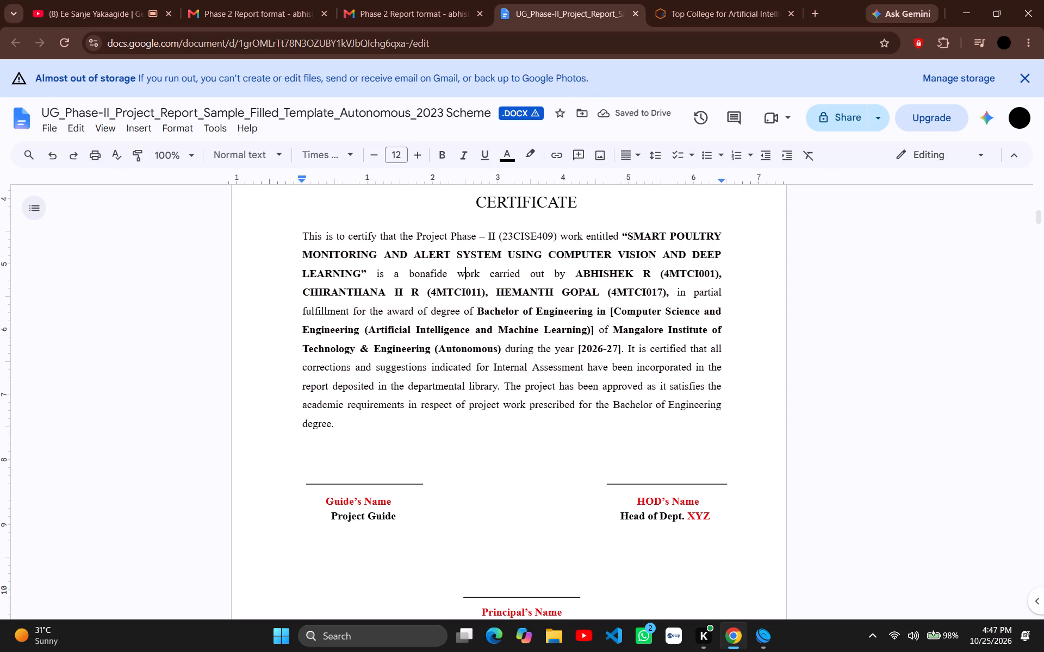
# Insert the year code 23 after 4MT in each of the three students' registration numbers in the certificate paragraph.
pyautogui.scroll(-2, 459, 466)
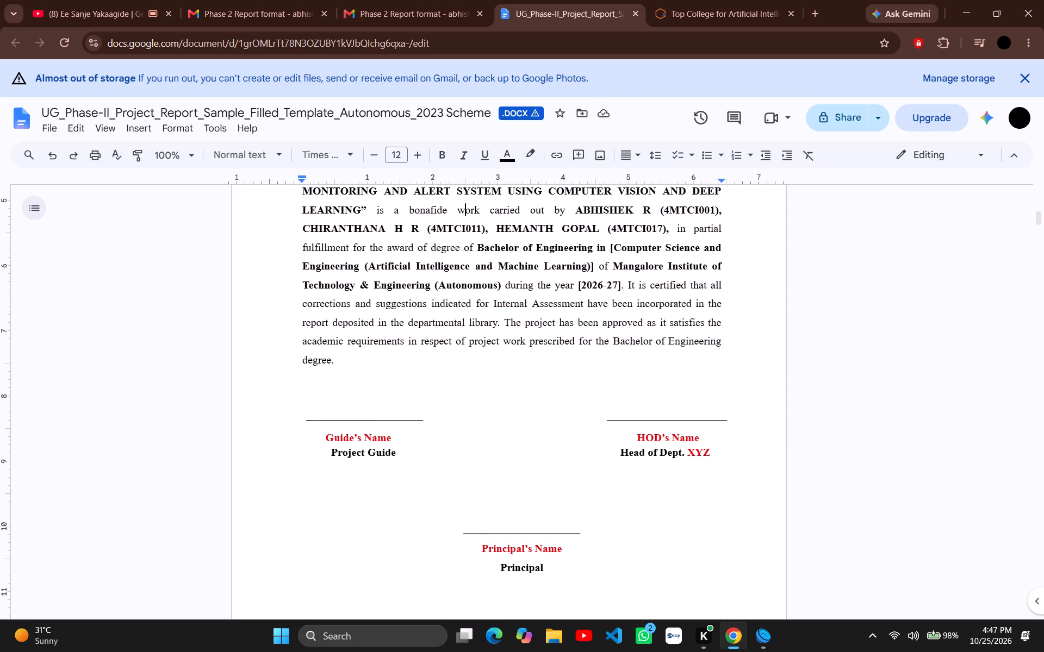
pyautogui.scroll(-1, 459, 466)
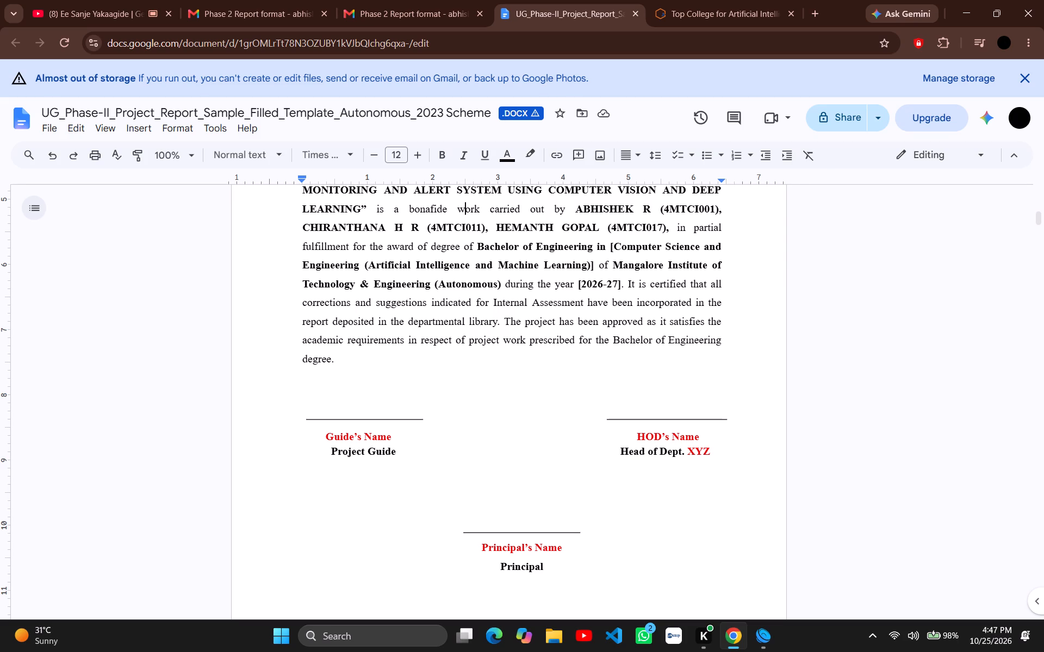
pyautogui.click(452, 226)
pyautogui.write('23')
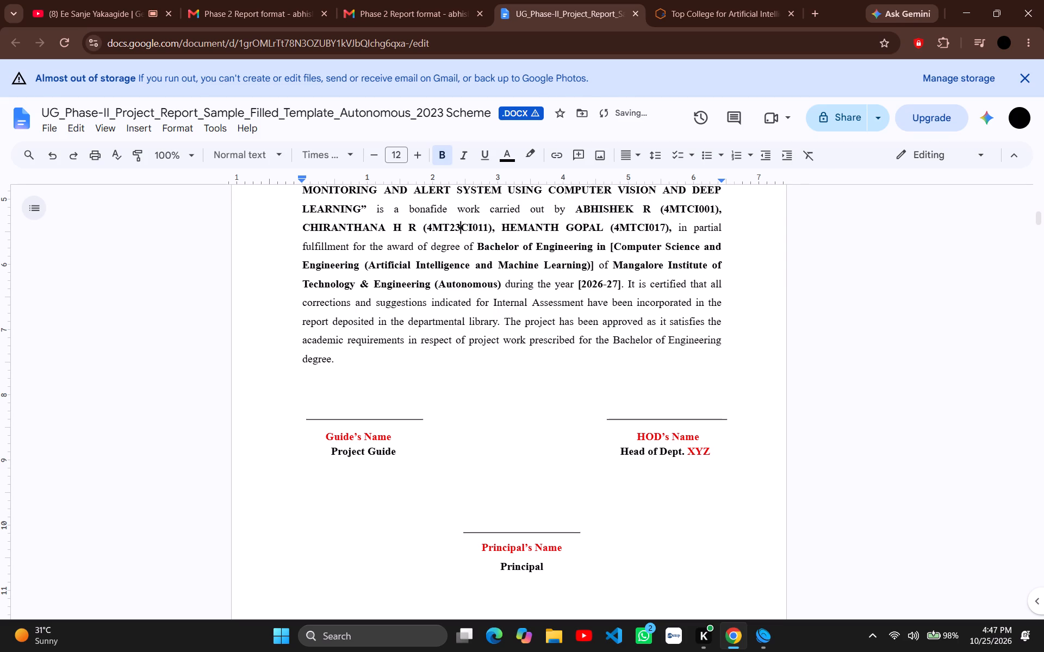
pyautogui.click(637, 227)
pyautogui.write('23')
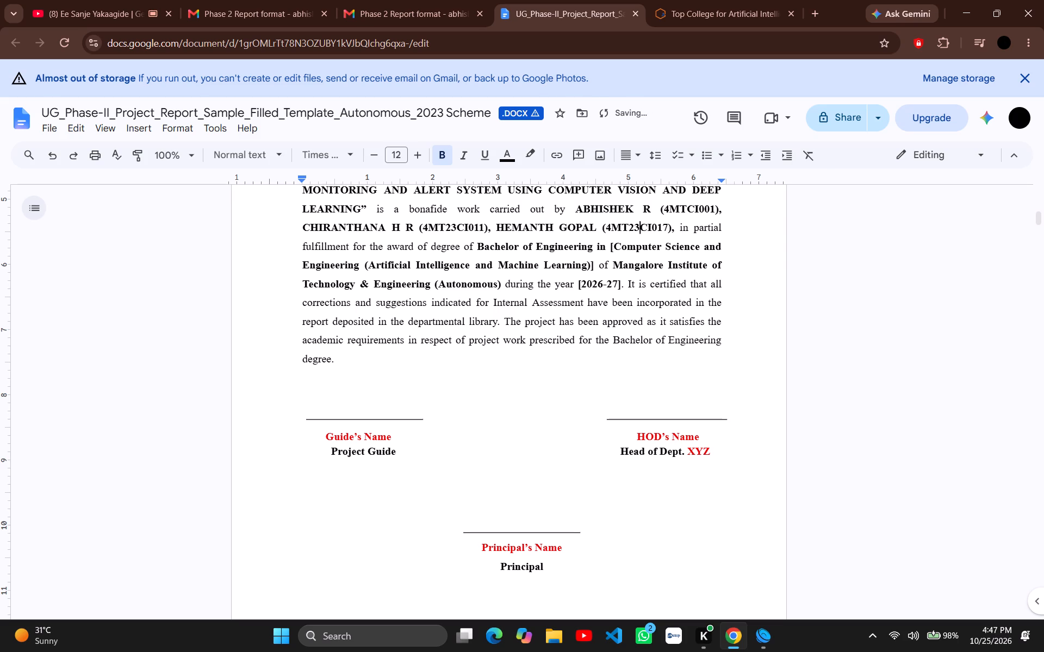
pyautogui.scroll(1, 584, 264)
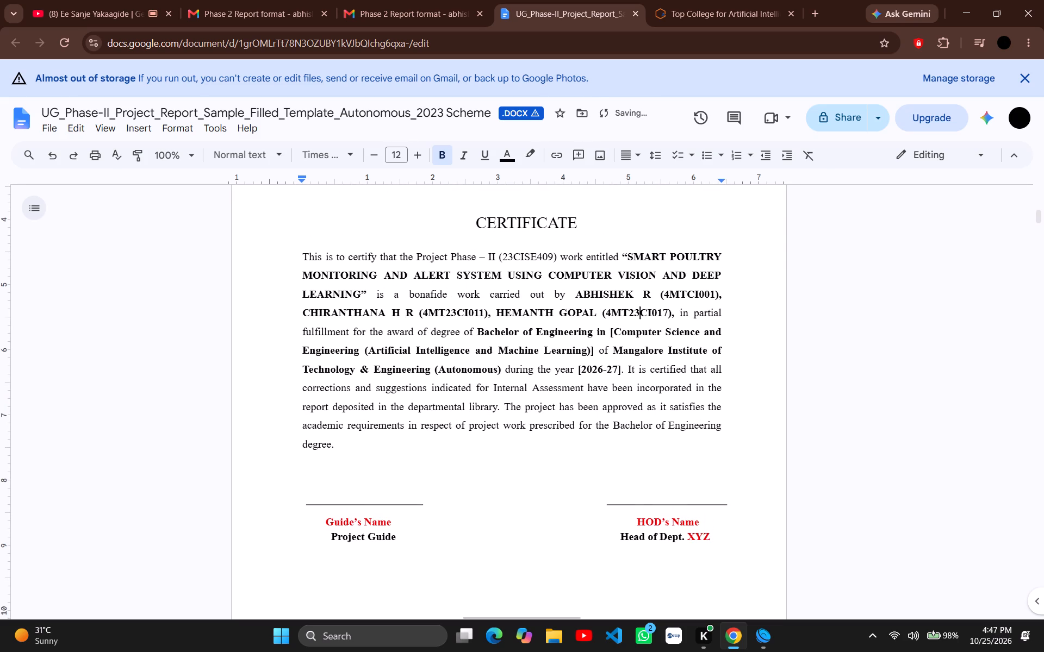
pyautogui.click(686, 294)
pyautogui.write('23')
# Insert the year code 23 after 4MT in each of the three students' registration numbers on the title page.
pyautogui.scroll(1, 685, 293)
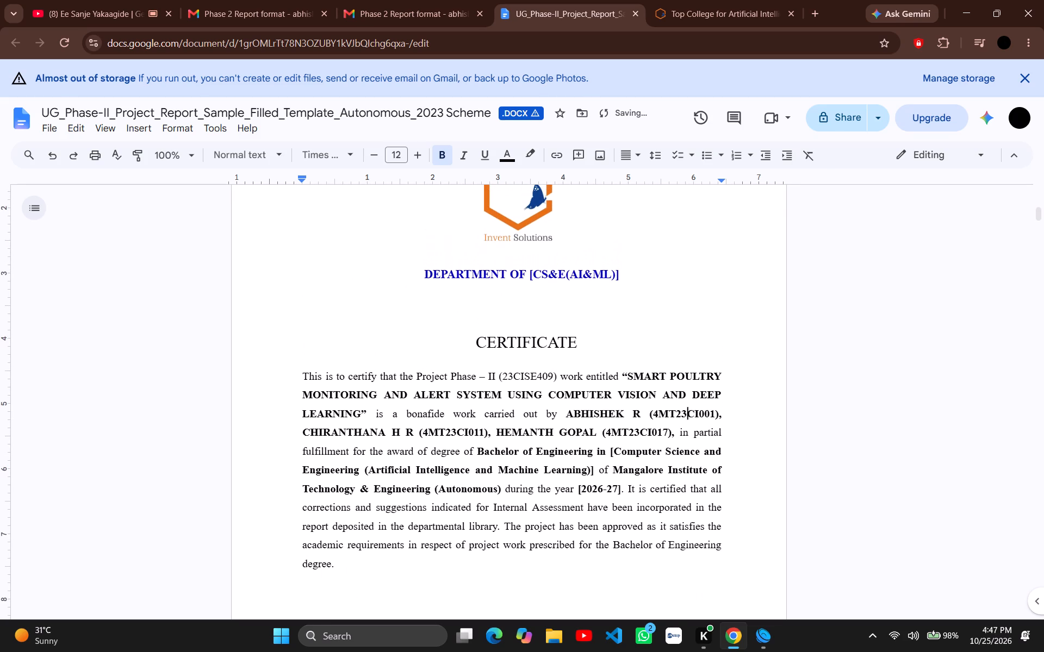
pyautogui.scroll(4, 620, 304)
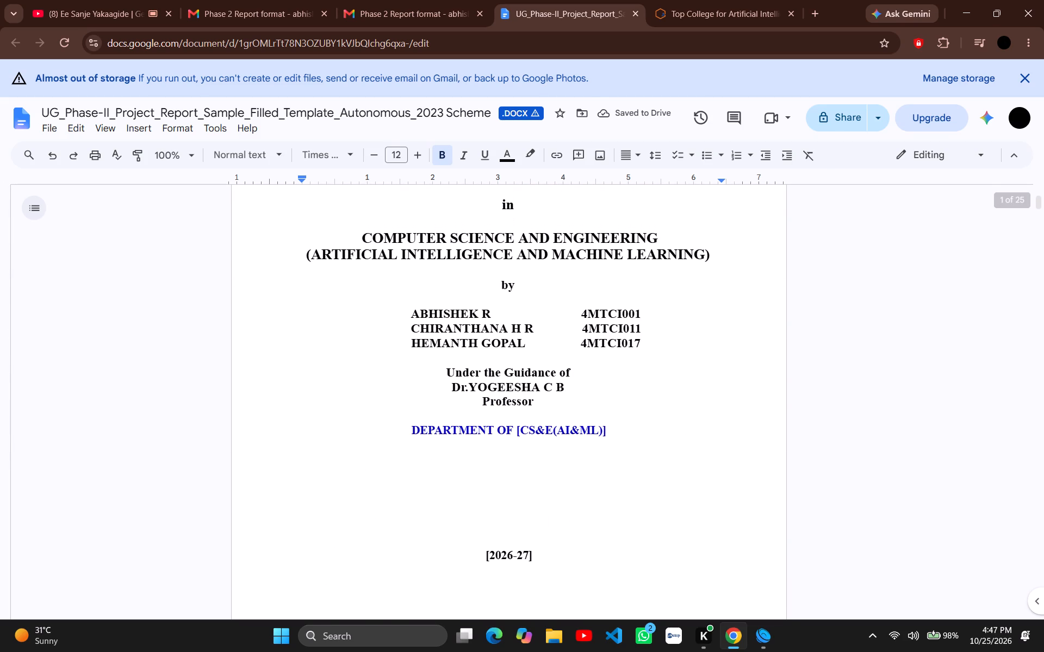
pyautogui.click(610, 310)
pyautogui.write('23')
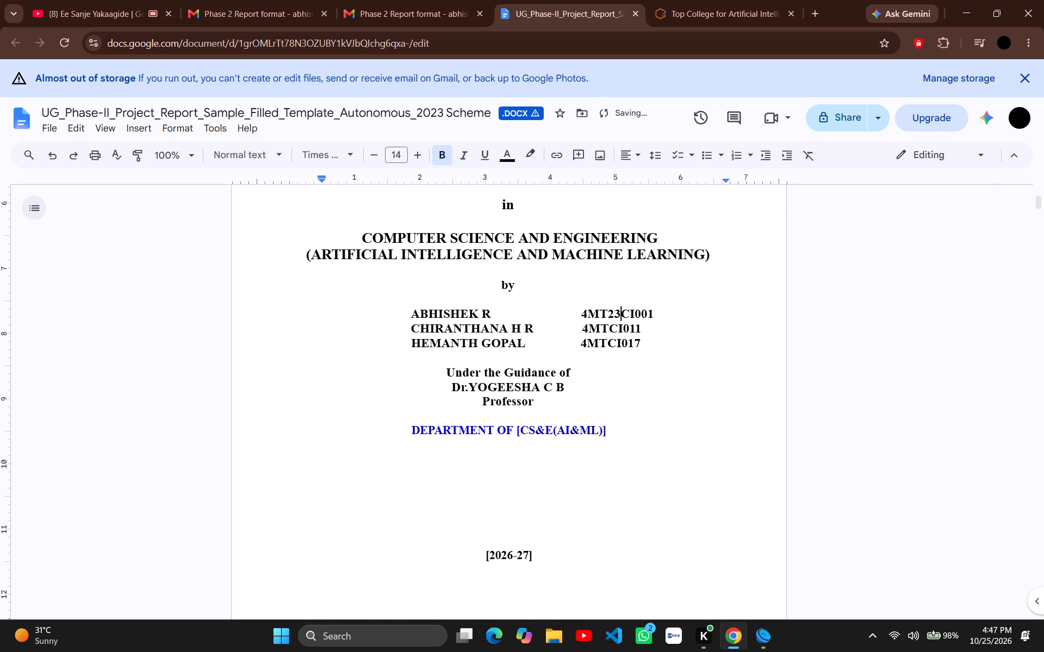
pyautogui.click(610, 327)
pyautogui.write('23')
pyautogui.click(607, 341)
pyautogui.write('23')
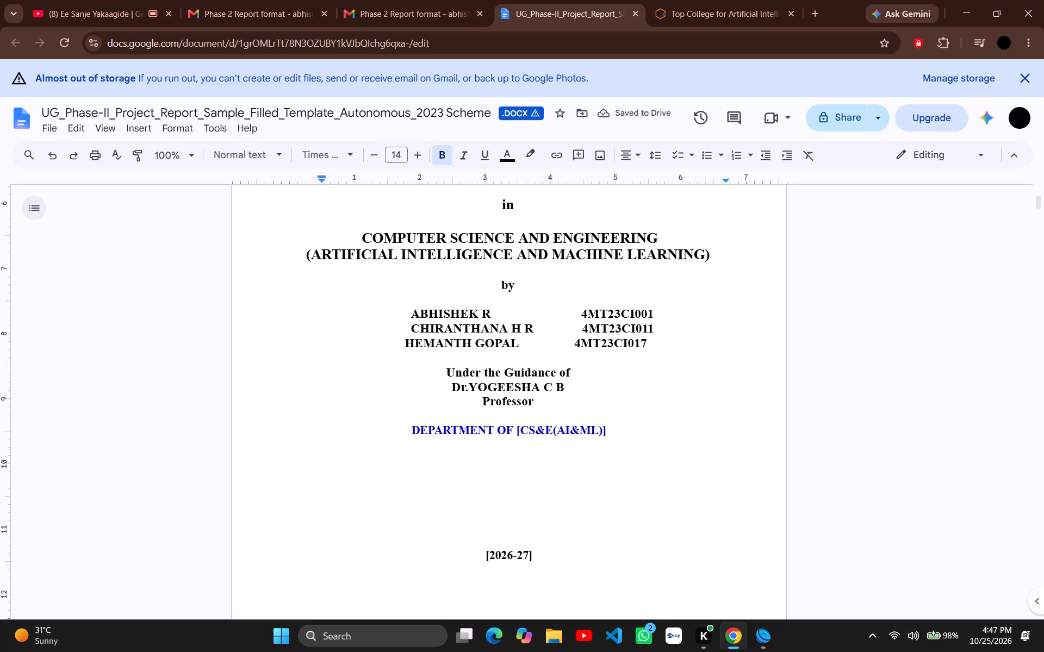
# Adjust the spacing in the title page's three student lines so the names and registration numbers line up in two columns.
pyautogui.click(580, 331)
pyautogui.press('BackSpace')
pyautogui.press('BackSpace')
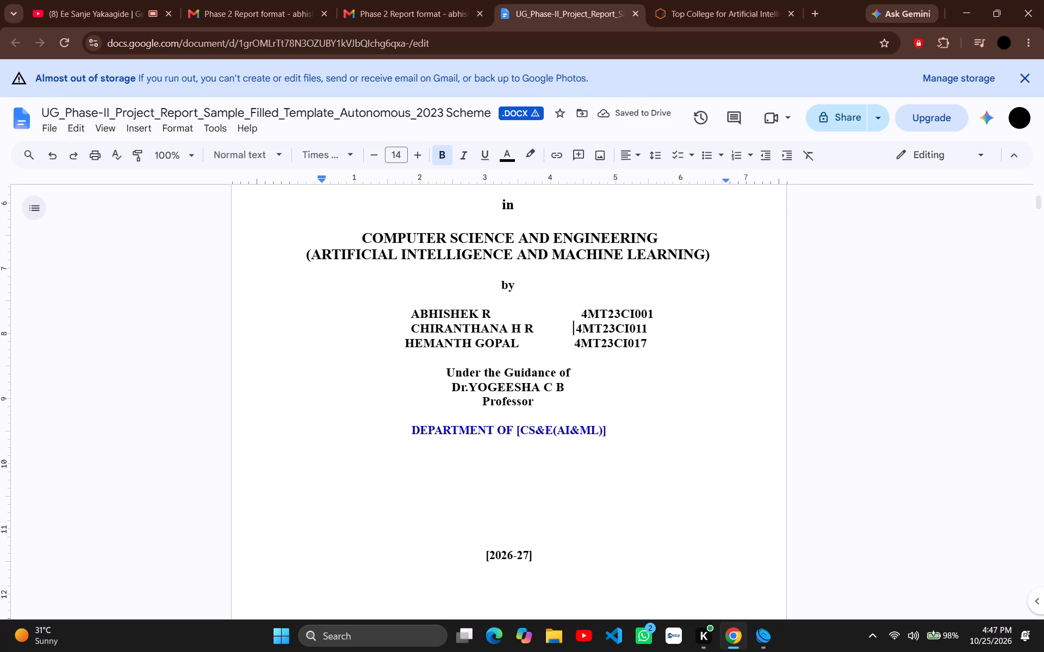
pyautogui.click(576, 317)
pyautogui.press('Right')
pyautogui.press('BackSpace')
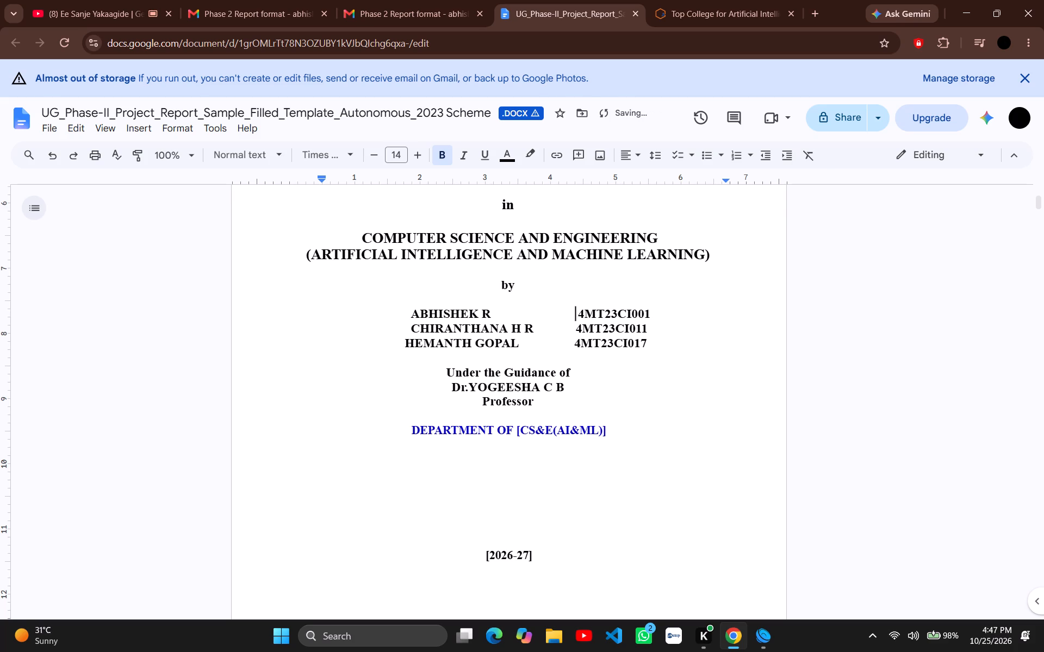
pyautogui.click(401, 344)
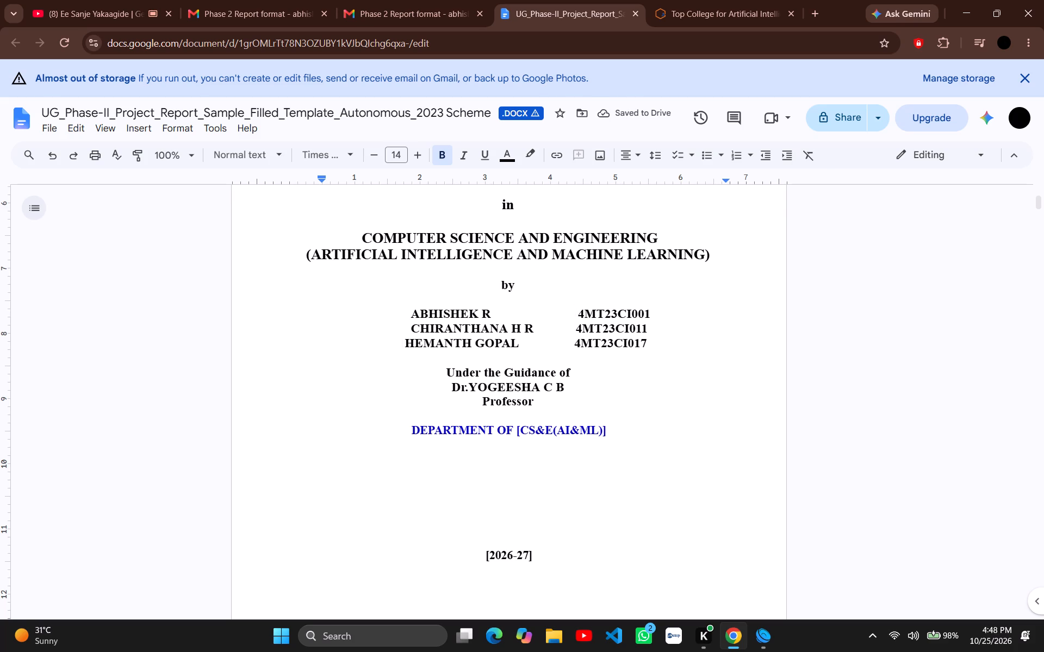
pyautogui.click(401, 344)
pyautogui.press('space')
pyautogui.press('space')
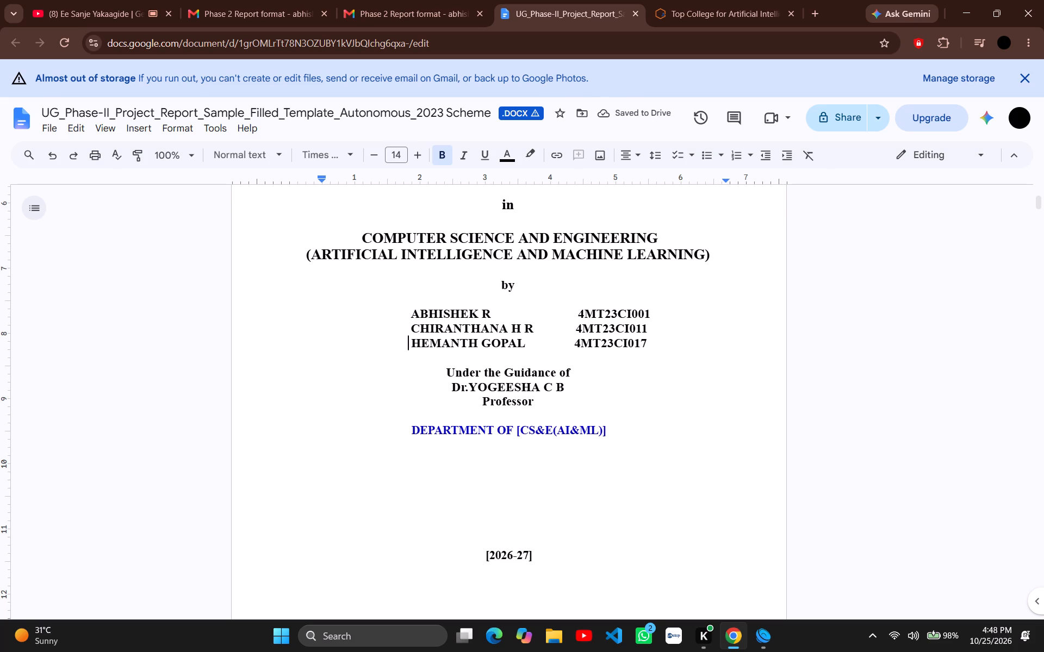
pyautogui.click(550, 309)
pyautogui.press('BackSpace')
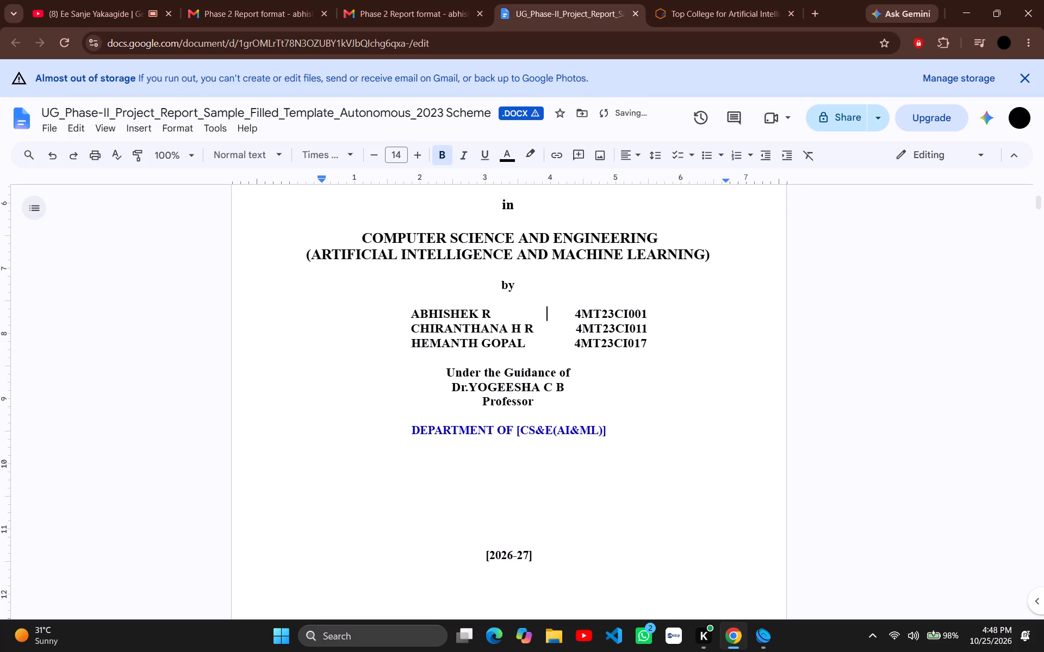
pyautogui.click(553, 328)
pyautogui.press('BackSpace')
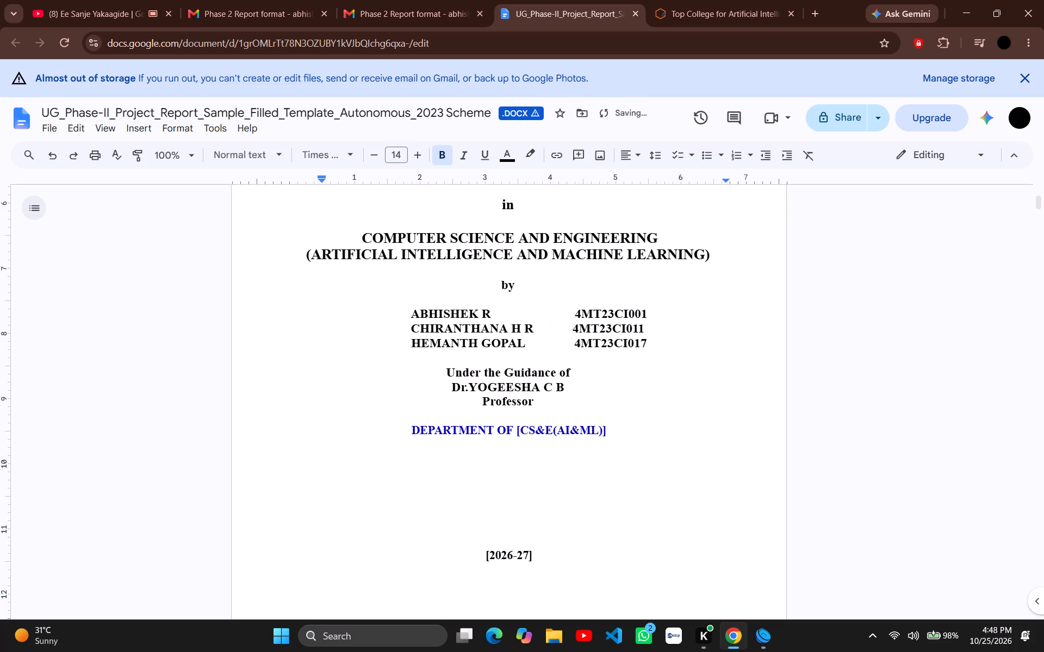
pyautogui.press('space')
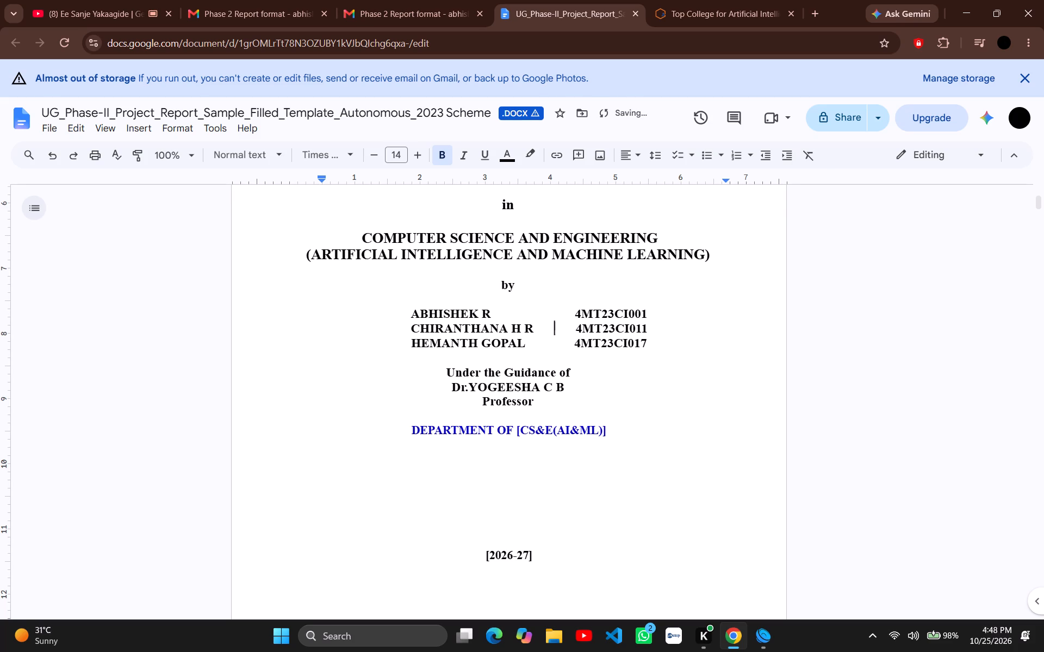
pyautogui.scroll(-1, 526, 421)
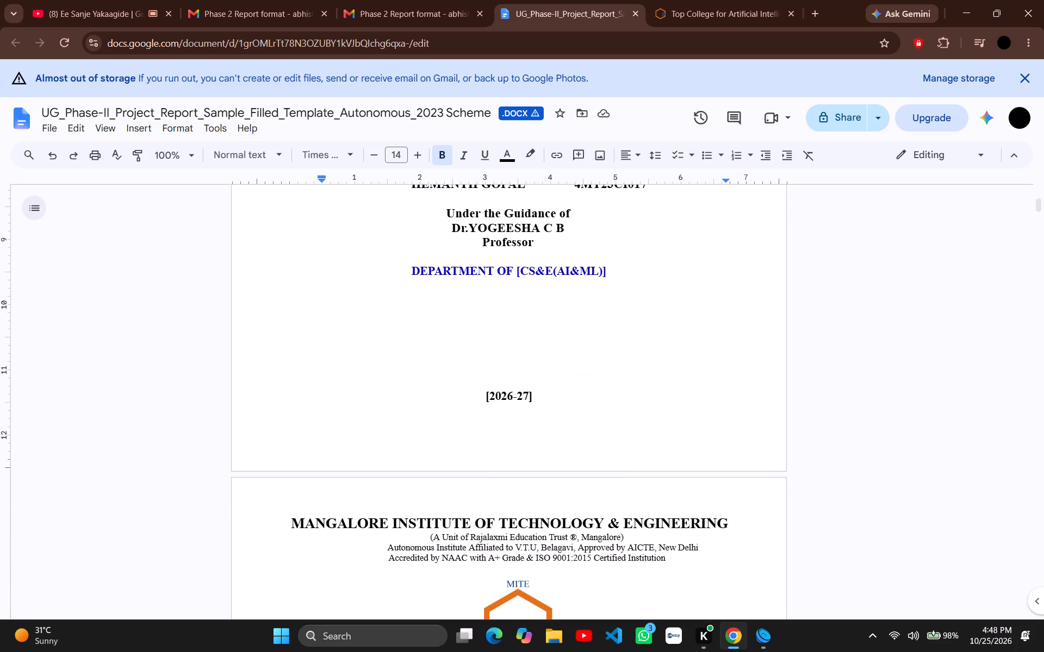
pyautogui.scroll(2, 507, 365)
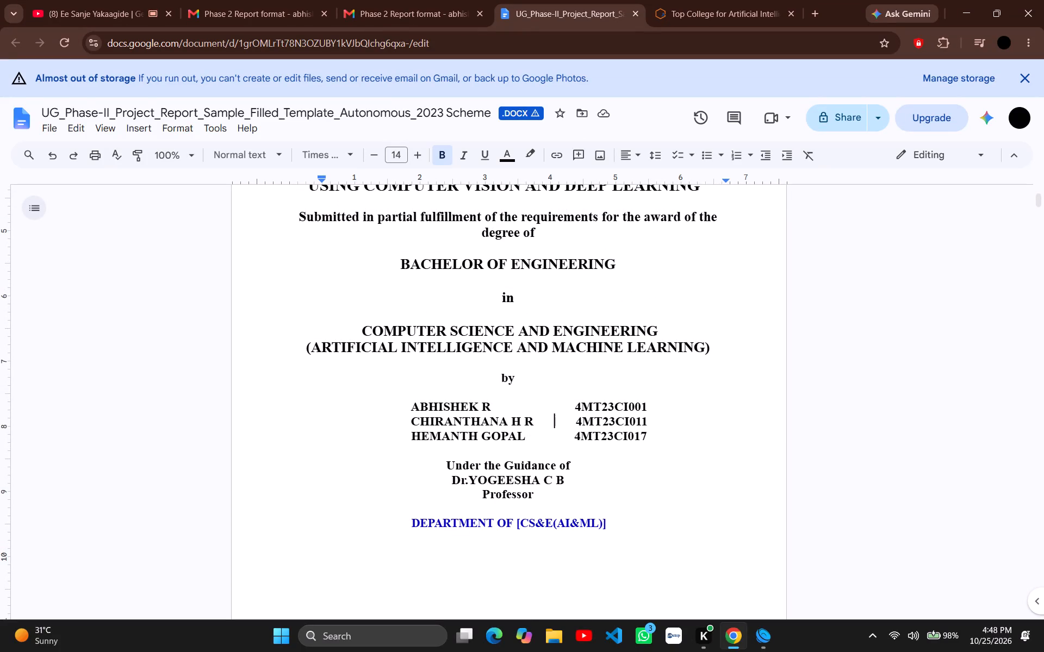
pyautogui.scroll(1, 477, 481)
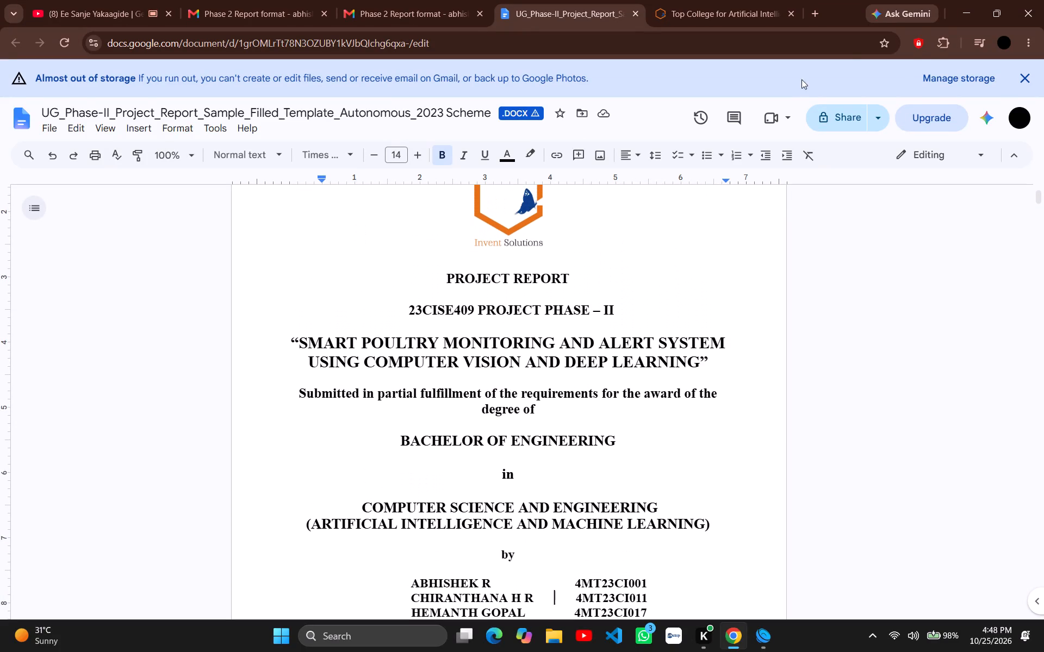
# Switch to the Sound Booster window, lower the volume boost to 360%, and return to the report document.
pyautogui.click(944, 46)
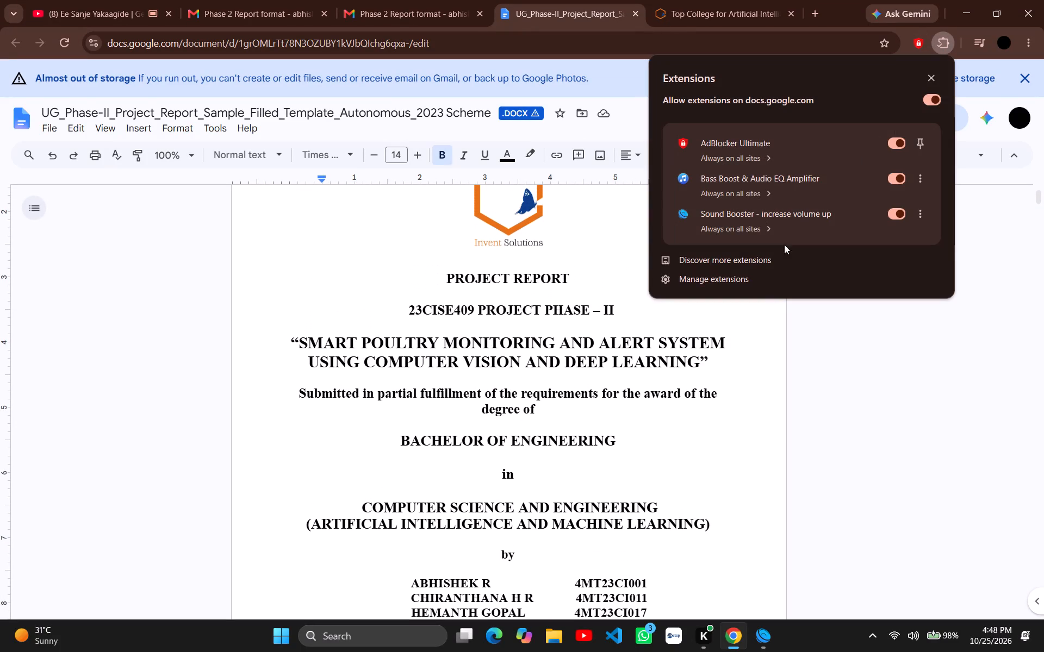
pyautogui.click(760, 636)
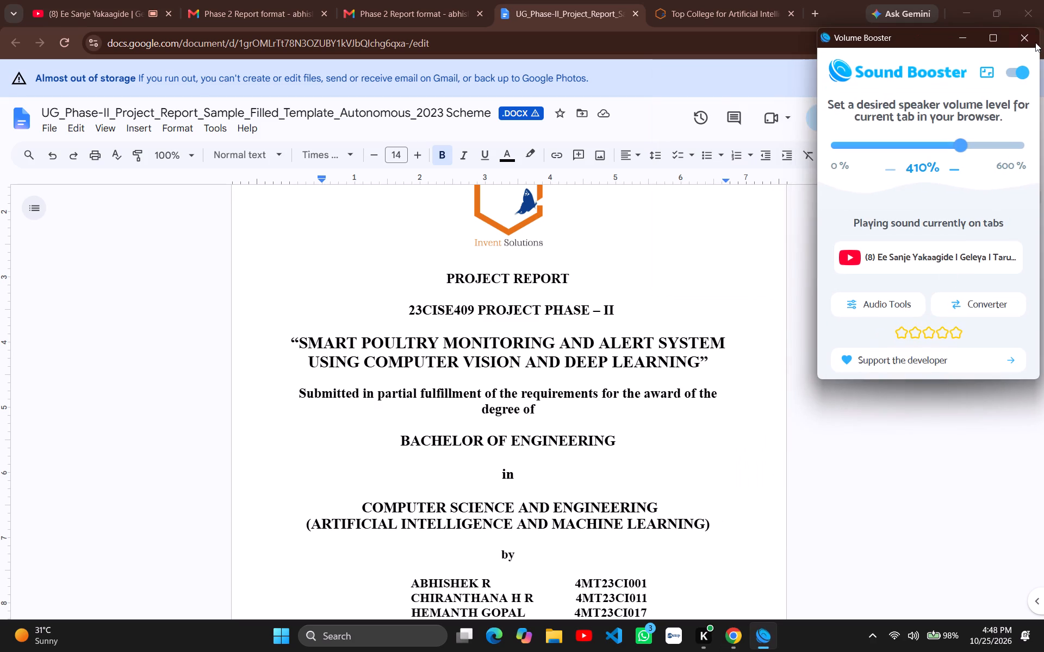
pyautogui.click(893, 163)
pyautogui.click(892, 168)
pyautogui.click(961, 148)
pyautogui.press('Left')
pyautogui.press('Left')
pyautogui.press('Left')
pyautogui.press('Left')
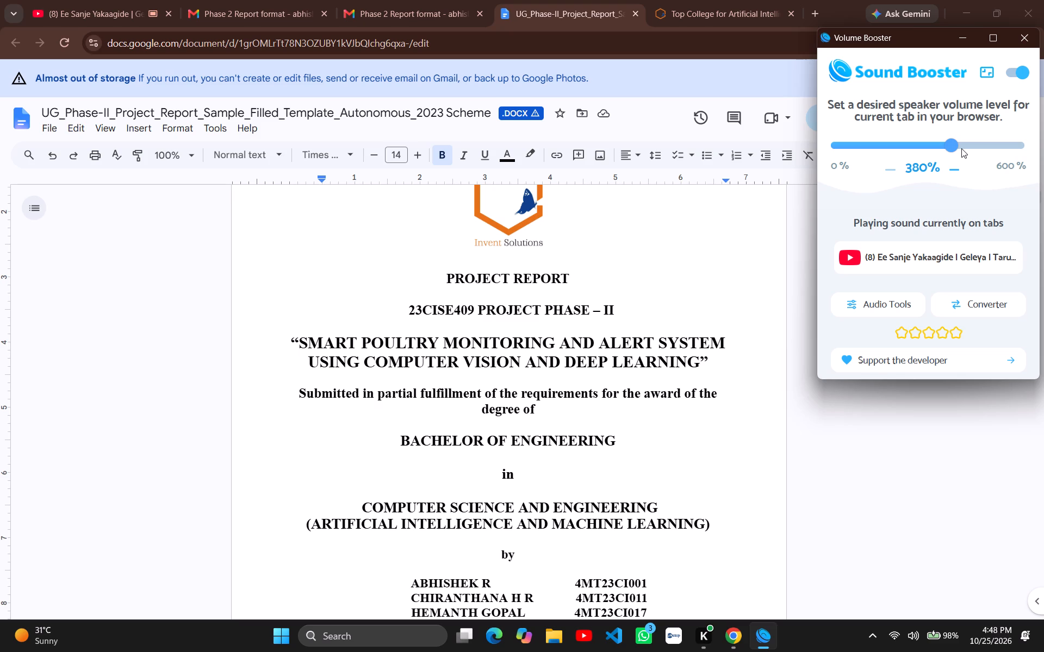
pyautogui.press('Left')
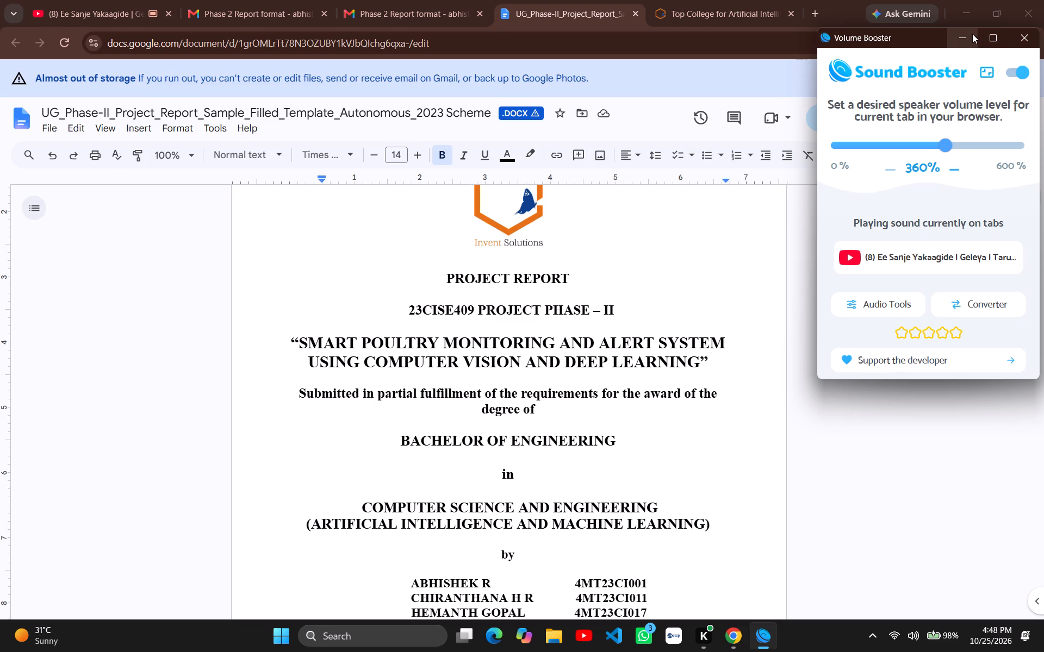
pyautogui.click(971, 34)
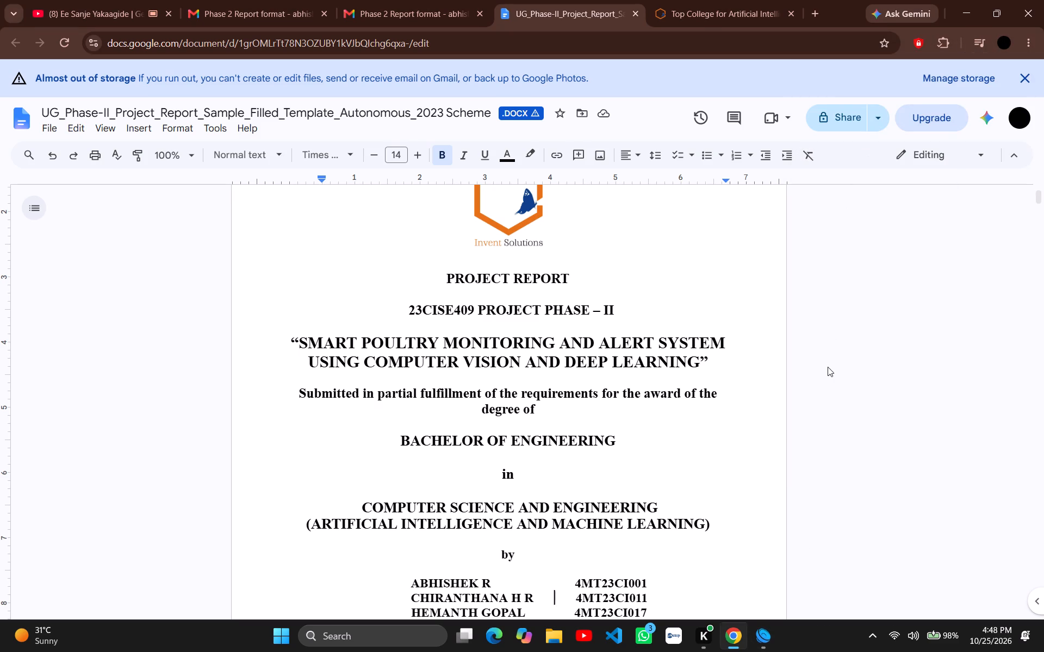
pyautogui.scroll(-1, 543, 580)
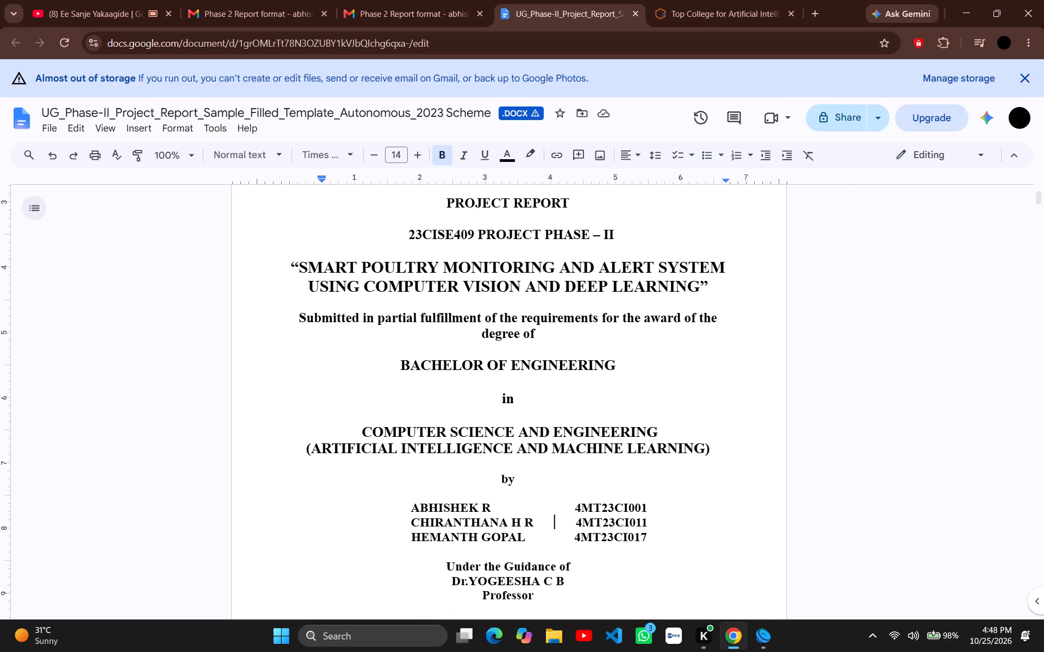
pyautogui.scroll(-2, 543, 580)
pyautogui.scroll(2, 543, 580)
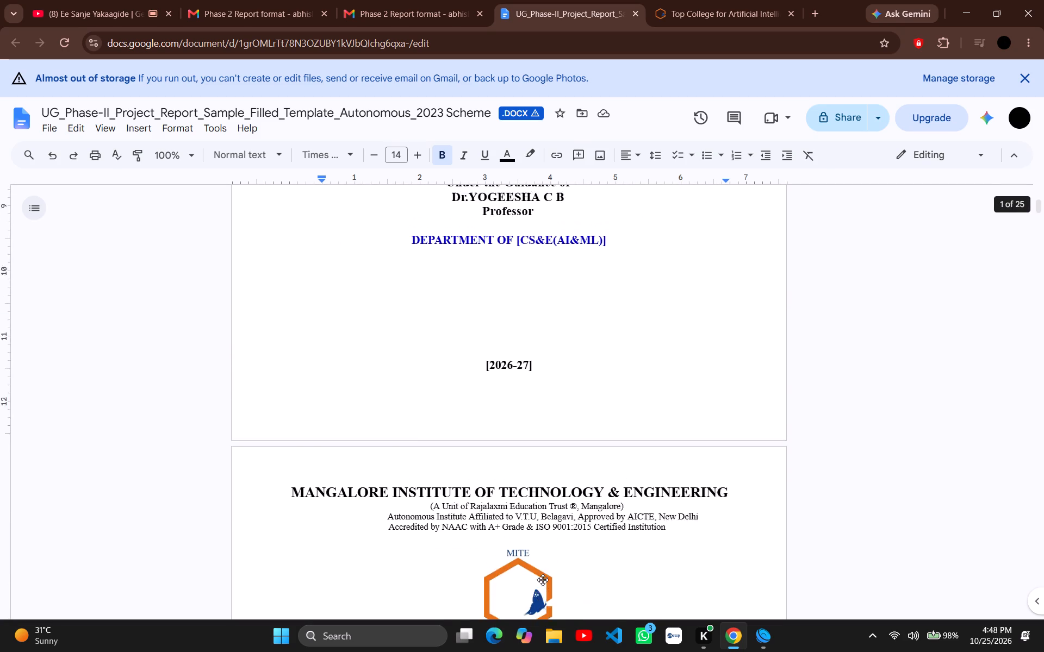
# Review the title page and certificate text down to the signature block with the guide, HOD and principal placeholders.
pyautogui.hscroll(1, 543, 580)
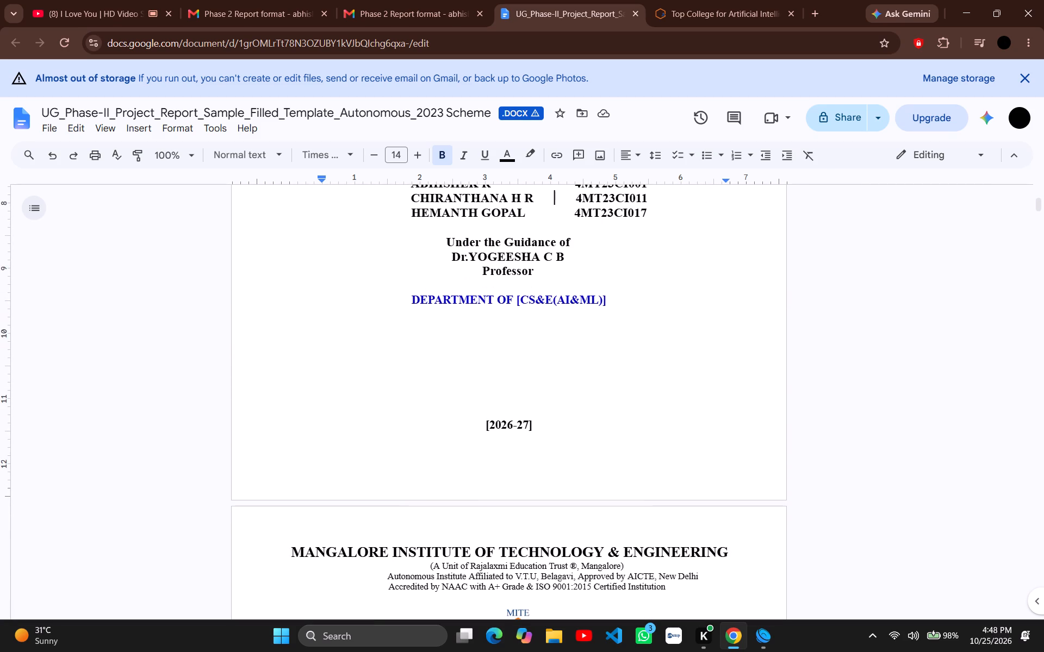
pyautogui.hscroll(1, 543, 580)
pyautogui.scroll(-2, 543, 580)
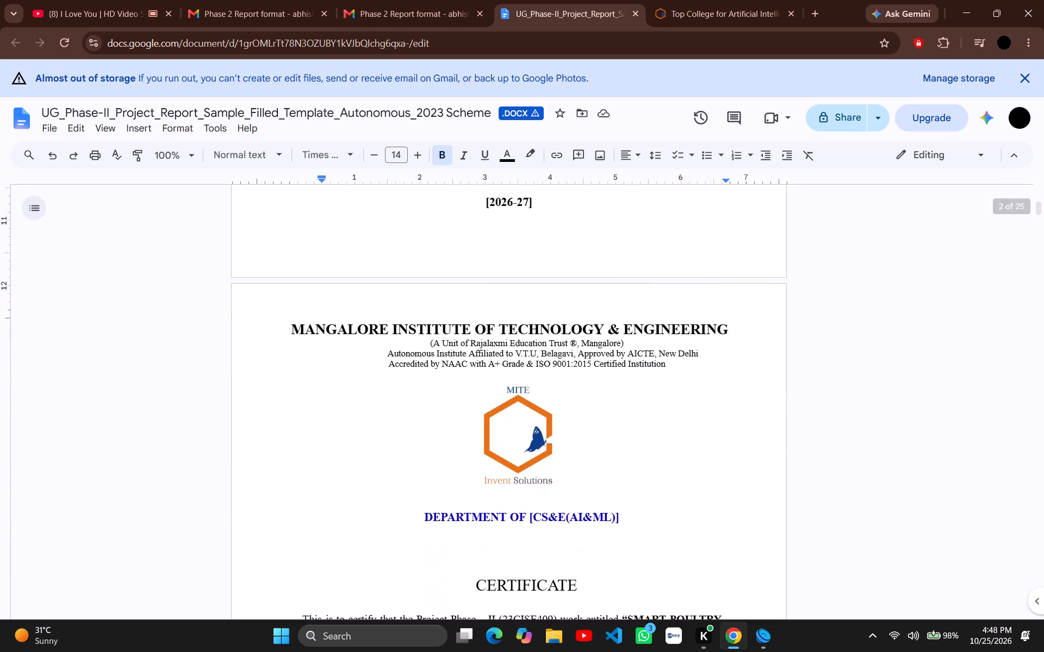
pyautogui.scroll(-3, 543, 580)
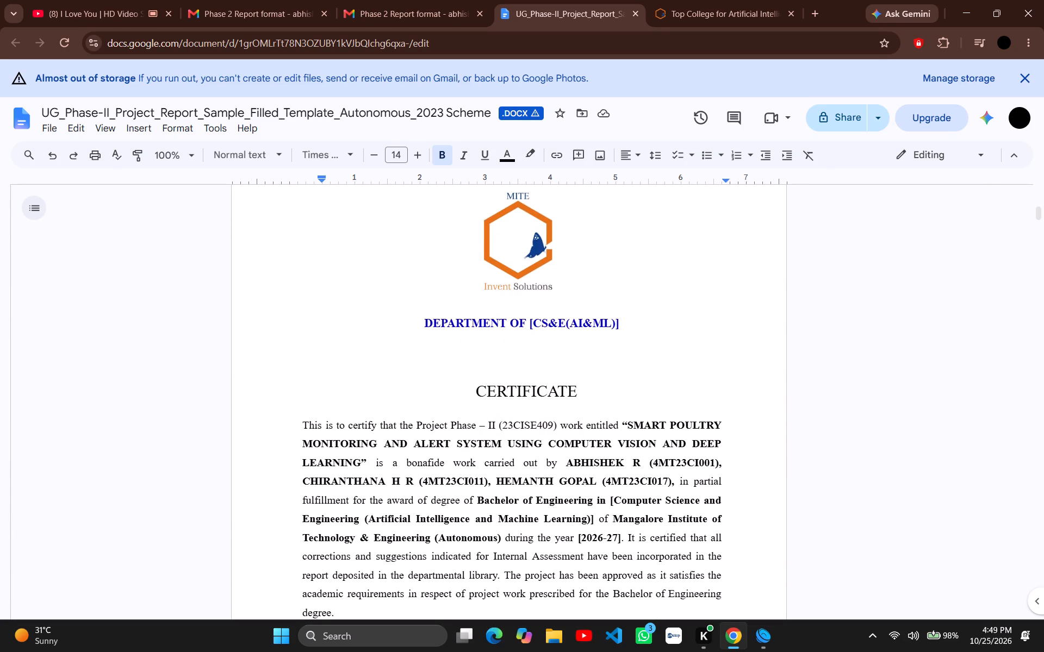
pyautogui.scroll(-1, 543, 580)
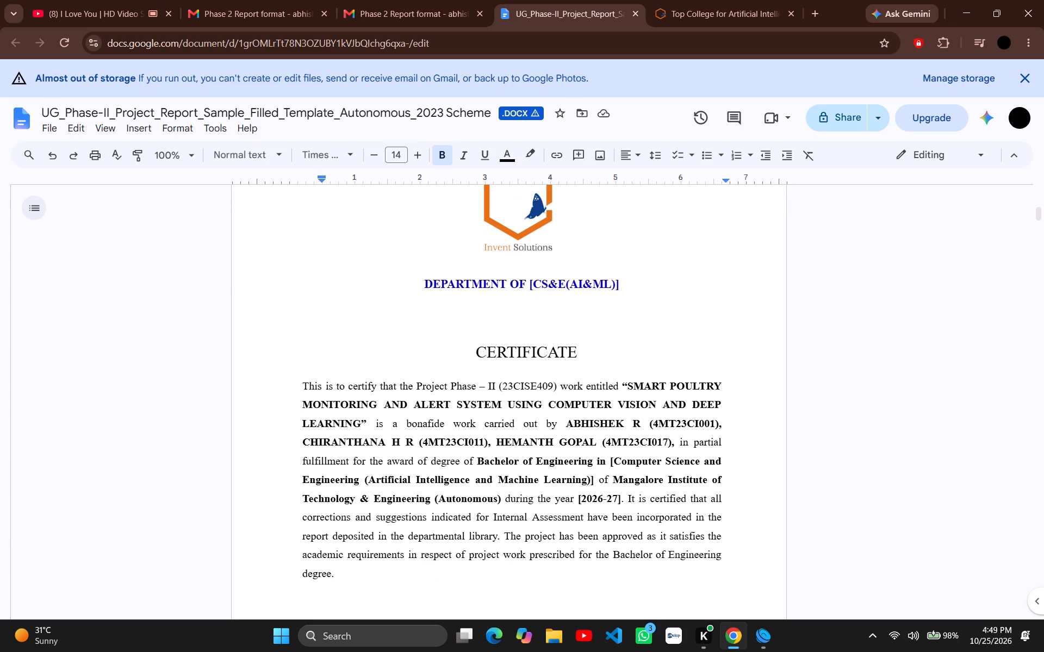
pyautogui.scroll(-1, 543, 580)
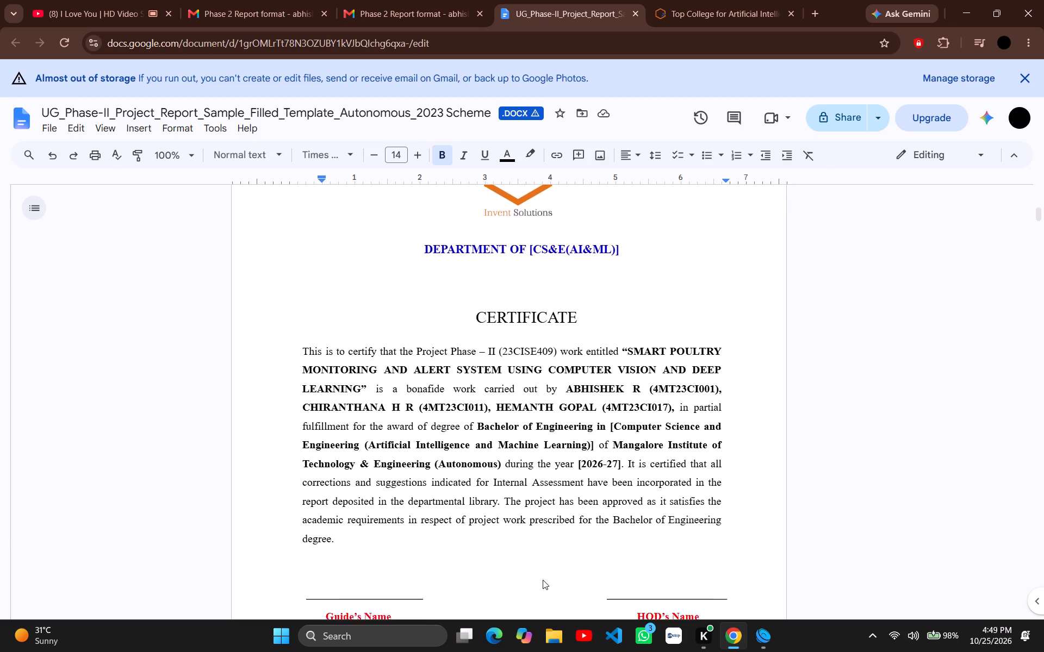
pyautogui.scroll(-1, 543, 580)
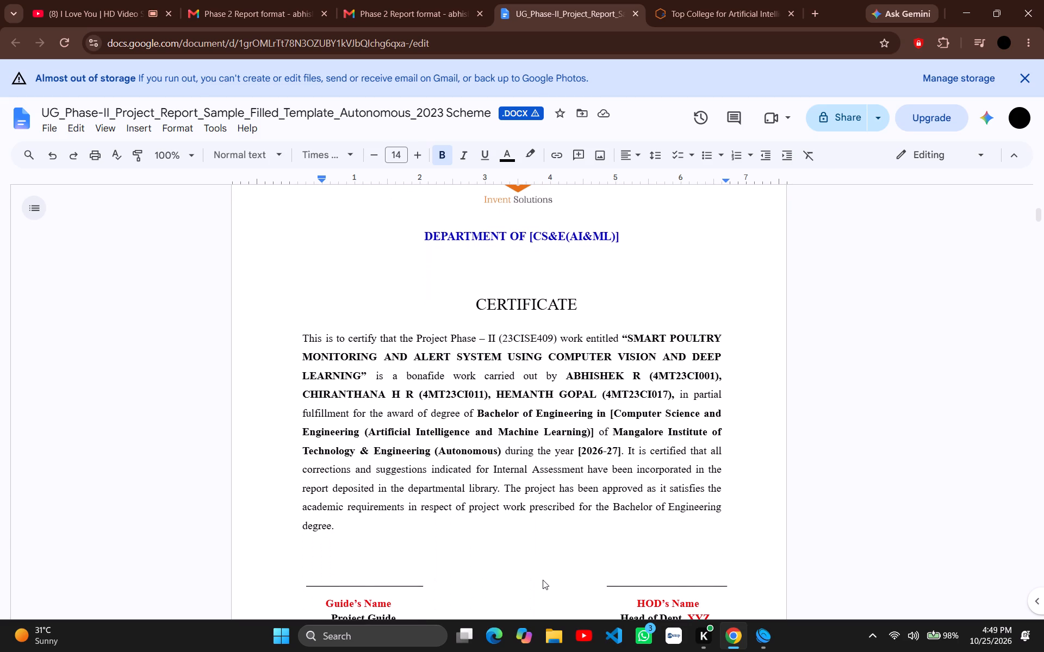
pyautogui.scroll(-2, 543, 580)
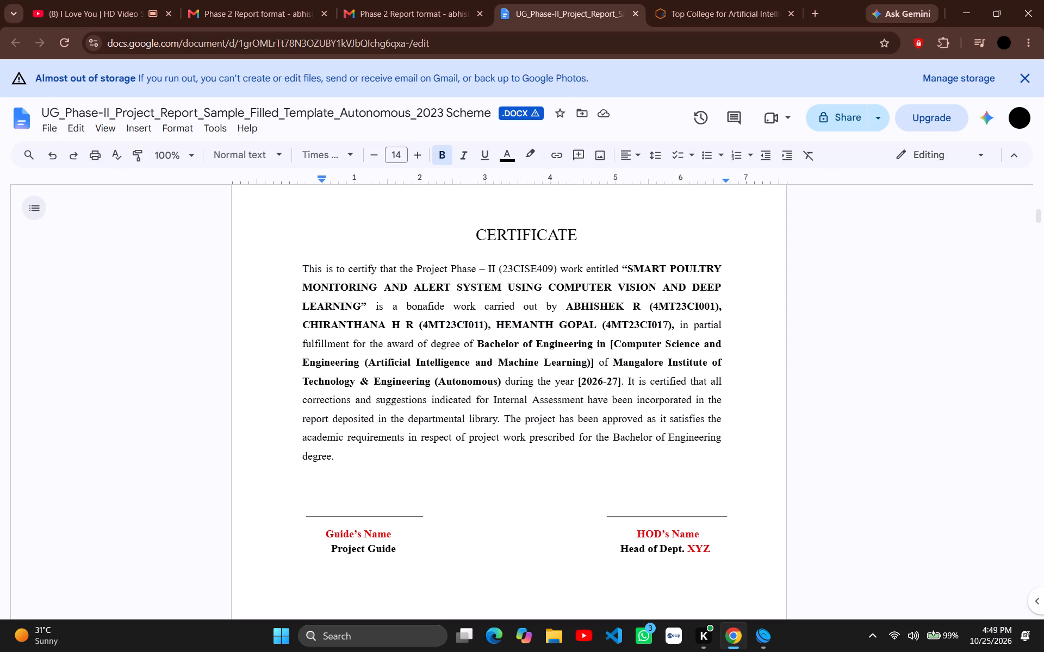
pyautogui.scroll(-3, 383, 557)
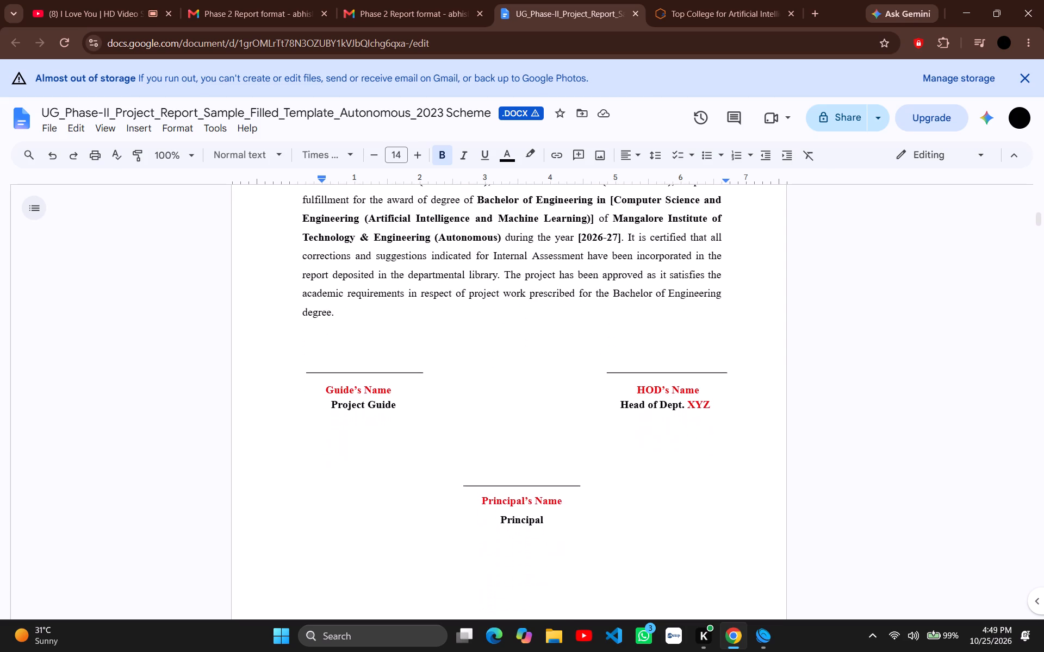
pyautogui.scroll(-1, 383, 557)
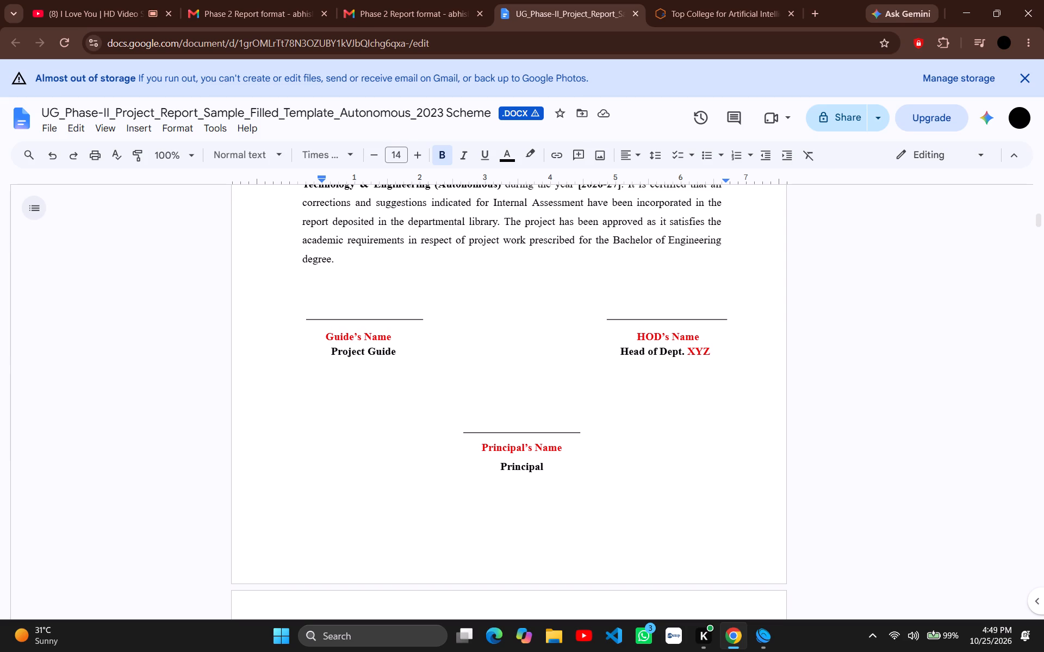
# Replace the "Guide's Name" placeholder above Project Guide in the certificate's signature block with the guide's name, prefixed "Dr.".
pyautogui.click(501, 424)
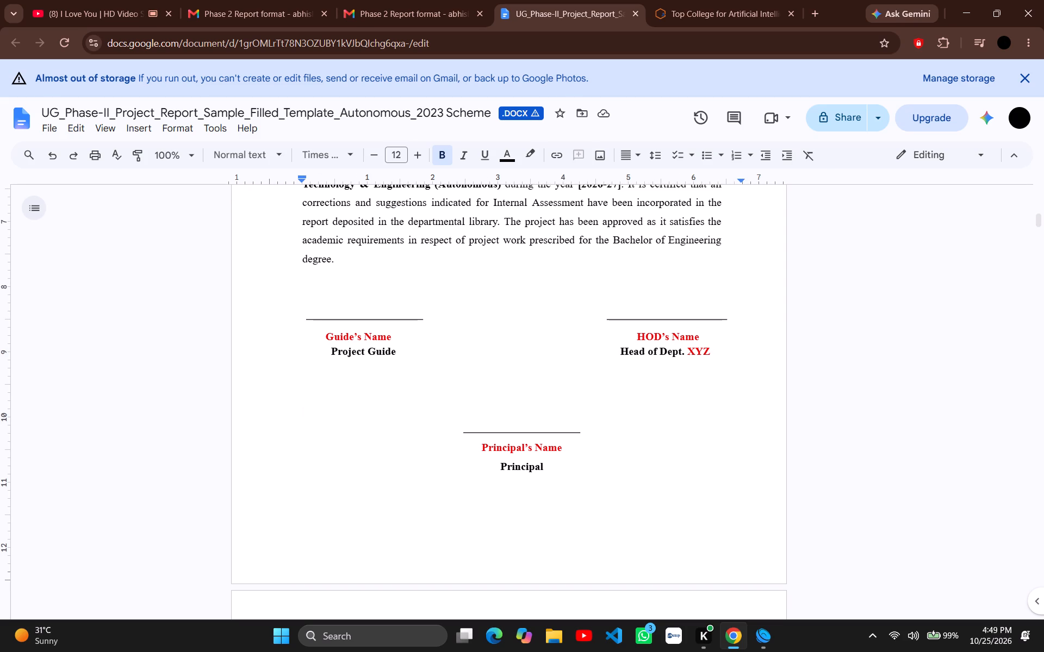
pyautogui.click(560, 447)
pyautogui.click(391, 333)
pyautogui.press('BackSpace')
pyautogui.press('BackSpace')
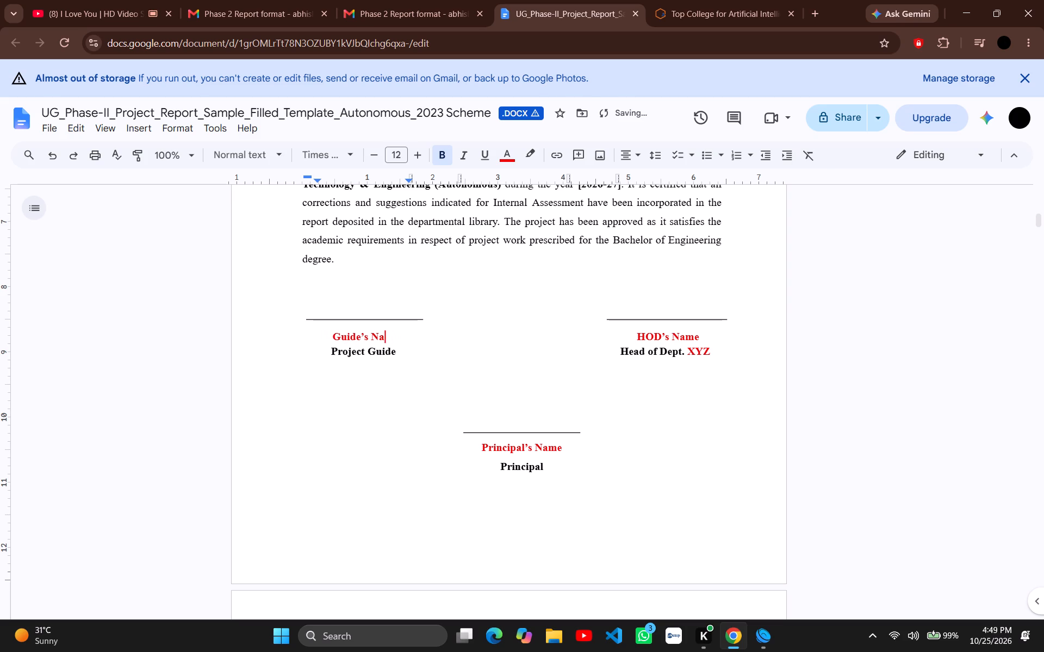
pyautogui.press('BackSpace')
pyautogui.press('BackSpace')
pyautogui.press('BackSpace')
pyautogui.press('BackSpace')
pyautogui.press('BackSpace')
pyautogui.press('BackSpace')
pyautogui.press('BackSpace')
pyautogui.press('BackSpace')
pyautogui.press('BackSpace')
pyautogui.press('BackSpace')
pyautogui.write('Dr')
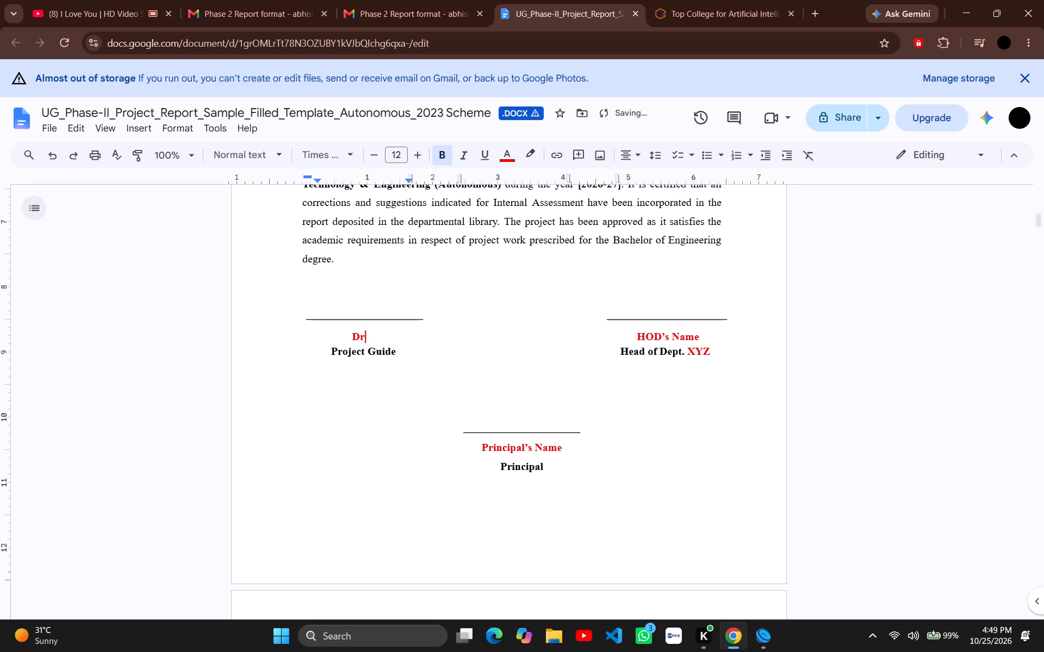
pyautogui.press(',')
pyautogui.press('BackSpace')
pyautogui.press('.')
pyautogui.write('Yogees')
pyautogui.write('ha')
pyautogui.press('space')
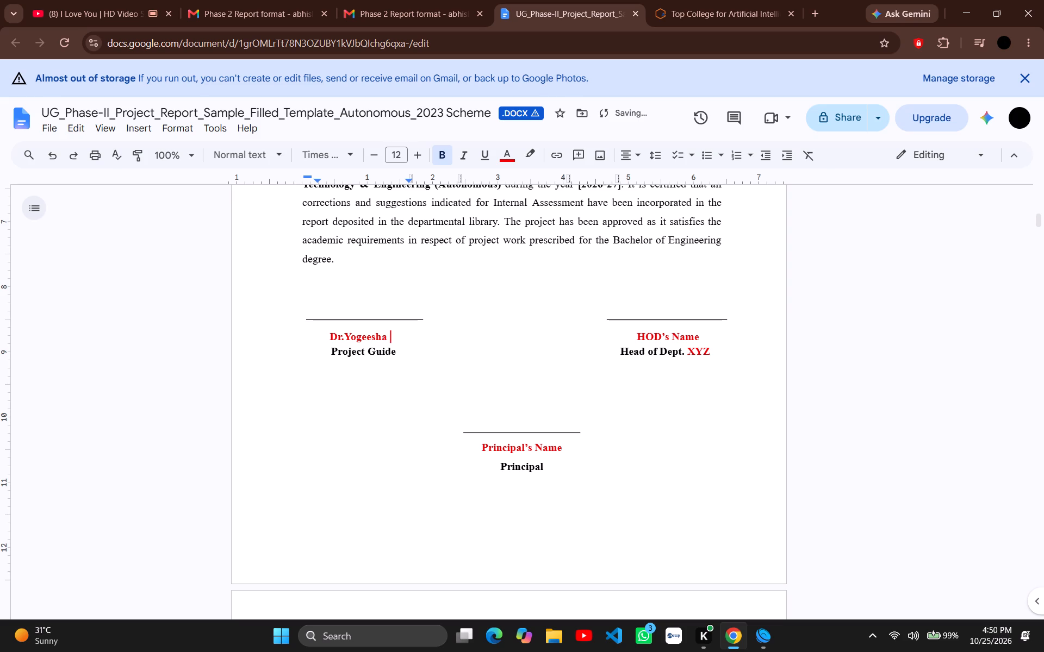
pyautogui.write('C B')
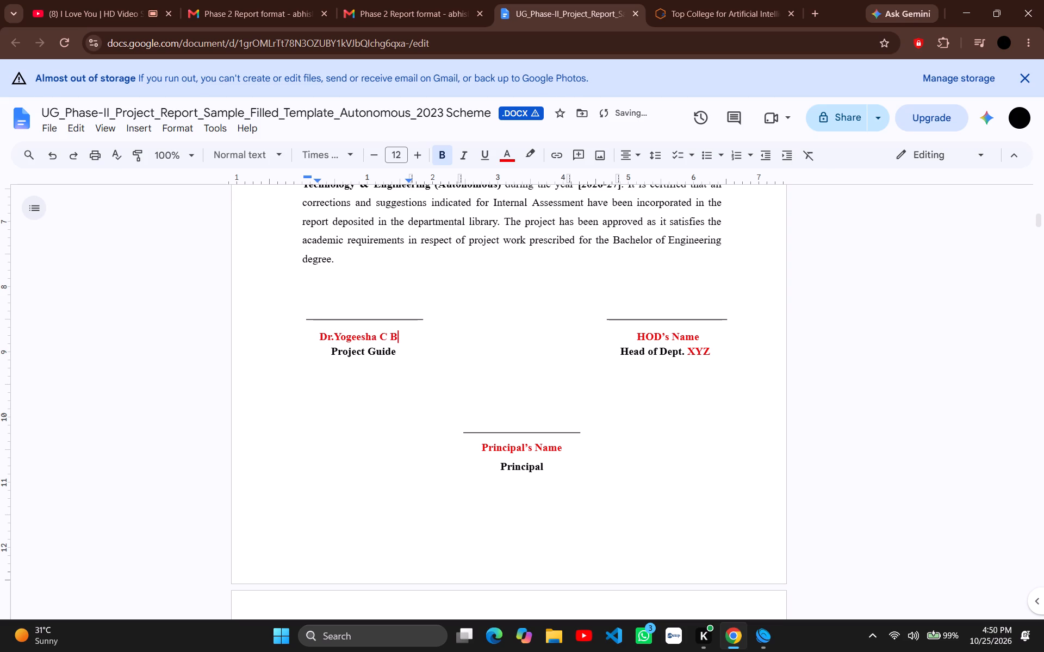
# Clear the certificate's "HOD's Name" placeholder, check the HOD's name on the department faculty page, and start the entry with "Dr." and a space.
pyautogui.click(700, 335)
pyautogui.press('Left')
pyautogui.press('Right')
pyautogui.press('BackSpace')
pyautogui.press('BackSpace')
pyautogui.press('BackSpace')
pyautogui.press('BackSpace')
pyautogui.press('BackSpace')
pyautogui.press('BackSpace')
pyautogui.press('BackSpace')
pyautogui.press('BackSpace')
pyautogui.press('BackSpace')
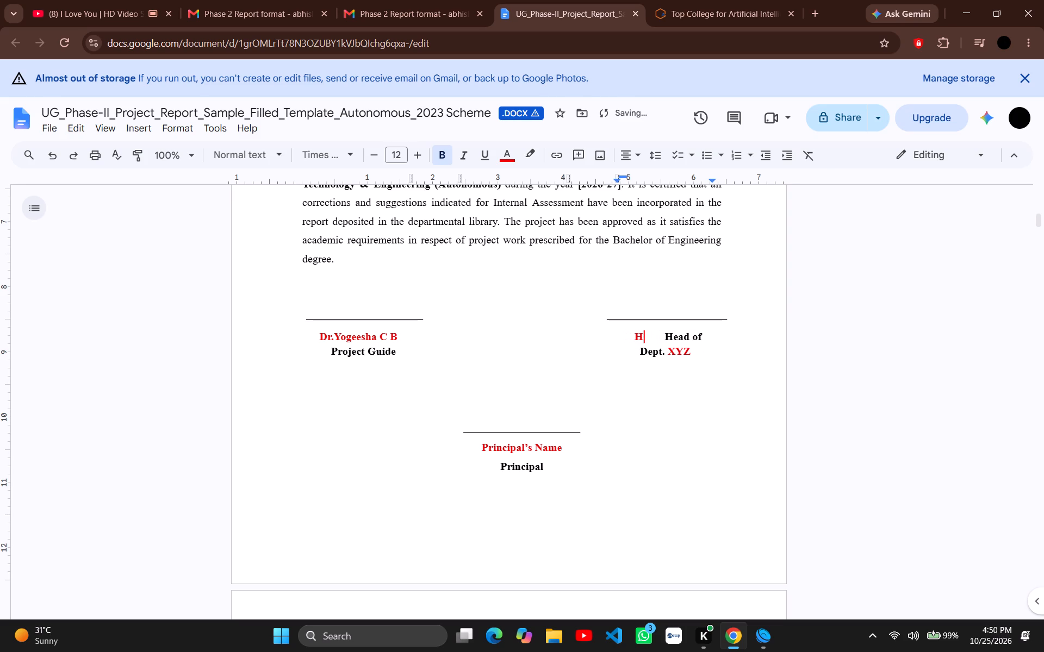
pyautogui.press('BackSpace')
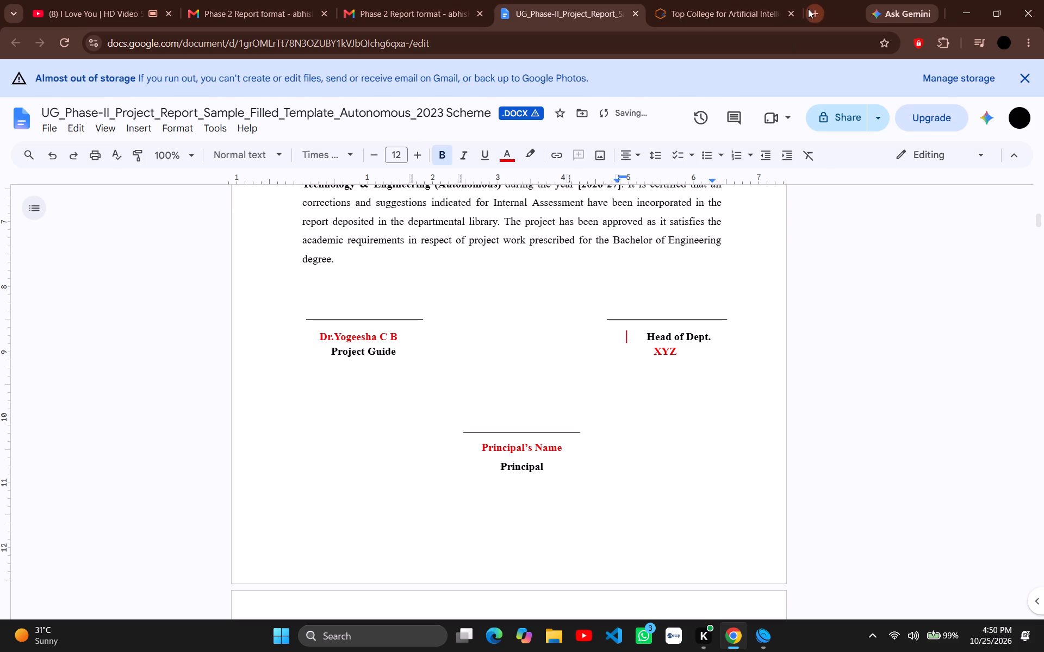
pyautogui.click(740, 0)
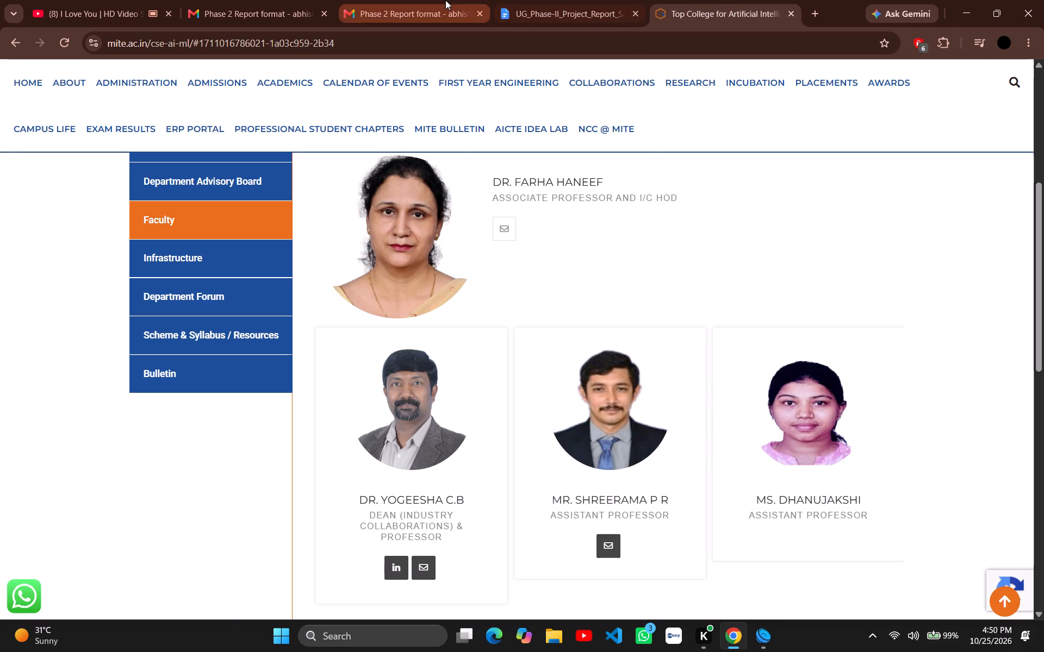
pyautogui.click(515, 1)
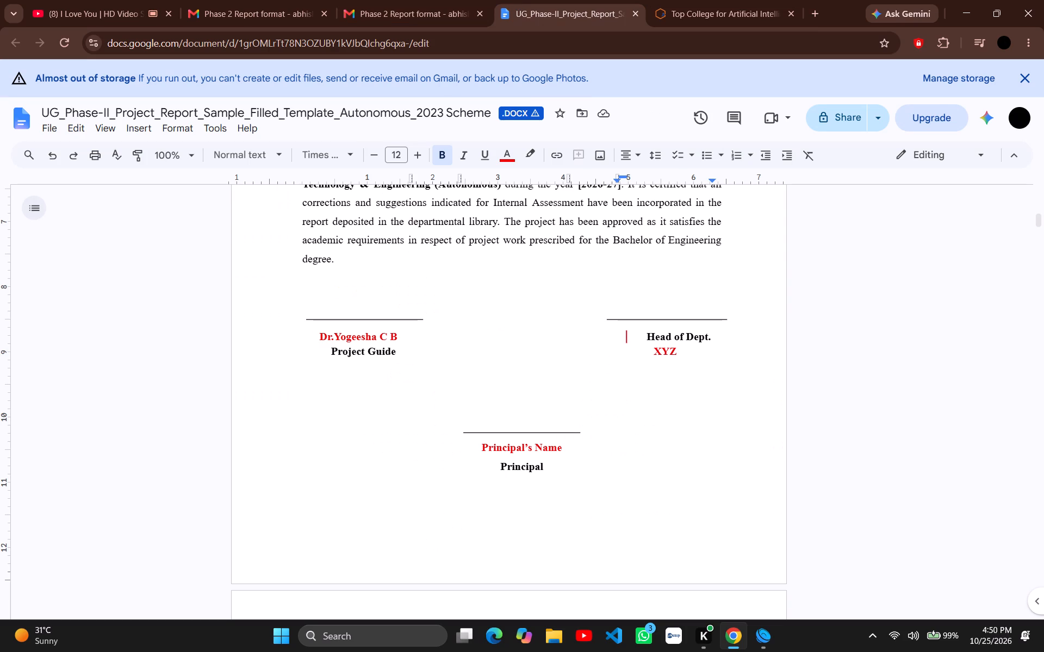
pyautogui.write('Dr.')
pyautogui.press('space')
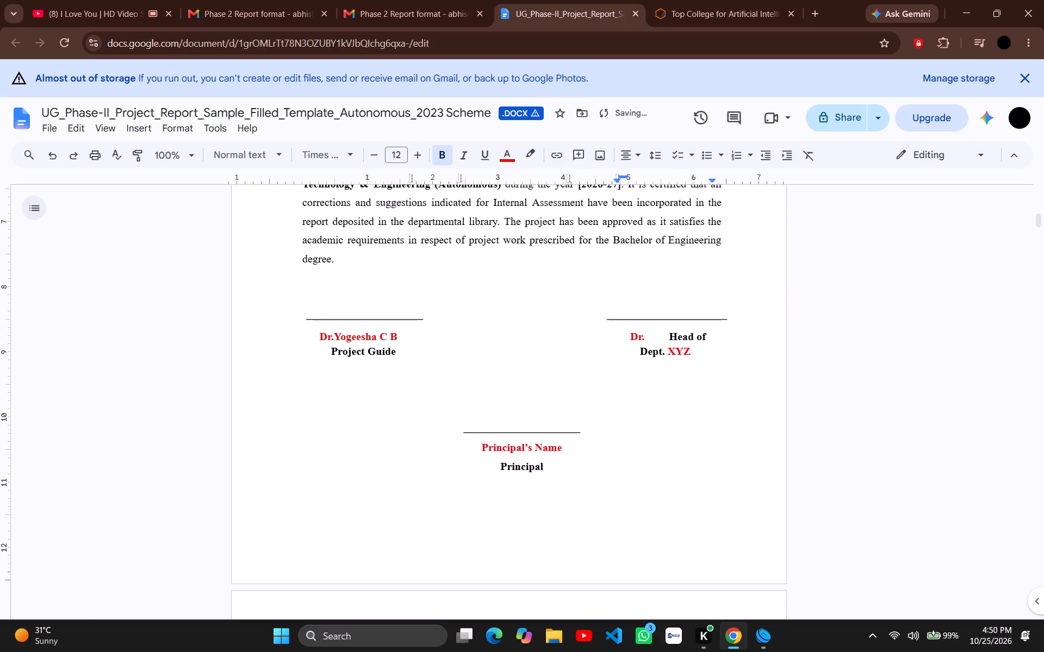
# Insert a space after "Dr." in the project guide's name in the certificate's signature block.
pyautogui.click(333, 334)
pyautogui.press('Right')
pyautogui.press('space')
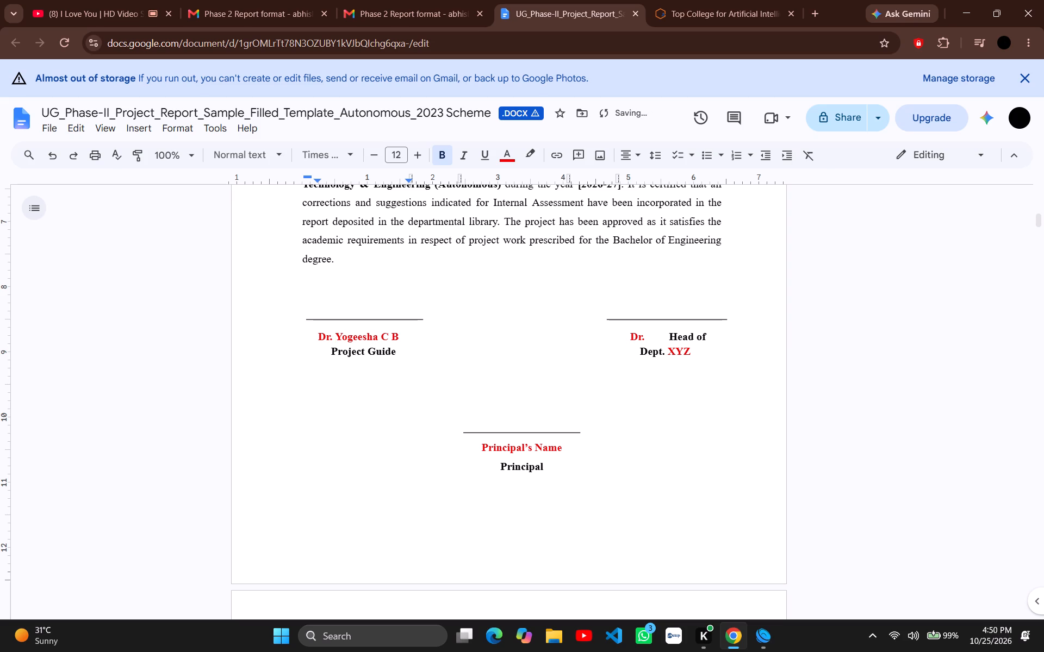
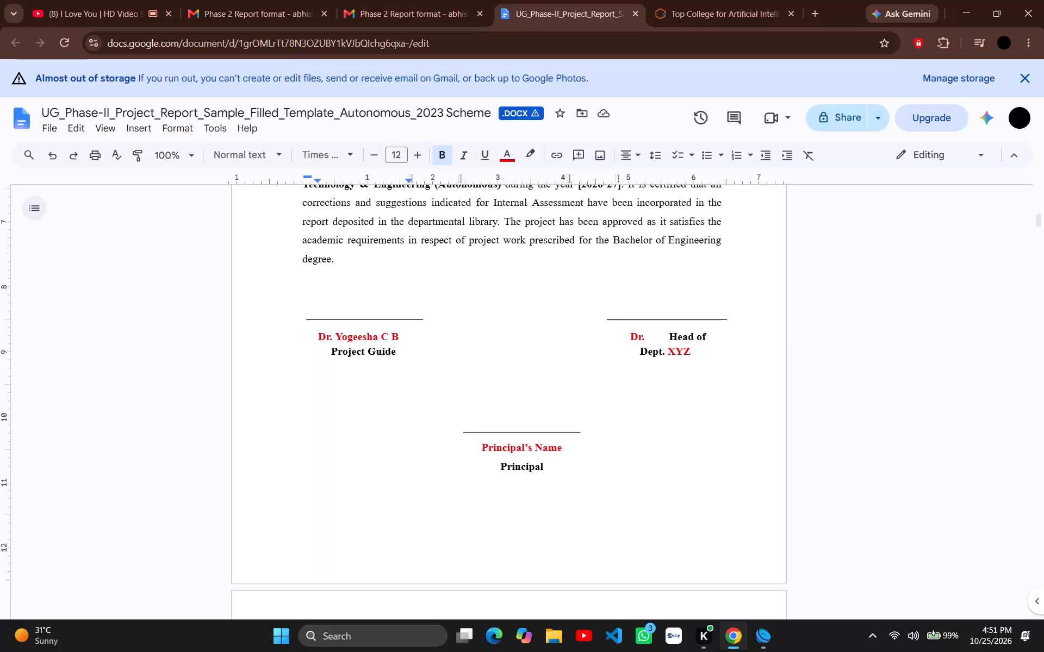
# Complete the HOD's first name and surname after "Dr." above Head of Dept. in the certificate's signature block.
pyautogui.click(648, 336)
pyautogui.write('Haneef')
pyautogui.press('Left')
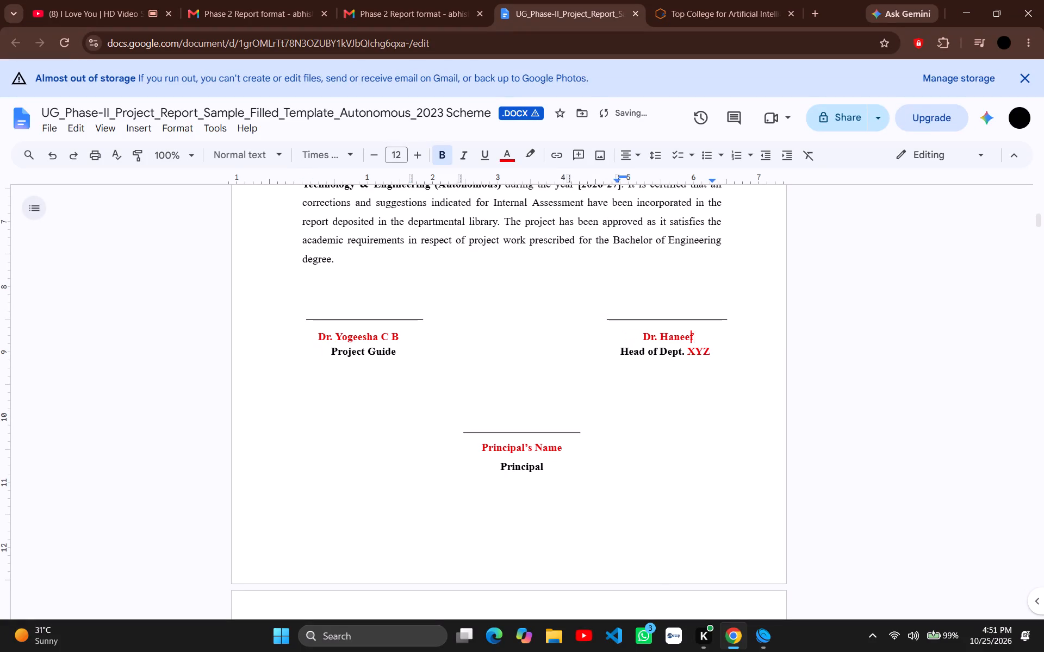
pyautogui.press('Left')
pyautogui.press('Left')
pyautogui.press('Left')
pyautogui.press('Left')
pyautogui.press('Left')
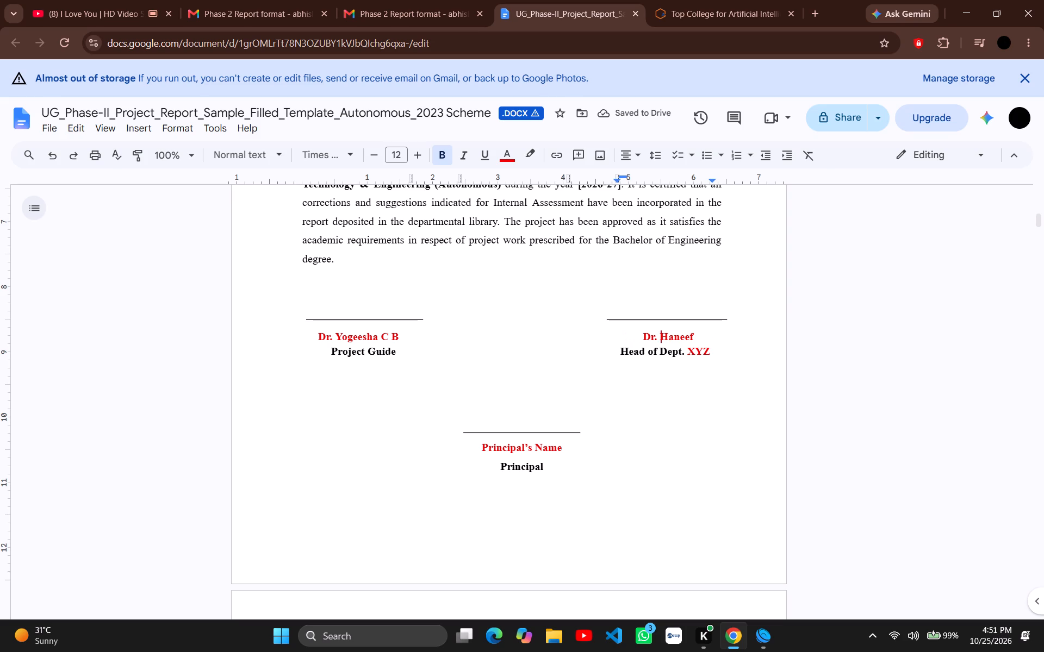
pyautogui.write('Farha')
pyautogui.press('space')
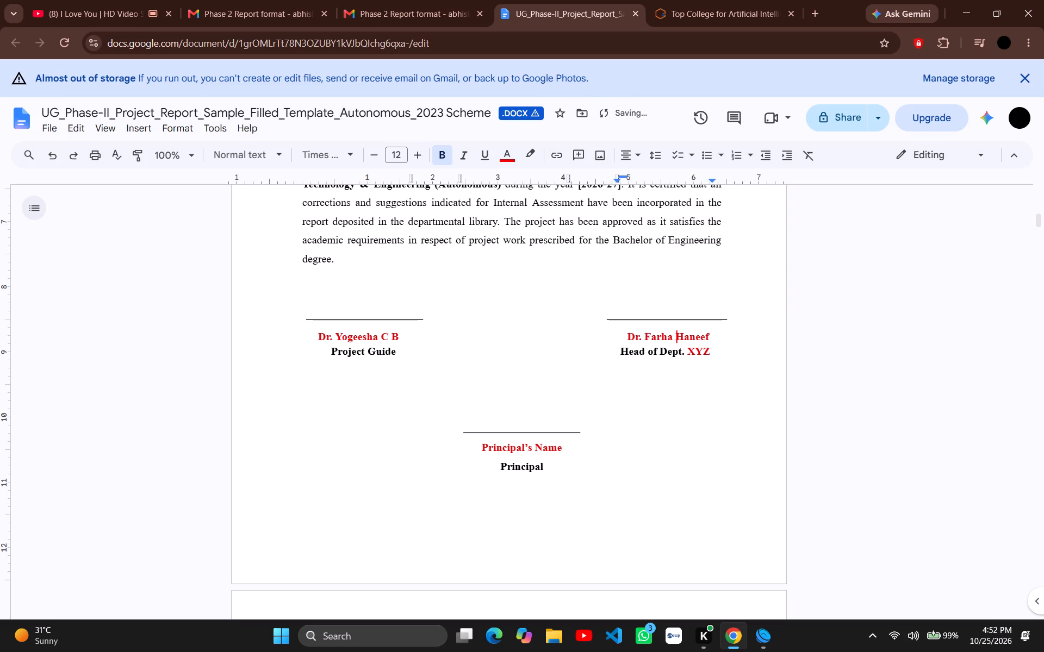
# Replace the "XYZ" placeholder after Head of Dept. in the certificate's signature block with "CS&E(AI&ML)".
pyautogui.click(711, 349)
pyautogui.press('BackSpace')
pyautogui.press('BackSpace')
pyautogui.press('BackSpace')
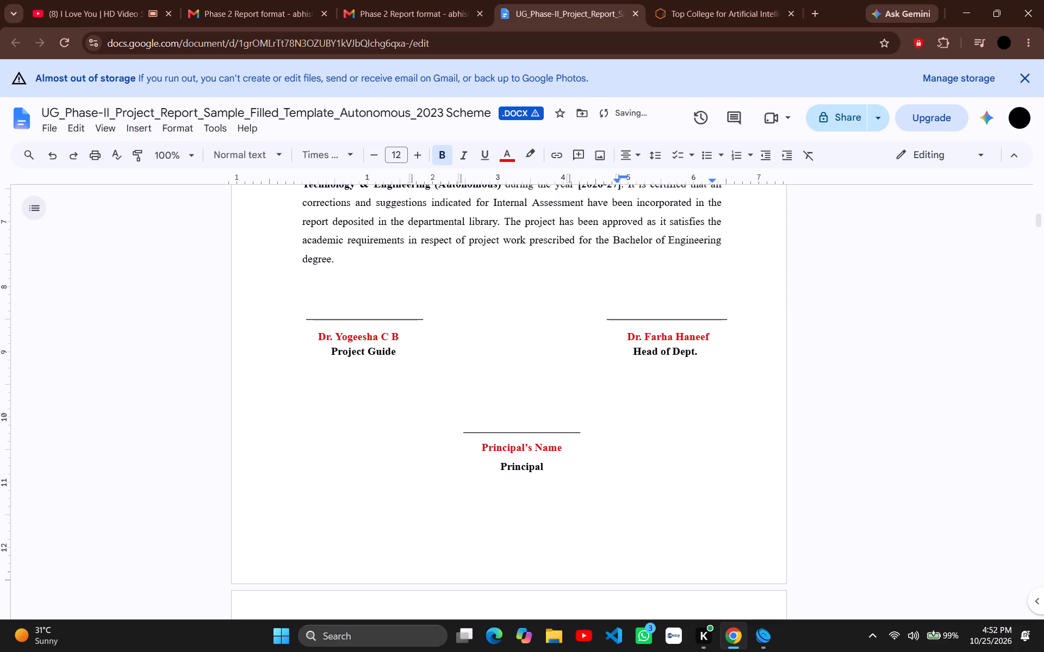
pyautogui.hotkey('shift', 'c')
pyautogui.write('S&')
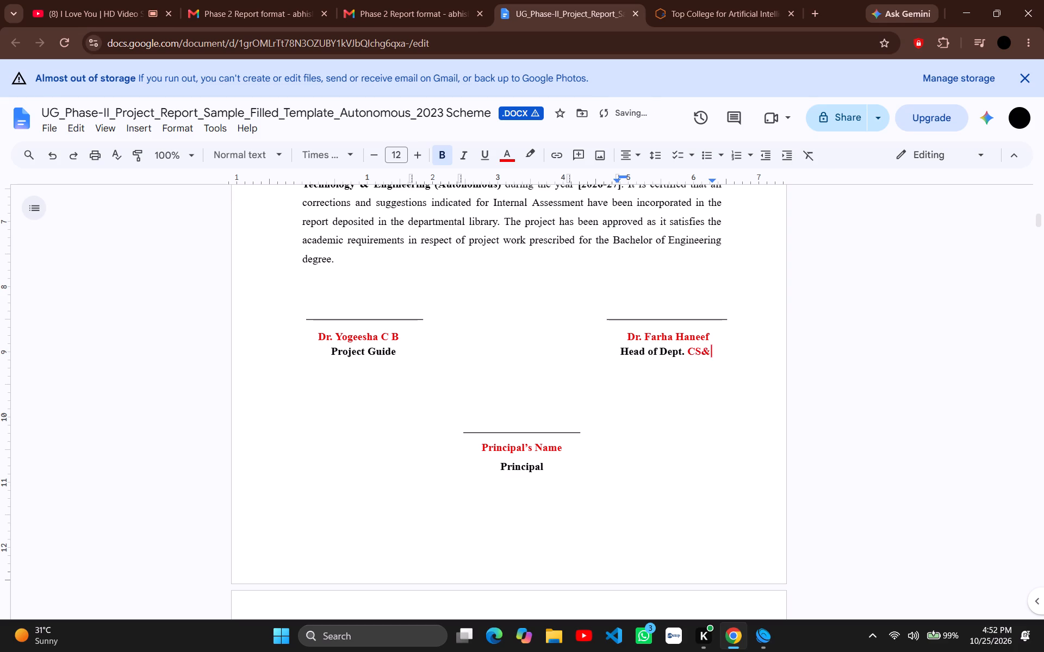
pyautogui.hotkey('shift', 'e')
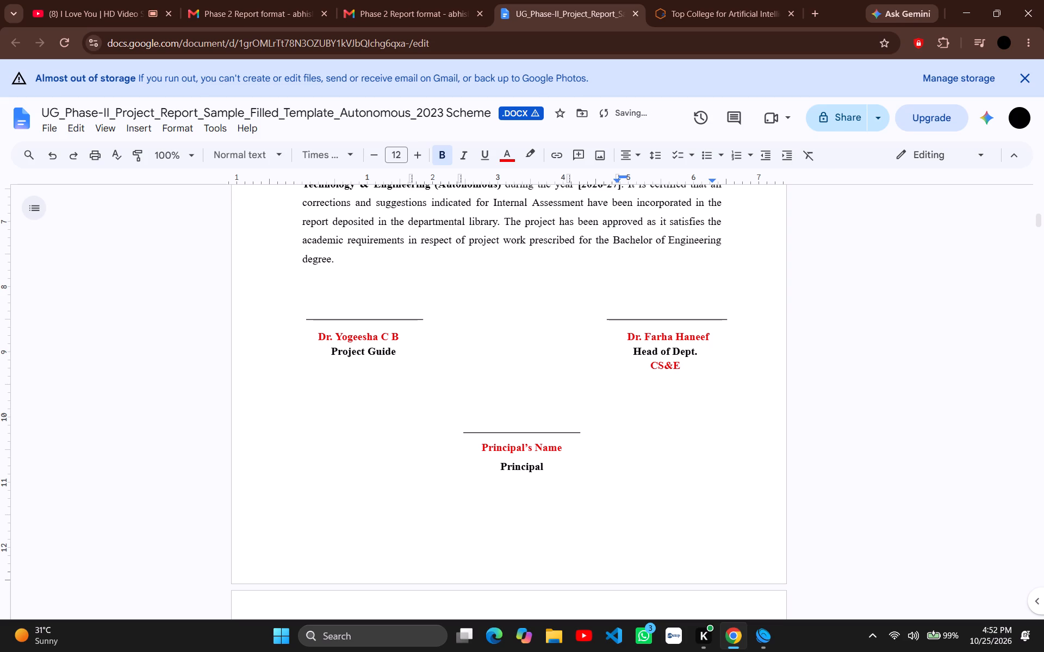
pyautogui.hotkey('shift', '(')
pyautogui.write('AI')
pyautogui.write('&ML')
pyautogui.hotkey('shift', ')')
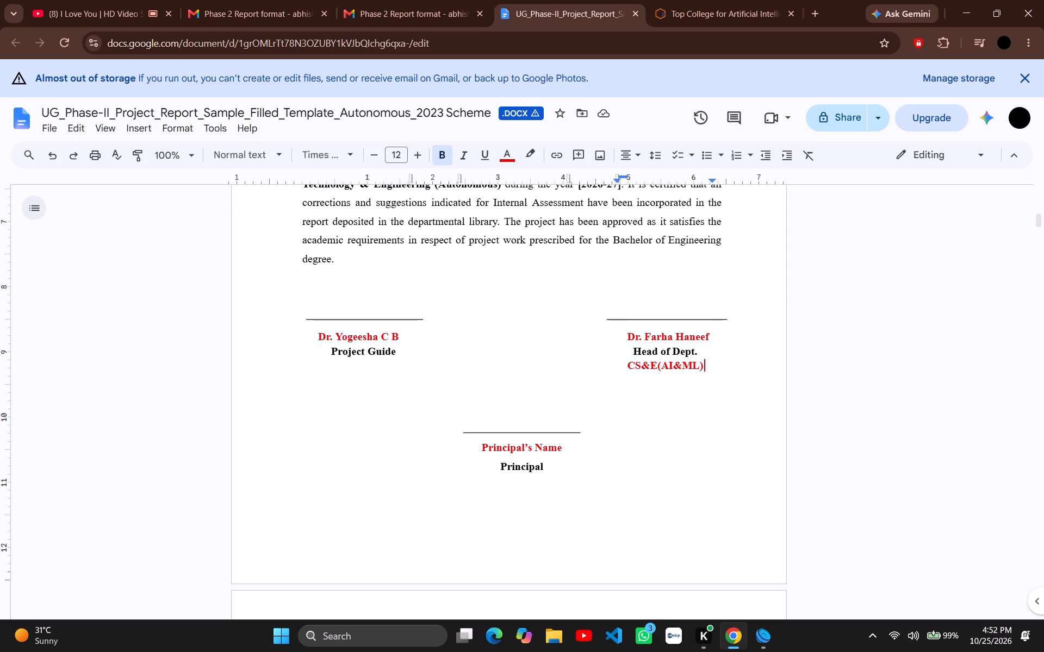
# Switch to the college website and look through the department home page and the institute's About section for the principal's name.
pyautogui.scroll(-1, 661, 375)
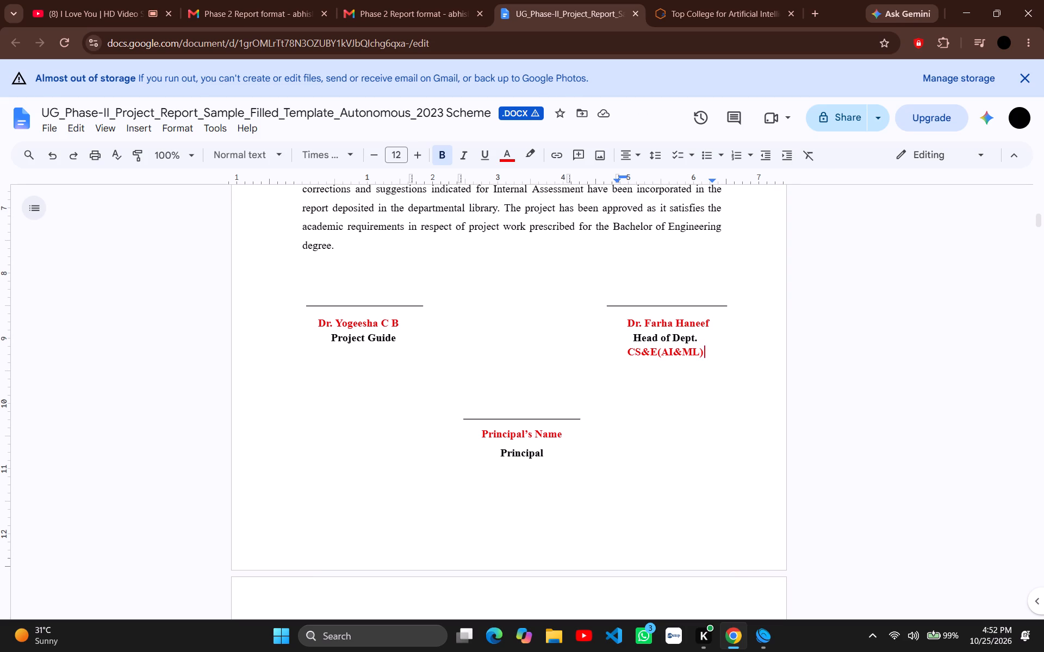
pyautogui.click(674, 0)
pyautogui.scroll(1, 558, 342)
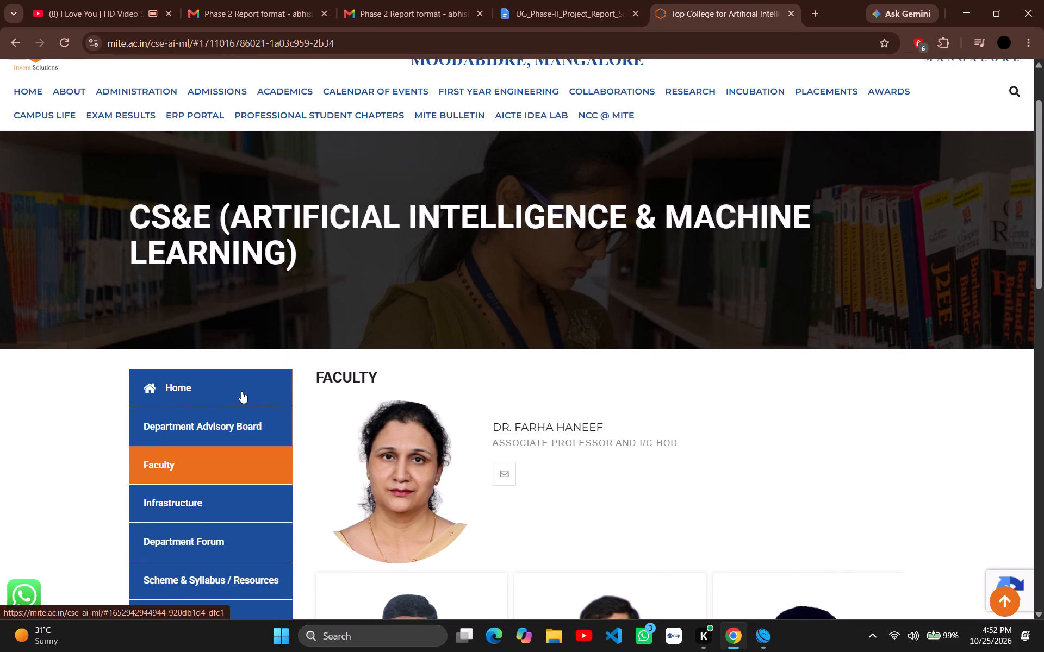
pyautogui.click(241, 391)
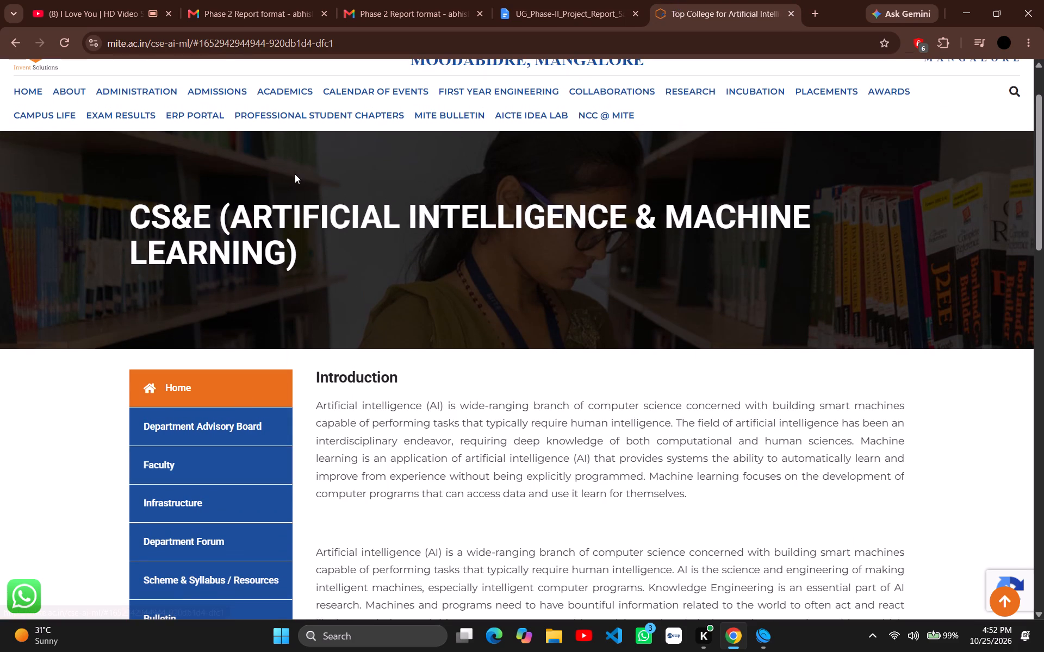
pyautogui.scroll(1, 303, 285)
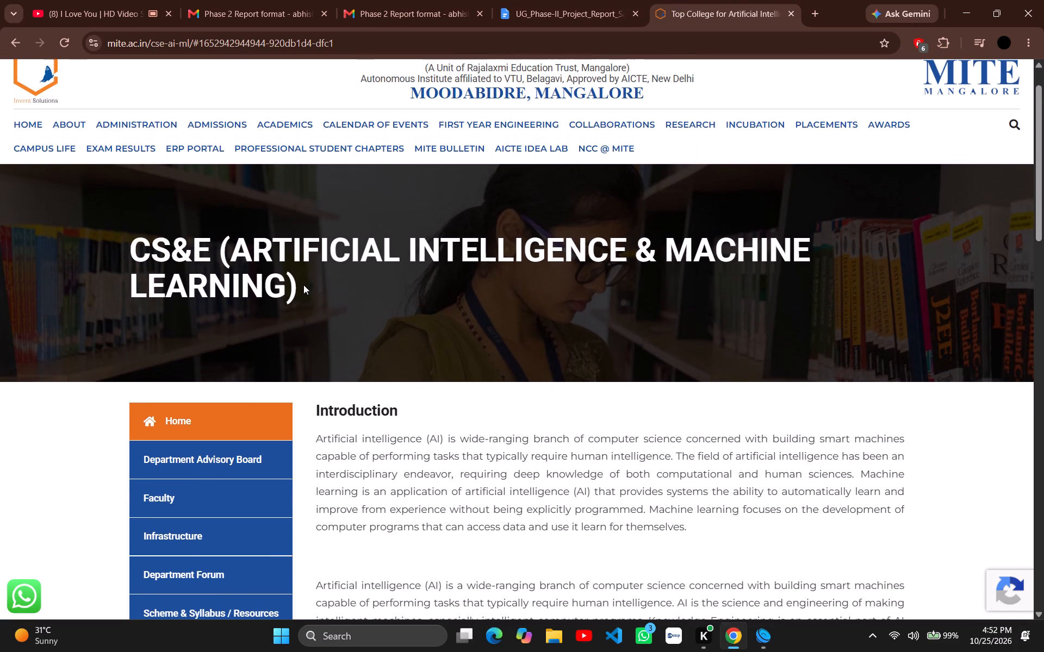
pyautogui.scroll(1, 303, 285)
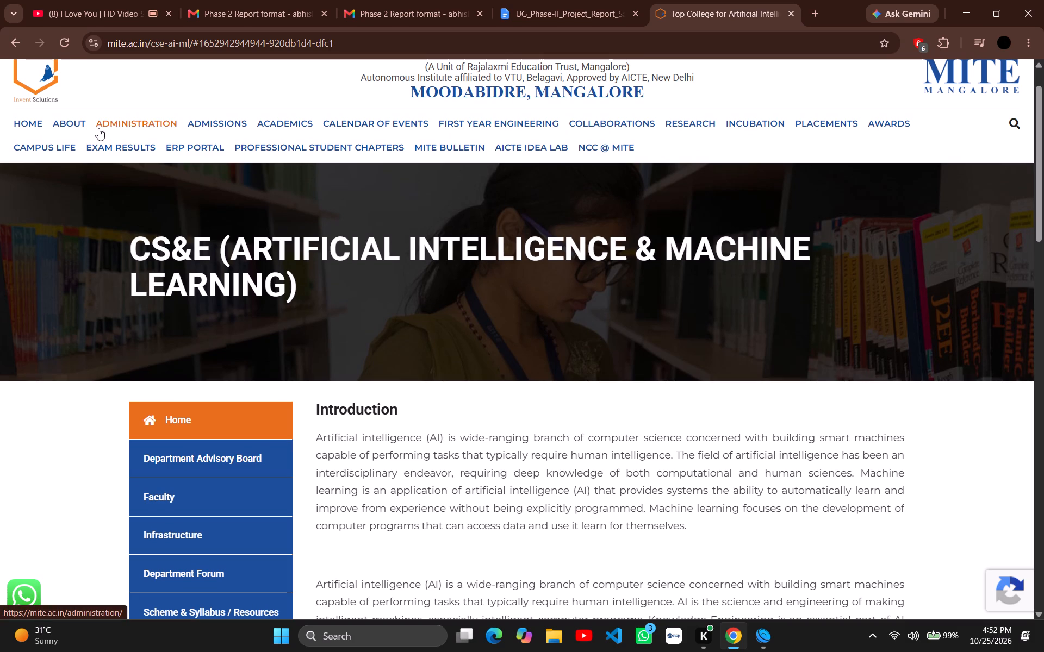
pyautogui.click(85, 122)
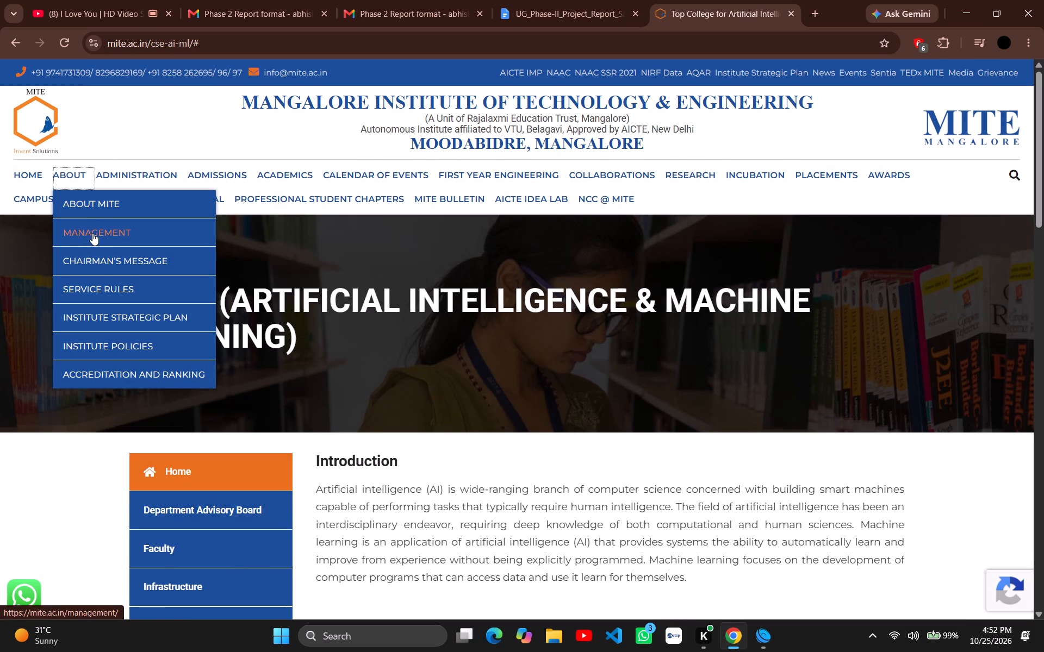
# Open the college website's Management page and look up the principal's name in the Governing Council members table.
pyautogui.click(92, 233)
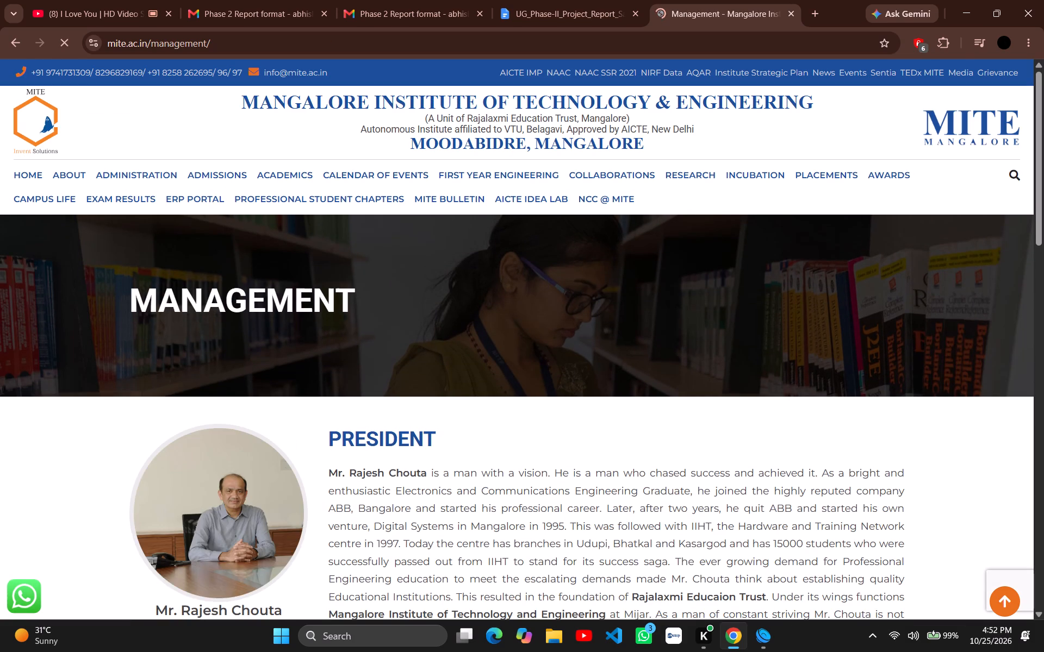
pyautogui.scroll(-4, 228, 310)
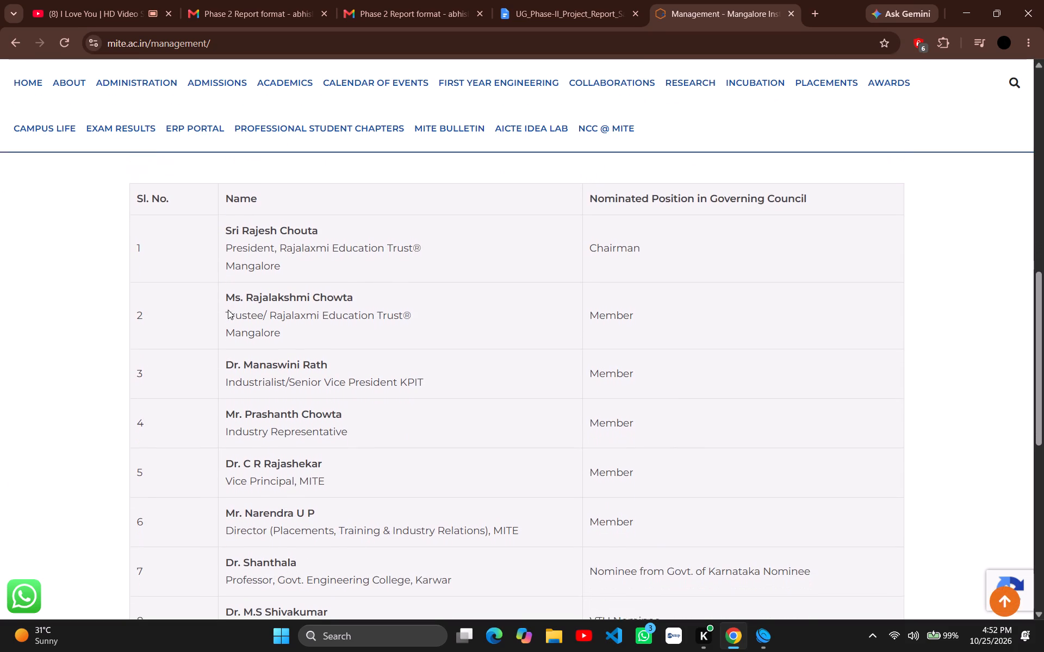
pyautogui.scroll(-2, 228, 310)
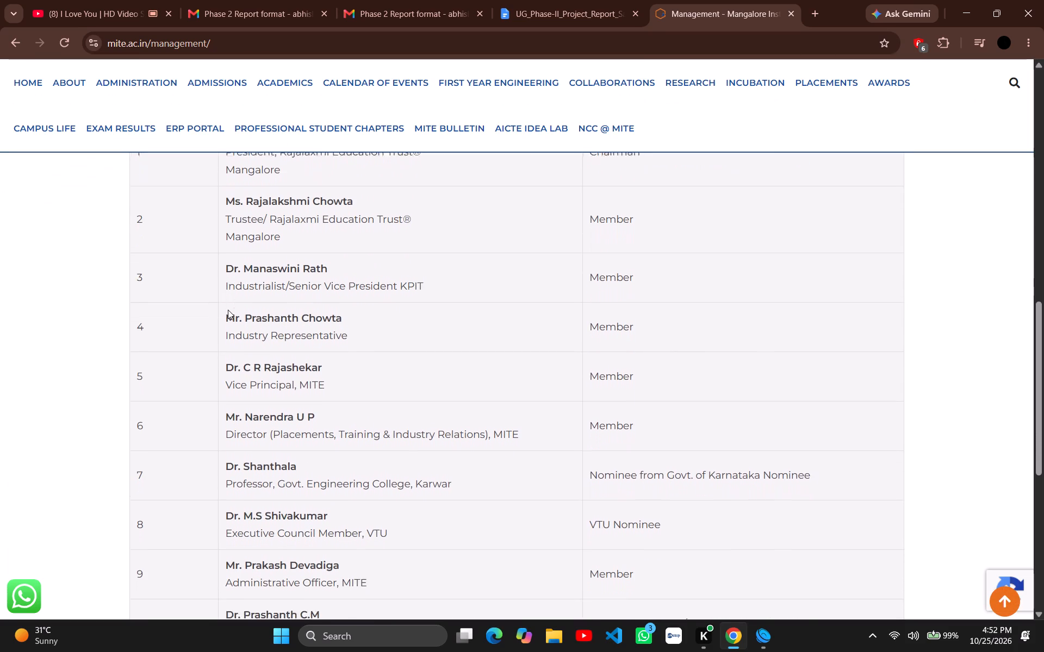
pyautogui.scroll(-1, 228, 310)
pyautogui.scroll(1, 228, 310)
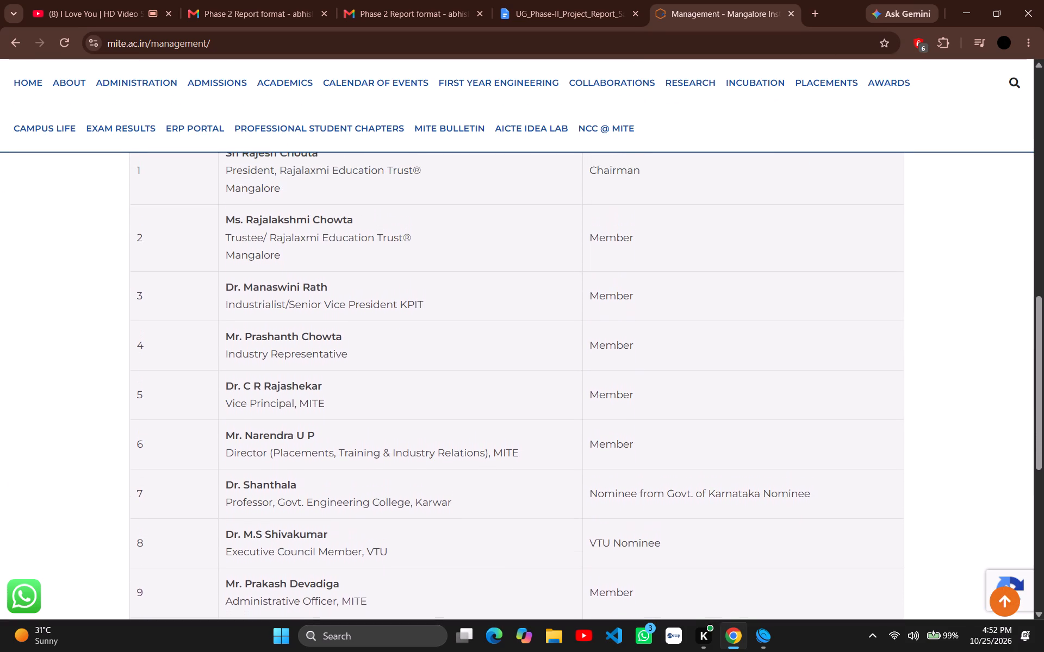
pyautogui.scroll(1, 228, 310)
pyautogui.scroll(-1, 228, 310)
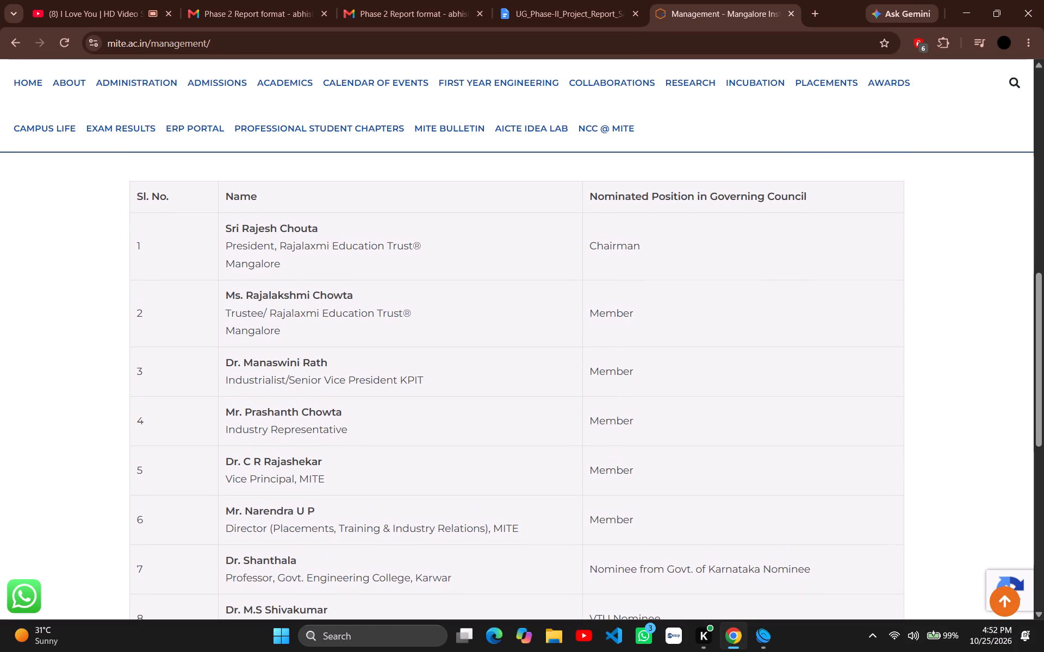
pyautogui.scroll(-1, 228, 310)
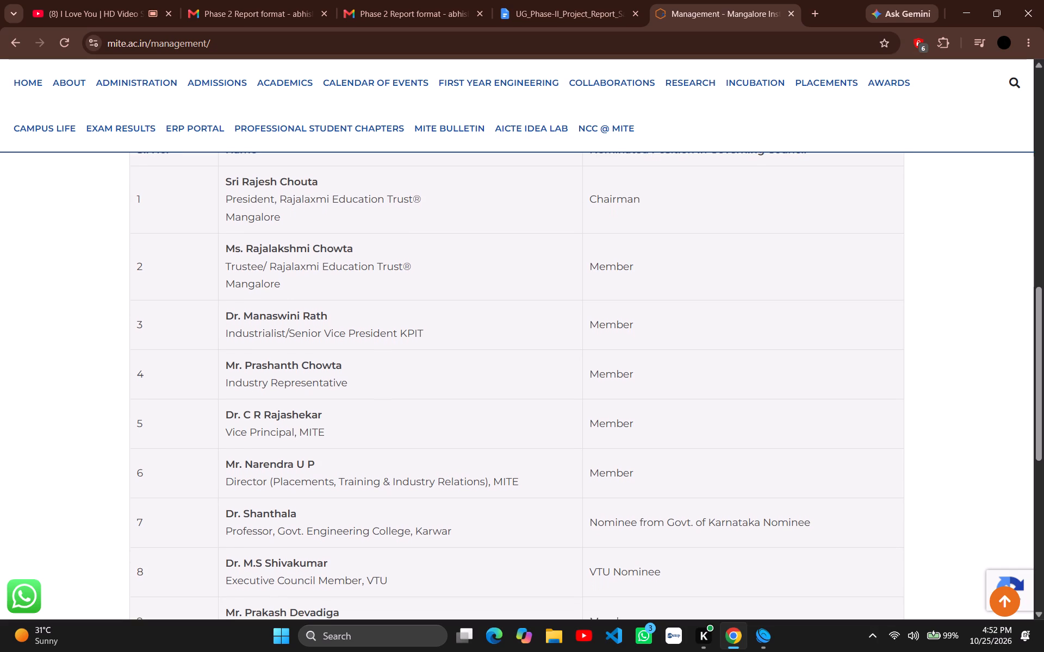
pyautogui.scroll(-1, 228, 310)
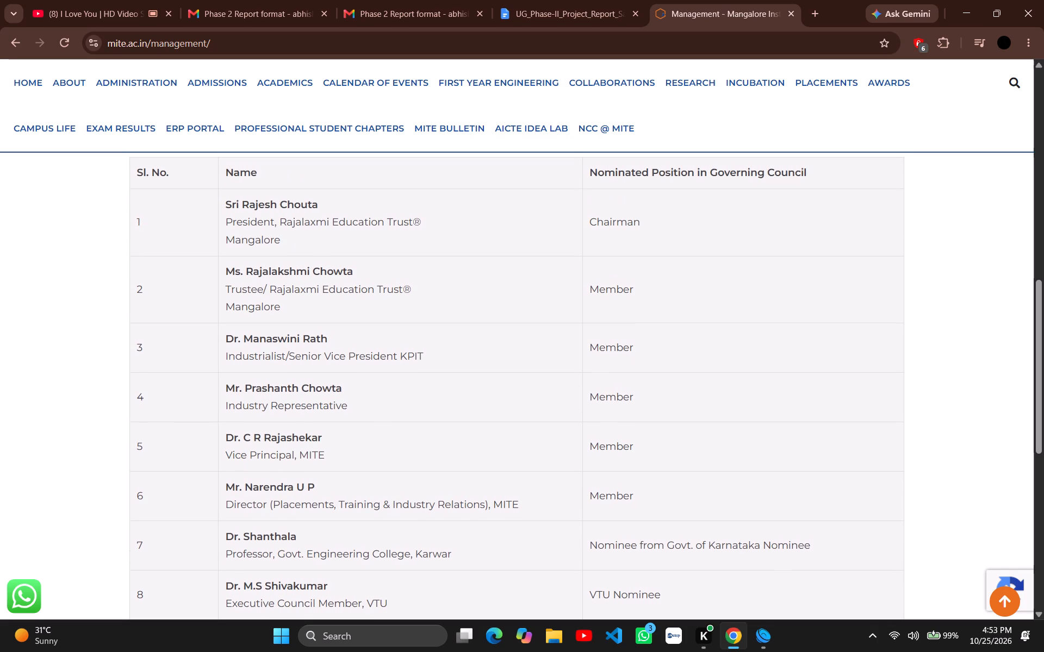
pyautogui.scroll(-1, 228, 310)
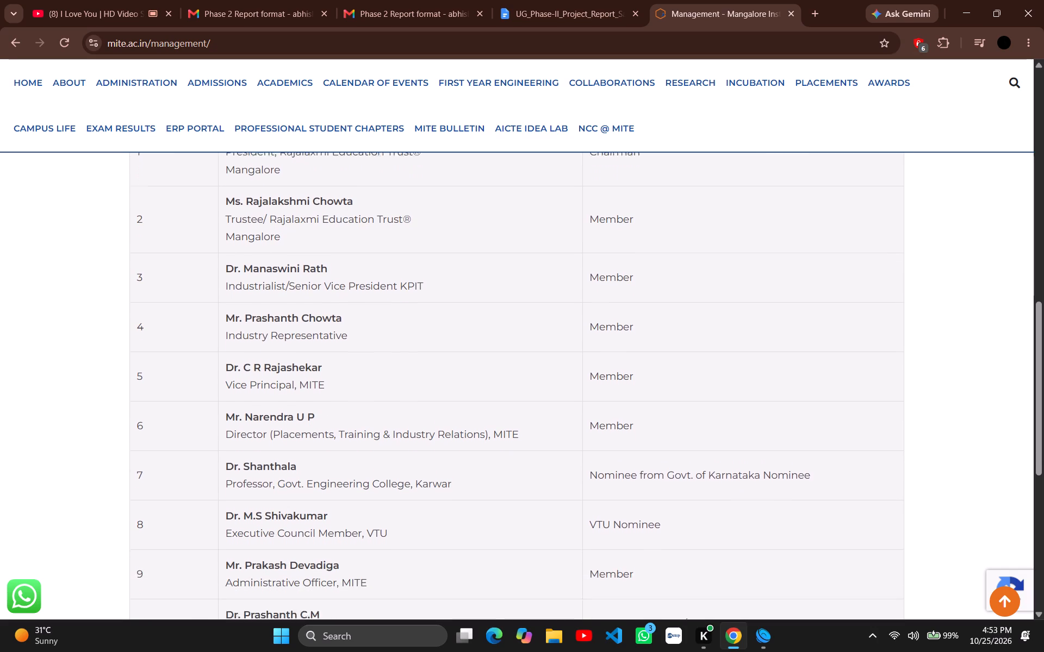
pyautogui.scroll(-2, 228, 310)
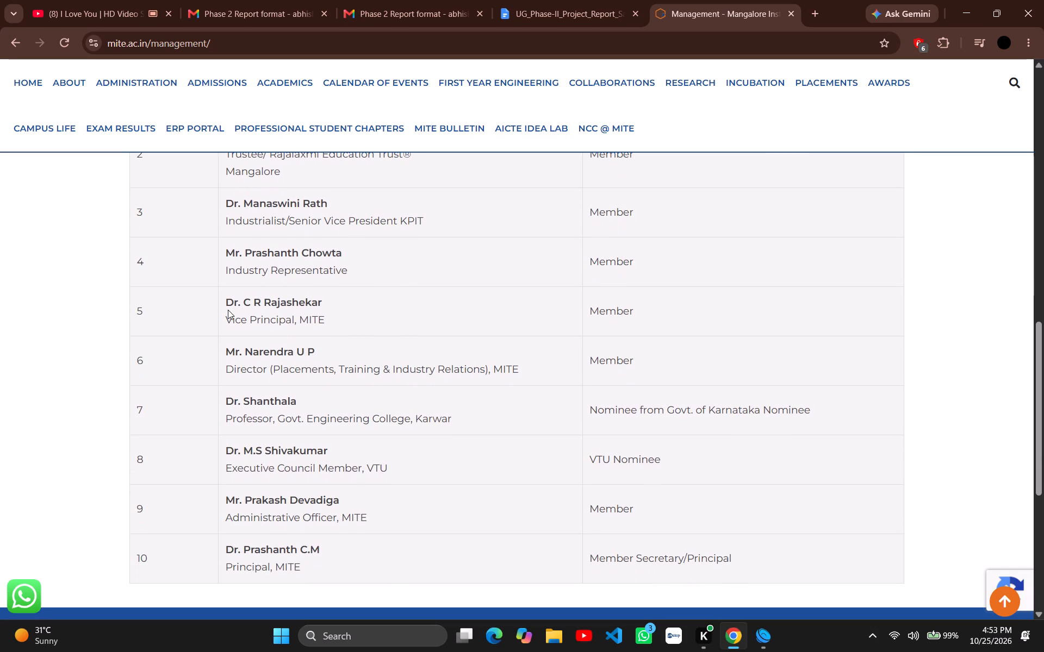
pyautogui.scroll(-1, 228, 310)
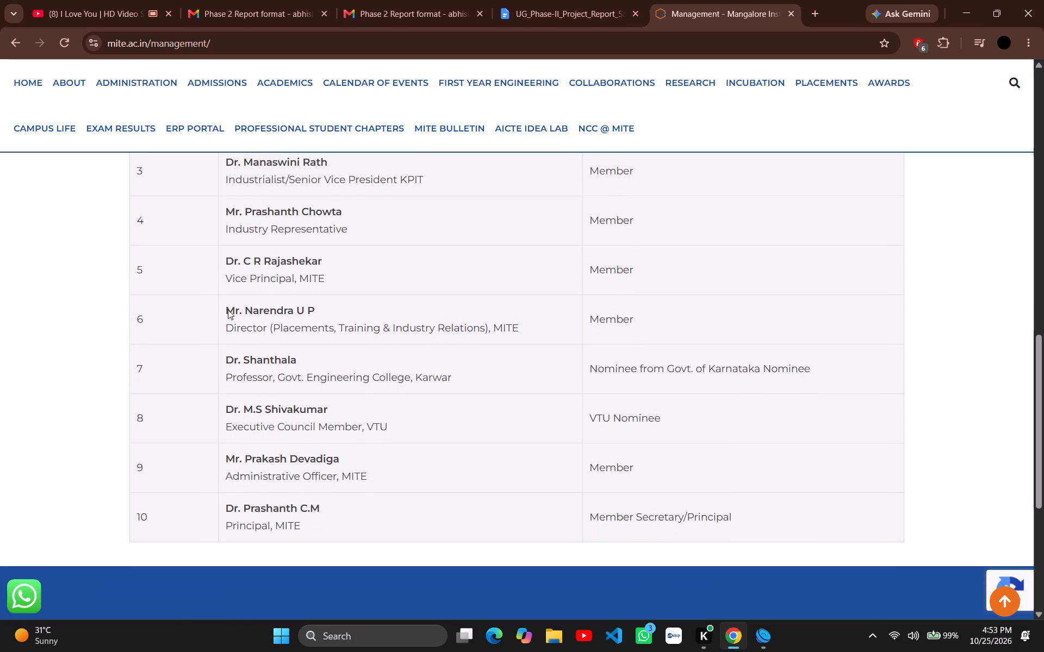
pyautogui.scroll(-1, 228, 310)
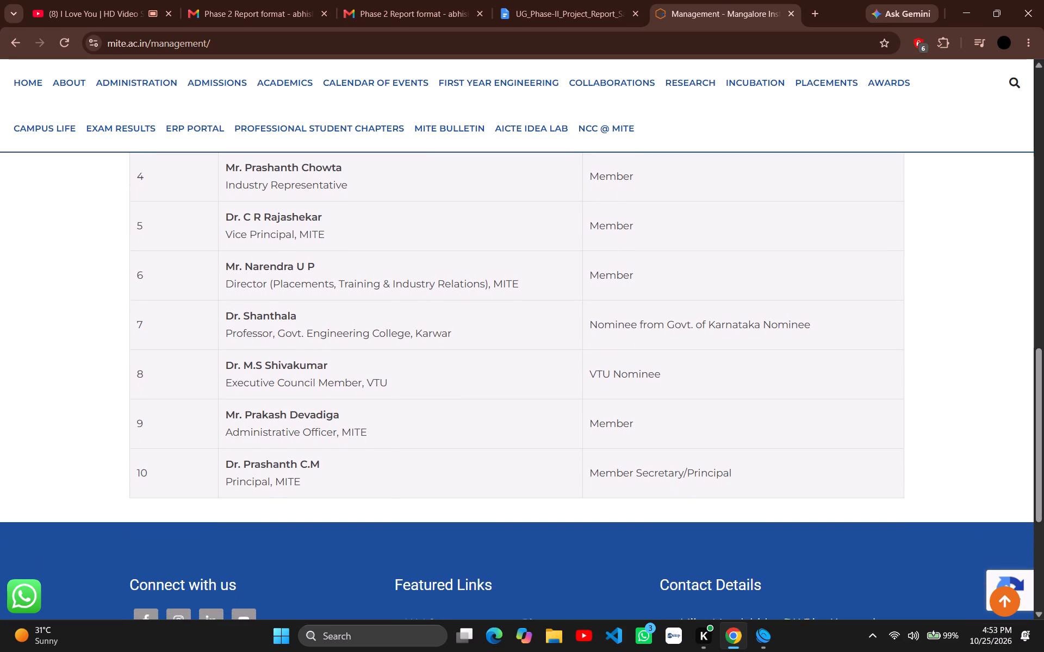
pyautogui.scroll(-1, 228, 310)
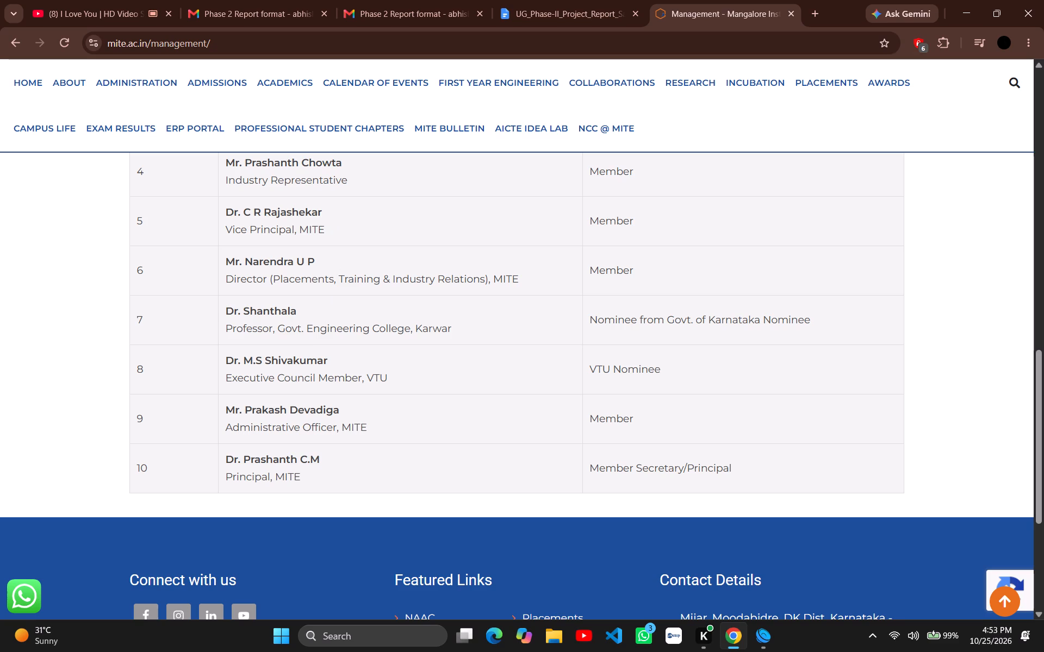
# Return to the project report document and start editing the "Principal's Name" placeholder in the certificate's signature block.
pyautogui.click(591, 21)
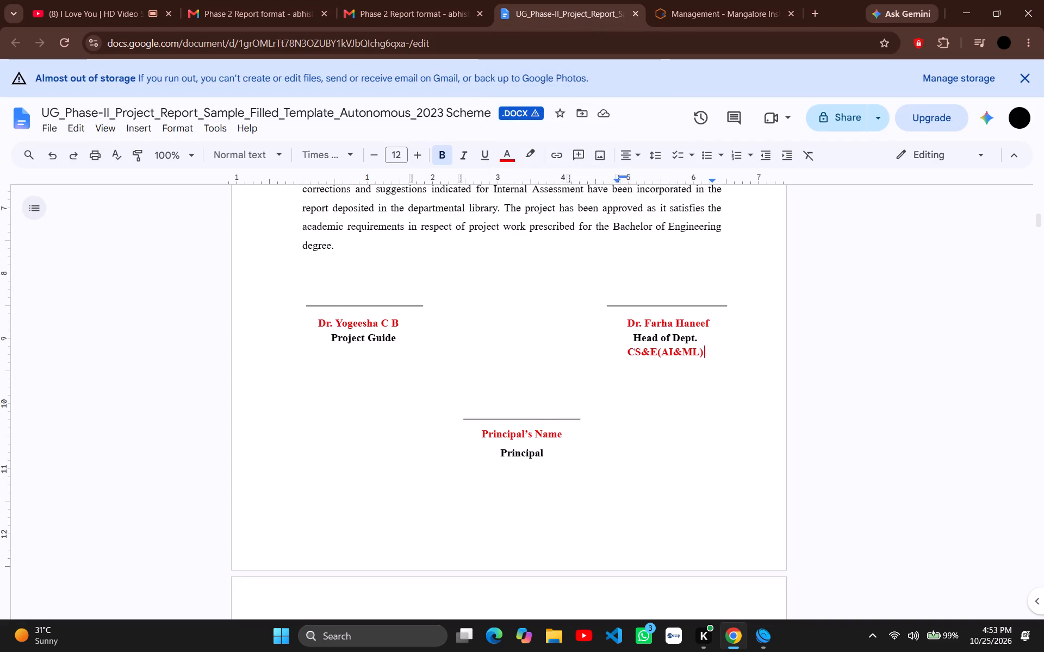
pyautogui.click(563, 431)
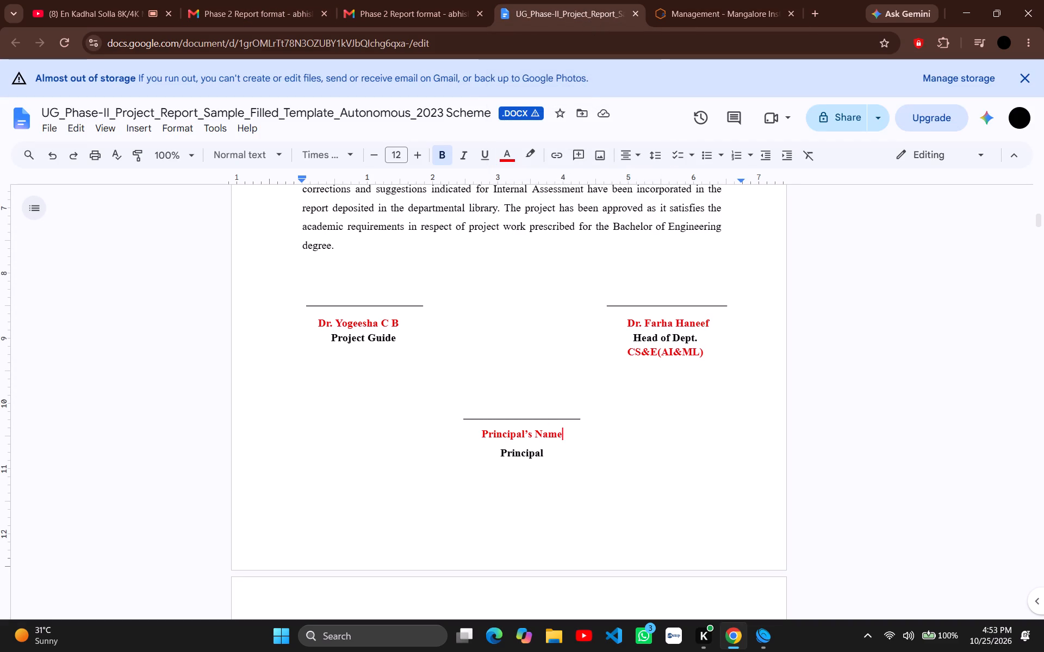
# Replace the "Principal's Name" placeholder in the certificate's signature block with the principal's name, prefixed with "Dr." and a space.
pyautogui.press('BackSpace')
pyautogui.press('BackSpace')
pyautogui.press('BackSpace')
pyautogui.press('BackSpace')
pyautogui.press('BackSpace')
pyautogui.press('BackSpace')
pyautogui.press('BackSpace')
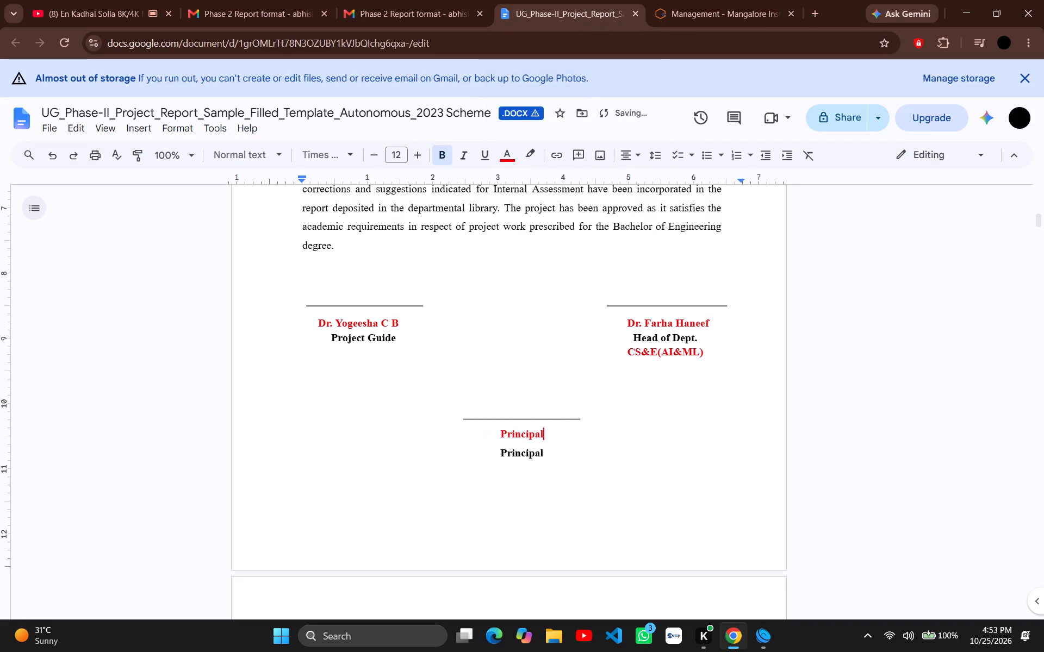
pyautogui.press('BackSpace')
pyautogui.press('BackSpace')
pyautogui.press('BackSpace')
pyautogui.press('BackSpace')
pyautogui.press('BackSpace')
pyautogui.press('BackSpace')
pyautogui.press('BackSpace')
pyautogui.press('BackSpace')
pyautogui.press('BackSpace')
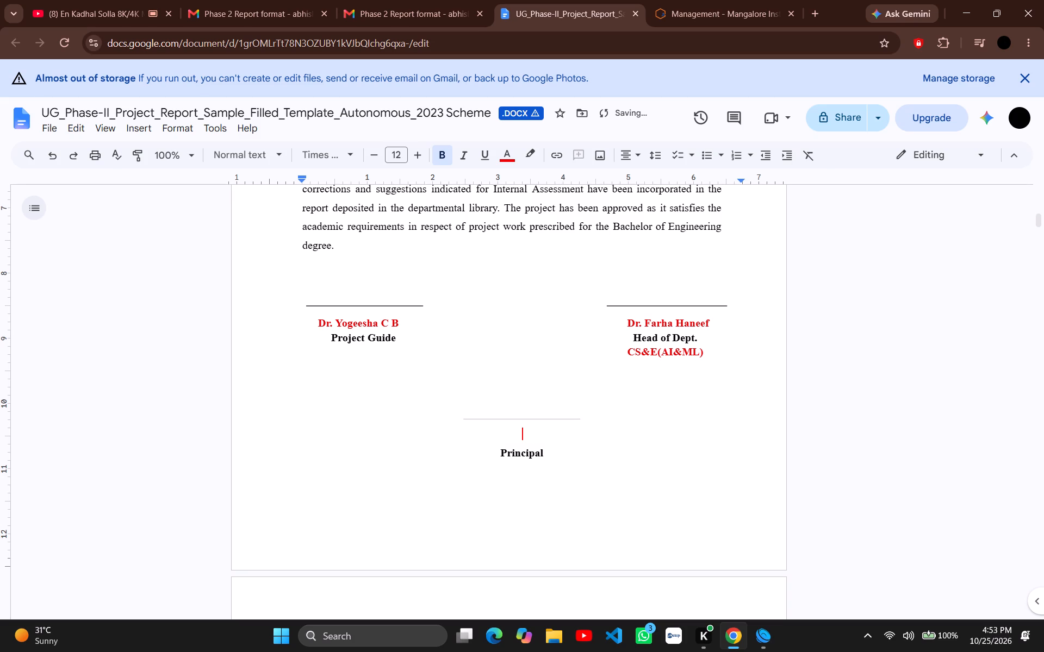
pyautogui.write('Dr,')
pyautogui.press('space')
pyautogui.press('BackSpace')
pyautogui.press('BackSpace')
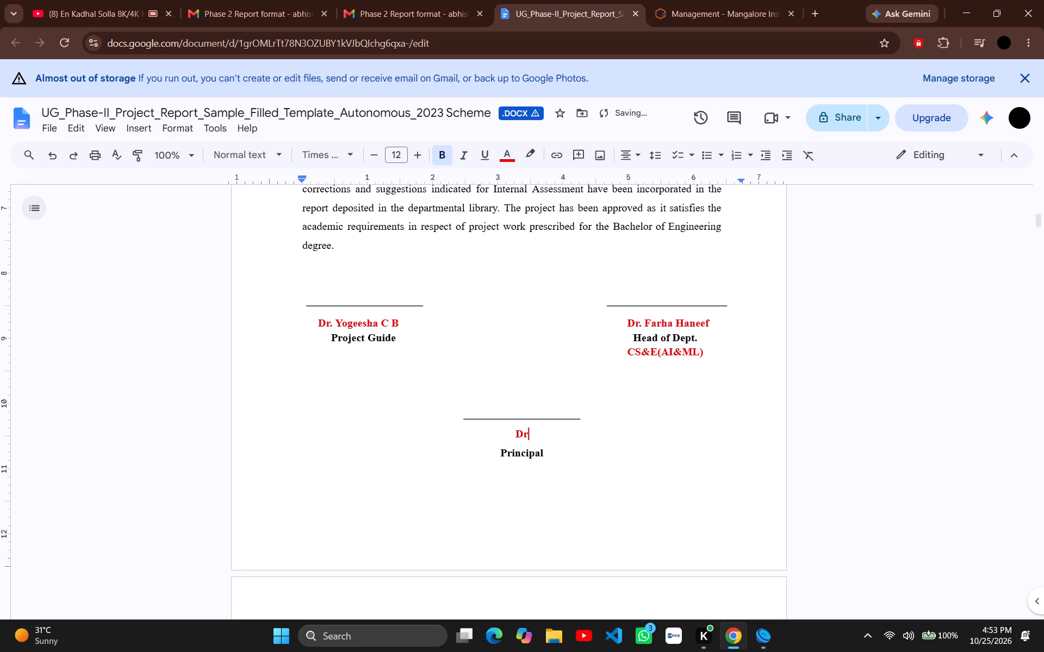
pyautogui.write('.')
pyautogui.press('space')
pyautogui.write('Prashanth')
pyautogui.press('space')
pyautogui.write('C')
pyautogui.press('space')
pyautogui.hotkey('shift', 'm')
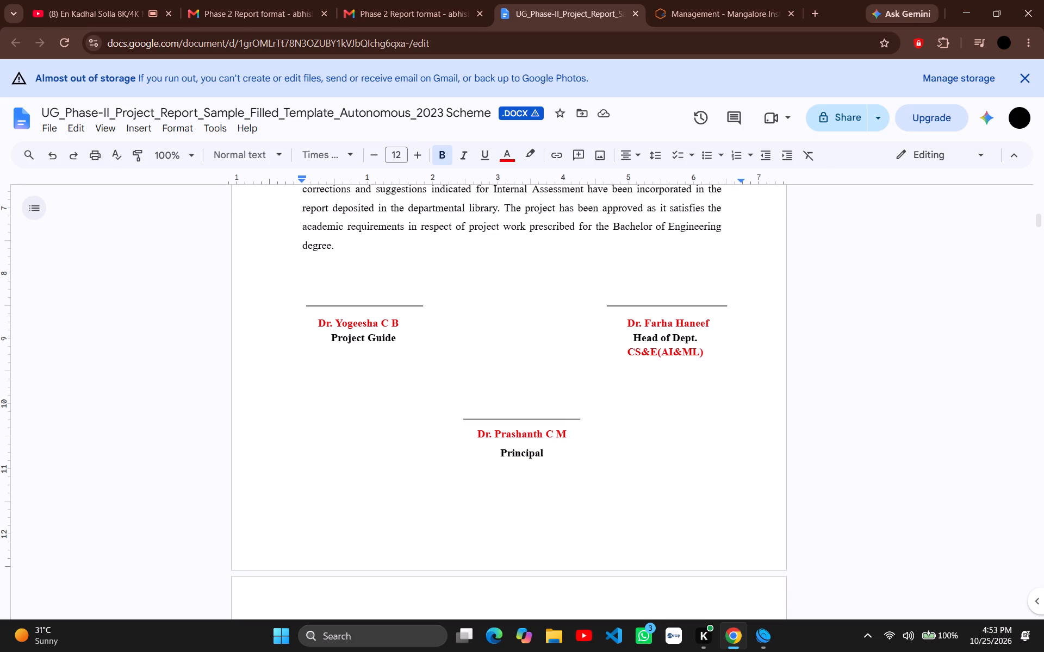
# Review the end of the cover page and the certificate page, down to the signature block.
pyautogui.scroll(5, 499, 414)
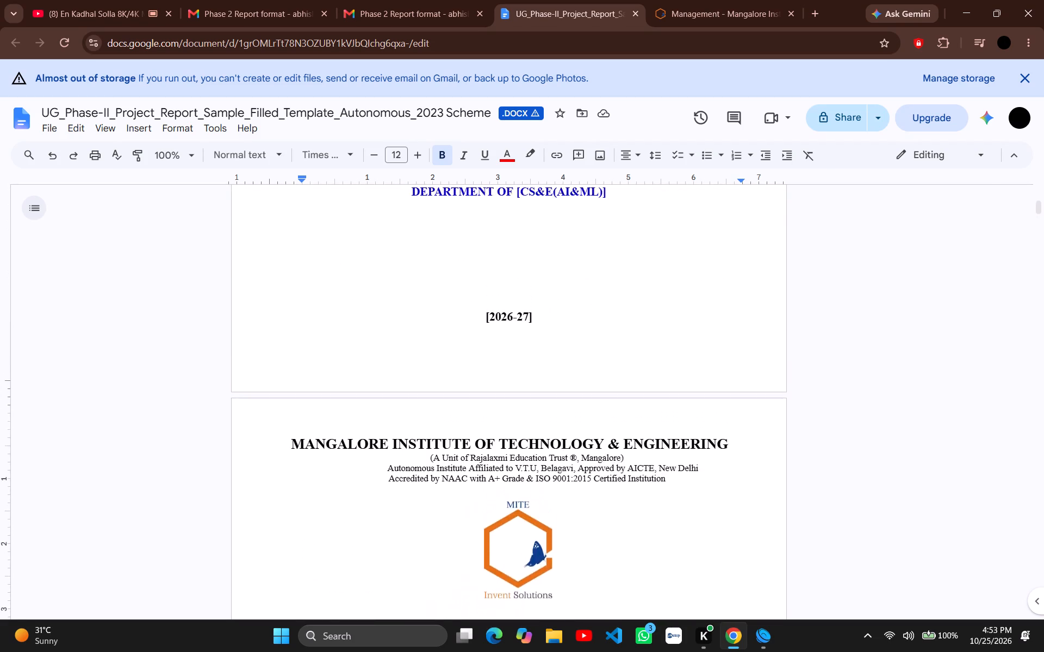
pyautogui.scroll(1, 499, 414)
pyautogui.scroll(-4, 499, 414)
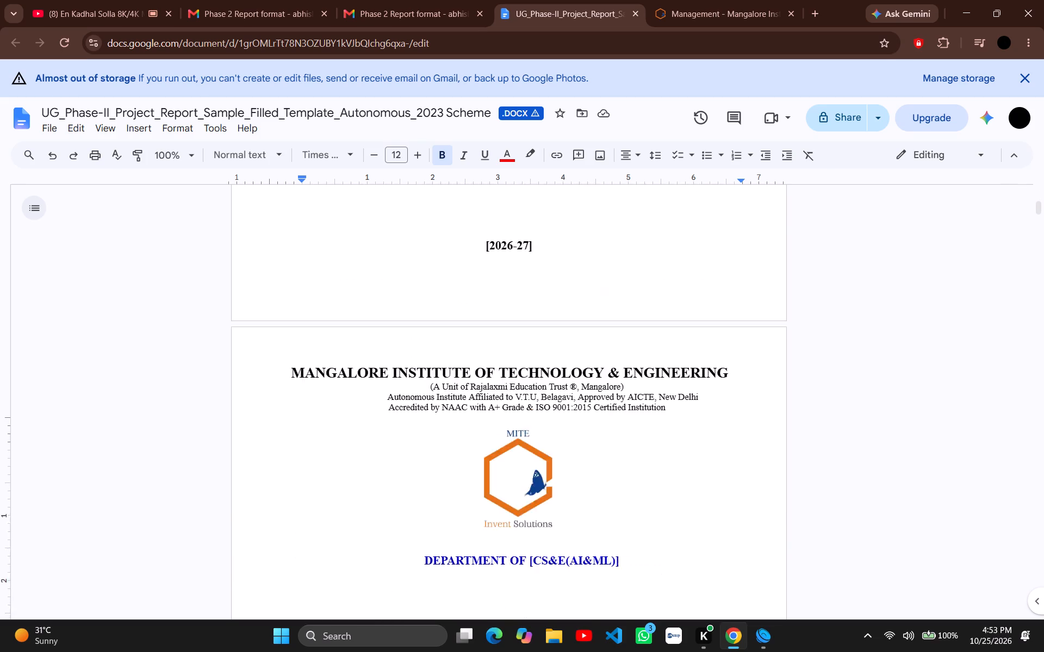
pyautogui.scroll(-2, 499, 414)
pyautogui.scroll(3, 499, 414)
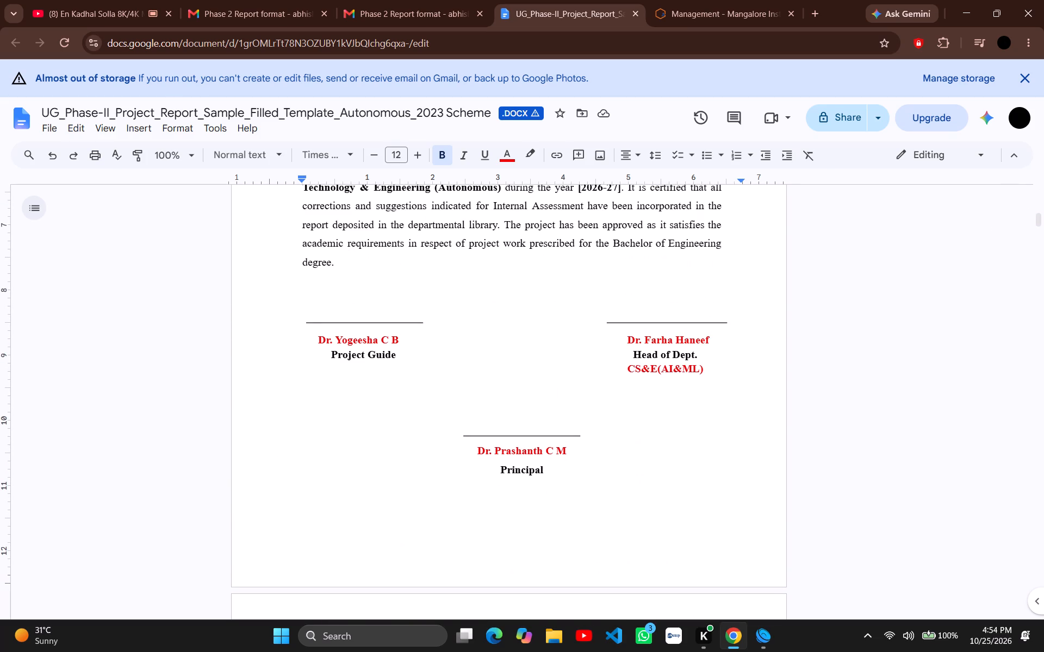
# Change the text colour of the project guide's name in the certificate's signature block to black.
pyautogui.moveTo(399, 340); pyautogui.dragTo(318, 336)
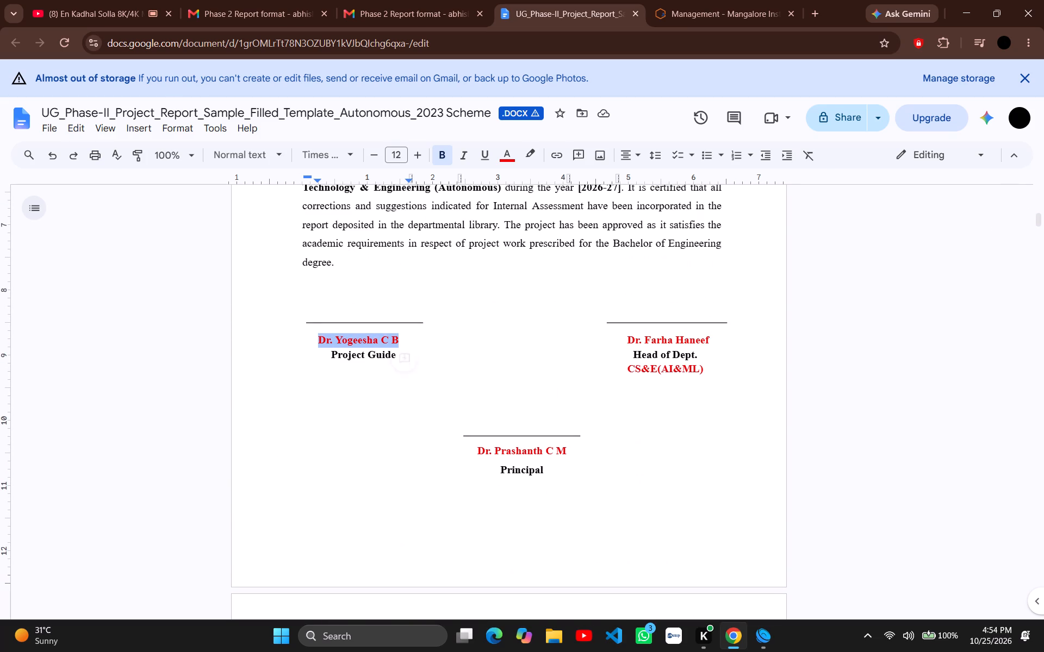
pyautogui.click(509, 158)
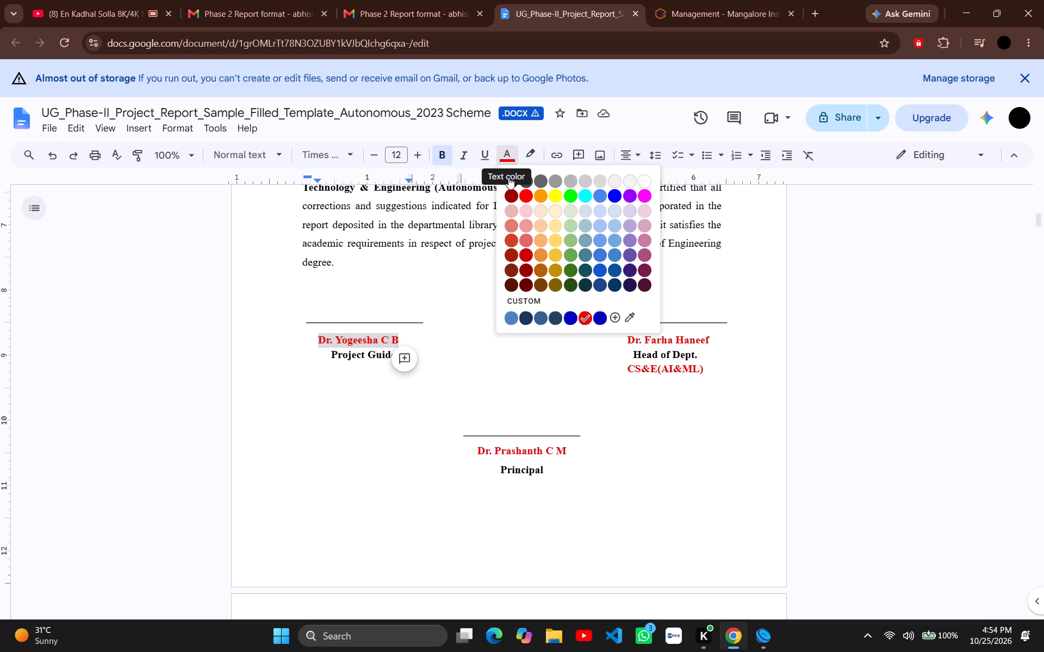
pyautogui.click(508, 177)
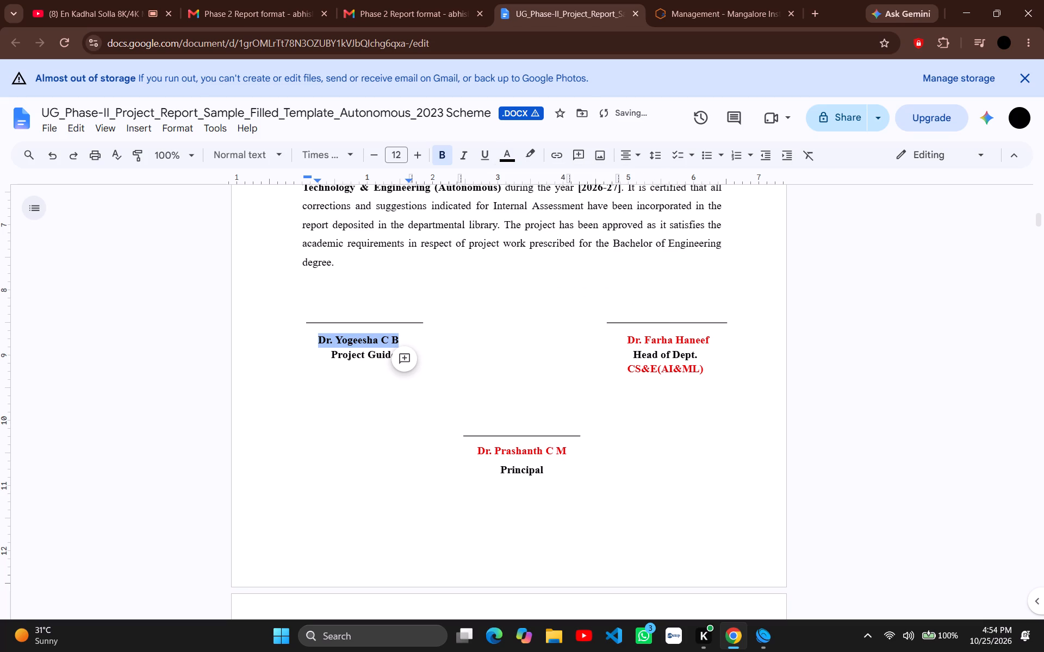
# Change the text colour of the HOD's name and the "CS&E(AI&ML)" department line in the signature block to black.
pyautogui.click(710, 340)
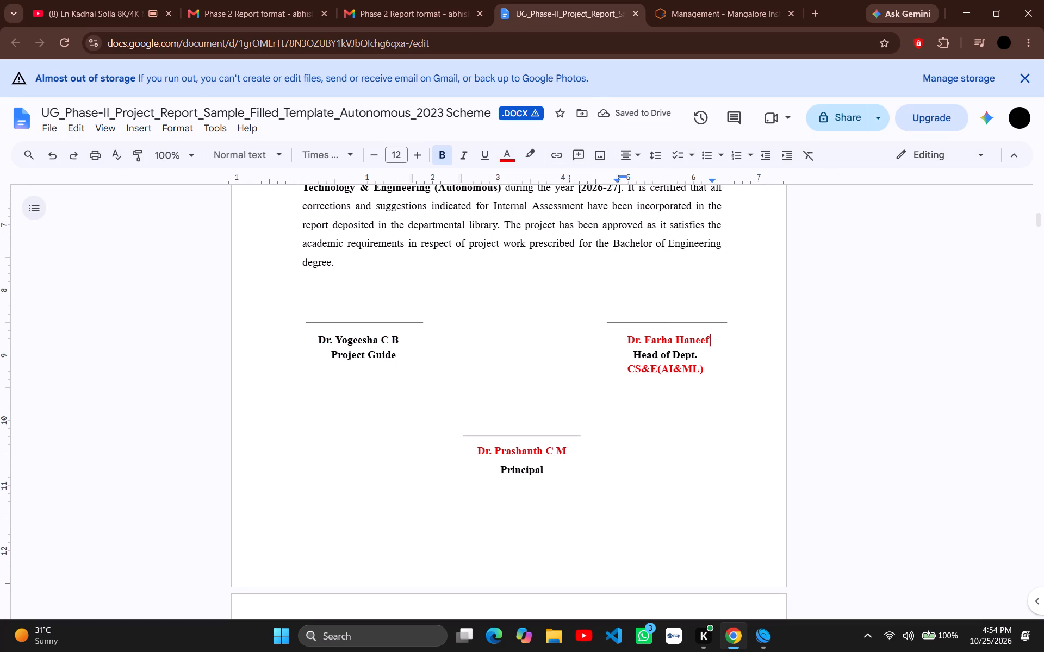
pyautogui.moveTo(710, 340); pyautogui.dragTo(627, 337)
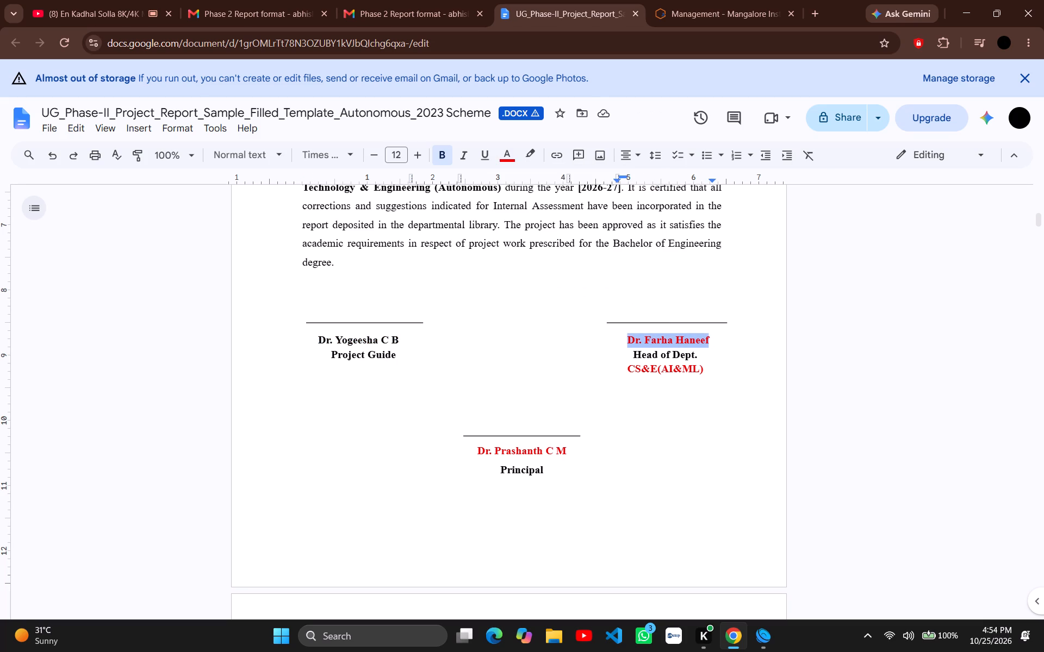
pyautogui.click(505, 159)
pyautogui.click(510, 178)
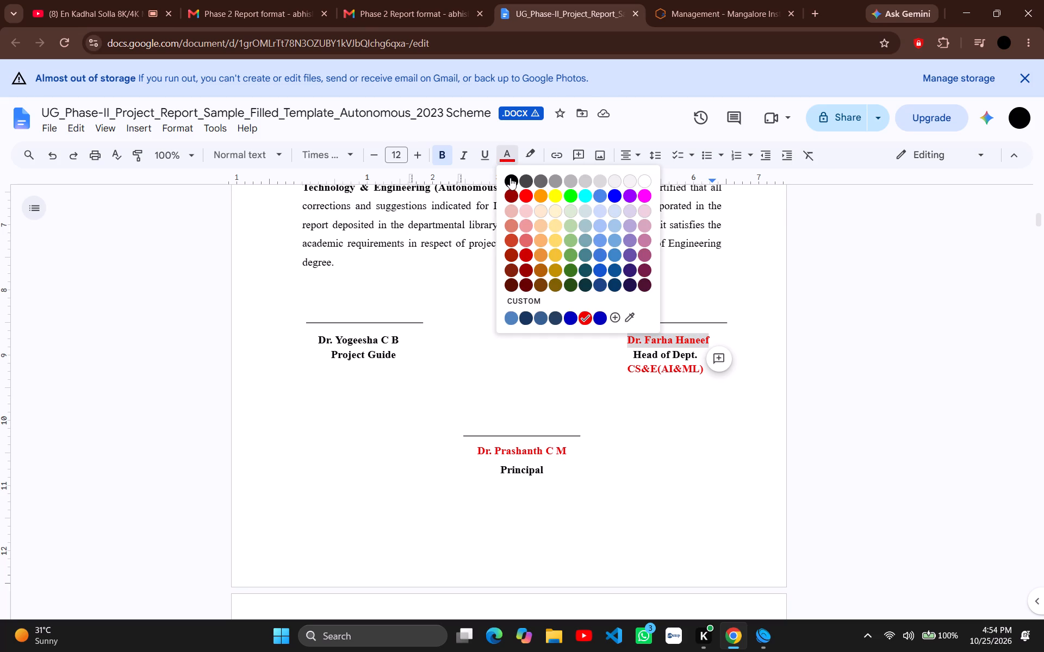
pyautogui.click(701, 367)
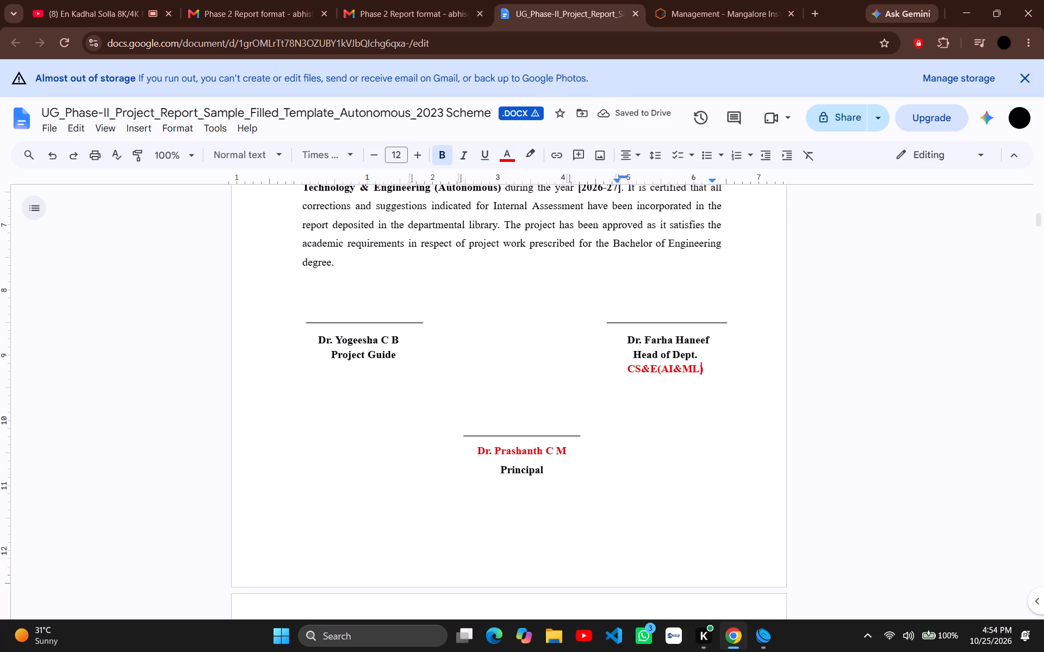
pyautogui.click(703, 370)
pyautogui.moveTo(703, 370); pyautogui.dragTo(649, 377)
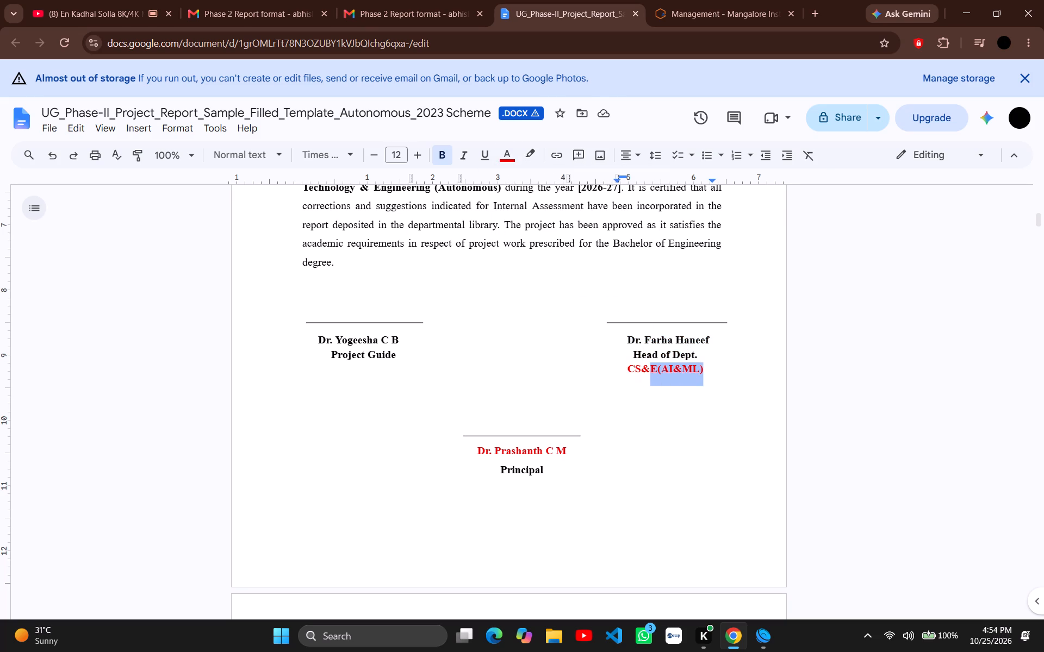
pyautogui.moveTo(649, 377); pyautogui.dragTo(629, 374)
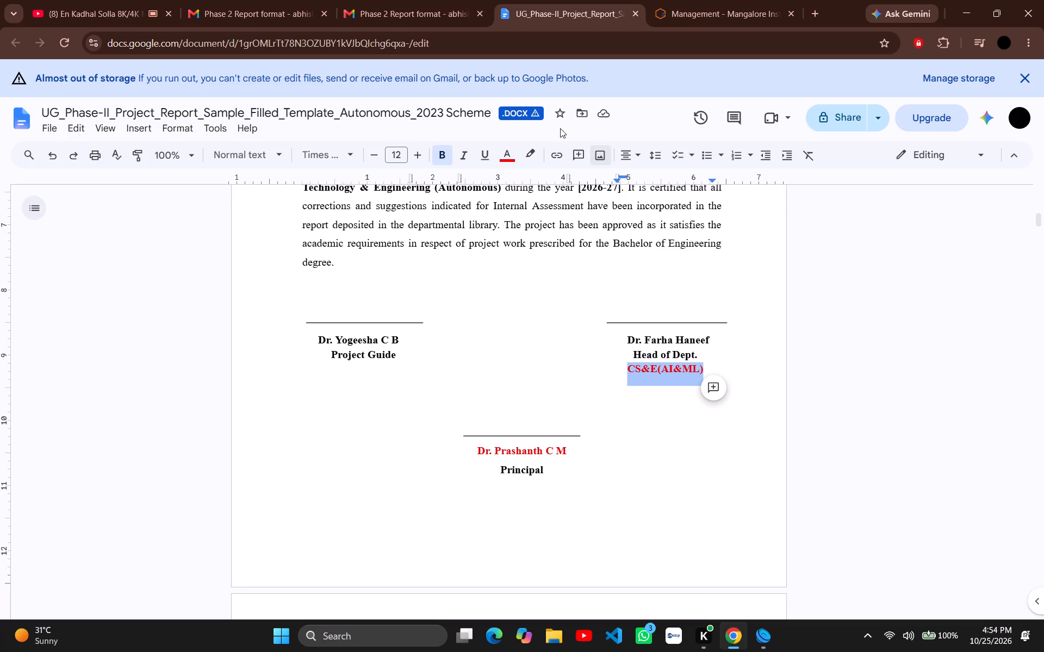
pyautogui.click(512, 151)
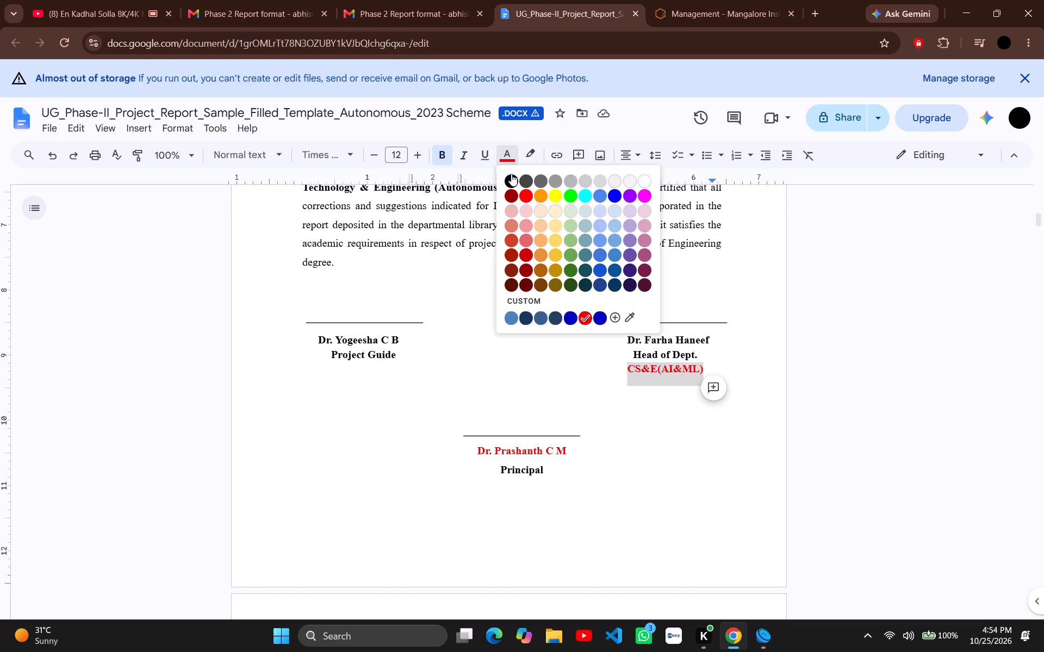
pyautogui.click(511, 175)
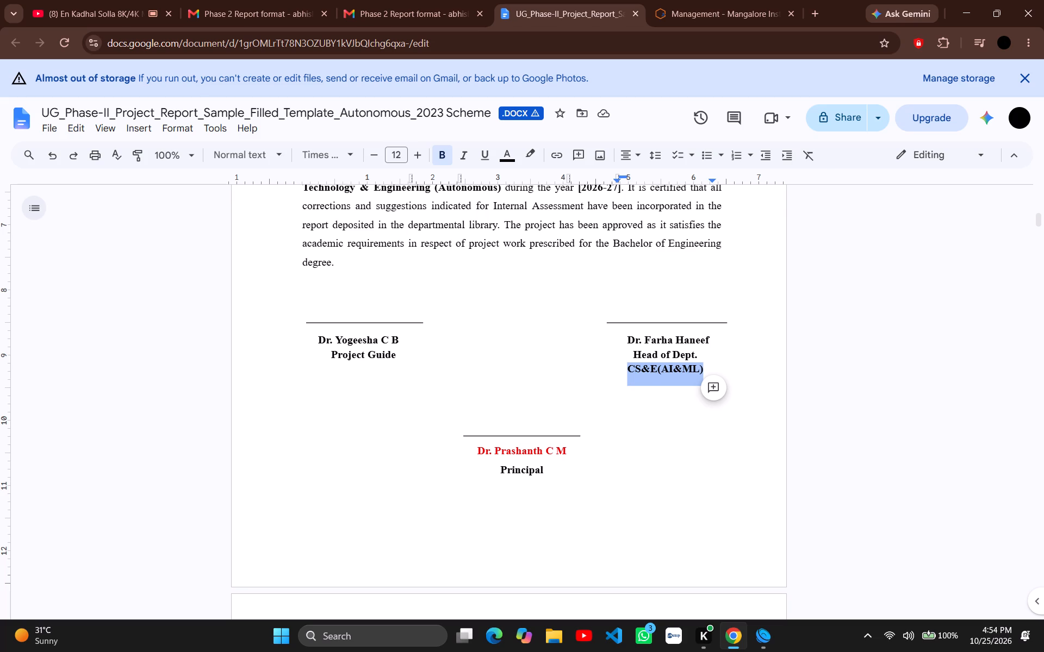
# Set the text colour of the principal's name in the certificate's signature block to black.
pyautogui.click(568, 450)
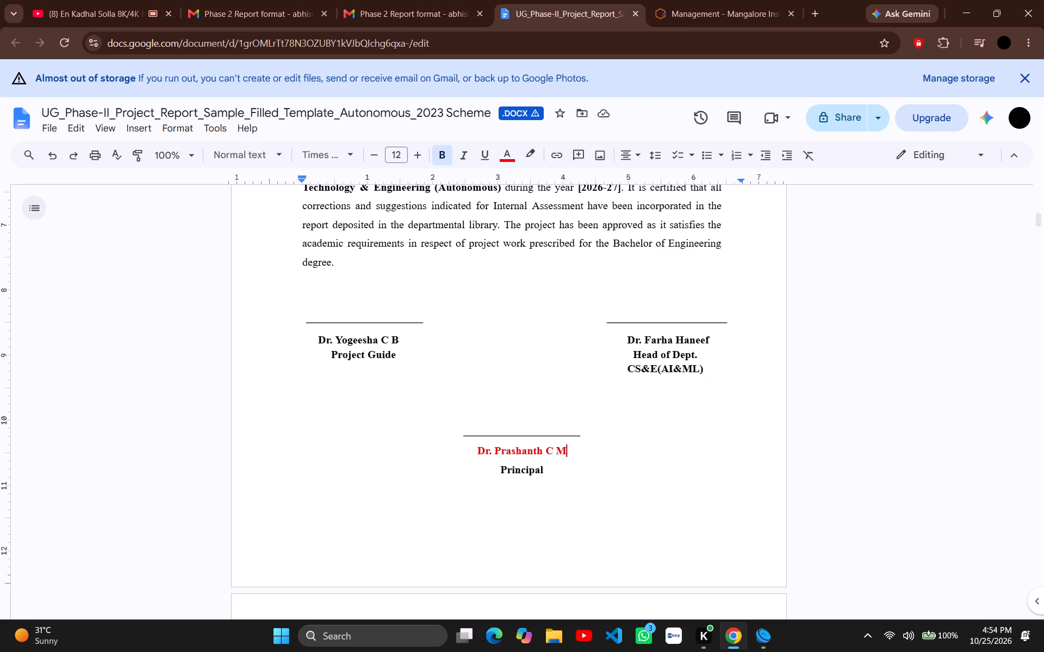
pyautogui.moveTo(565, 452); pyautogui.dragTo(518, 443)
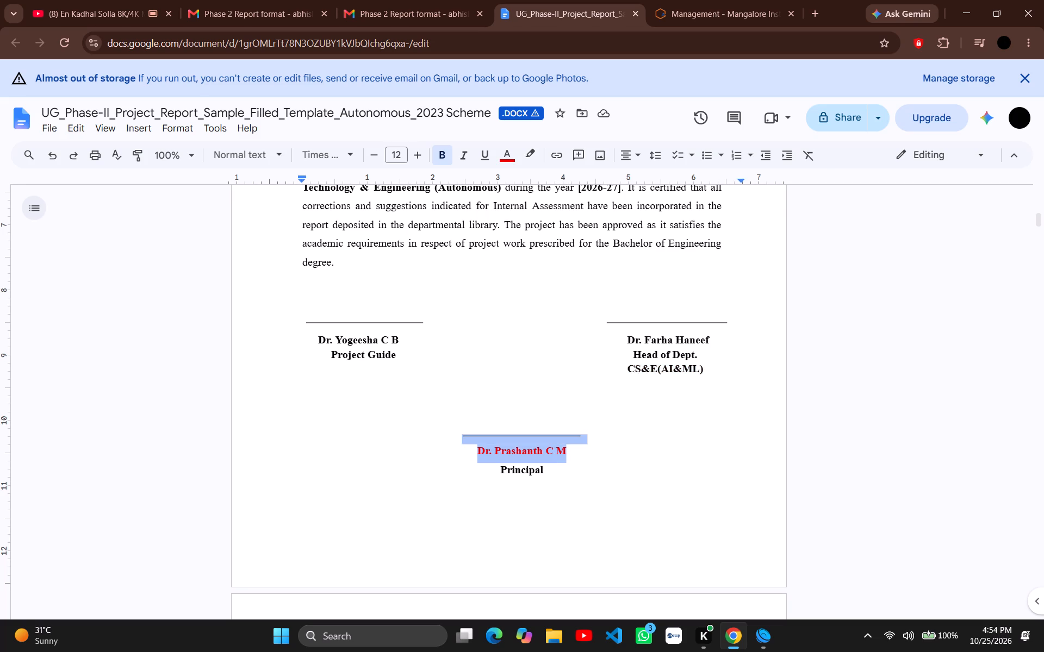
pyautogui.moveTo(518, 443); pyautogui.dragTo(473, 448)
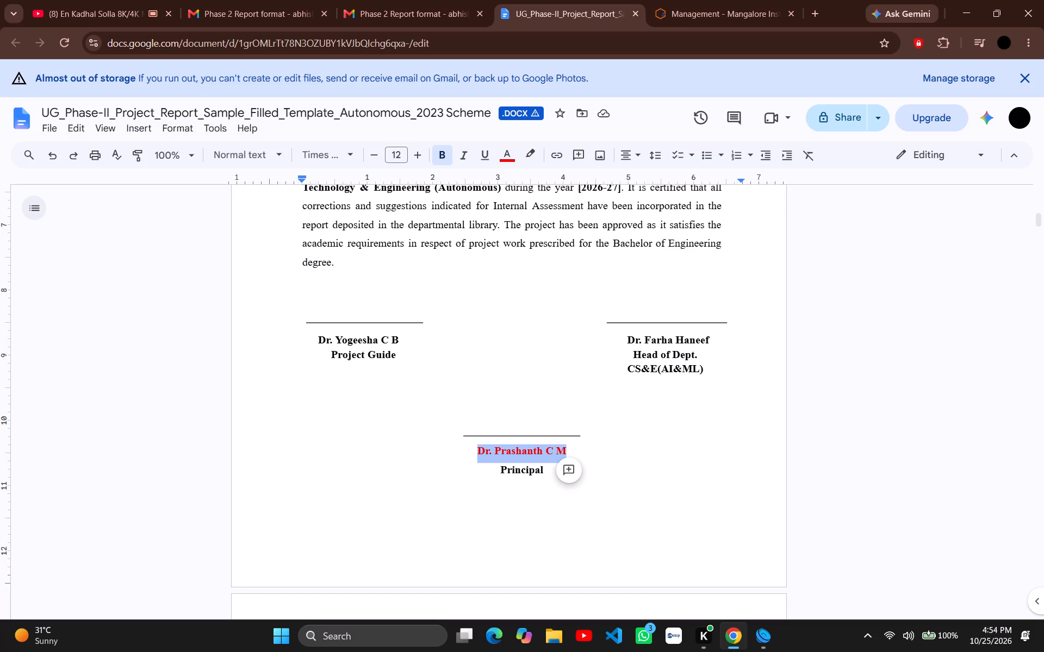
pyautogui.click(508, 152)
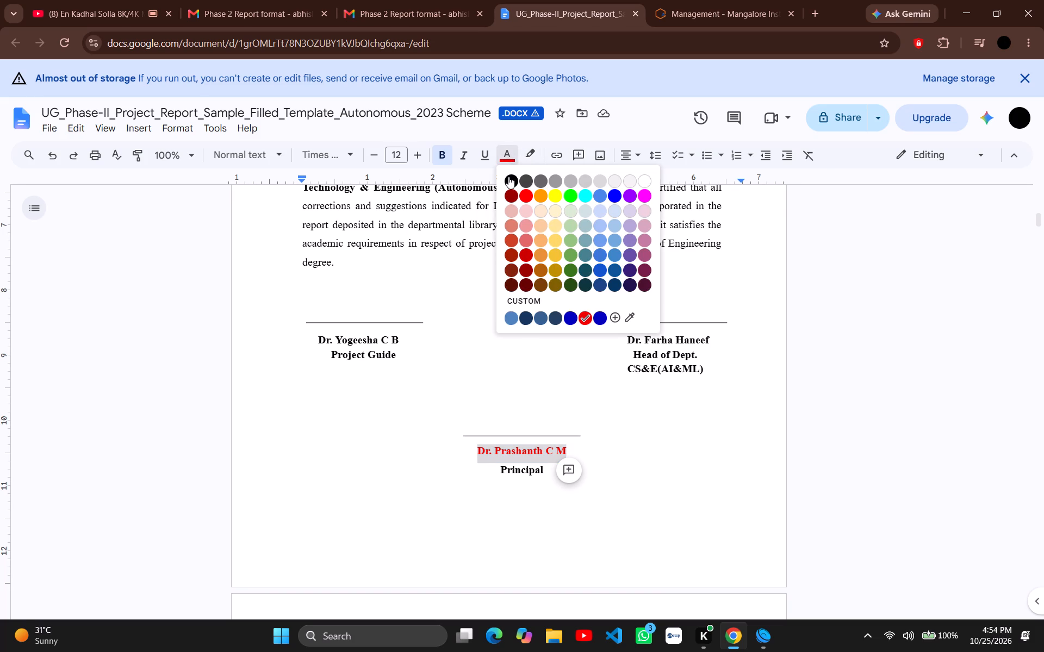
pyautogui.click(508, 177)
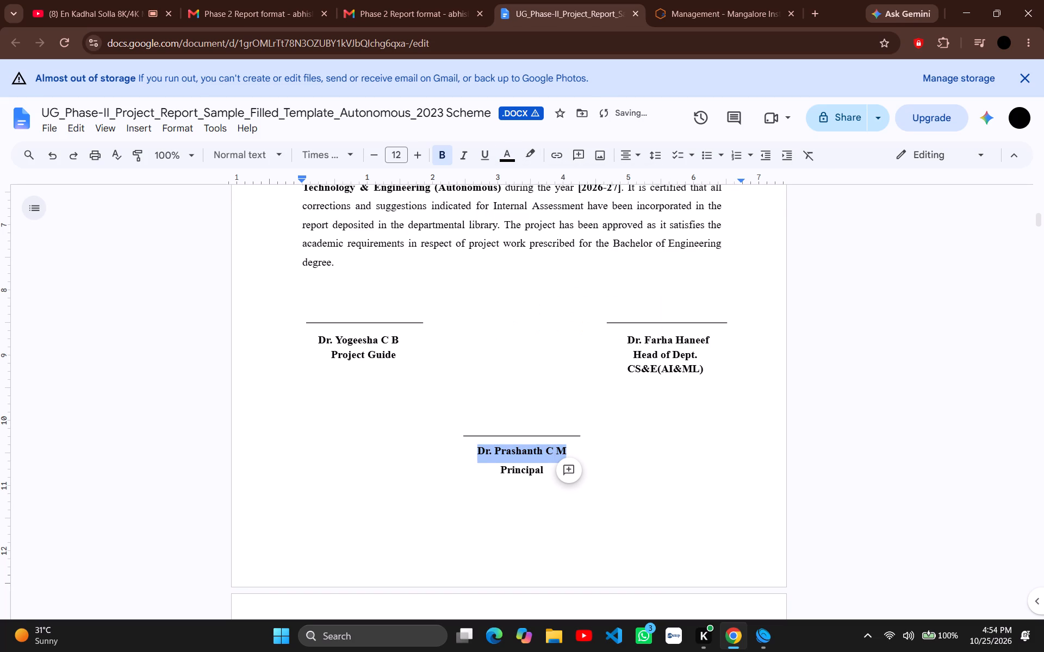
pyautogui.click(574, 443)
pyautogui.click(585, 456)
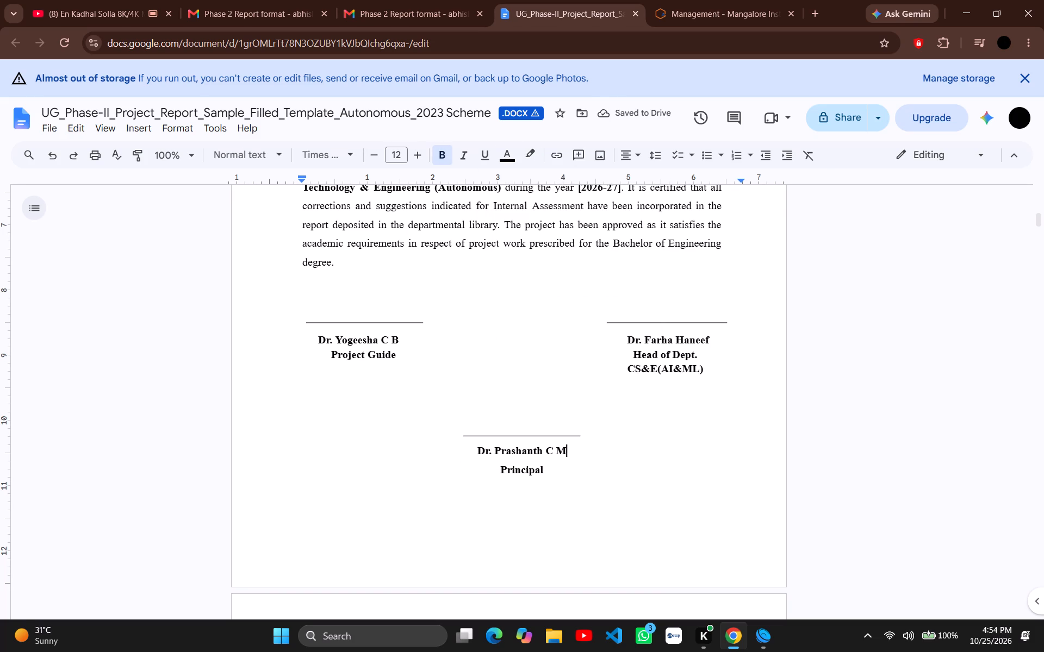
# Review the title page and certificate page, checking the filled-in student, guide, department, year and signatory details.
pyautogui.scroll(2, 602, 399)
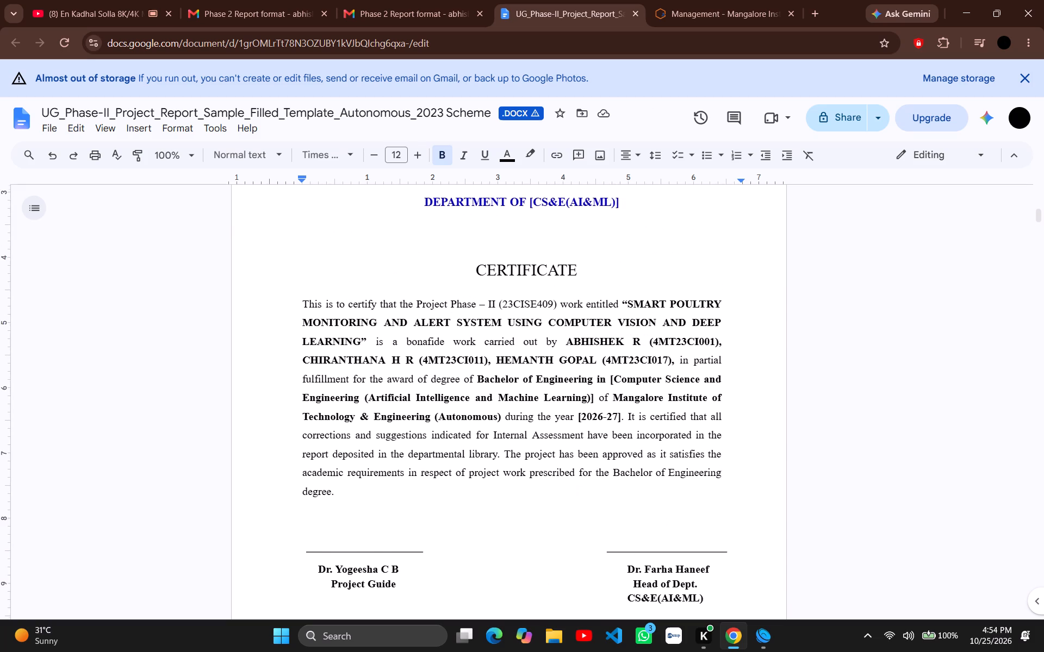
pyautogui.scroll(5, 602, 399)
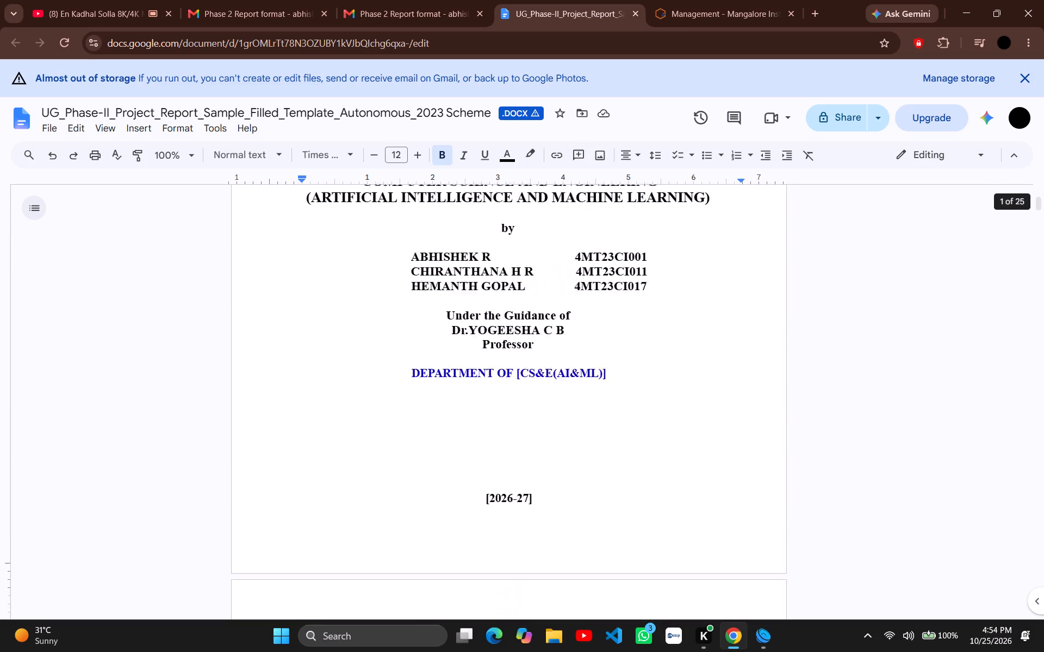
pyautogui.scroll(3, 602, 399)
pyautogui.scroll(-4, 602, 399)
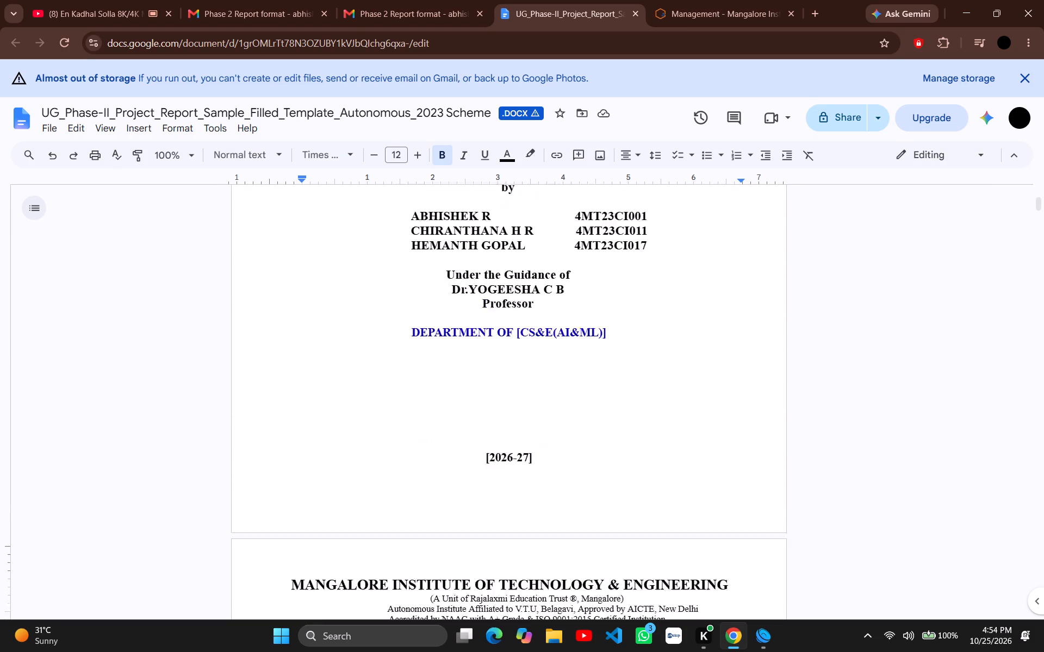
pyautogui.scroll(-2, 602, 399)
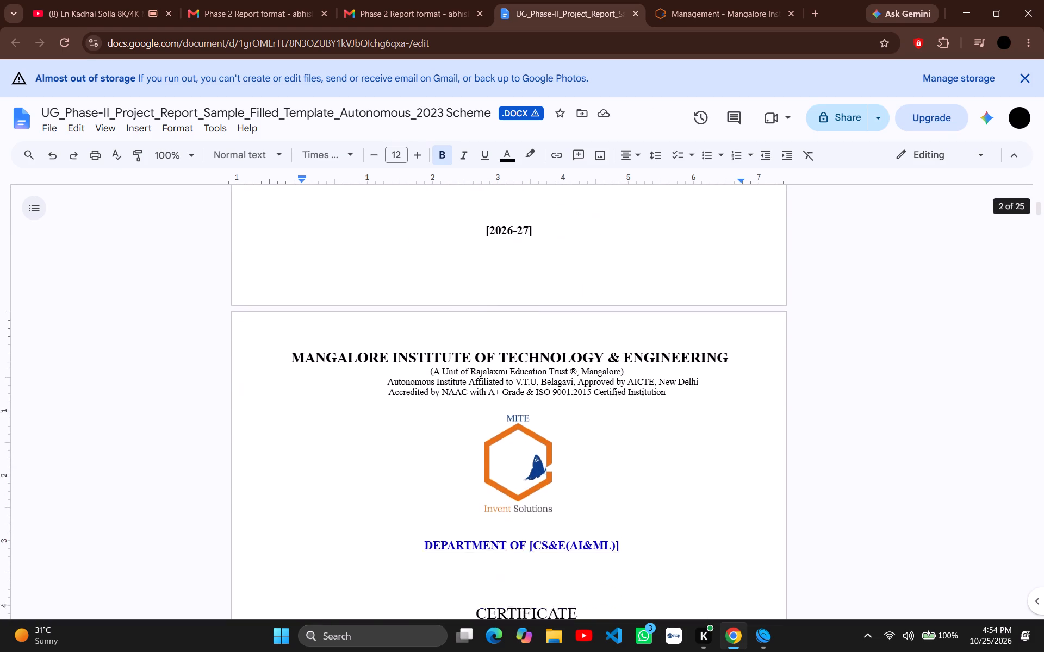
pyautogui.scroll(-4, 602, 399)
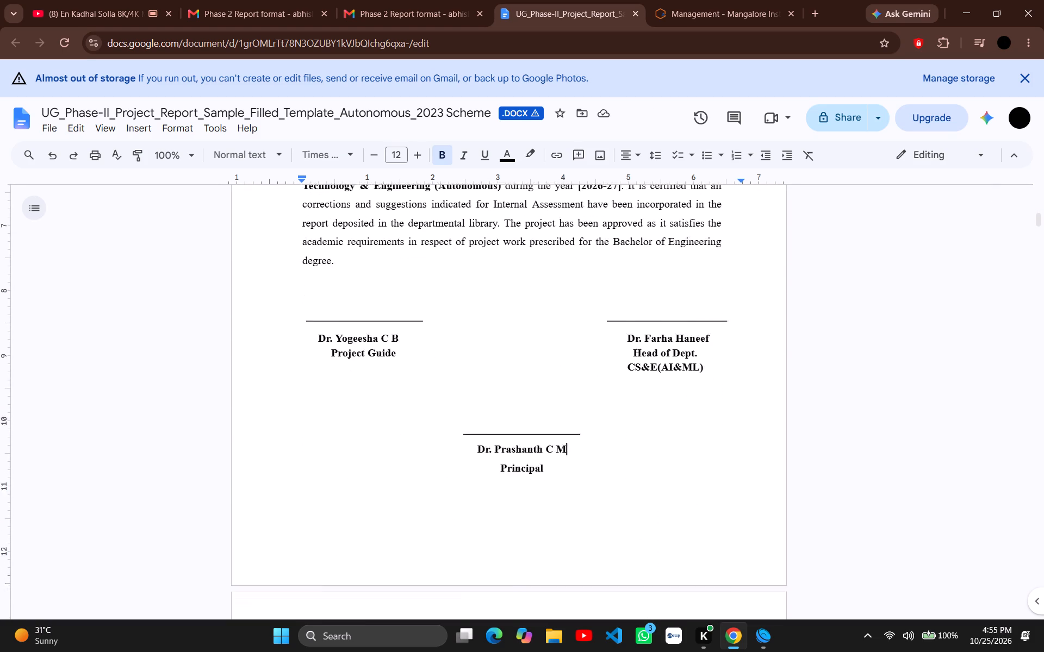
# Replace the "XX" in the Declaration page's Project Phase – II course code with "CI", making it 23CISE409.
pyautogui.scroll(-3, 602, 399)
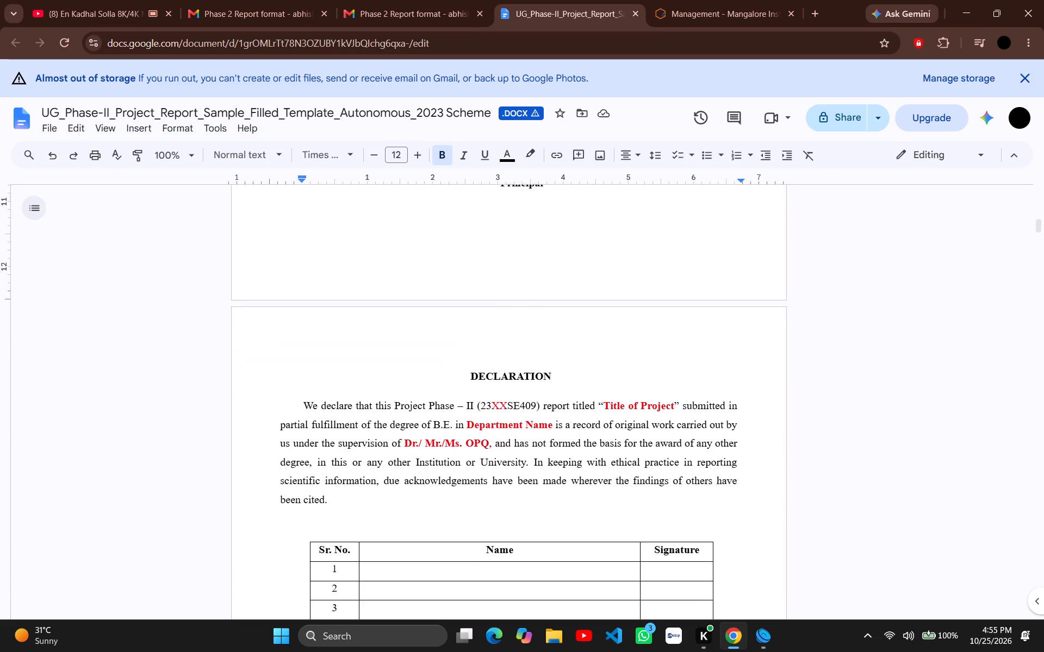
pyautogui.scroll(-1, 602, 399)
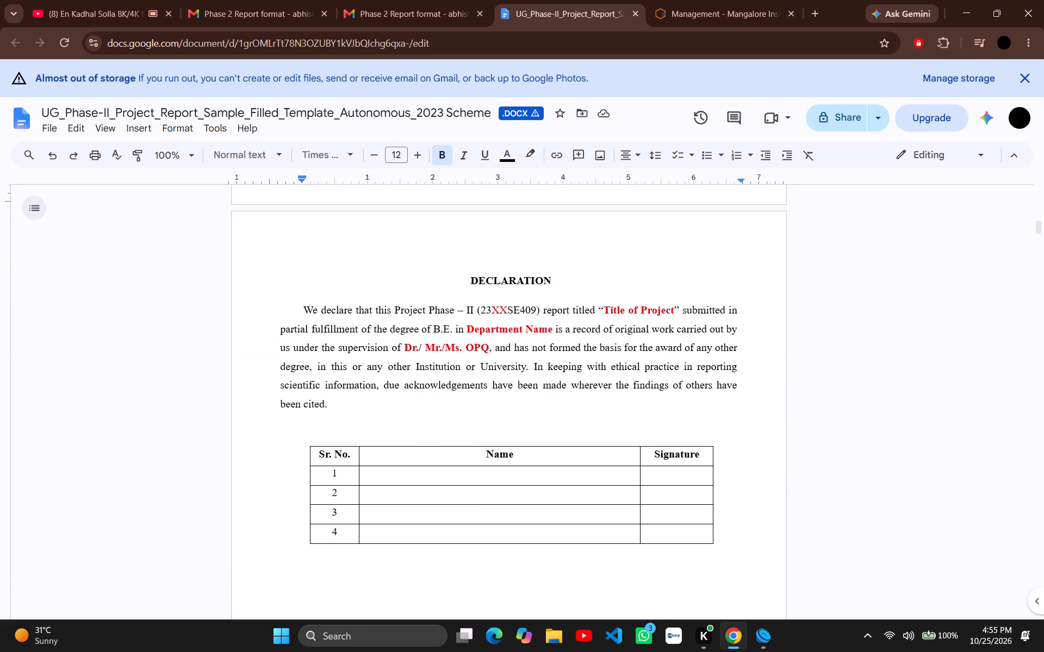
pyautogui.click(505, 307)
pyautogui.press('BackSpace')
pyautogui.press('BackSpace')
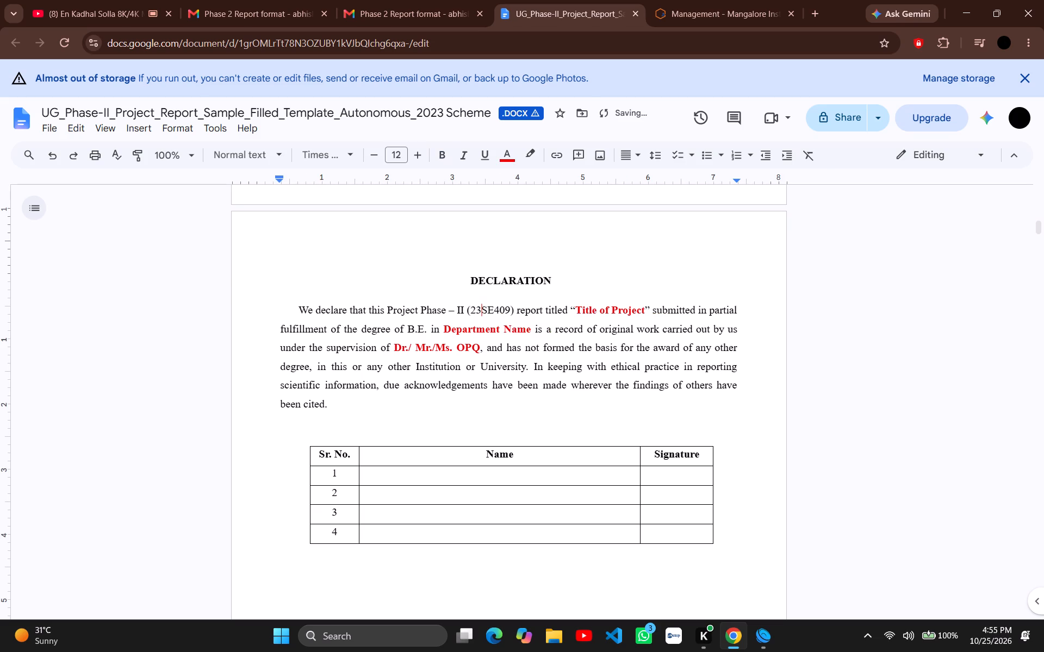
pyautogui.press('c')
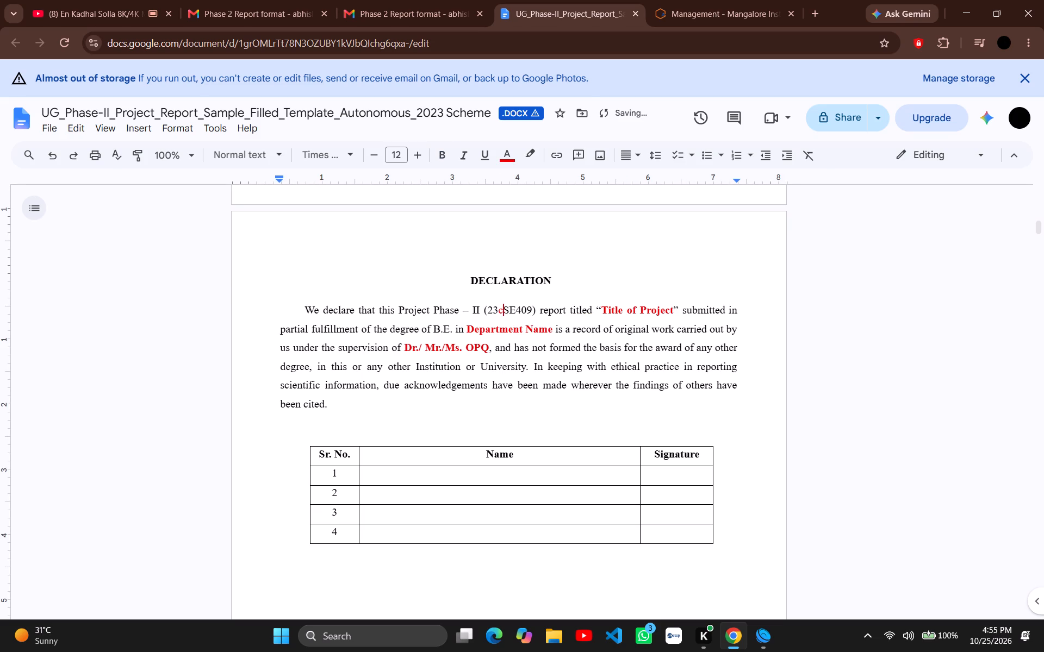
pyautogui.press('BackSpace')
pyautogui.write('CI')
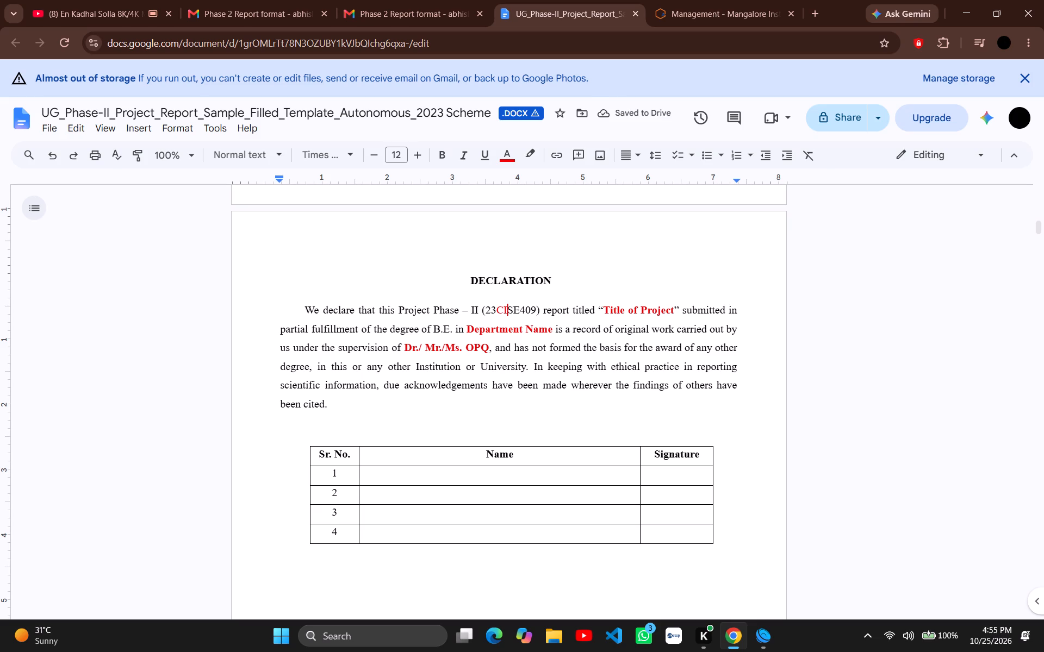
# Replace the Declaration's "Title of Project" placeholder with "Smart Poultry Monitoring and Alert System using Computer Vision and Deep Learning", keeping the quotation marks.
pyautogui.click(673, 310)
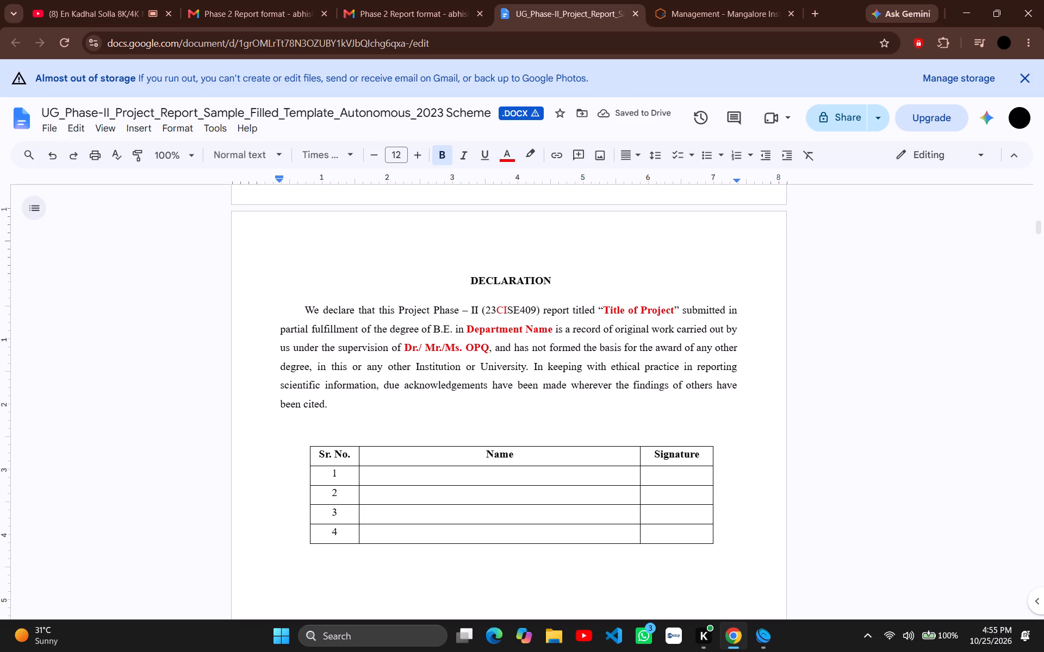
pyautogui.press('Right')
pyautogui.press('BackSpace')
pyautogui.press('BackSpace')
pyautogui.press('BackSpace')
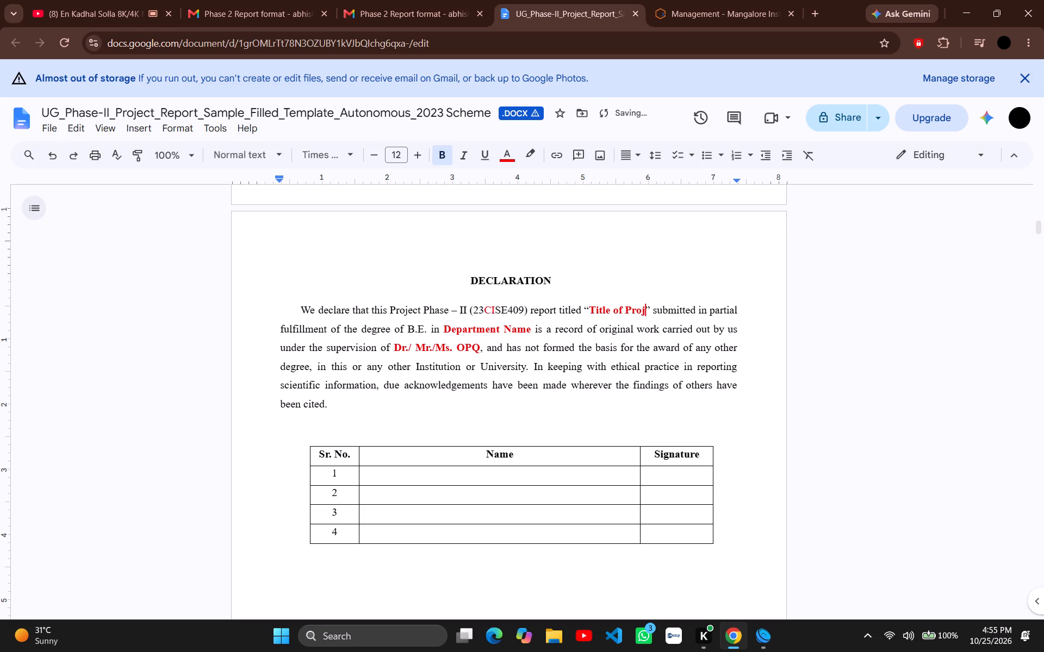
pyautogui.press('BackSpace')
pyautogui.press('BackSpace')
pyautogui.press('BackSpace')
pyautogui.press('BackSpace')
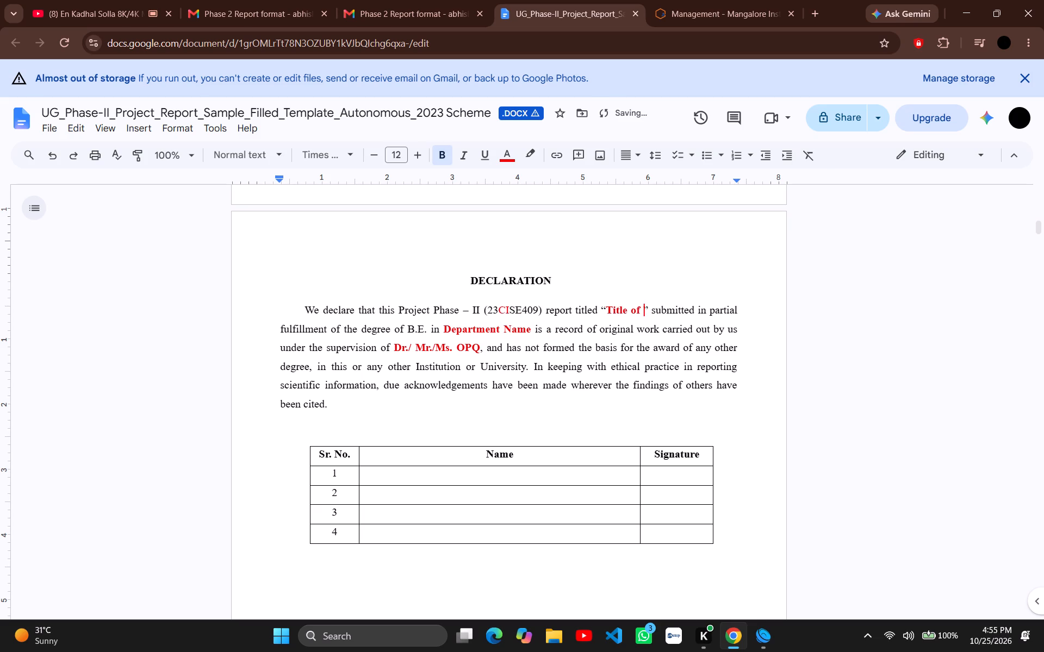
pyautogui.press('BackSpace')
pyautogui.press('BackSpace')
pyautogui.press('BackSpace')
pyautogui.press('BackSpace')
pyautogui.press('BackSpace')
pyautogui.press('BackSpace')
pyautogui.press('BackSpace')
pyautogui.press('BackSpace')
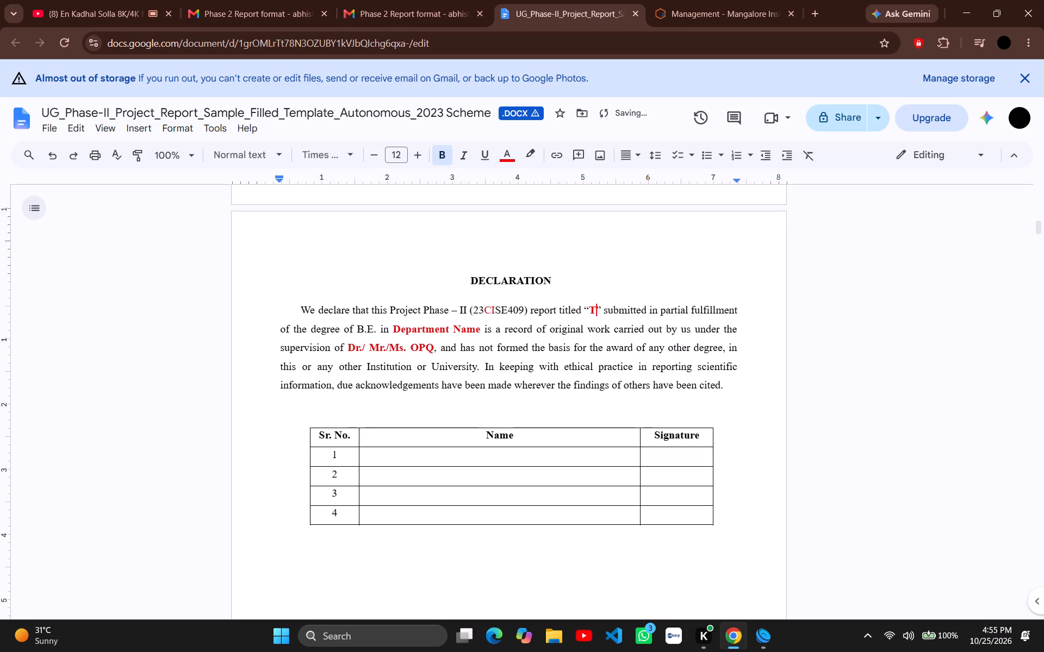
pyautogui.press('BackSpace')
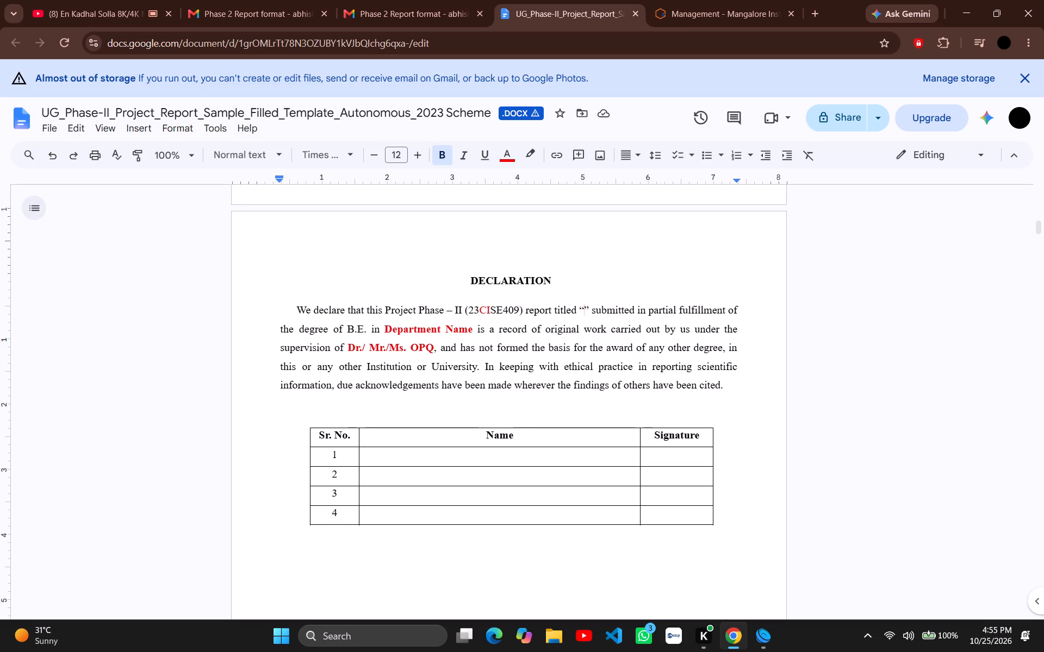
pyautogui.hotkey('ctrl', 'z')
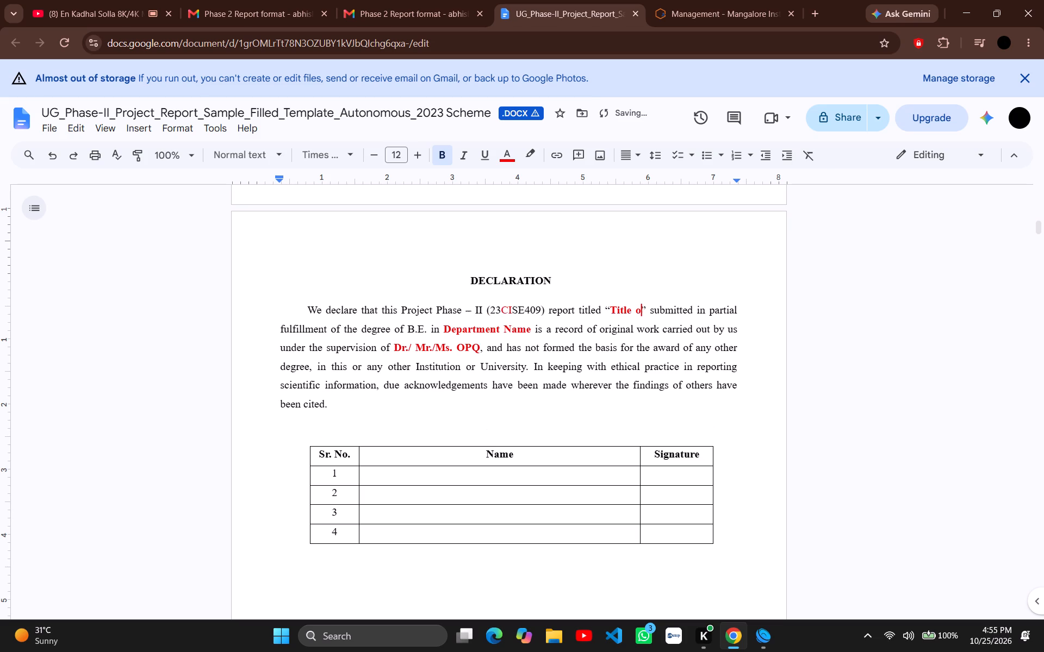
pyautogui.press('BackSpace')
pyautogui.press('BackSpace')
pyautogui.press('BackSpace')
pyautogui.press('BackSpace')
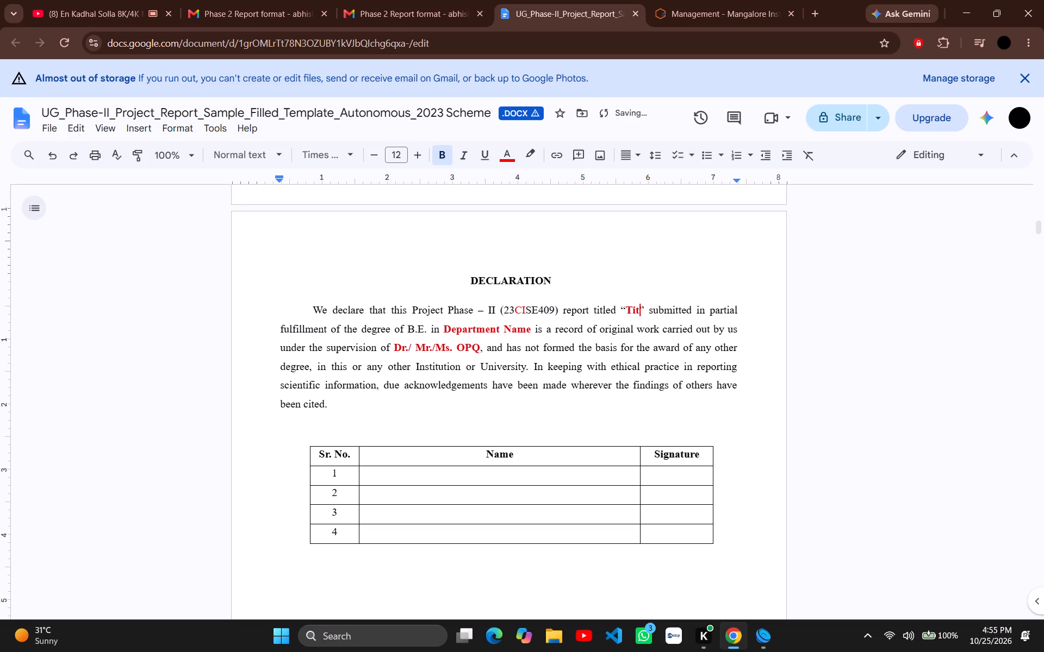
pyautogui.press('BackSpace')
pyautogui.press('BackSpace')
pyautogui.press('BackSpace')
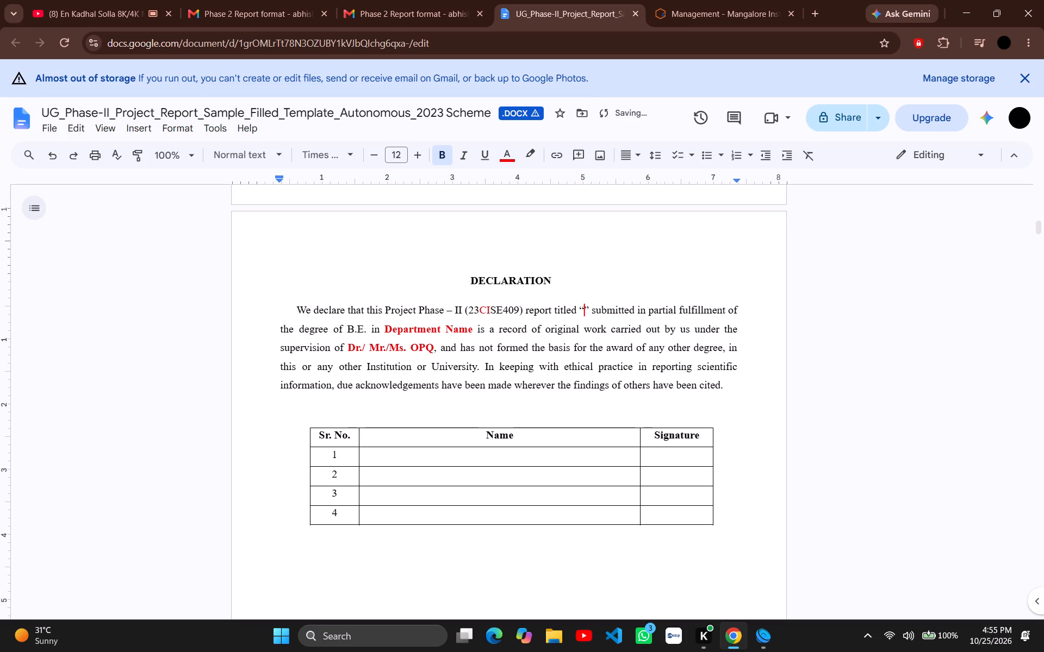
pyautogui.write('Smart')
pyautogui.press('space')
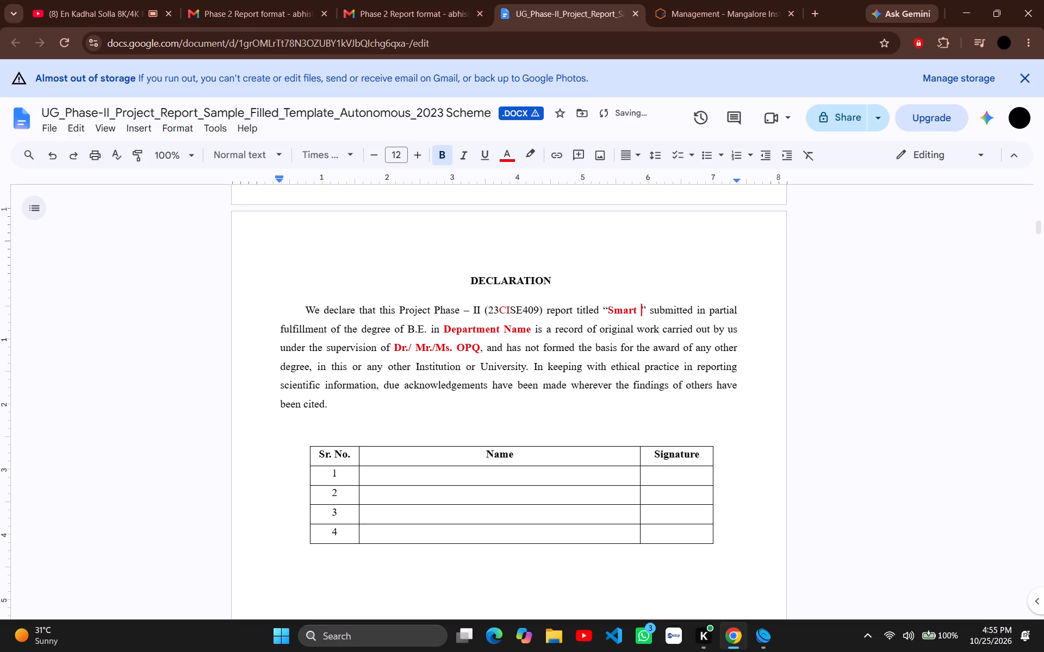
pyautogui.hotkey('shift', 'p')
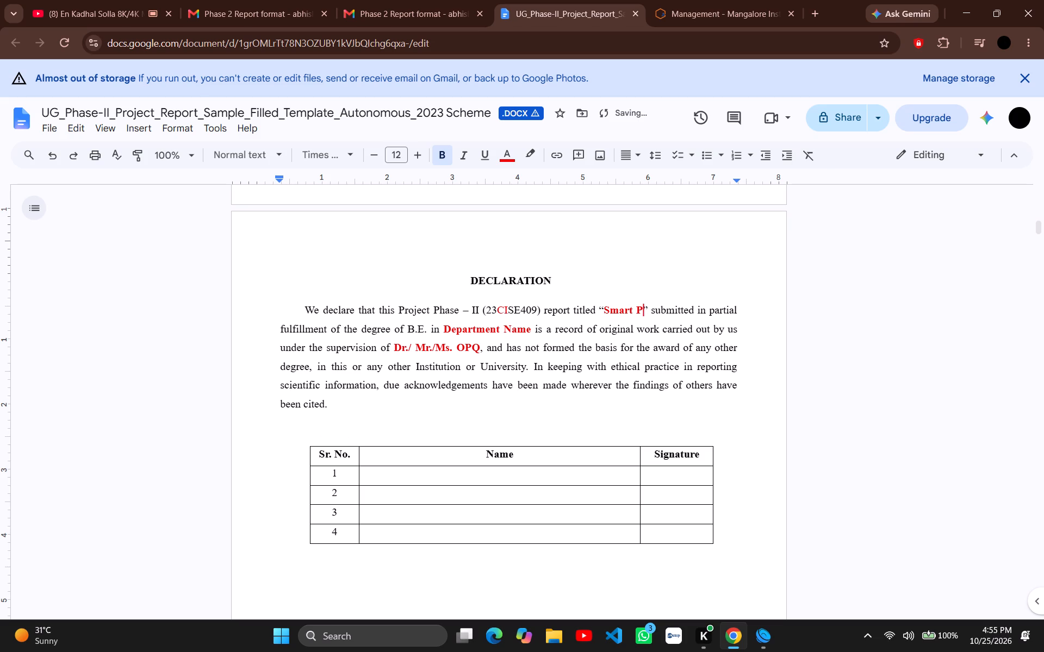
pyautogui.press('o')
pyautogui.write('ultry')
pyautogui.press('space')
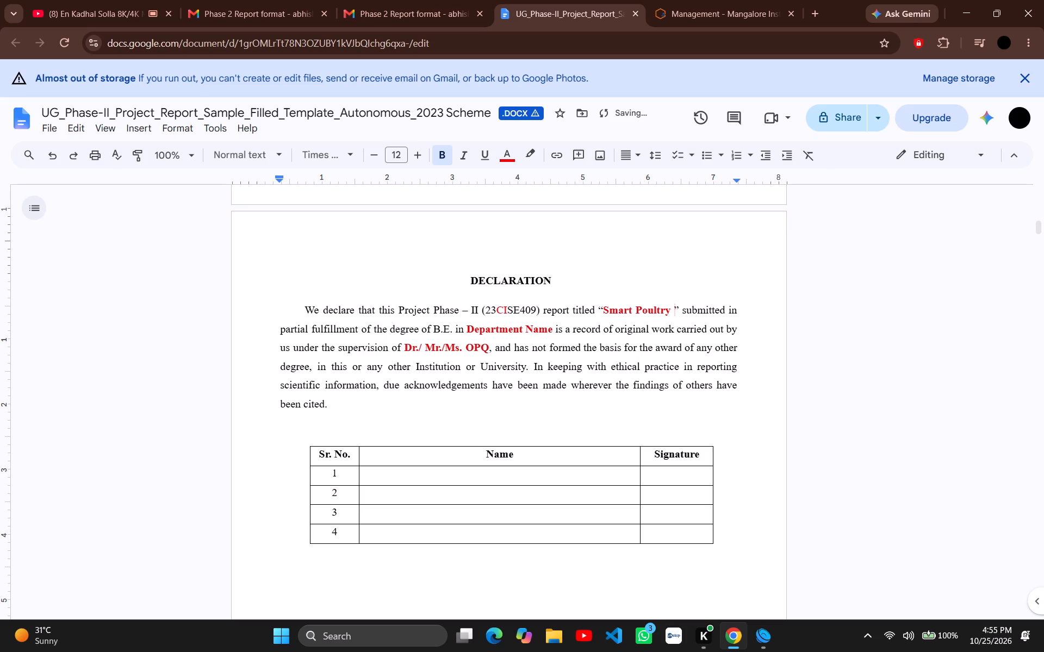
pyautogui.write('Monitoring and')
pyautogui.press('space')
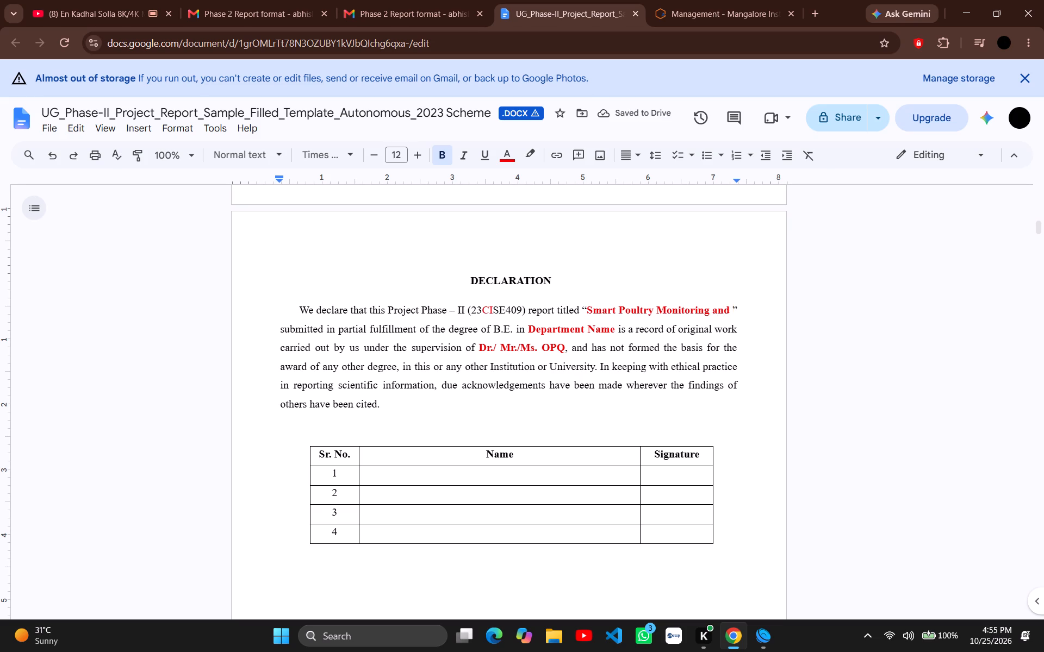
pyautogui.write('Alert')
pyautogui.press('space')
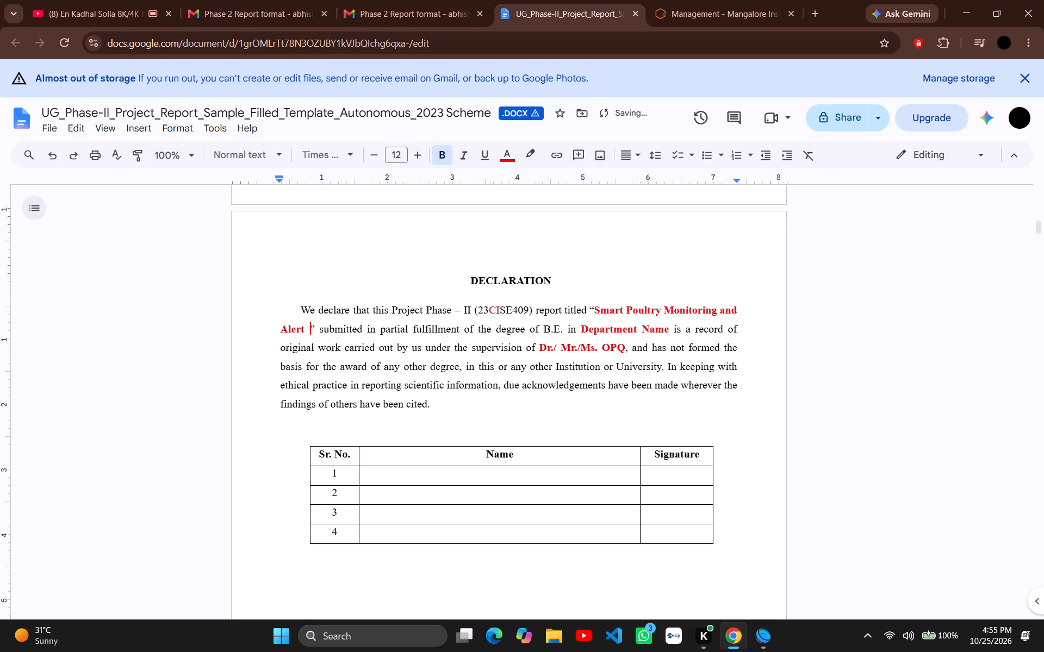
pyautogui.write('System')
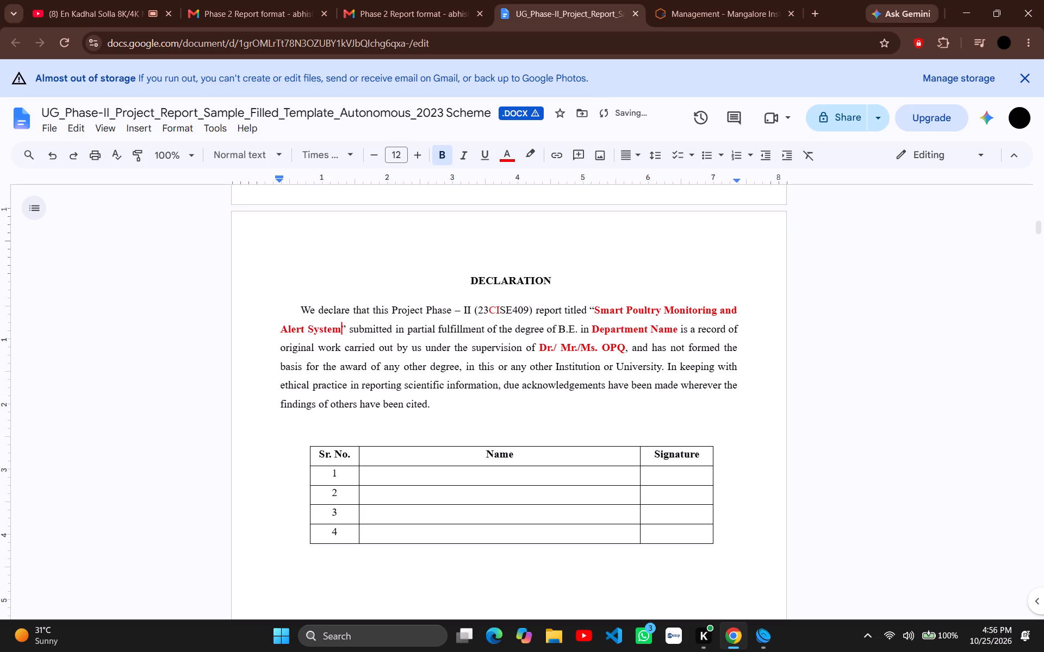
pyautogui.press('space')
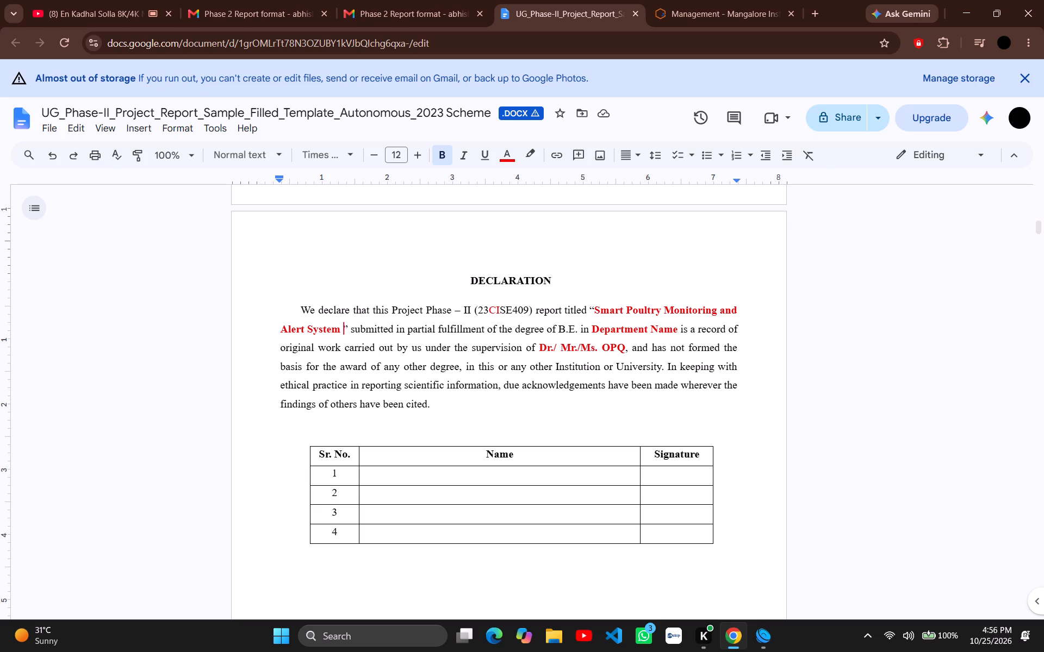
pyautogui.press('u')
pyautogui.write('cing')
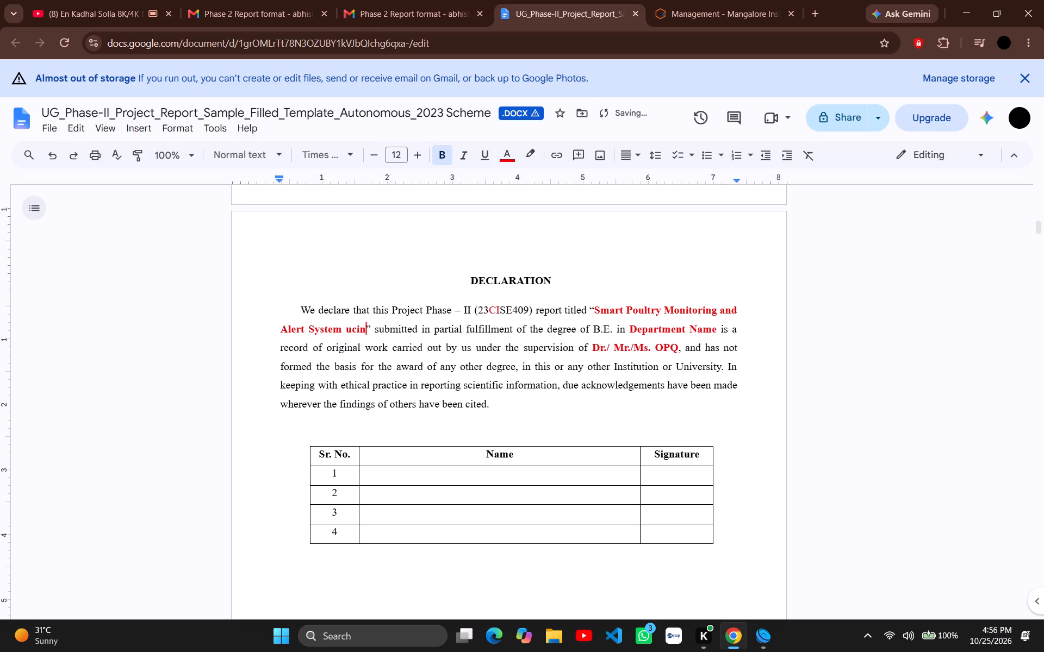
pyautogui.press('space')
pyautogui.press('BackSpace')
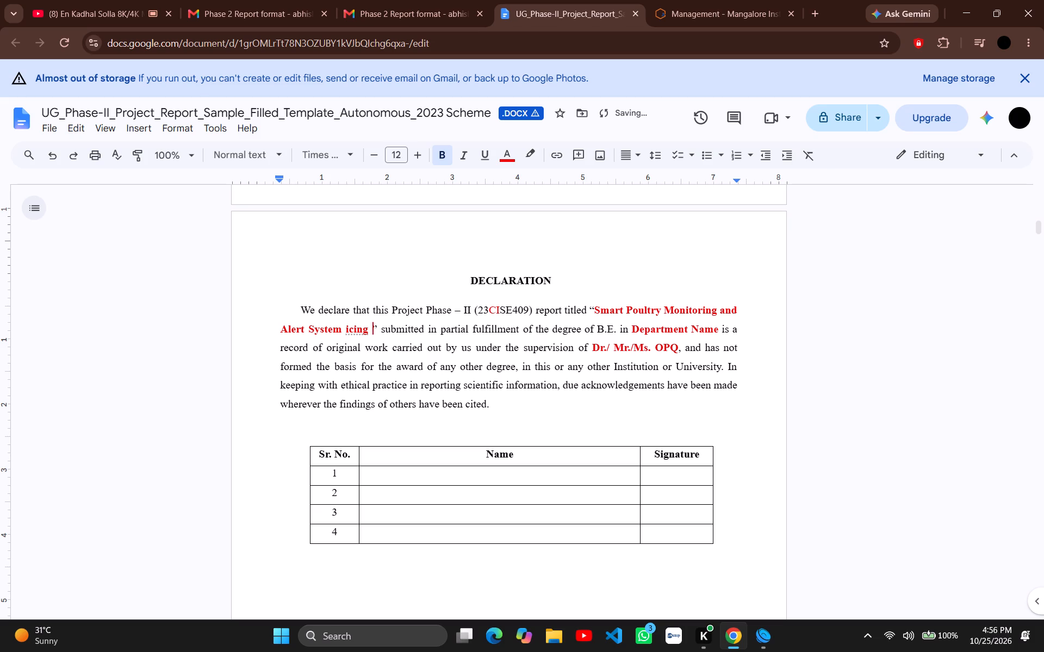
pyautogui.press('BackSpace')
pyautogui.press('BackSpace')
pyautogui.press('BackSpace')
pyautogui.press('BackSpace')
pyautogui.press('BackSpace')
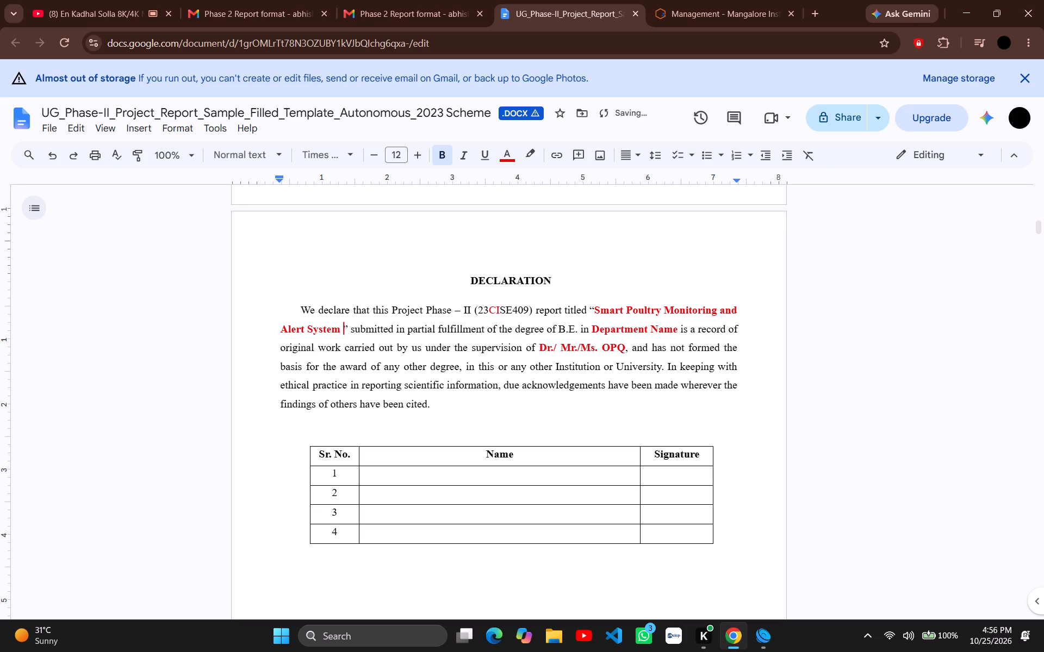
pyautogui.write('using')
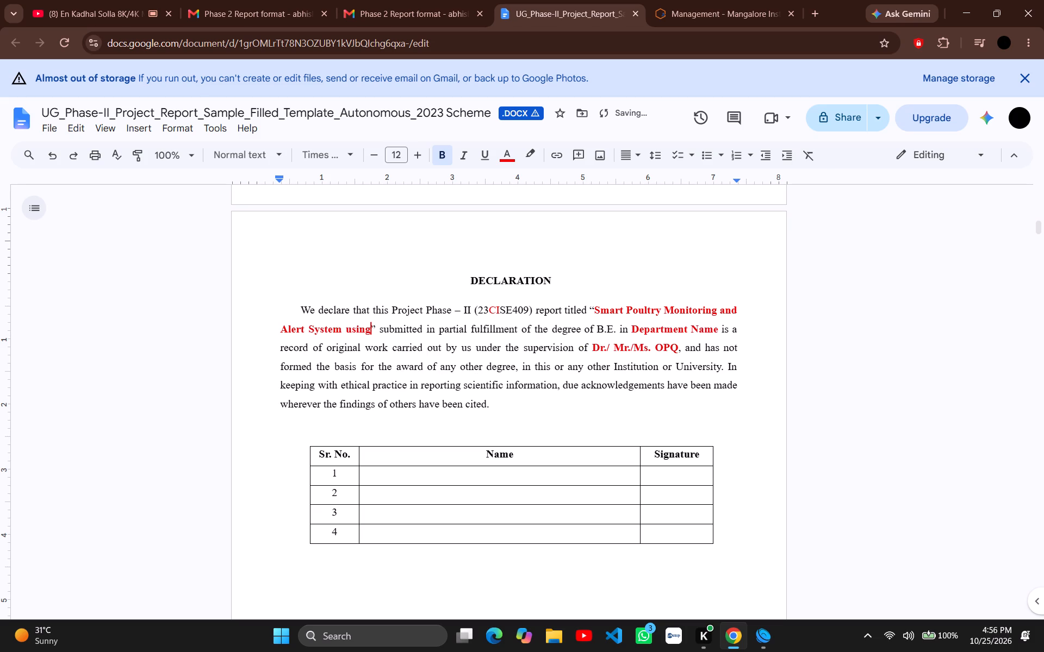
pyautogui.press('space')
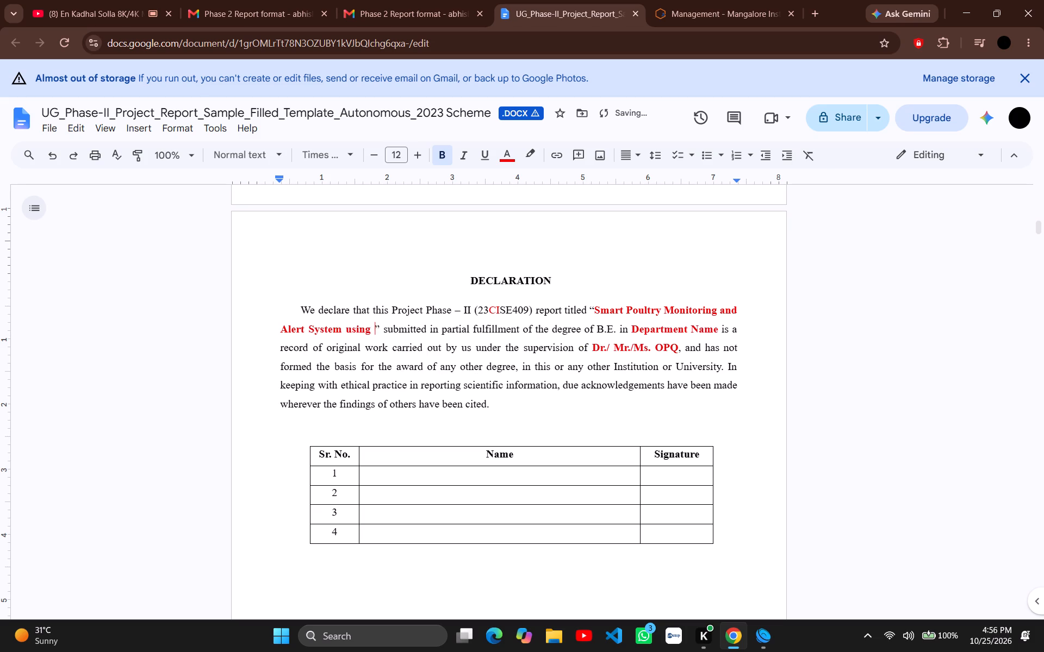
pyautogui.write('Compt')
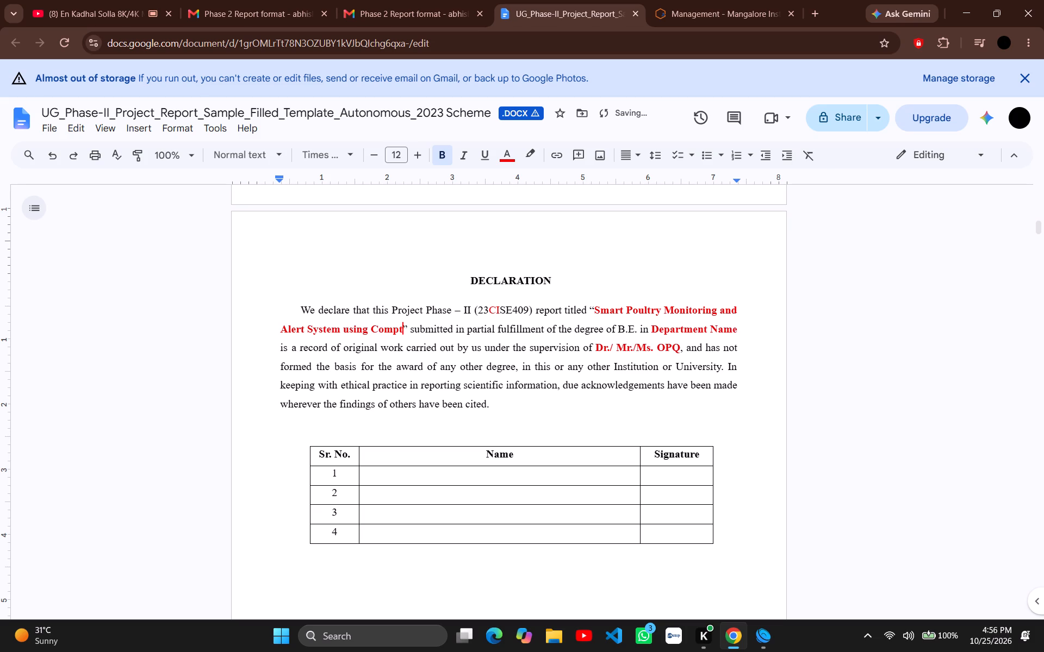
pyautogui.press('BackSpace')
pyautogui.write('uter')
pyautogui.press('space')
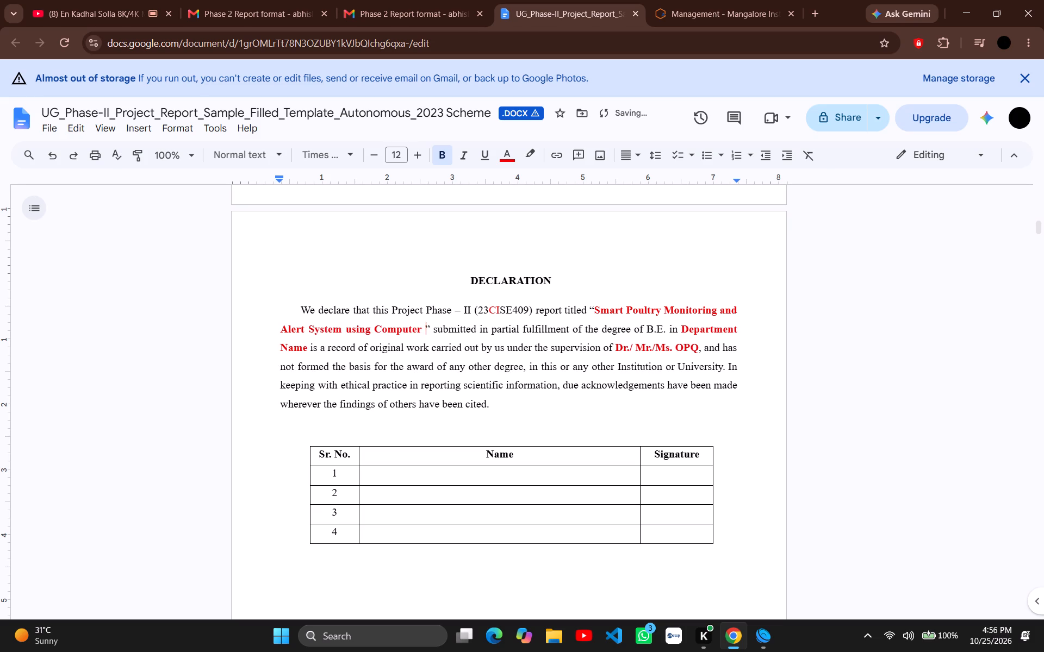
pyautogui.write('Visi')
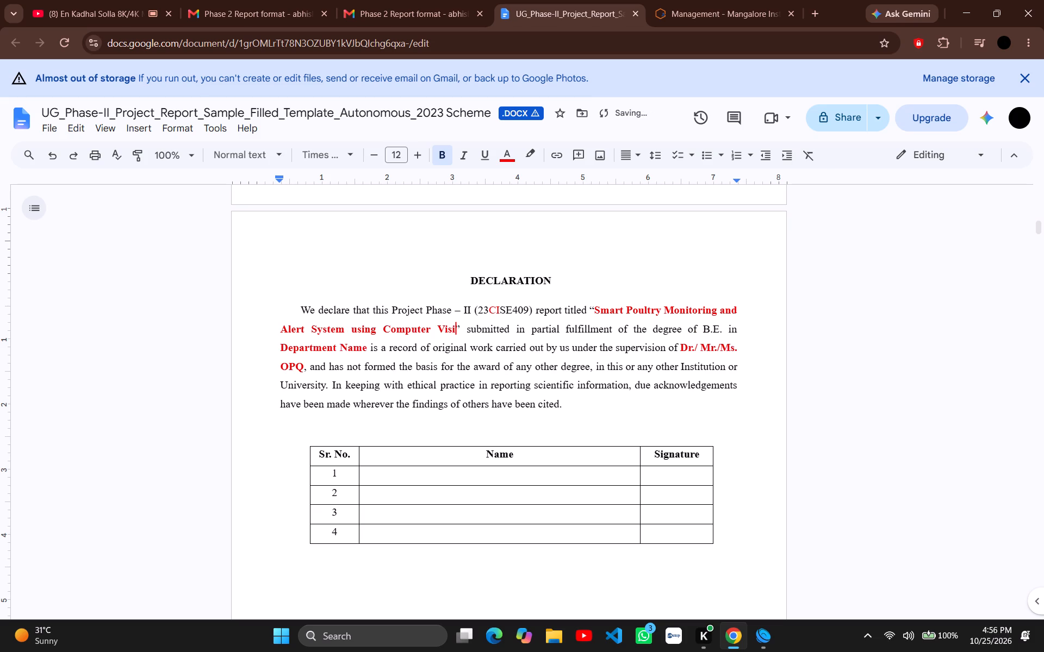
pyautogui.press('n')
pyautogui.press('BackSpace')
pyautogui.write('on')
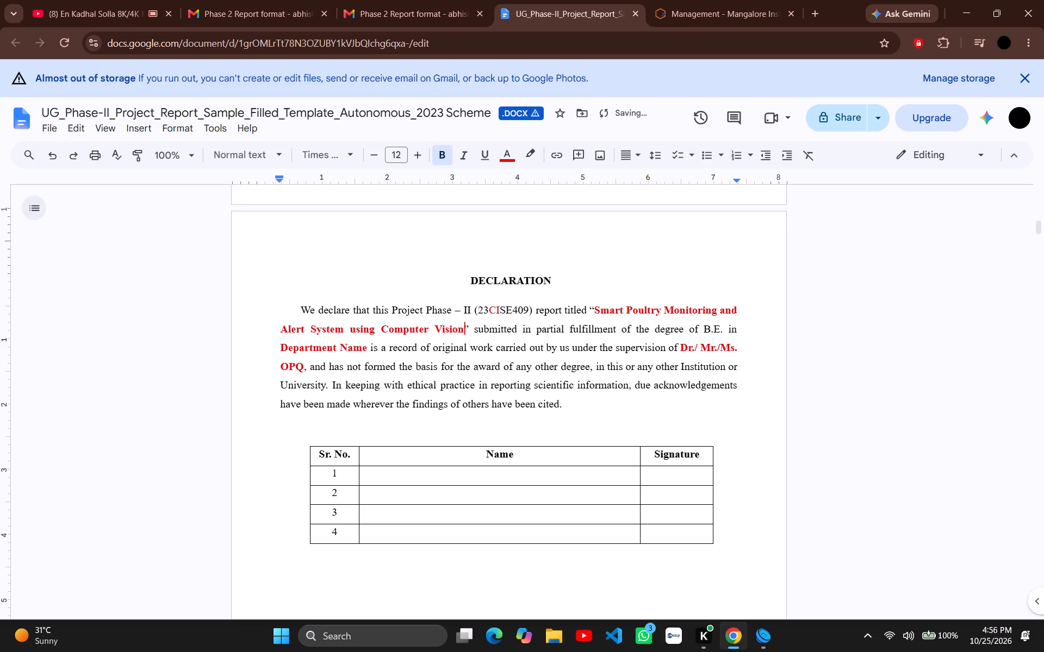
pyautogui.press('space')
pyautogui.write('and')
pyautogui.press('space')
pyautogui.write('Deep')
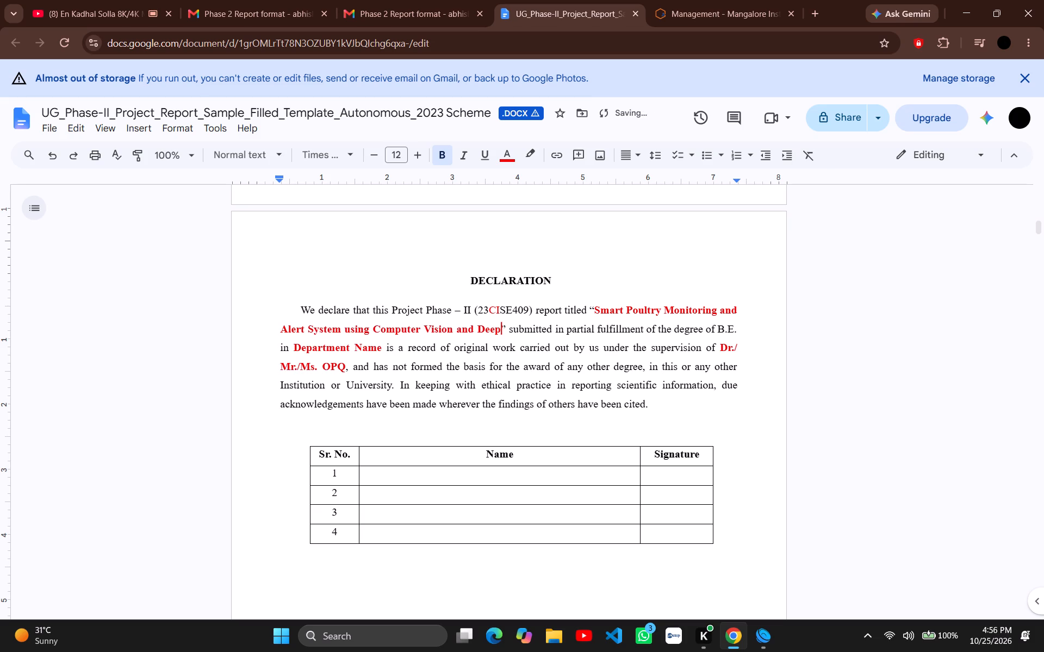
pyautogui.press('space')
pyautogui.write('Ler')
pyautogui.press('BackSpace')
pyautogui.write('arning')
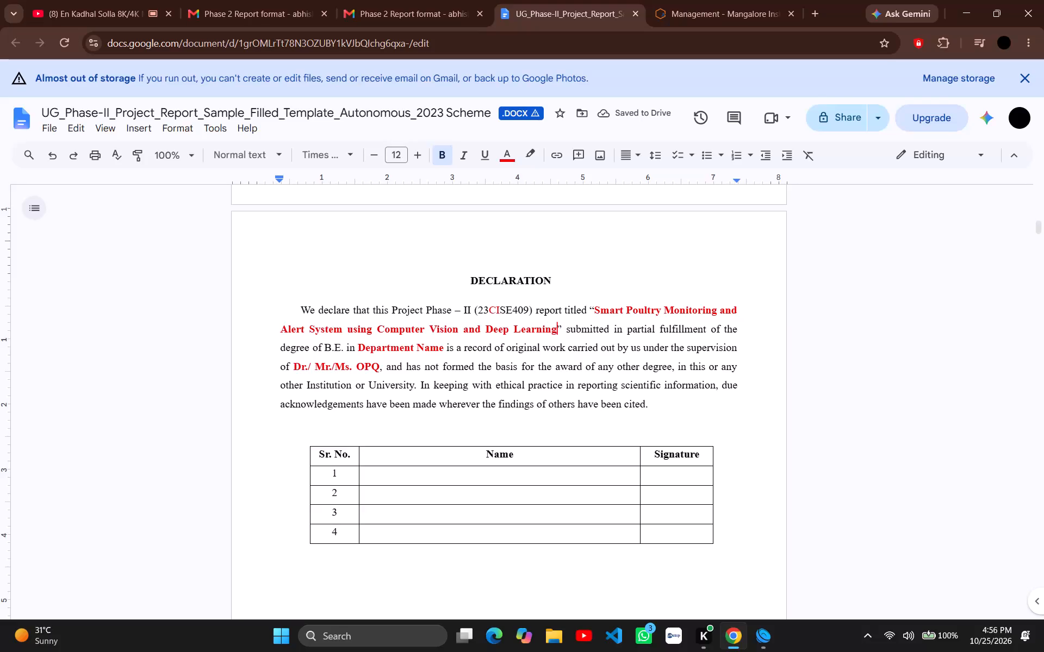
# Replace the Declaration's "Department Name" placeholder with "Computer Science and Engineering (Artificial Intelligence and Machine Learning)".
pyautogui.click(444, 349)
pyautogui.press('BackSpace')
pyautogui.press('BackSpace')
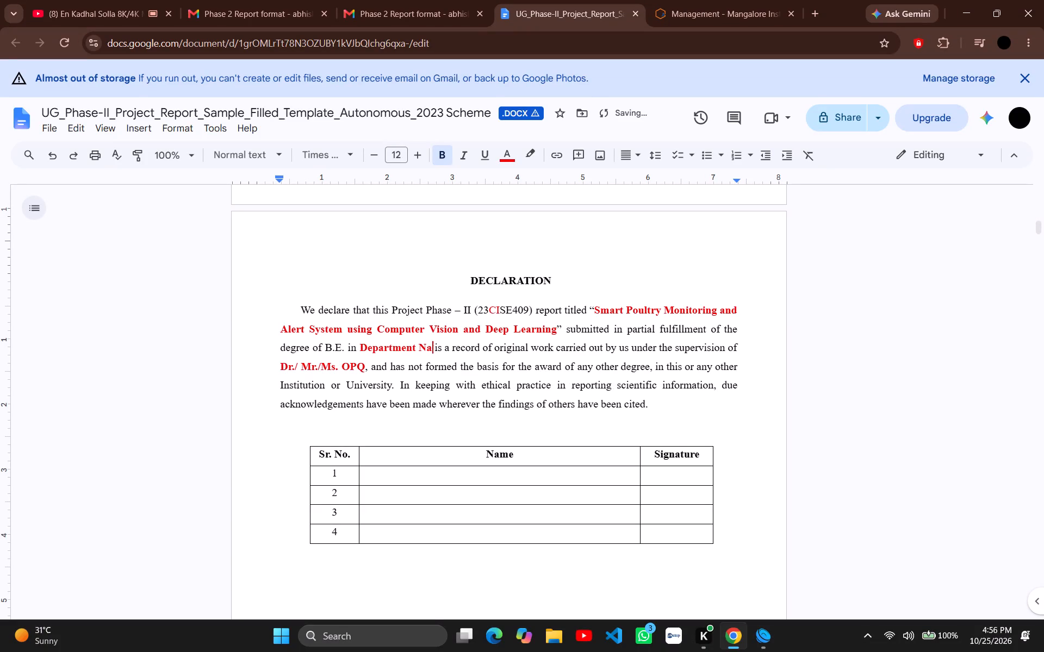
pyautogui.press('BackSpace')
pyautogui.press('BackSpace')
pyautogui.press('BackSpace')
pyautogui.press('BackSpace')
pyautogui.press('BackSpace')
pyautogui.press('BackSpace')
pyautogui.press('BackSpace')
pyautogui.press('BackSpace')
pyautogui.press('BackSpace')
pyautogui.press('BackSpace')
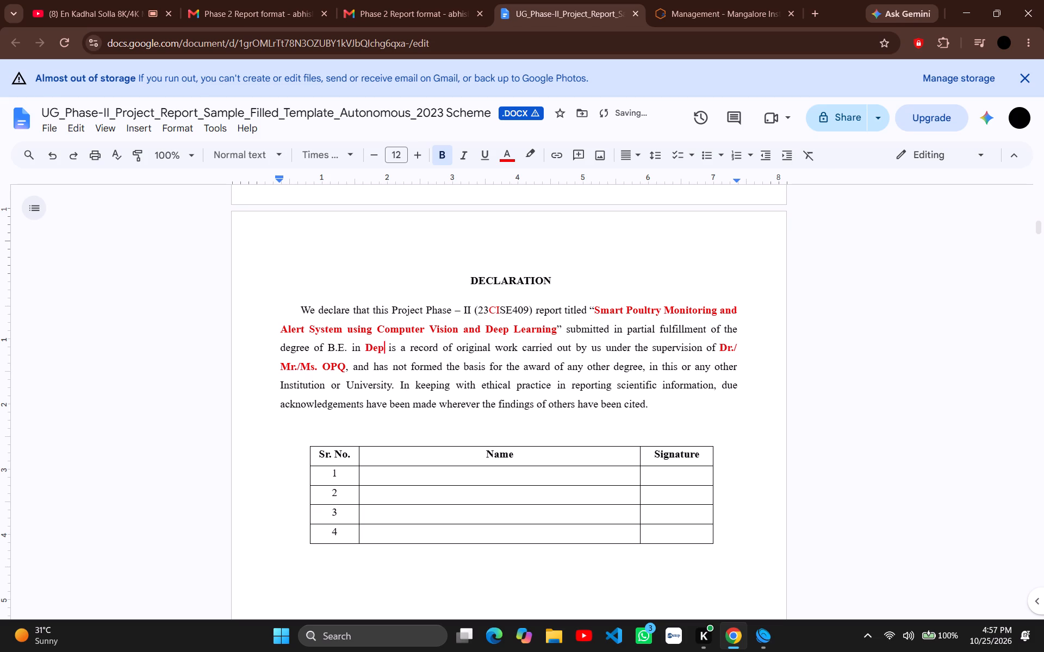
pyautogui.press('BackSpace')
pyautogui.press('BackSpace')
pyautogui.press('BackSpace')
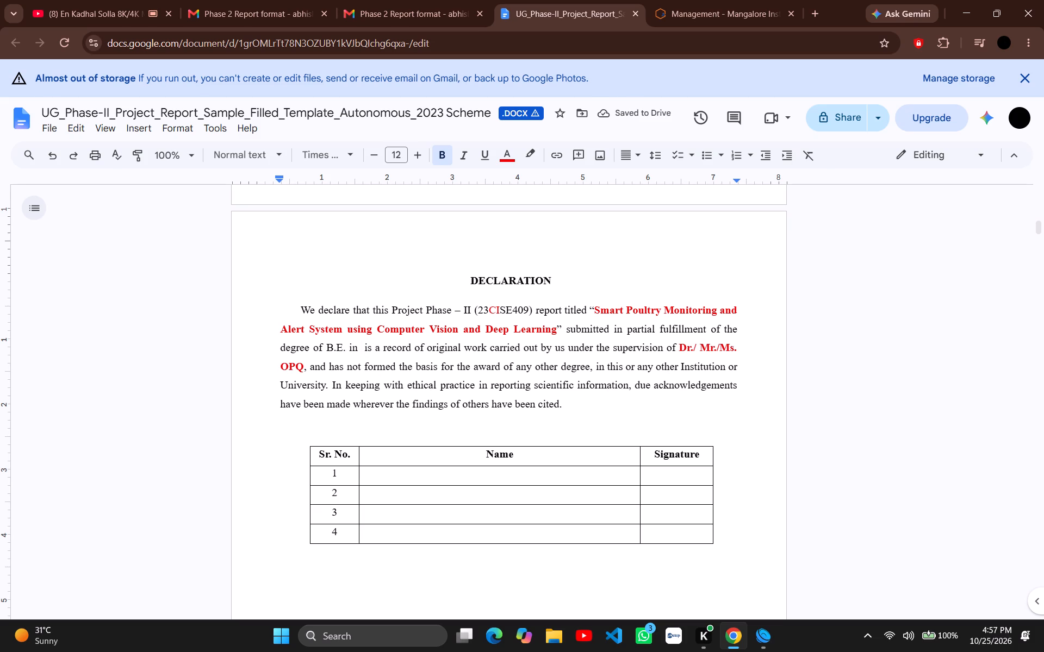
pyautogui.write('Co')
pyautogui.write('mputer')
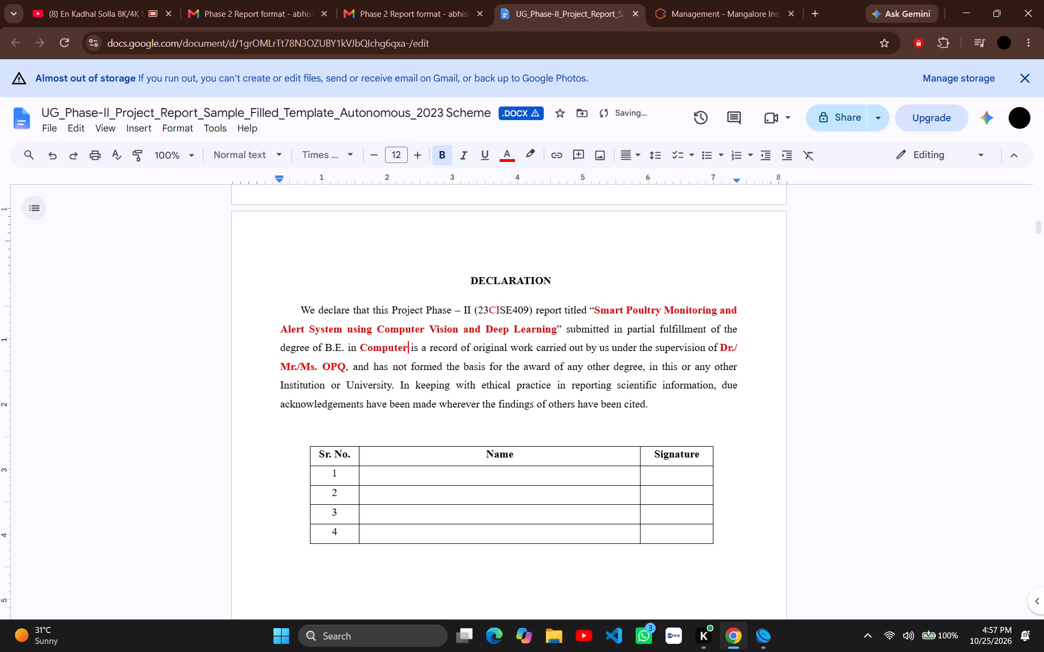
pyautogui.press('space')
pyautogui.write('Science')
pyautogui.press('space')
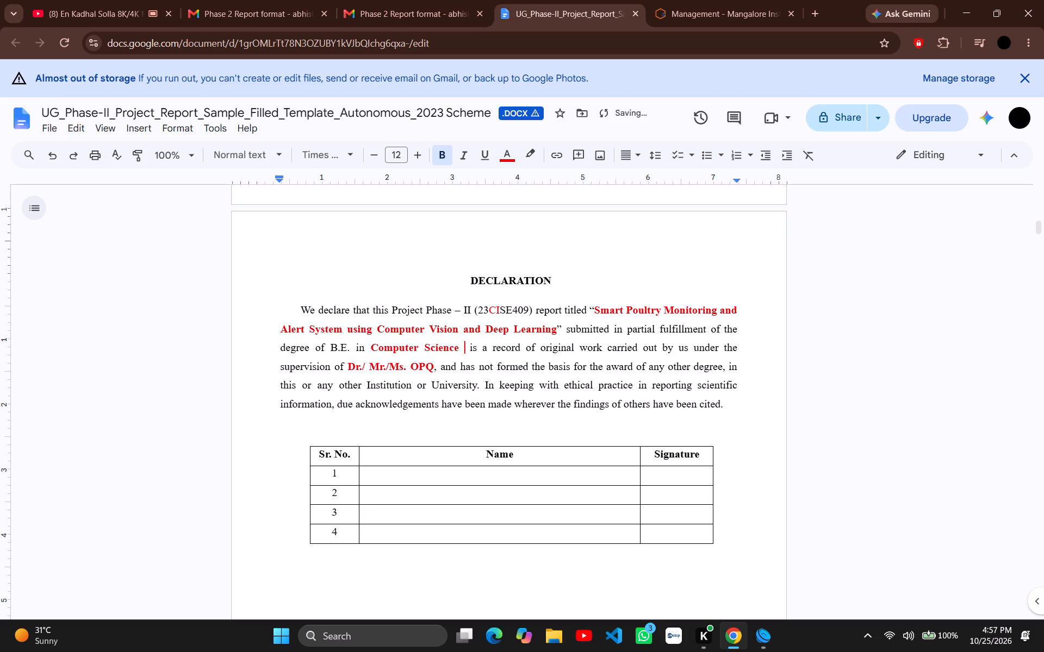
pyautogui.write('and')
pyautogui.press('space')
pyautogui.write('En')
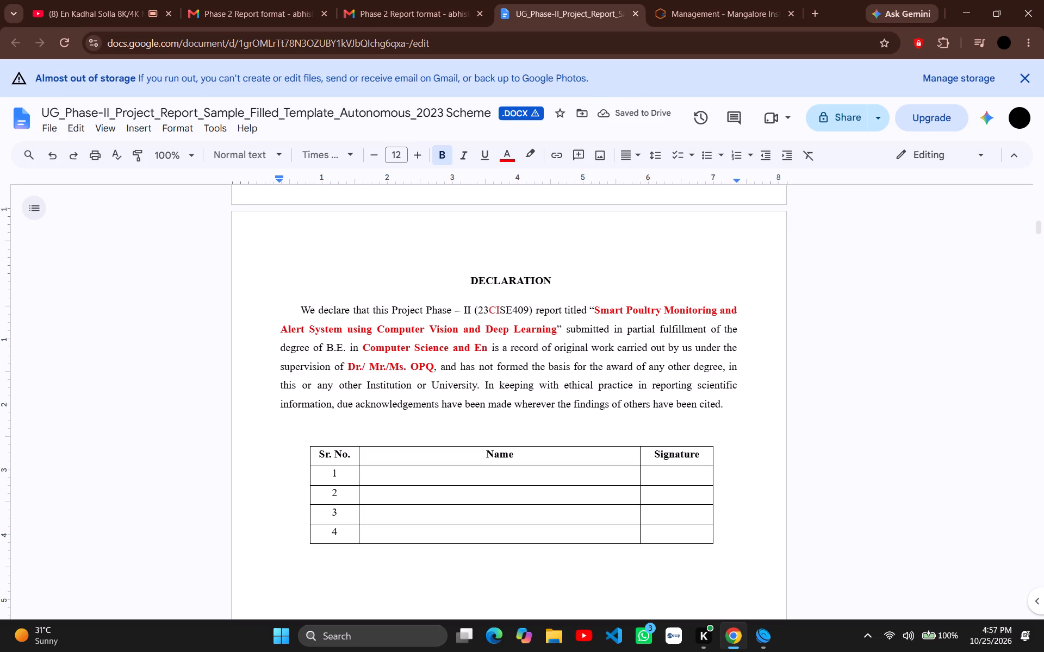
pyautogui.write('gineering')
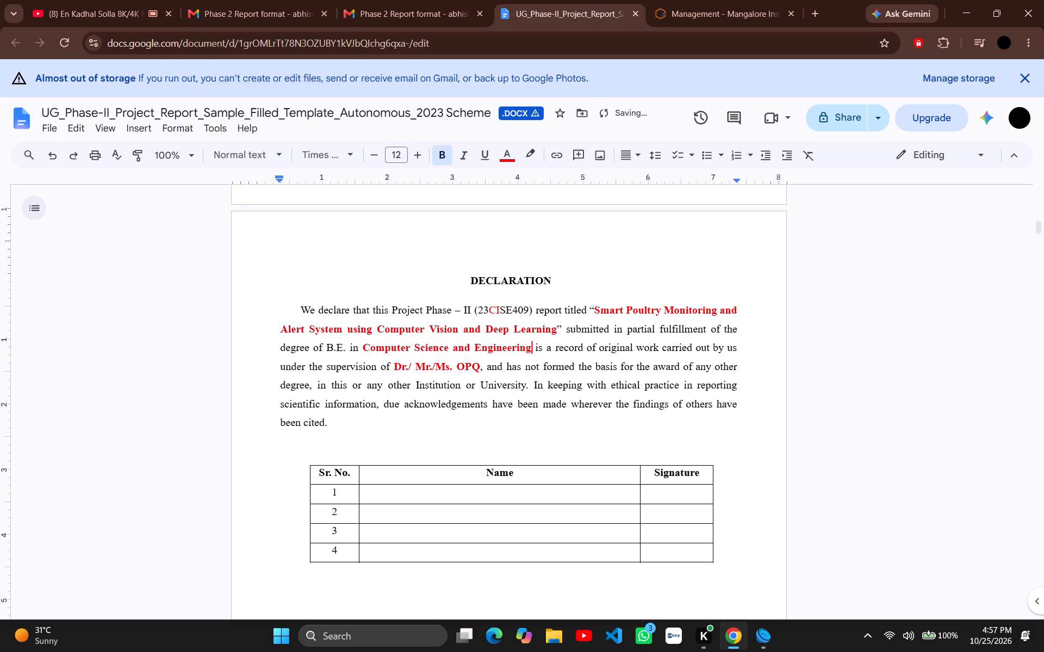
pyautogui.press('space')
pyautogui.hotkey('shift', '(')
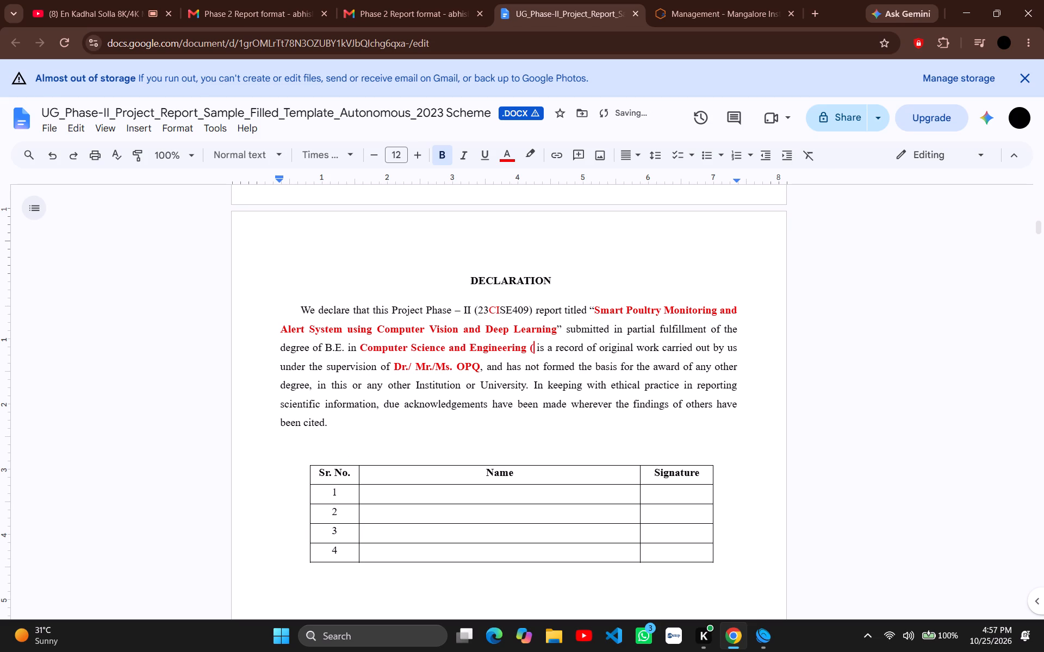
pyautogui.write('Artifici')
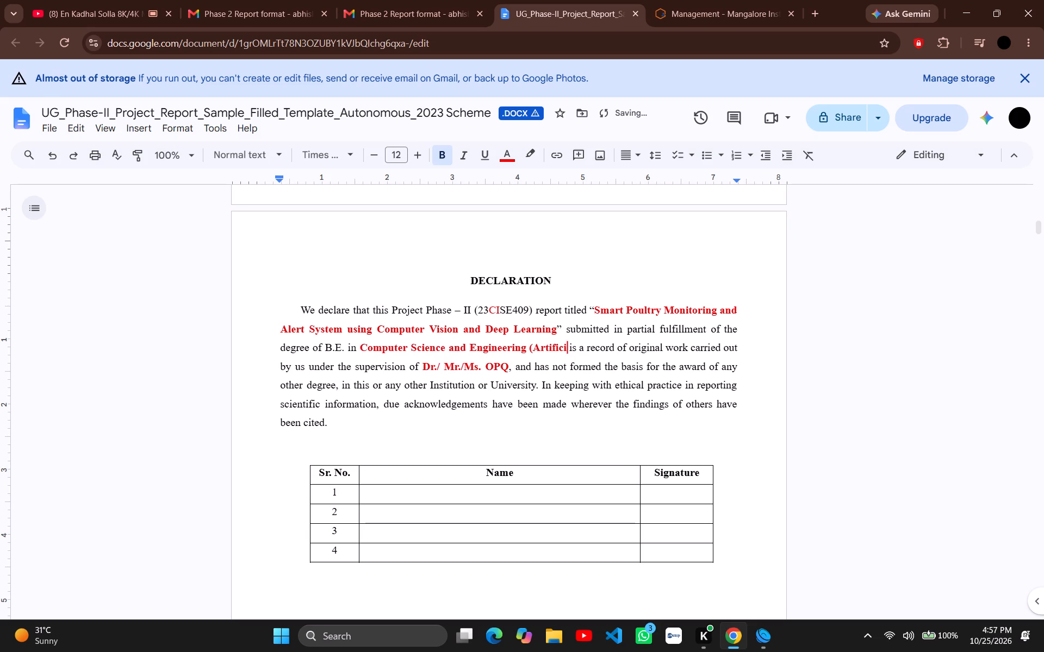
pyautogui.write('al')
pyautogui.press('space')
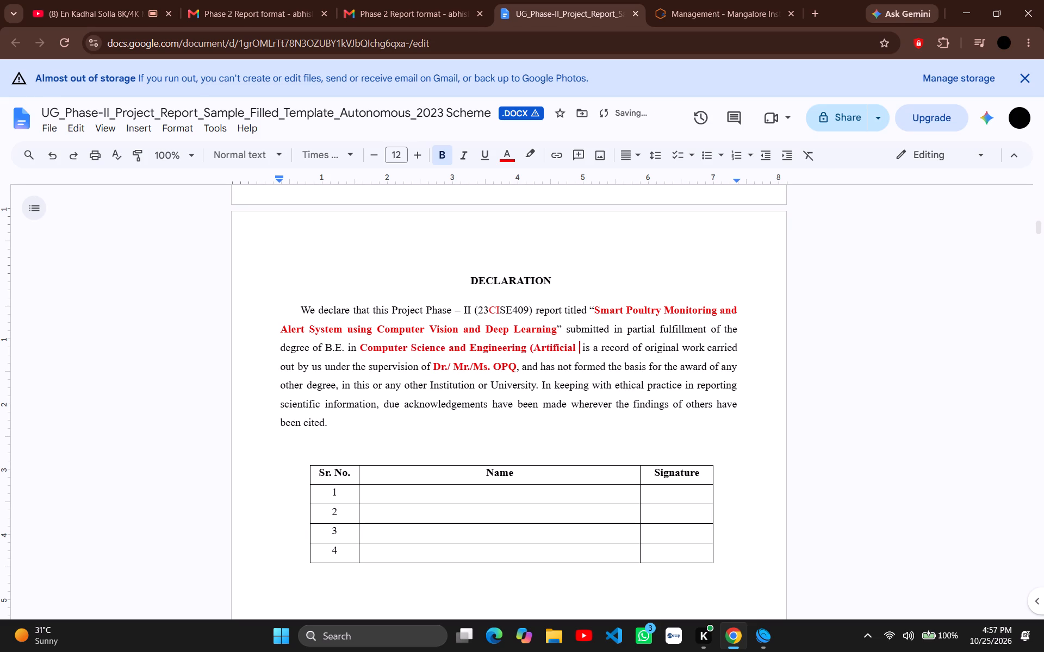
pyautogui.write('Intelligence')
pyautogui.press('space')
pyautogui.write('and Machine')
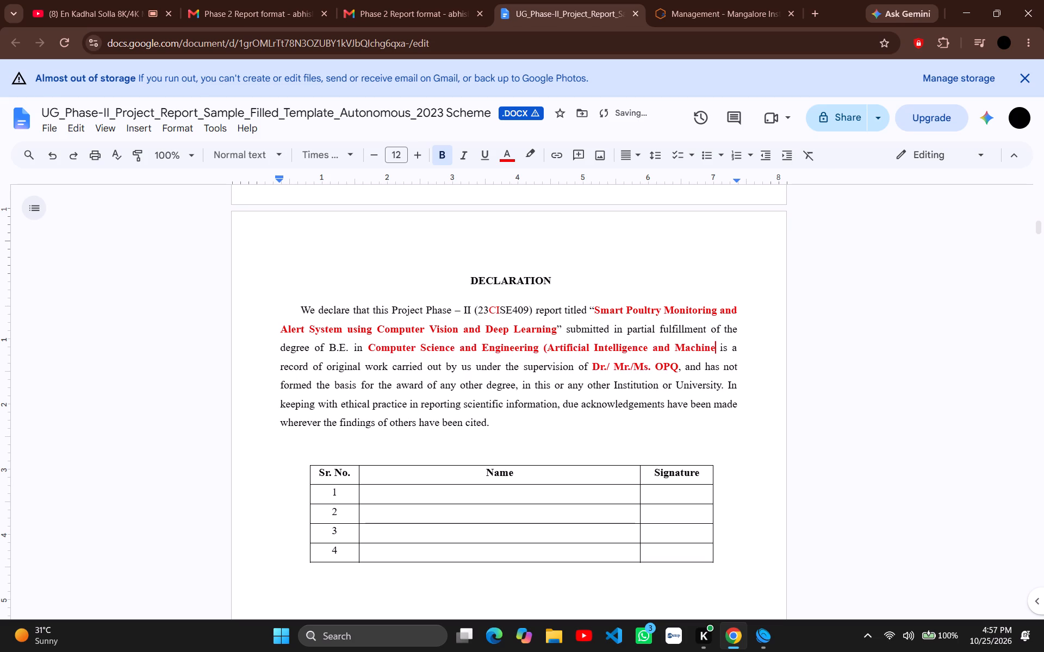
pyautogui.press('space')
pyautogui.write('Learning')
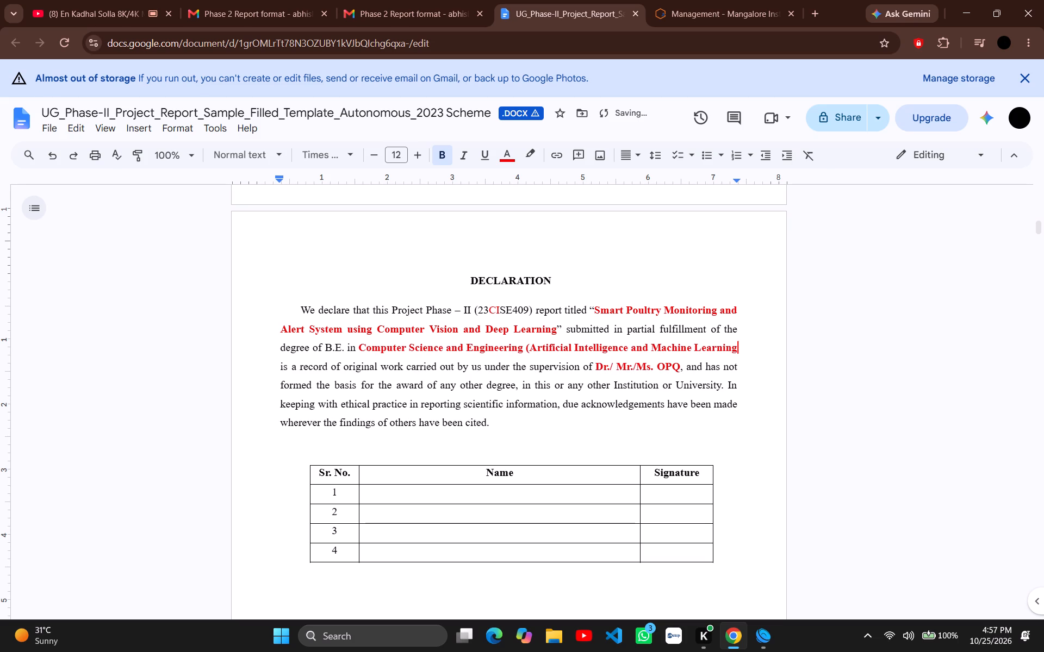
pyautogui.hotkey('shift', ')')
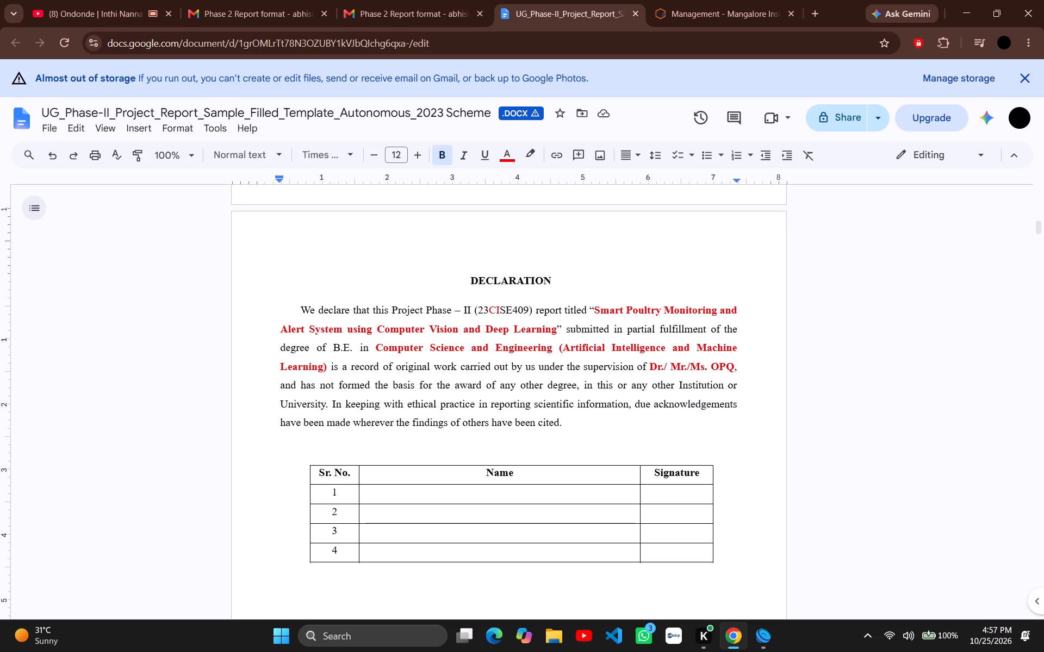
# Replace the Declaration's "Dr./ Mr./Ms. OPQ" placeholder with the project guide's title and name.
pyautogui.click(734, 368)
# Replace the Declaration's "Dr./ Mr./Ms. OPQ" supervisor placeholder with the title "Dr." followed by the project guide's name and initials.
pyautogui.press('BackSpace')
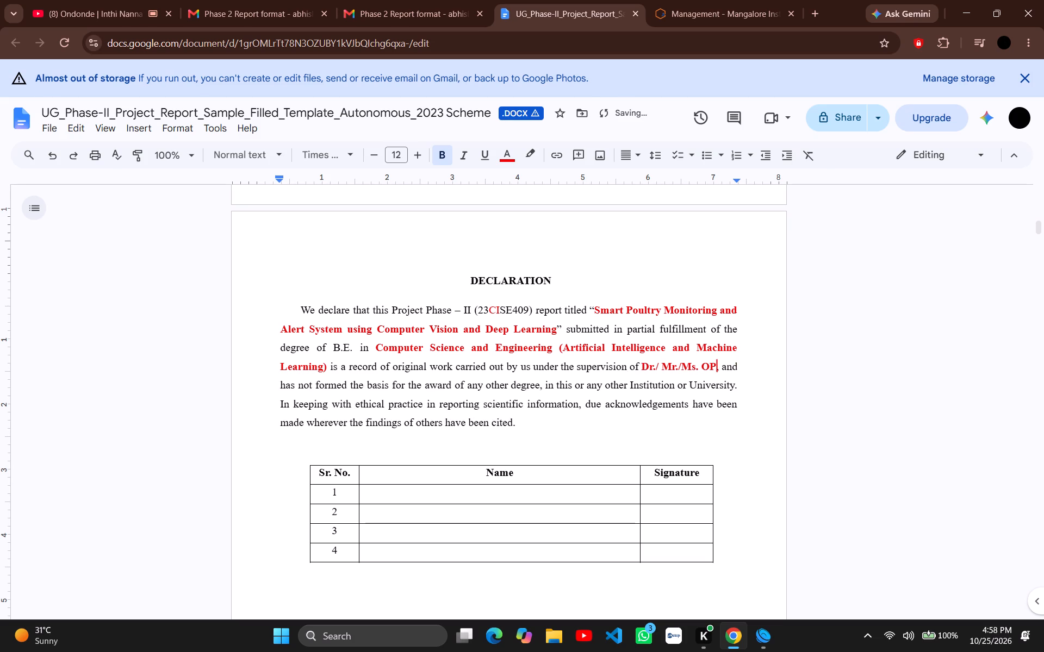
pyautogui.press('BackSpace')
pyautogui.press('BackSpace')
pyautogui.press('BackSpace')
pyautogui.press('BackSpace')
pyautogui.press('BackSpace')
pyautogui.press('BackSpace')
pyautogui.press('BackSpace')
pyautogui.press('BackSpace')
pyautogui.press('BackSpace')
pyautogui.press('BackSpace')
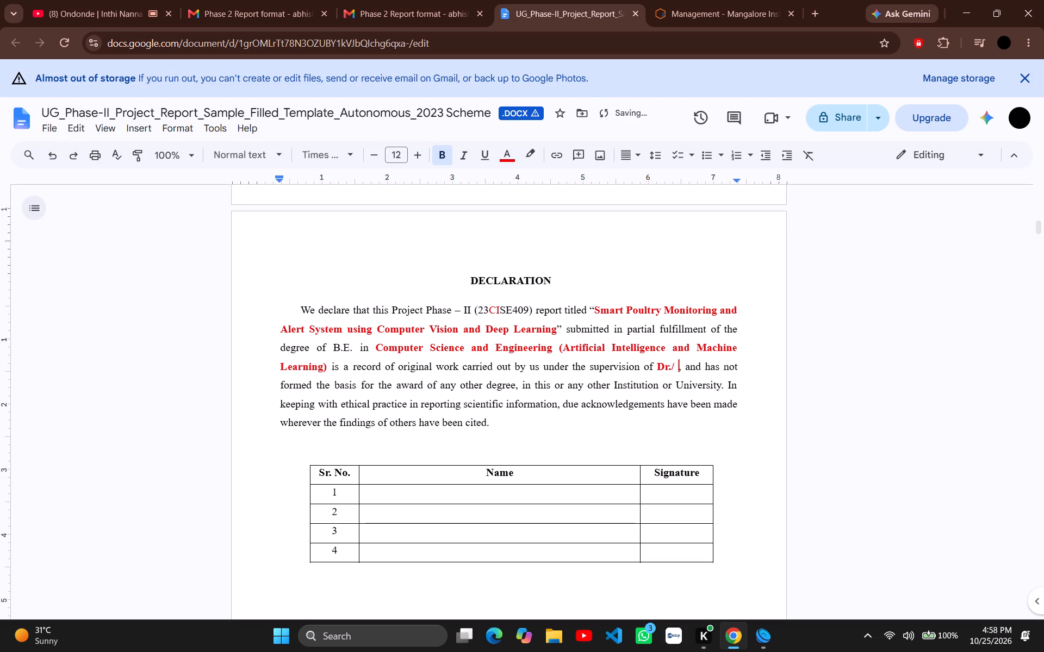
pyautogui.press('BackSpace')
pyautogui.press('BackSpace')
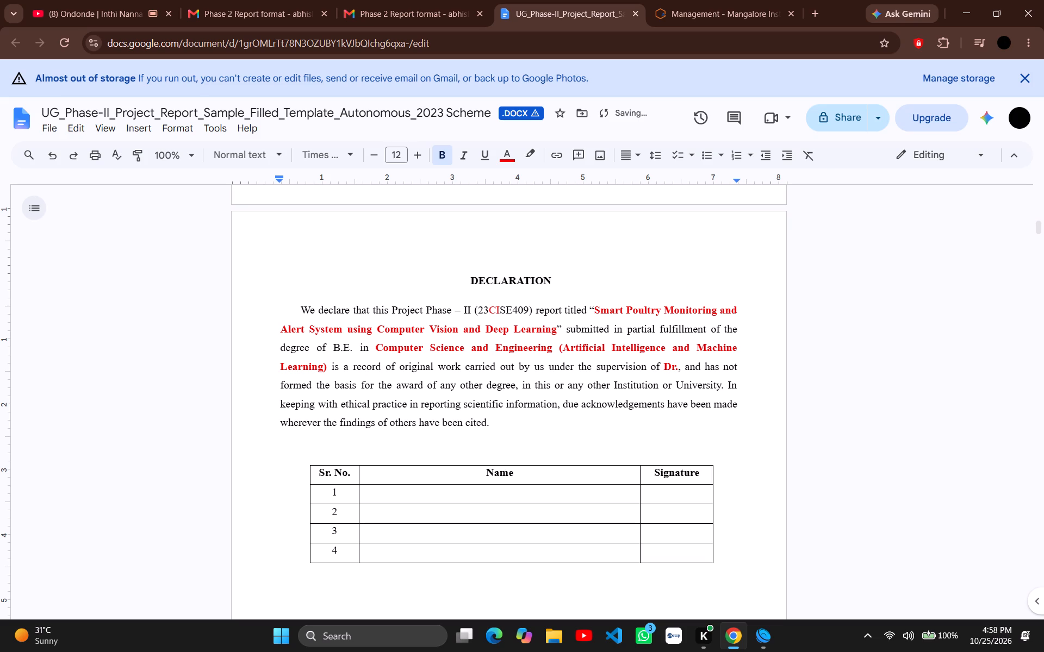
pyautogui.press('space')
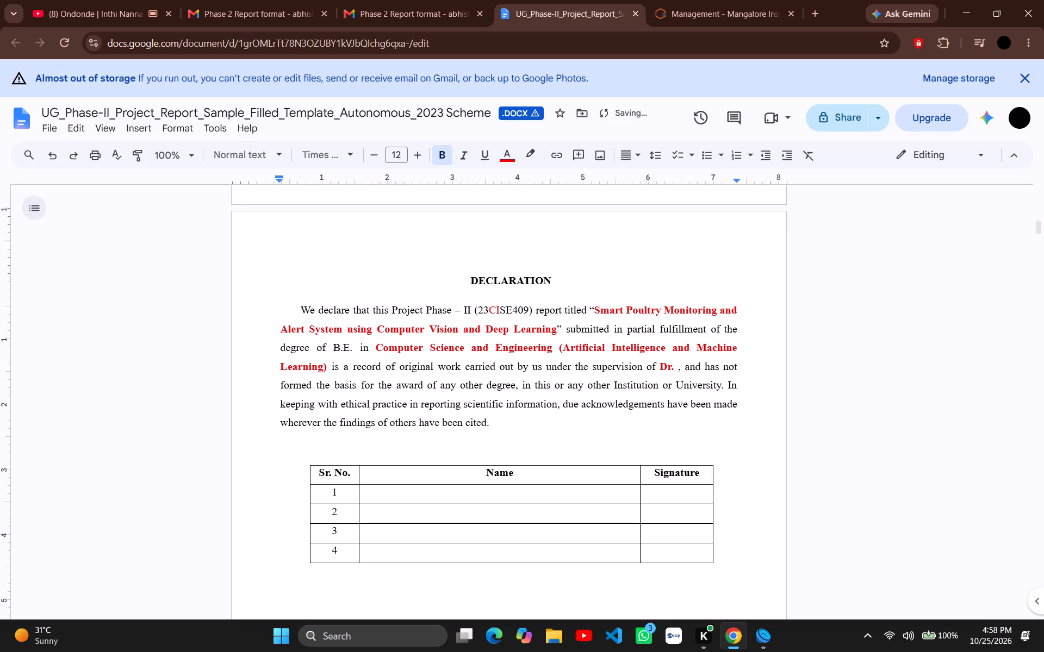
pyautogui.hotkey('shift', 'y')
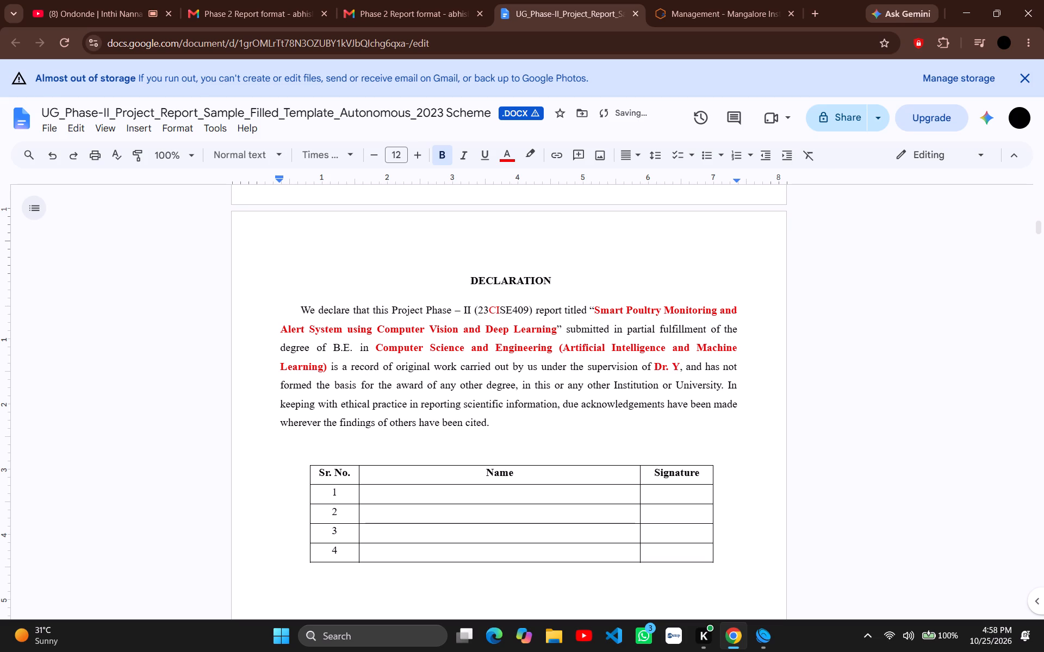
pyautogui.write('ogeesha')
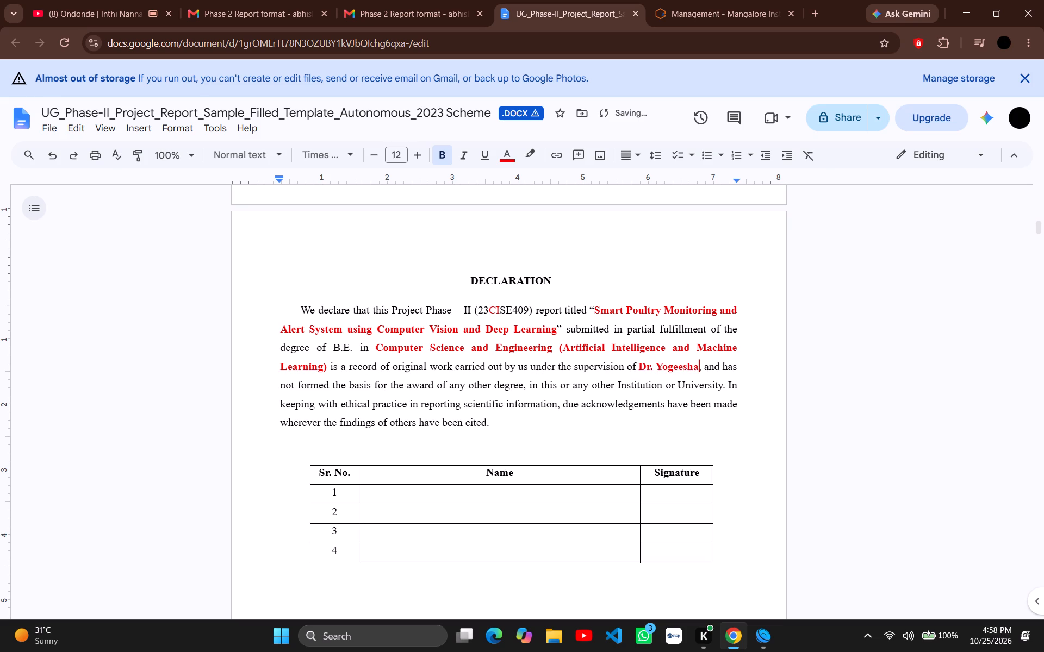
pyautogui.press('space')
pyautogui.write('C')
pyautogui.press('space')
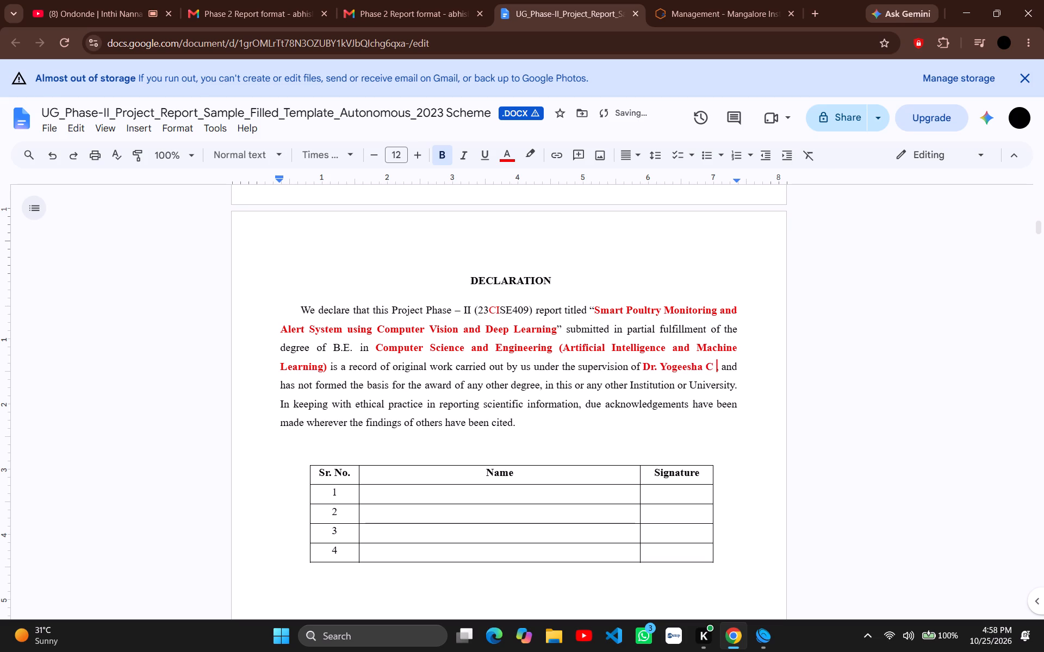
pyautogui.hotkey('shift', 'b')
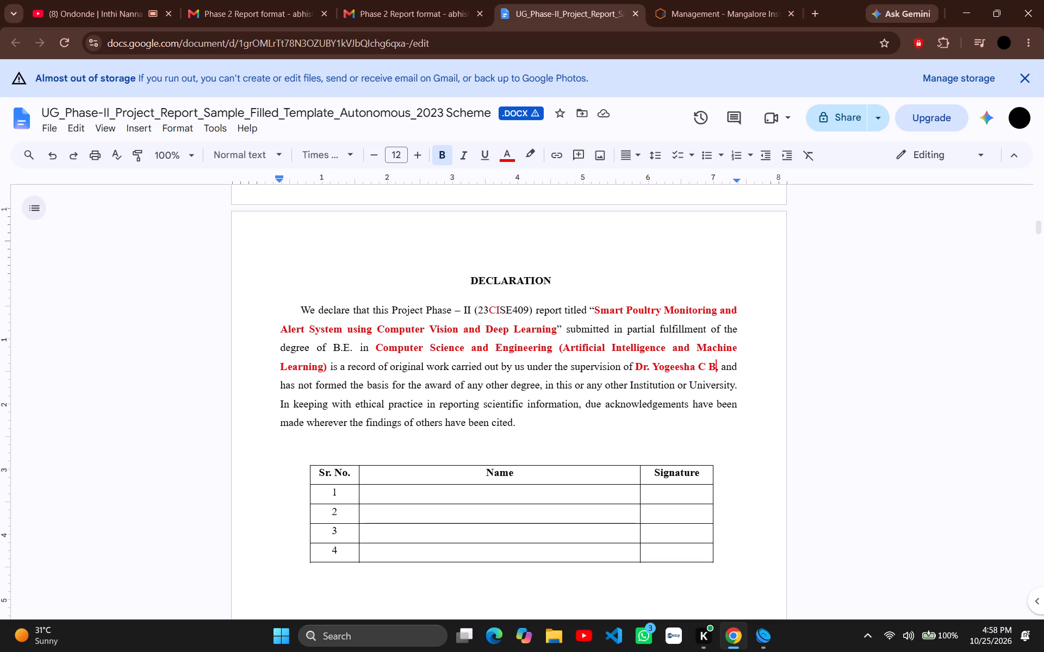
# Select the Declaration paragraph's text from "declare" through "have been cited.".
pyautogui.moveTo(515, 423); pyautogui.dragTo(319, 311)
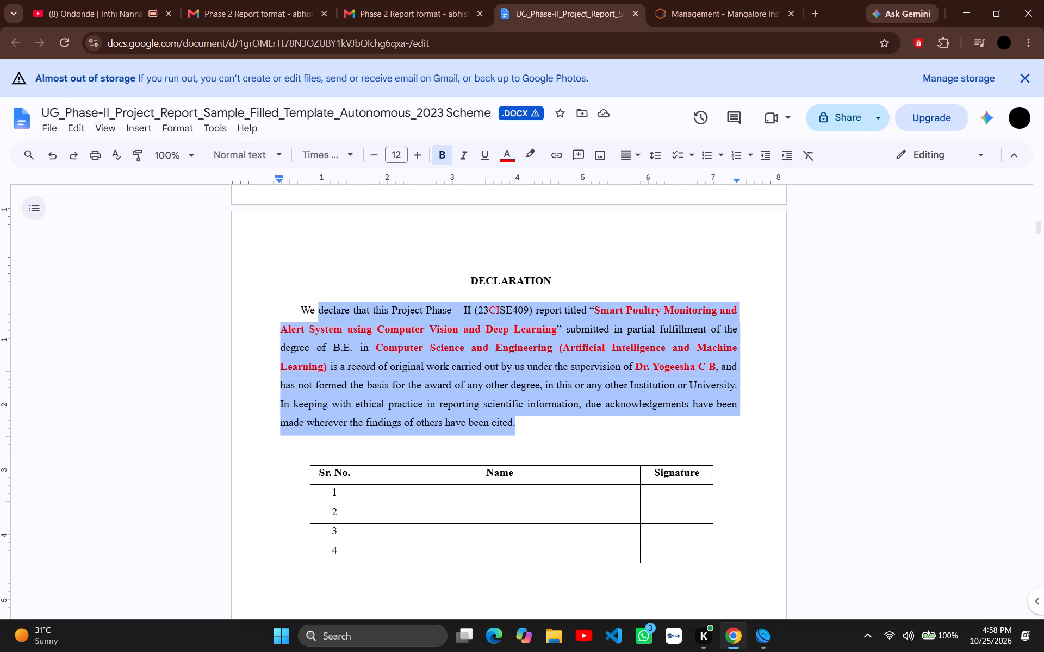
# Set the text colour of the whole Declaration paragraph to black.
pyautogui.moveTo(319, 311); pyautogui.dragTo(303, 309)
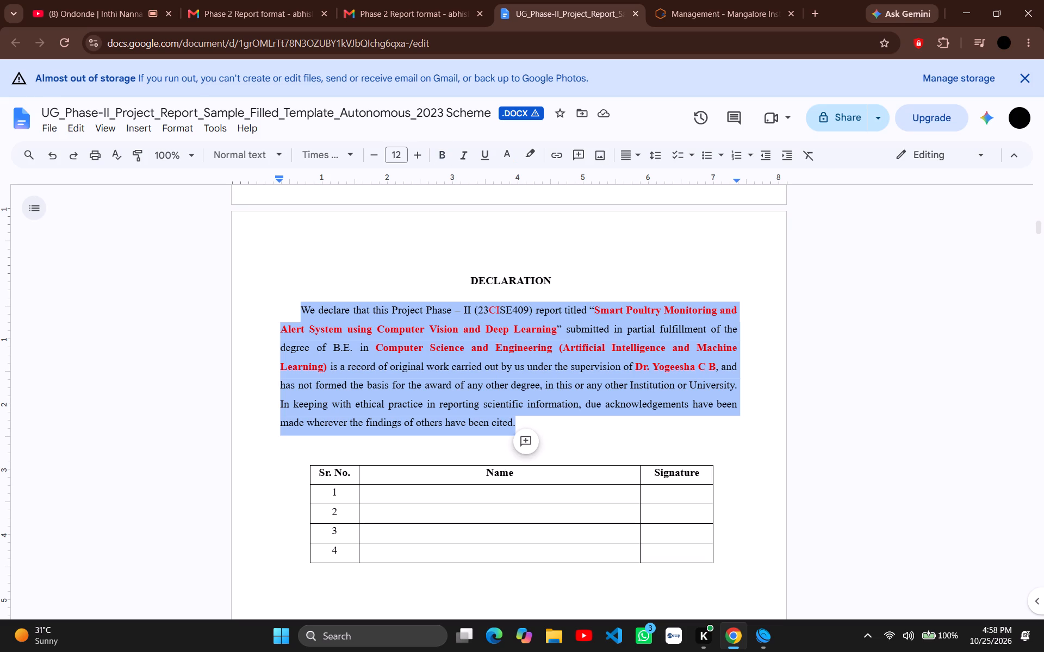
pyautogui.click(513, 158)
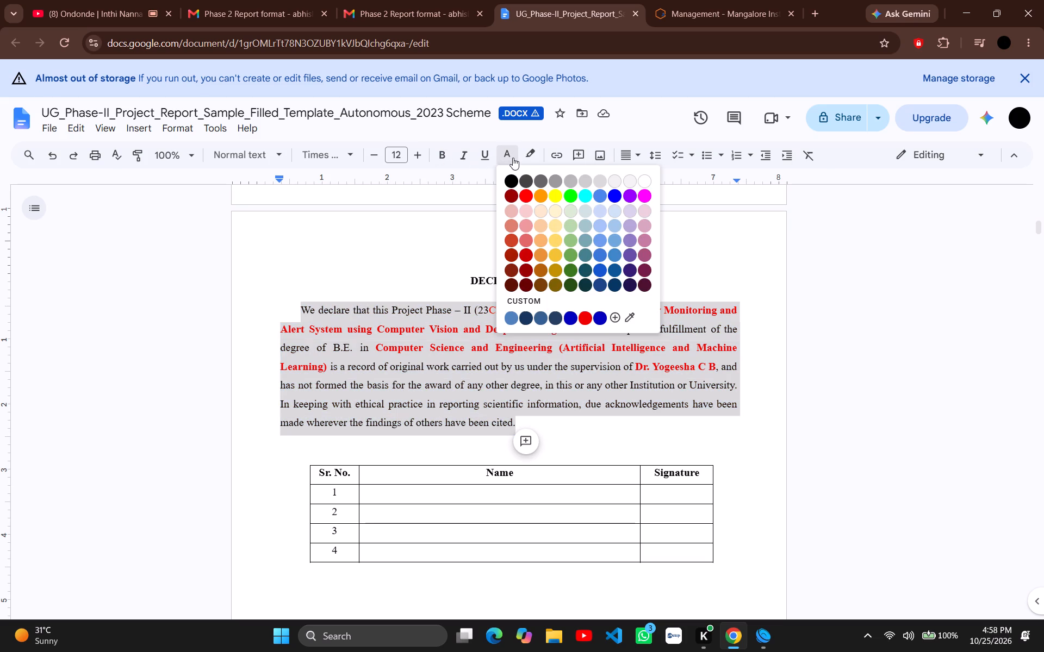
pyautogui.click(510, 177)
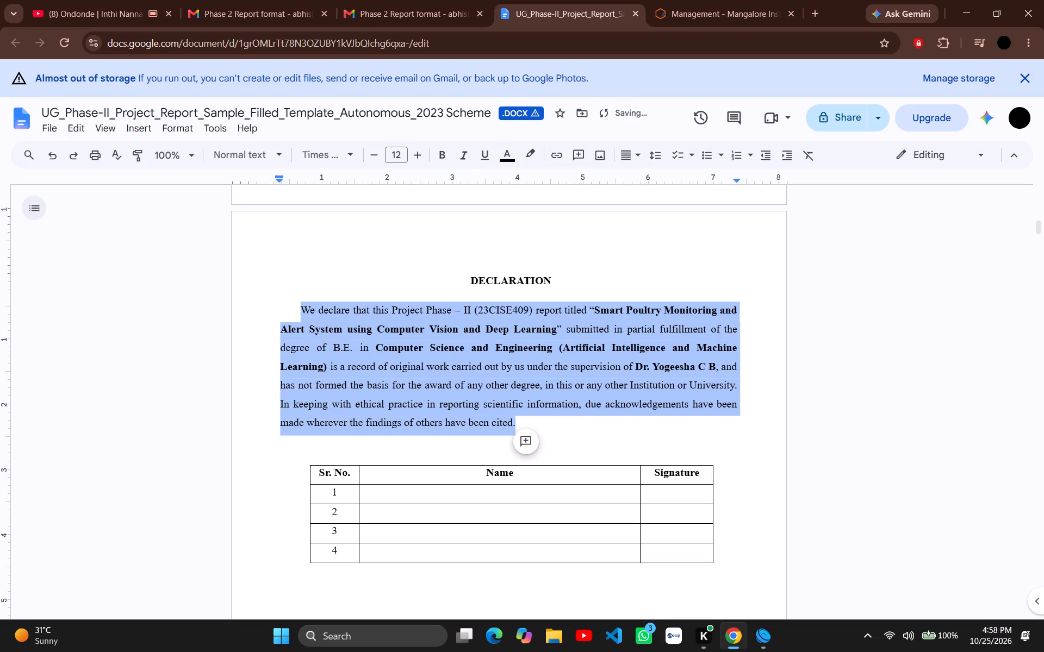
pyautogui.click(467, 363)
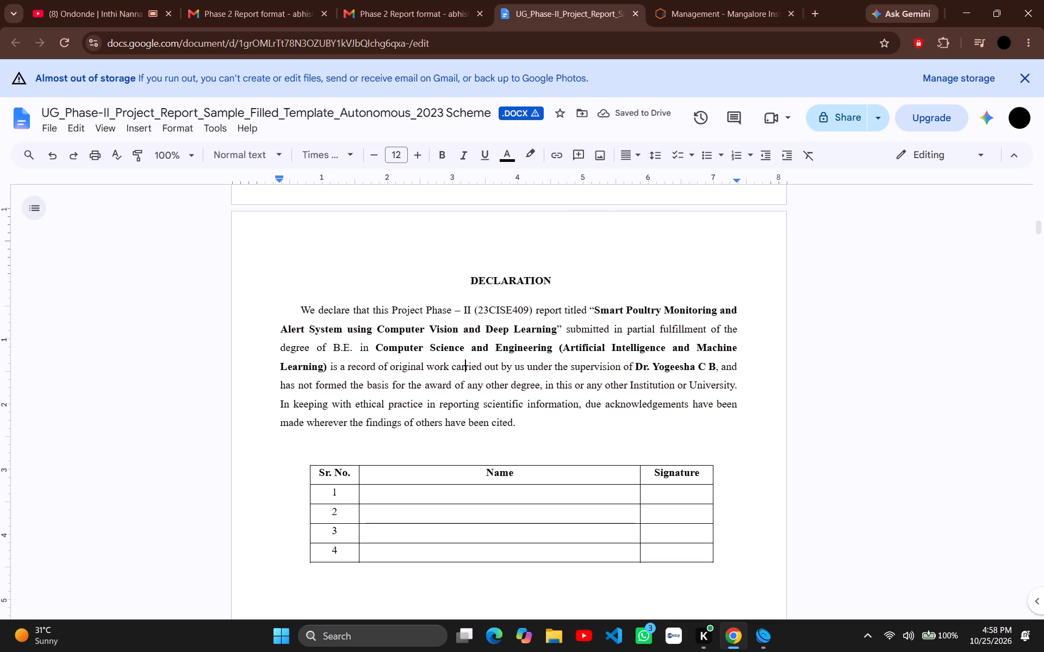
# Review the Declaration page with its signature table, and check the student names and details on the title and certificate pages.
pyautogui.scroll(-2, 569, 423)
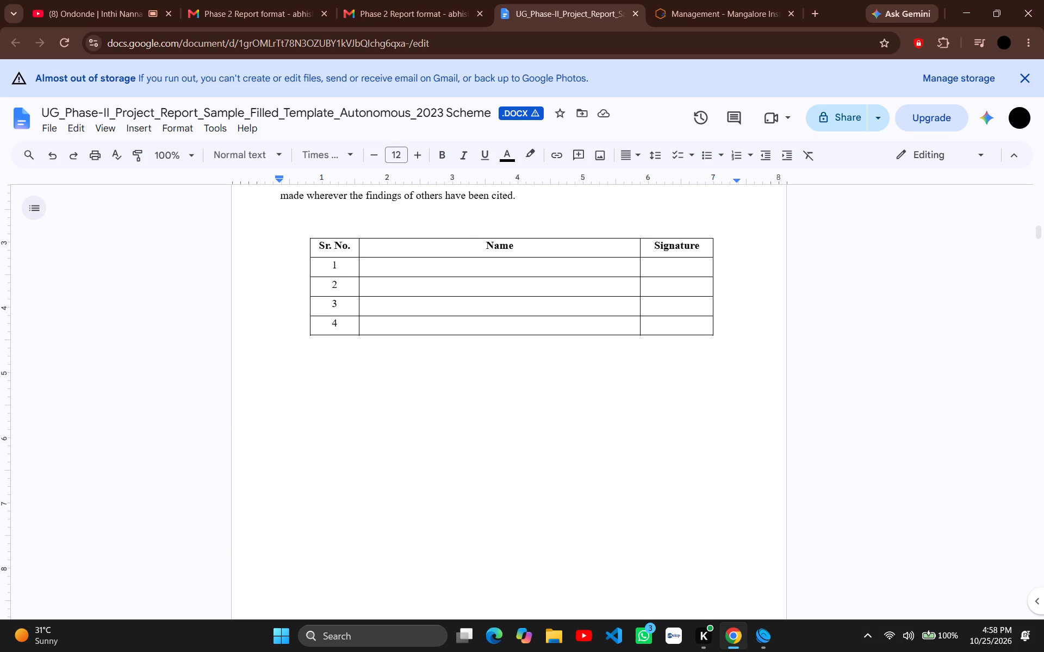
pyautogui.scroll(1, 525, 463)
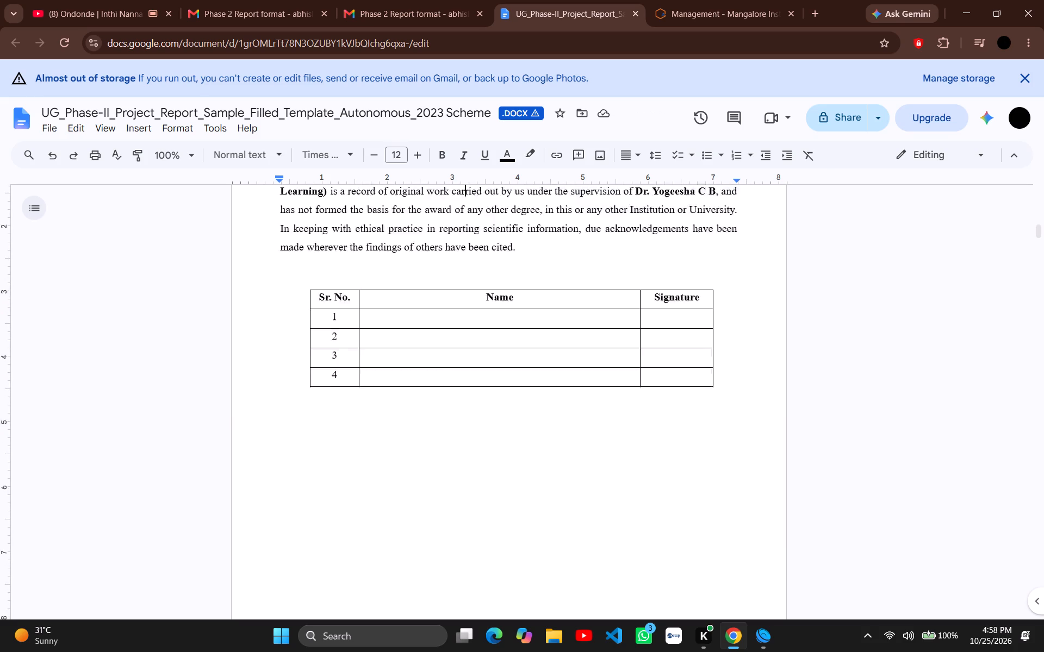
pyautogui.scroll(1, 525, 463)
pyautogui.scroll(-3, 525, 463)
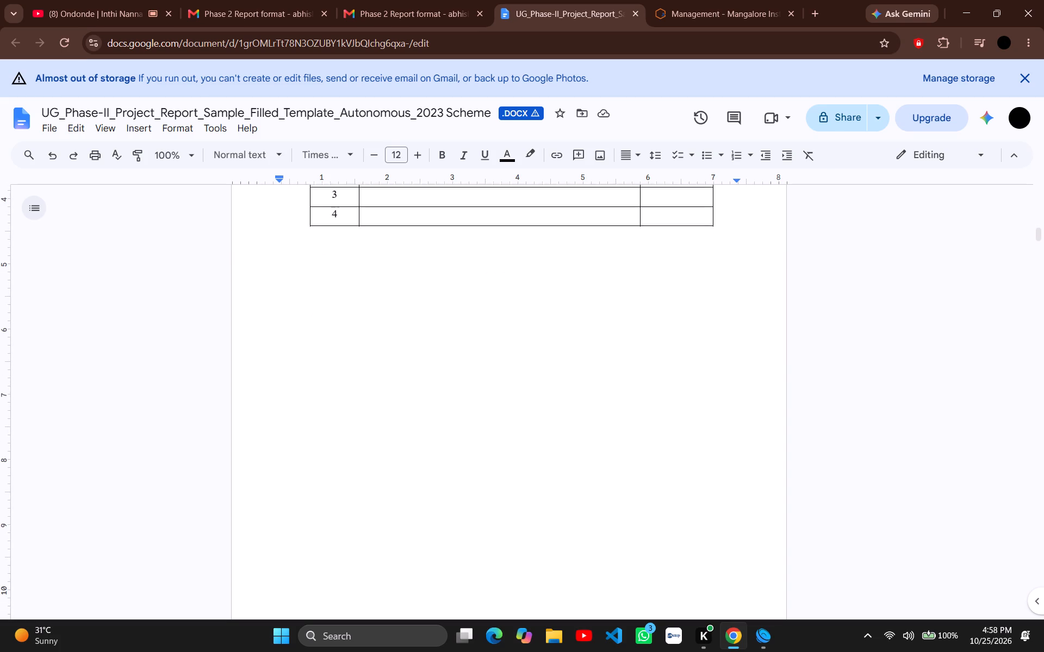
pyautogui.scroll(-1, 525, 463)
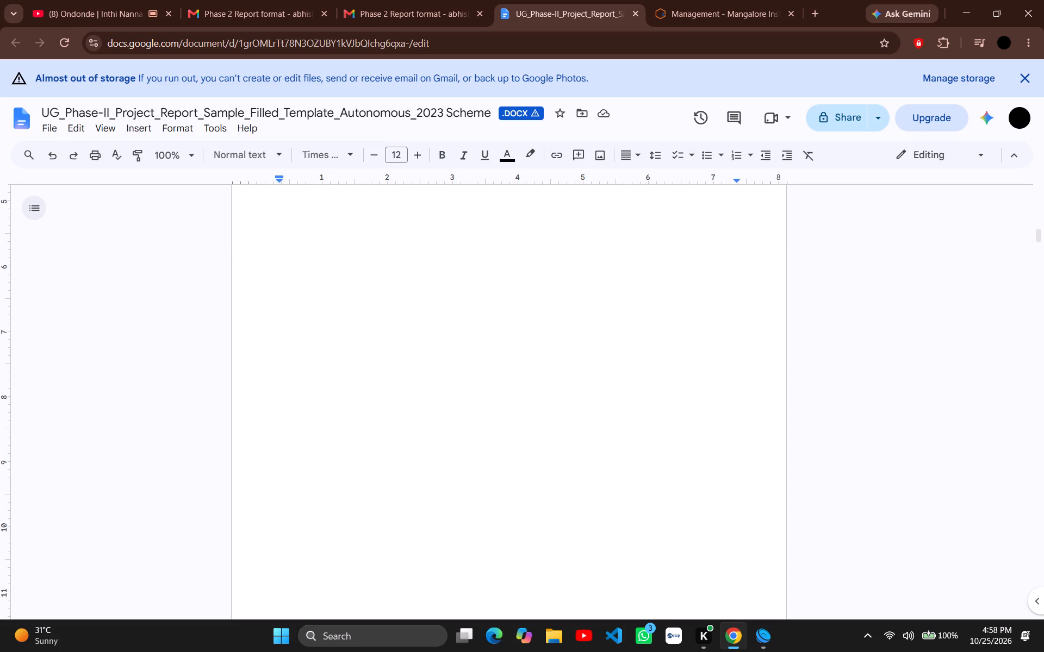
pyautogui.scroll(3, 525, 463)
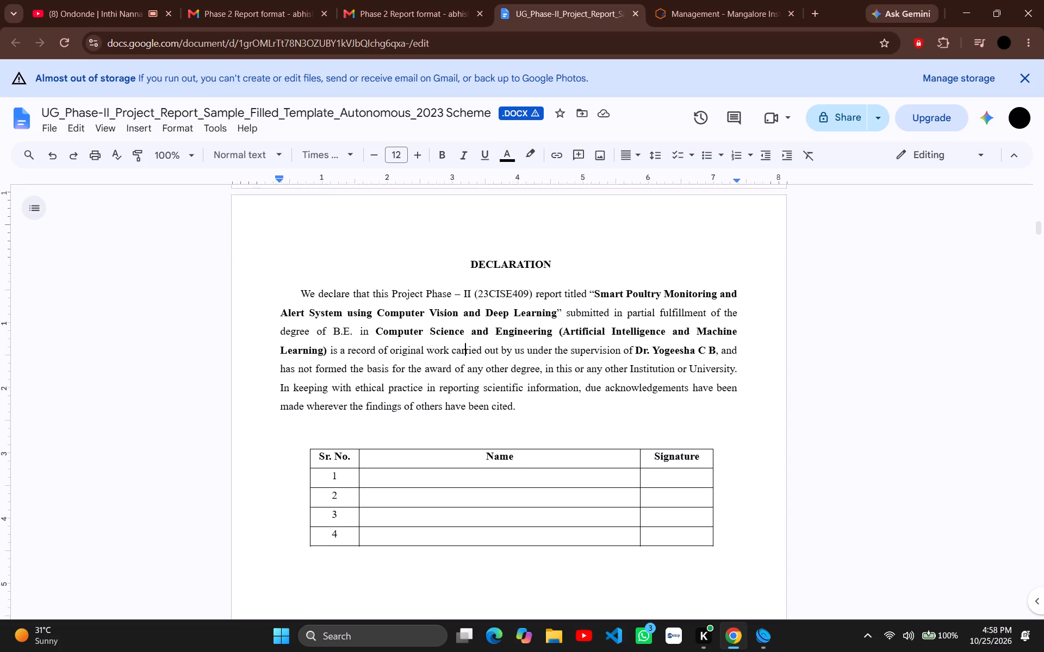
pyautogui.scroll(6, 525, 463)
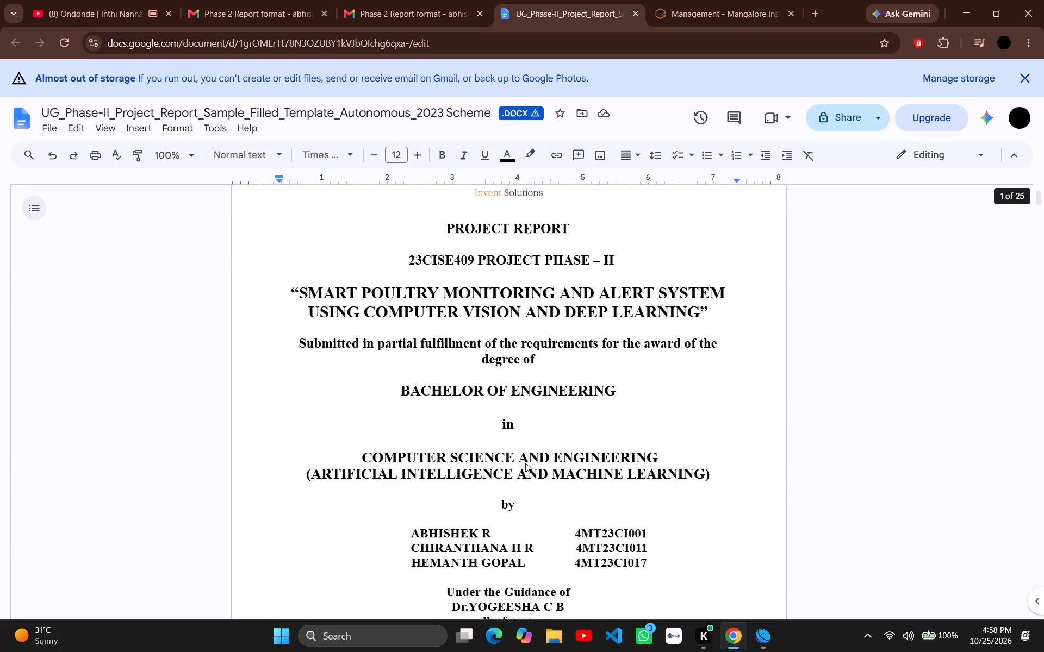
pyautogui.scroll(-6, 525, 463)
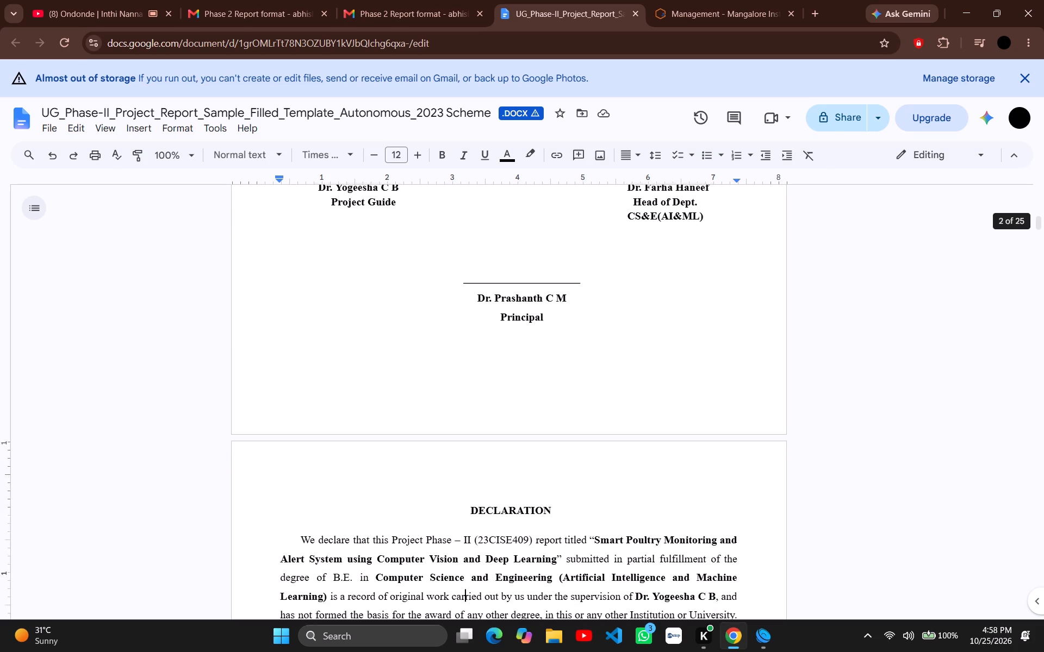
pyautogui.scroll(-3, 525, 463)
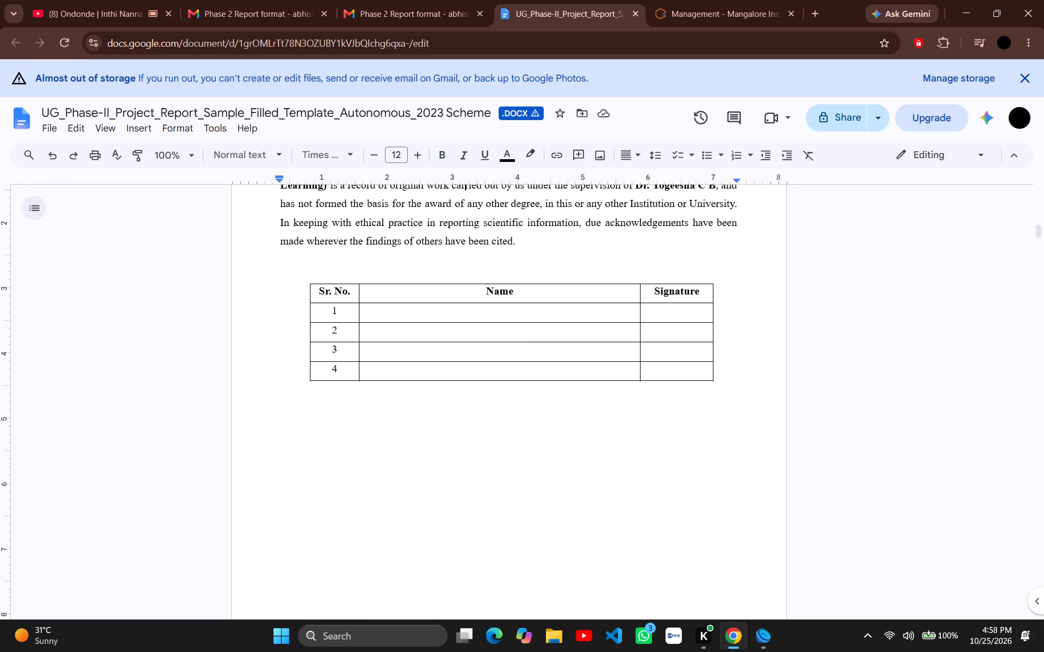
# Enter the first student's name with initial, in capitals as on the title page, in row 1 of the Declaration table's Name column.
pyautogui.scroll(1, 525, 463)
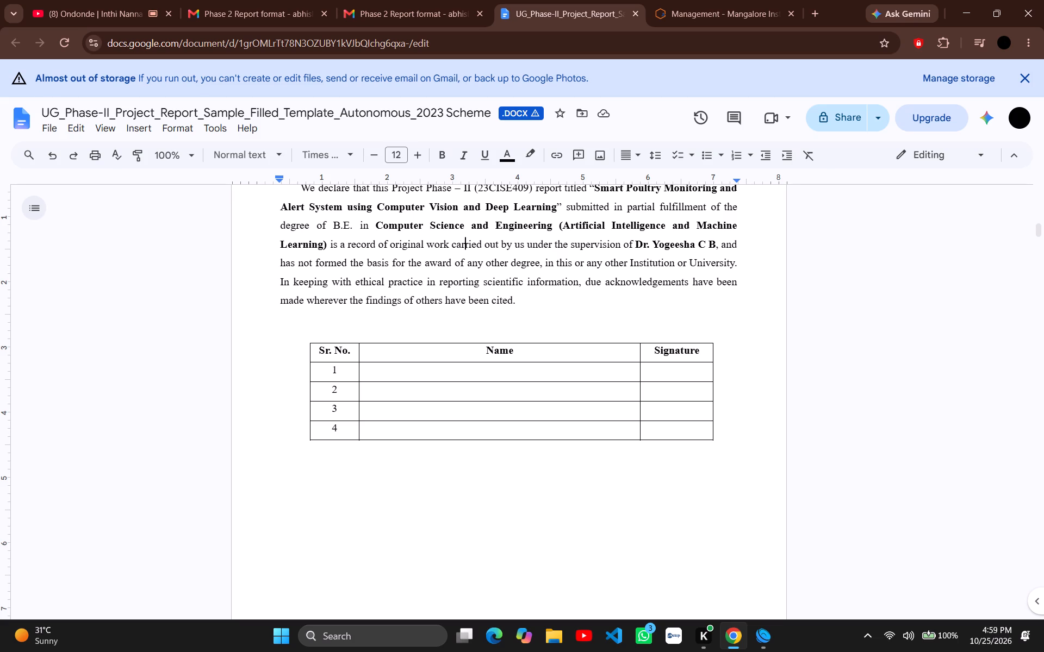
pyautogui.scroll(-1, 470, 439)
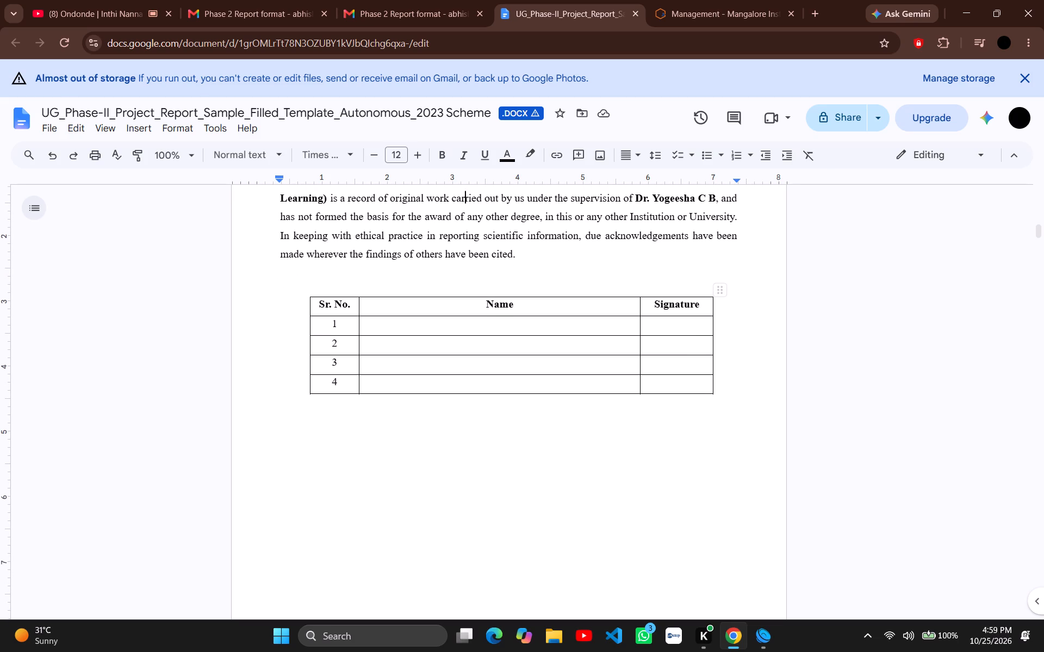
pyautogui.click(461, 325)
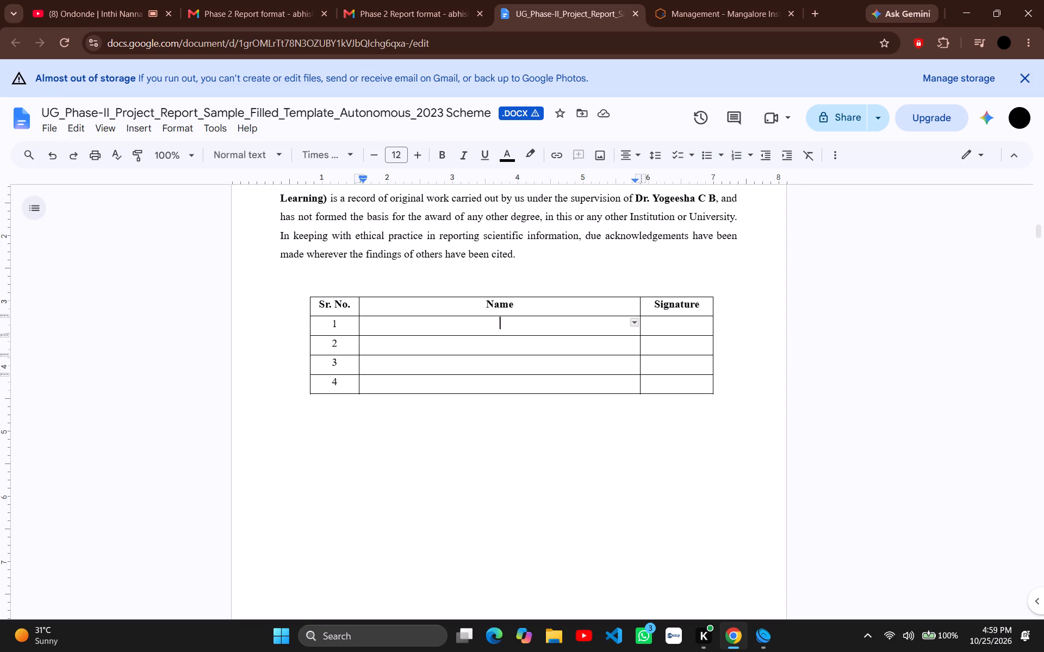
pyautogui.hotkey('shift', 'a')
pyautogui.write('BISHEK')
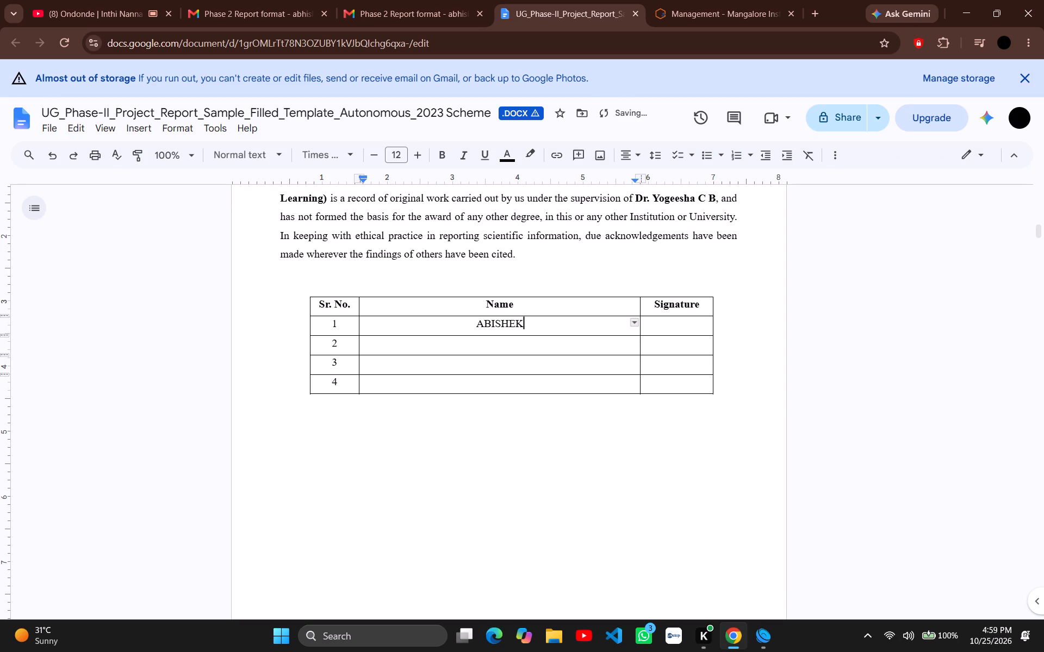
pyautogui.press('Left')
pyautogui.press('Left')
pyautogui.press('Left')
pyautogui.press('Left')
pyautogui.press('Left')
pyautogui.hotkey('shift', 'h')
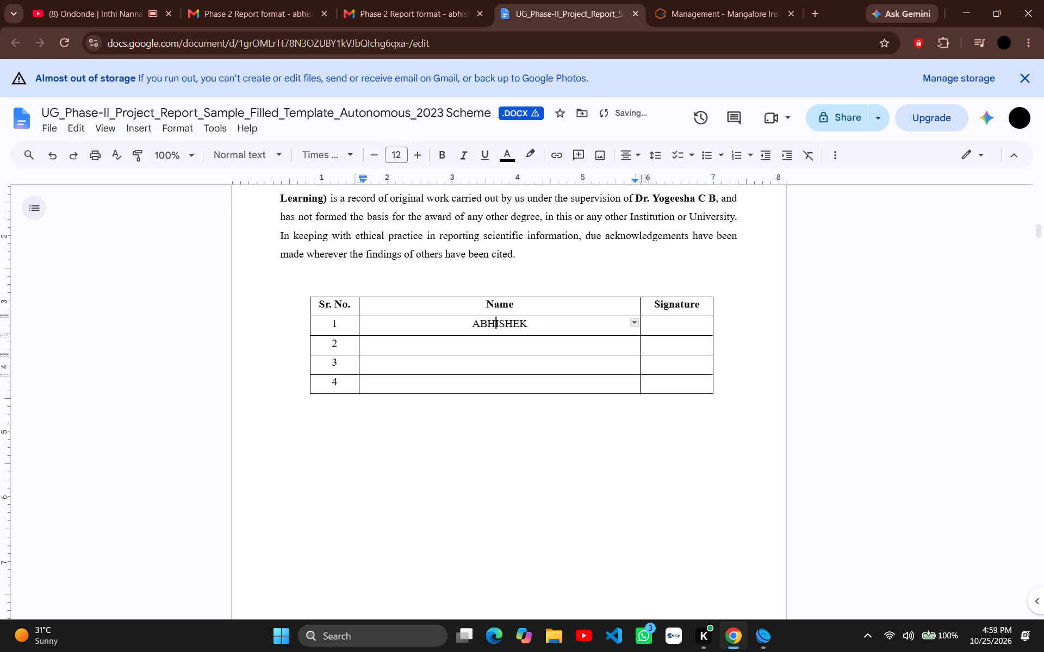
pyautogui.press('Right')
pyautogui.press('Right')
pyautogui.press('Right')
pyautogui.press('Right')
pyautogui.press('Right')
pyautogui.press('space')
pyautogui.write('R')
# Enter the second and third students' names in capitals in rows 2 and 3 of the Declaration table's Name column.
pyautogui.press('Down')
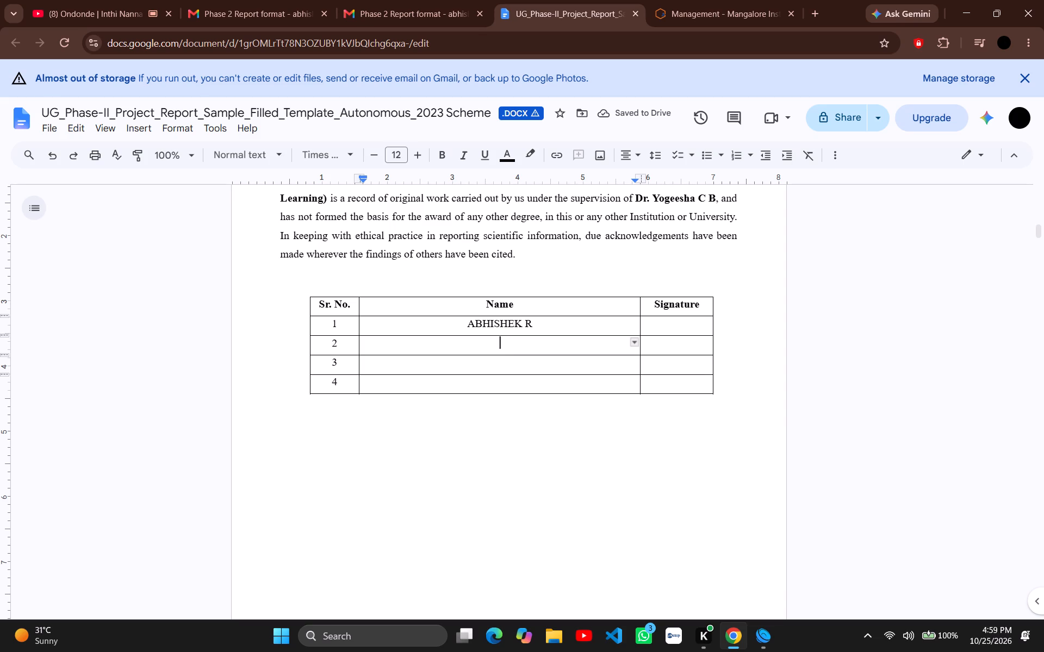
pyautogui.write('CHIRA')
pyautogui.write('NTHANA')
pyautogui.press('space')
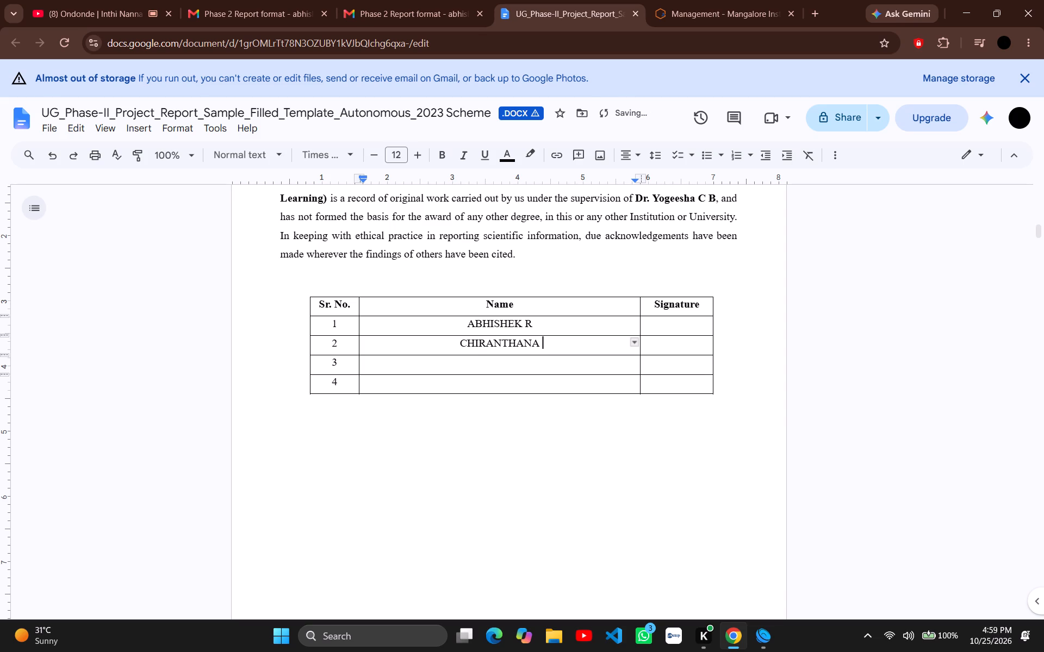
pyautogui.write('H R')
pyautogui.click(442, 364)
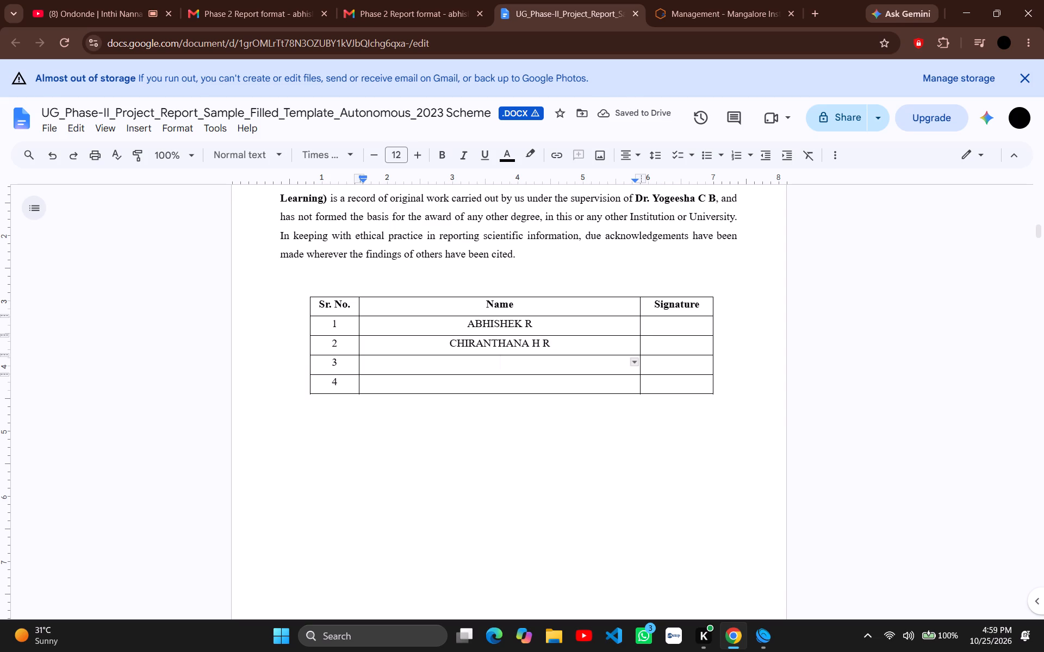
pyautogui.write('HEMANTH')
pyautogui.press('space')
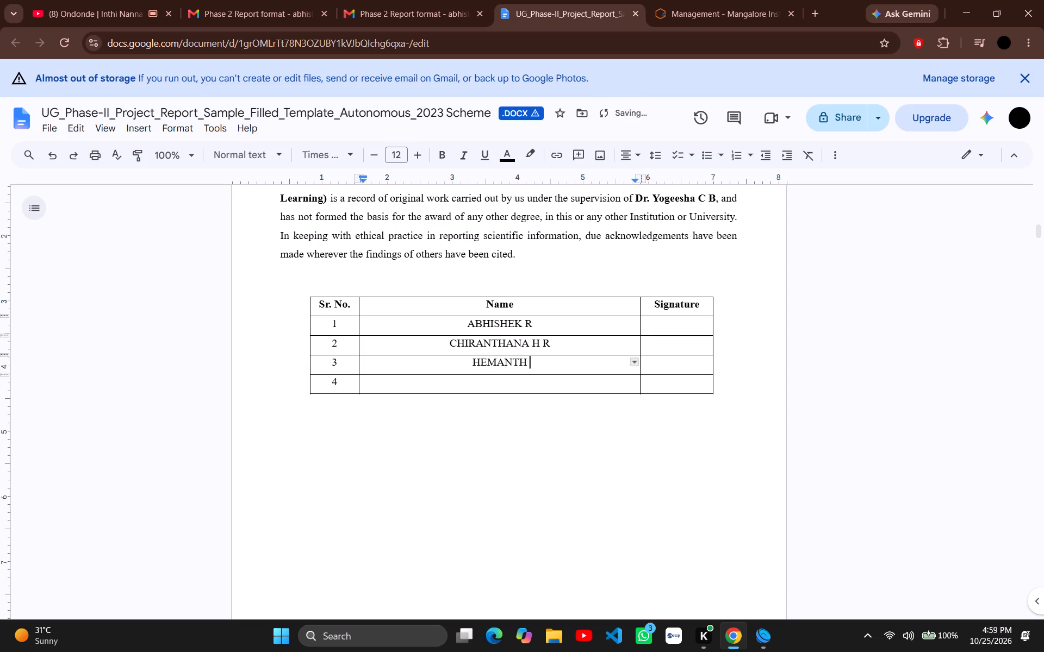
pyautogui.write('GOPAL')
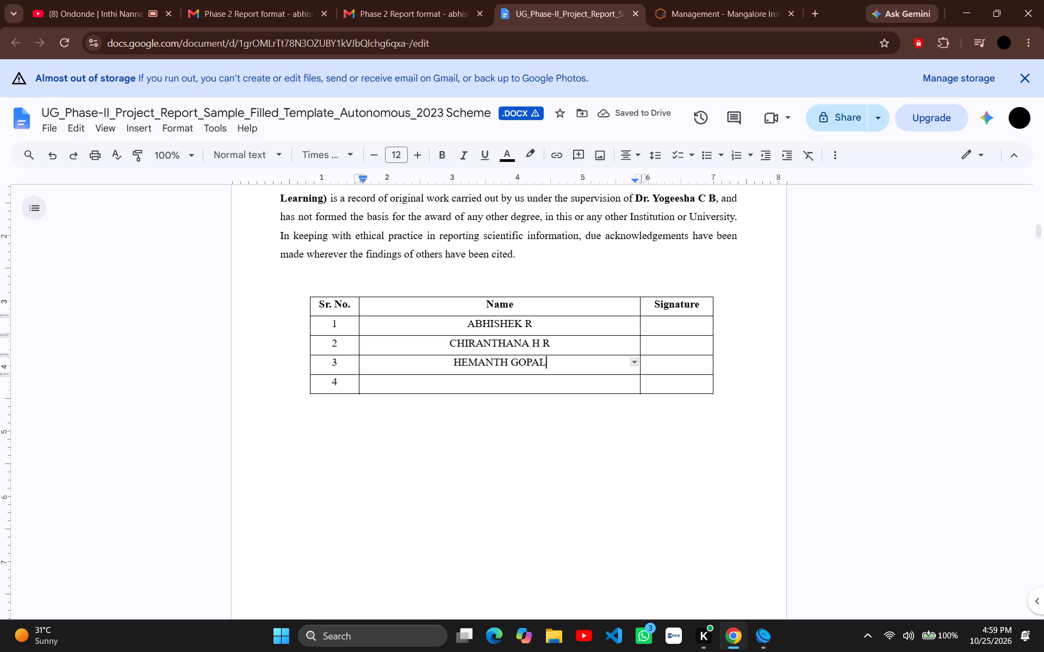
# Clear the contents of the Declaration table's last row, including its serial number 4.
pyautogui.click(528, 393)
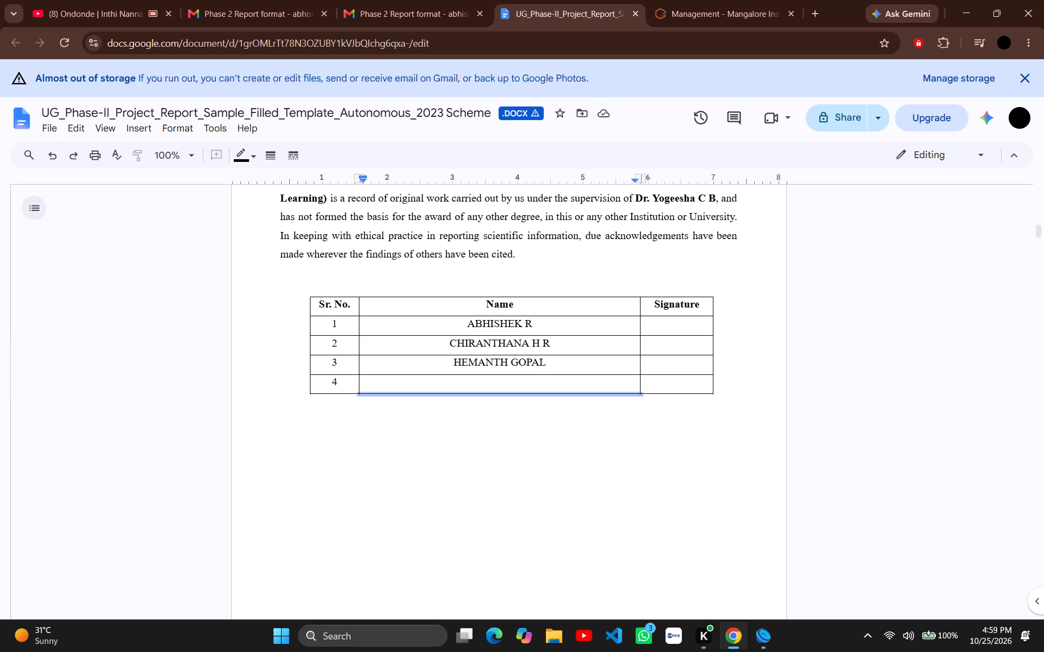
pyautogui.click(323, 384)
pyautogui.moveTo(323, 384); pyautogui.dragTo(403, 384)
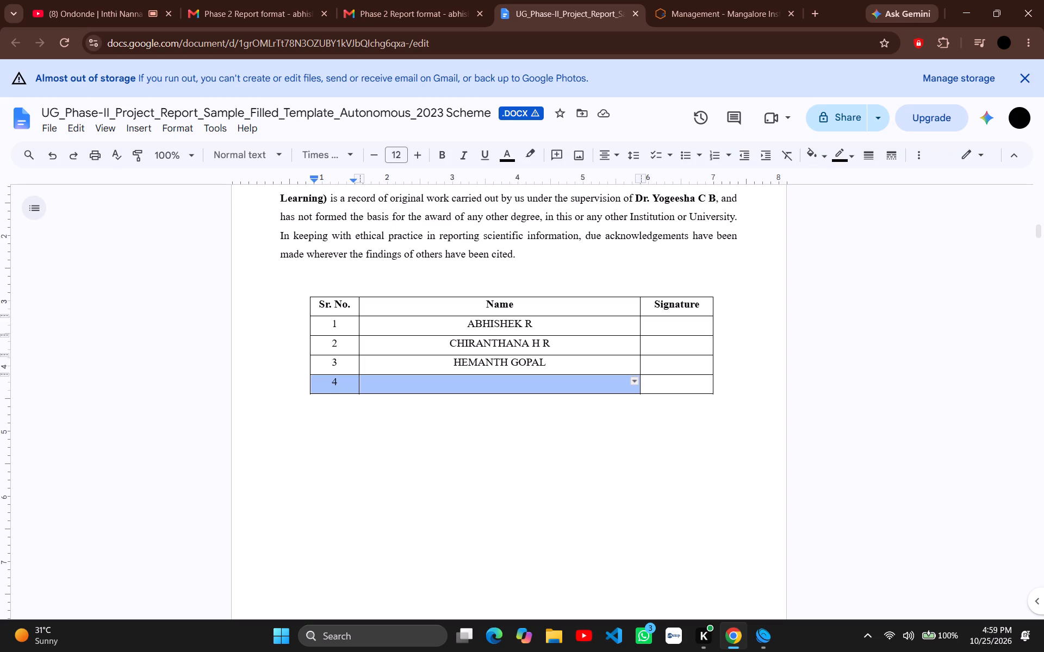
pyautogui.moveTo(403, 384); pyautogui.dragTo(670, 375)
pyautogui.hscroll(1, 504, 376)
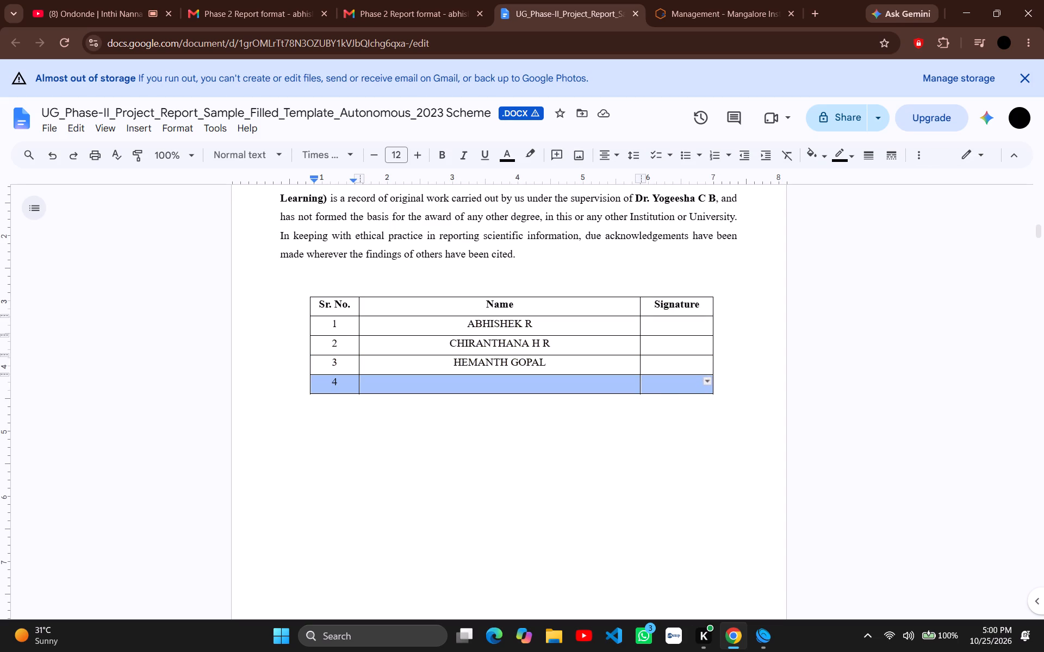
pyautogui.moveTo(670, 375); pyautogui.dragTo(670, 375)
pyautogui.press('Delete')
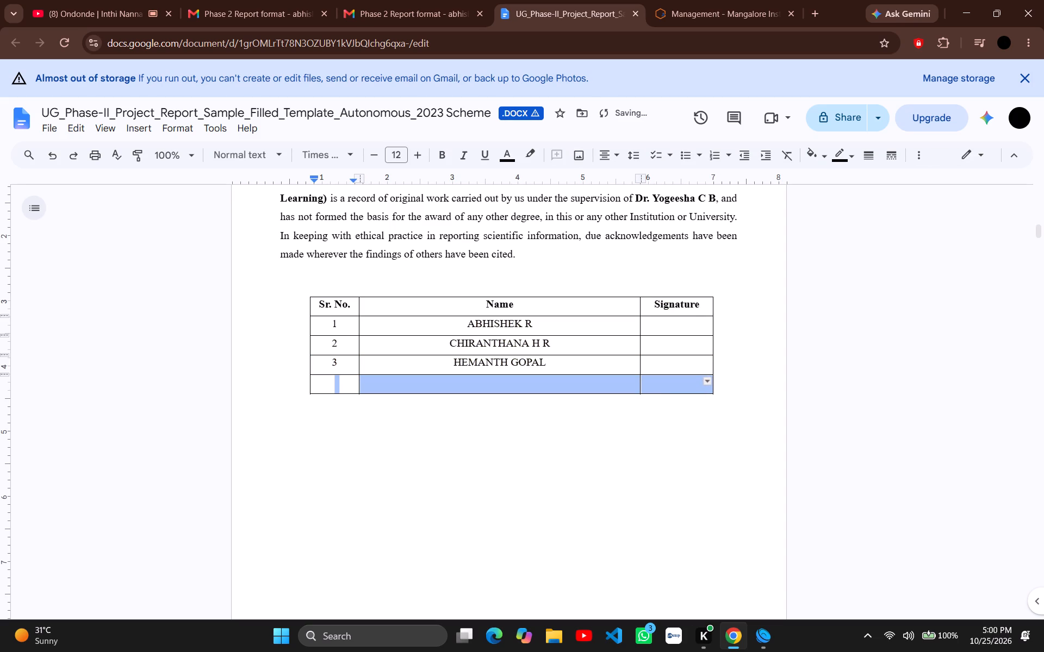
pyautogui.press('Delete')
pyautogui.press('Delete')
pyautogui.press('Delete')
pyautogui.press('Delete')
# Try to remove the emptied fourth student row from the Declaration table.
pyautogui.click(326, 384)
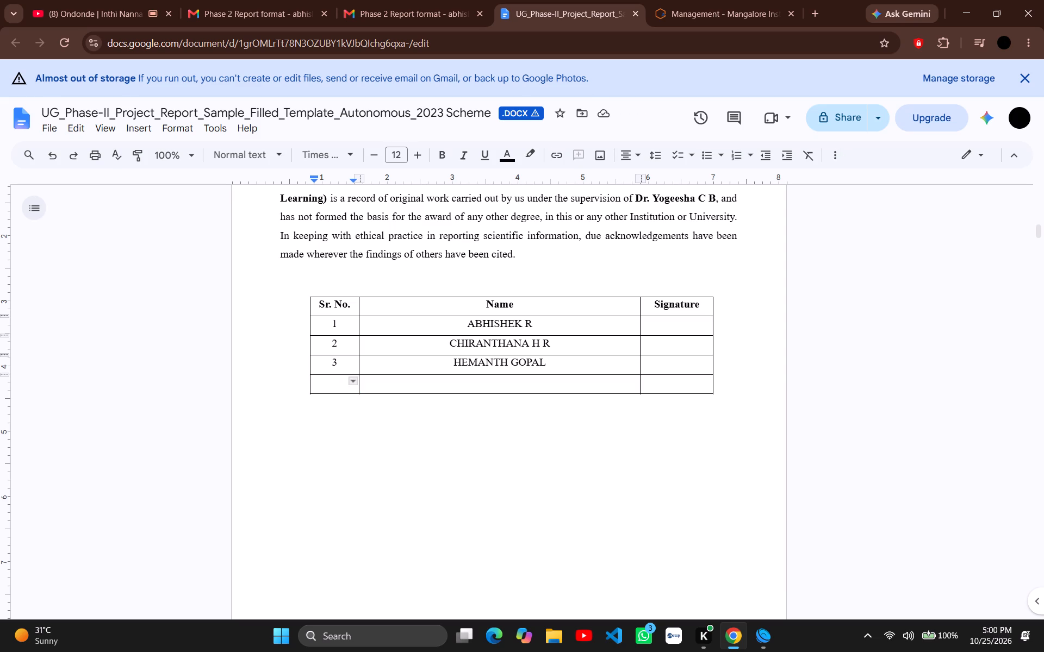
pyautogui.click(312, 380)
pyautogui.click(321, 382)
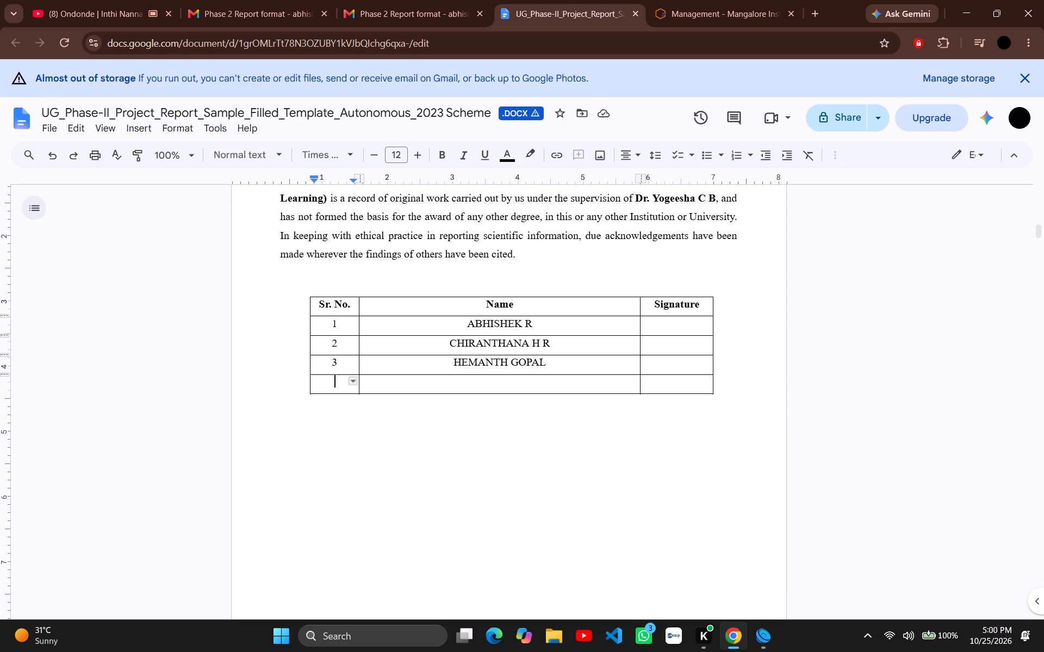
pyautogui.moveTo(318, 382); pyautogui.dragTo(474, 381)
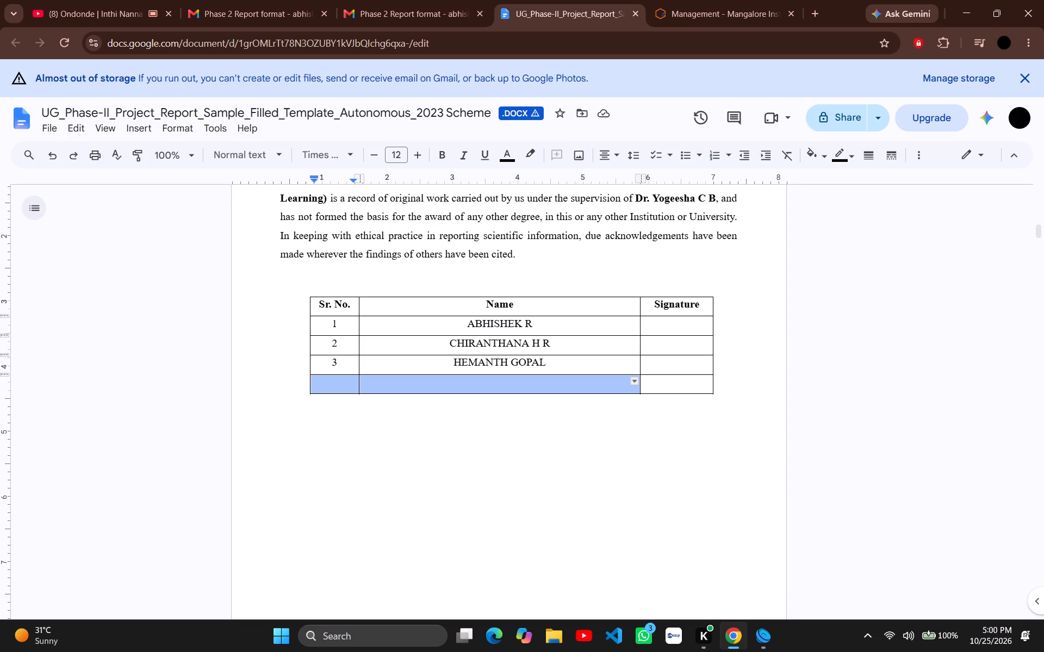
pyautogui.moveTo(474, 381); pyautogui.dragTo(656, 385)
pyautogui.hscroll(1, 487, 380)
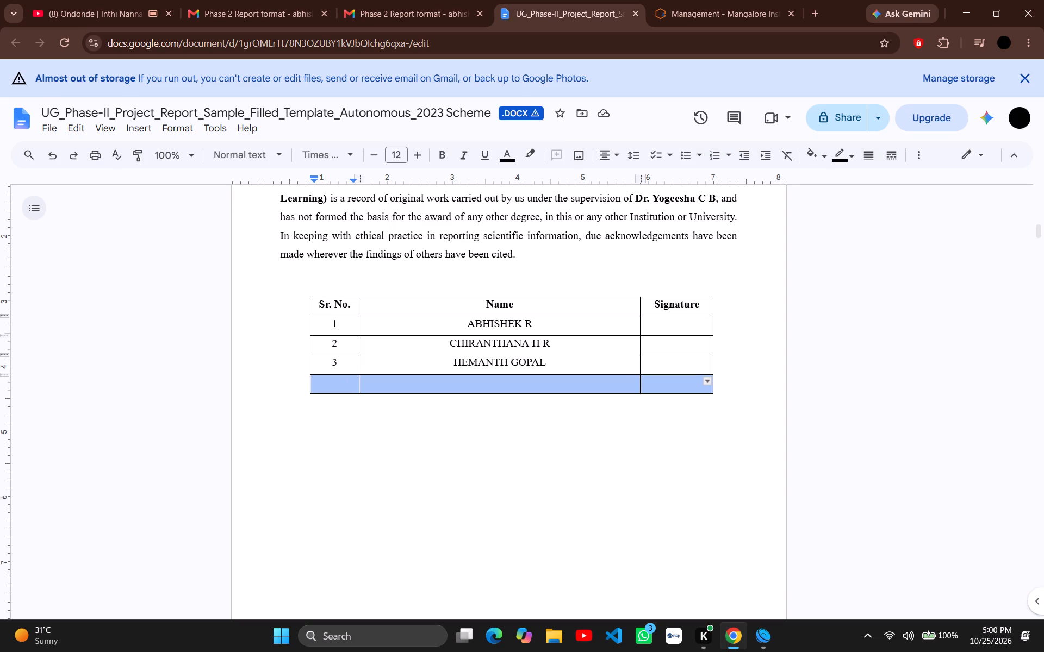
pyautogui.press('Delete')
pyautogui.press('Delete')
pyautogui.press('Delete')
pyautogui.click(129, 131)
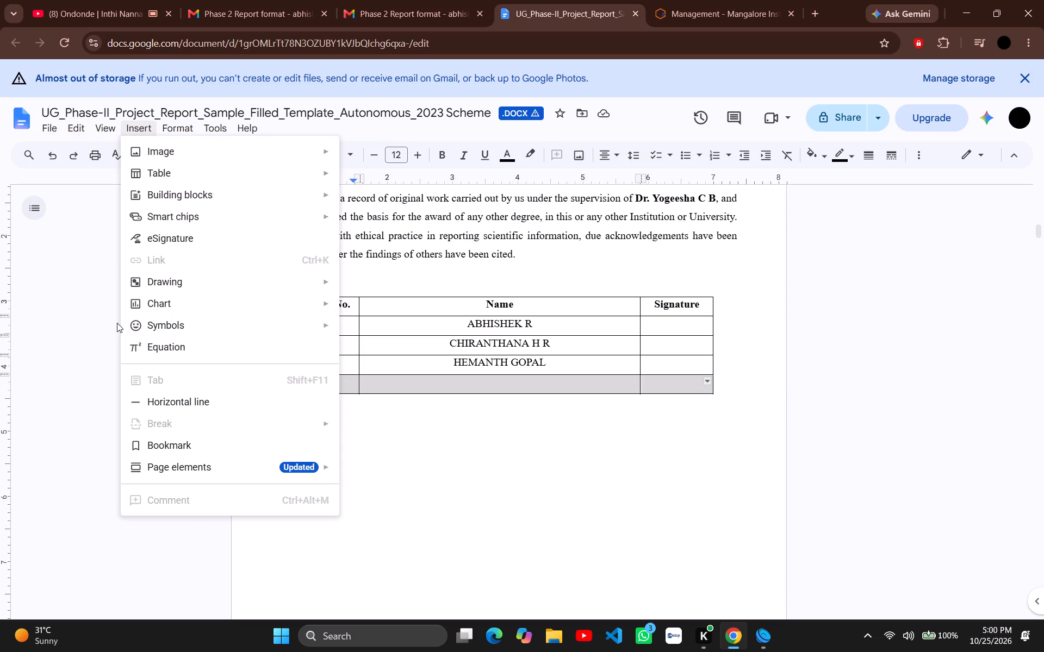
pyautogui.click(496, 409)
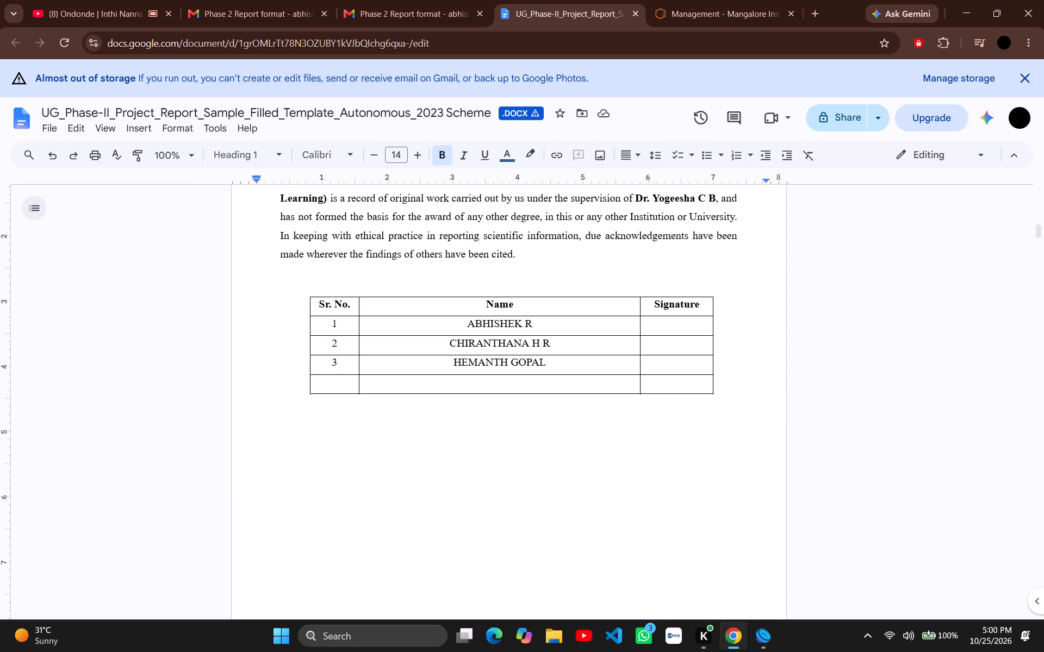
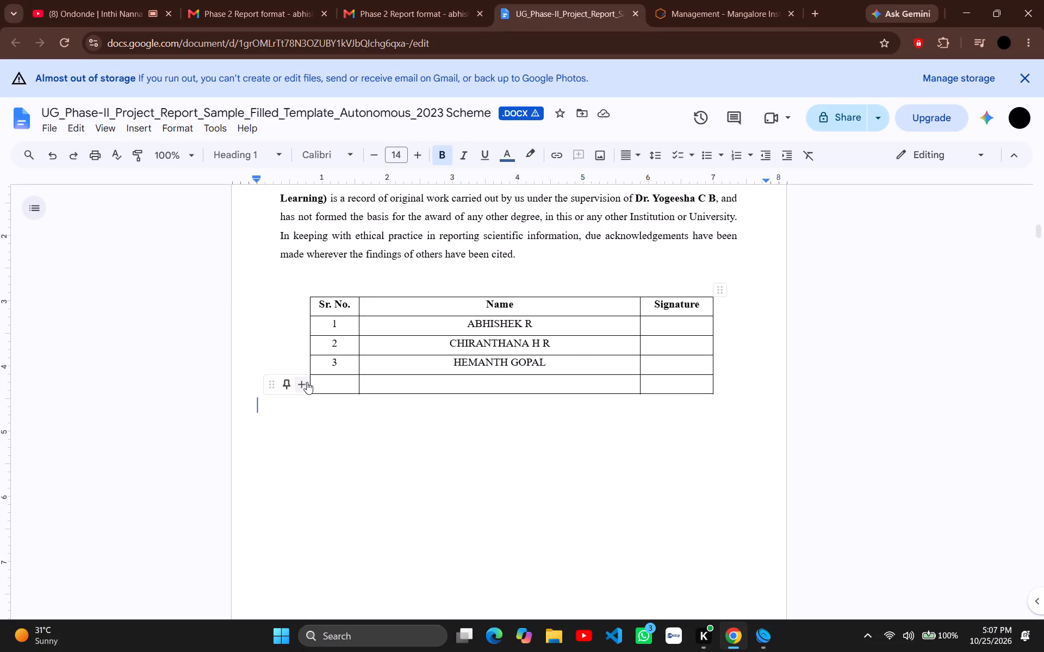
# Delete the empty fourth student row at the bottom of the Declaration table.
pyautogui.click(309, 404)
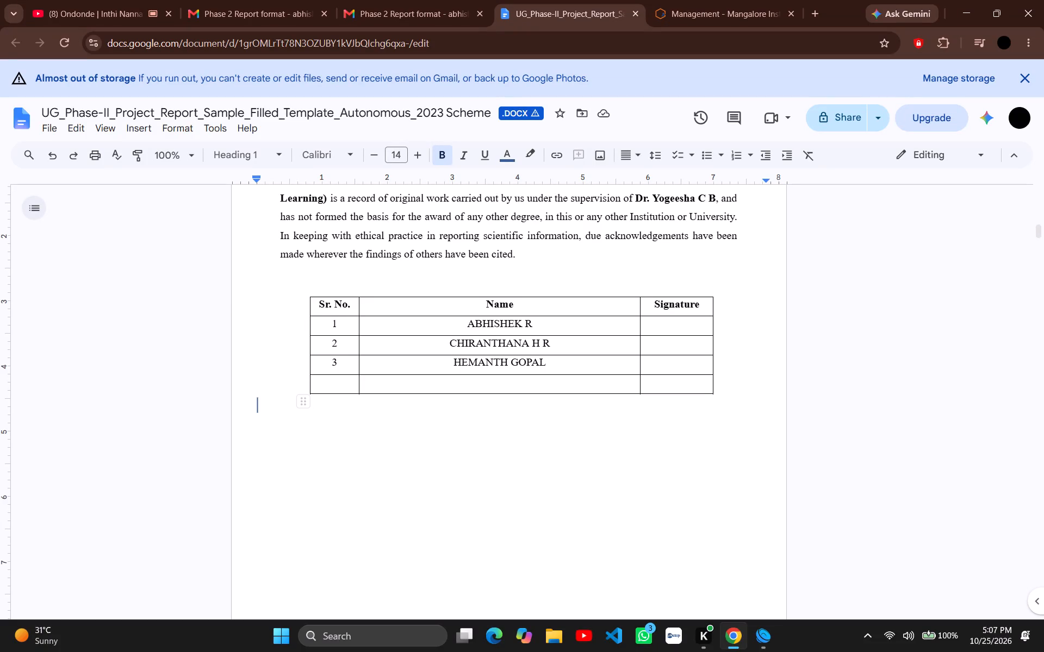
pyautogui.click(342, 411)
pyautogui.moveTo(314, 384); pyautogui.dragTo(663, 394)
pyautogui.hscroll(1, 529, 382)
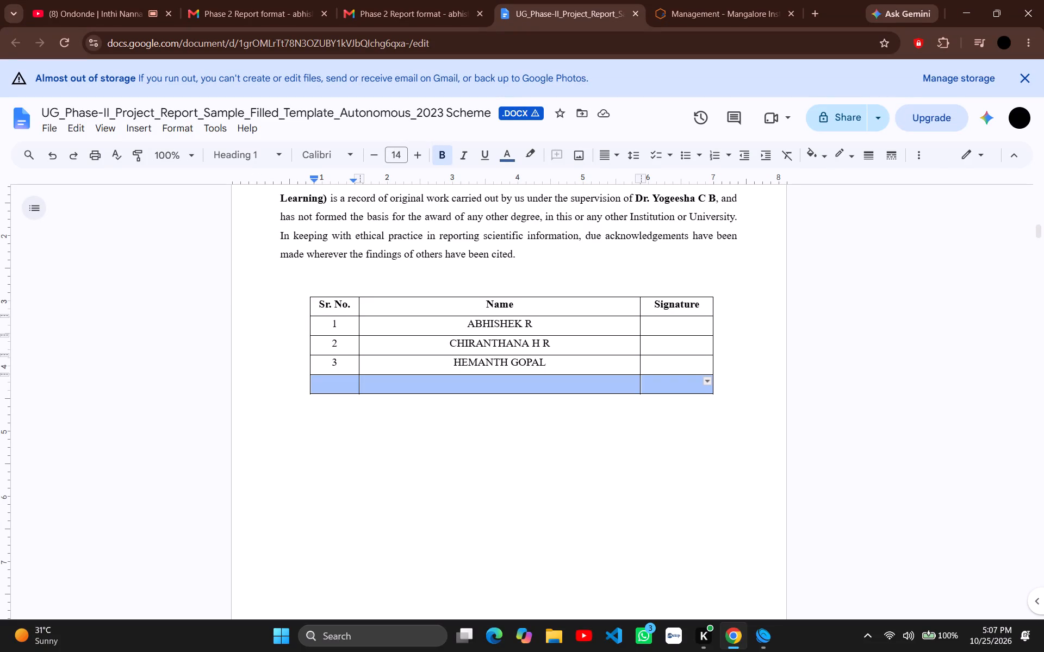
pyautogui.moveTo(663, 394); pyautogui.dragTo(664, 394)
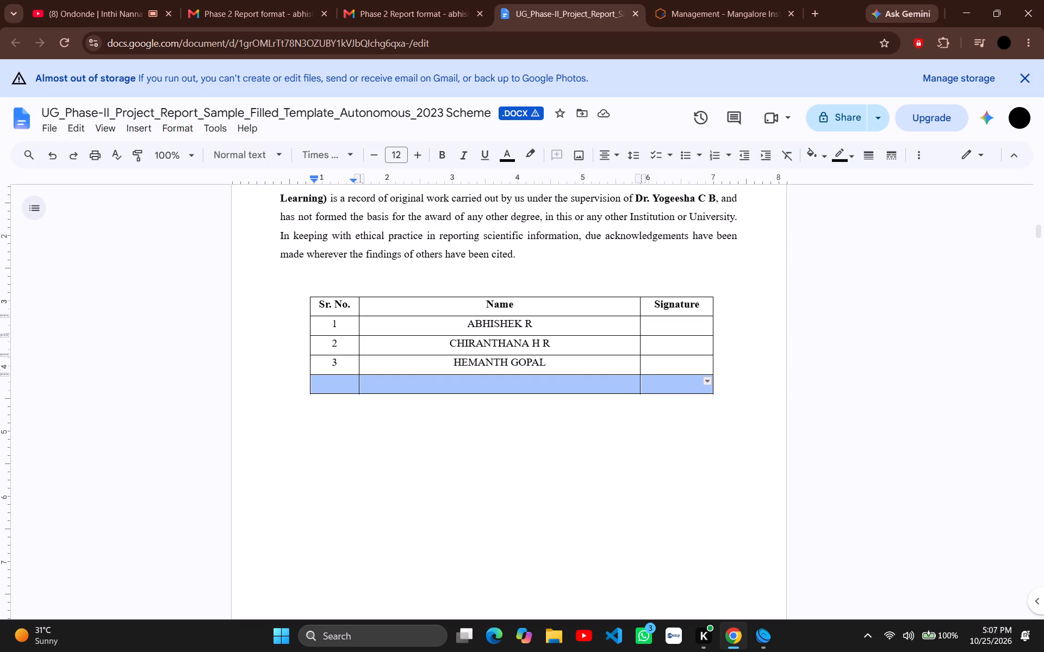
pyautogui.rightClick(590, 383)
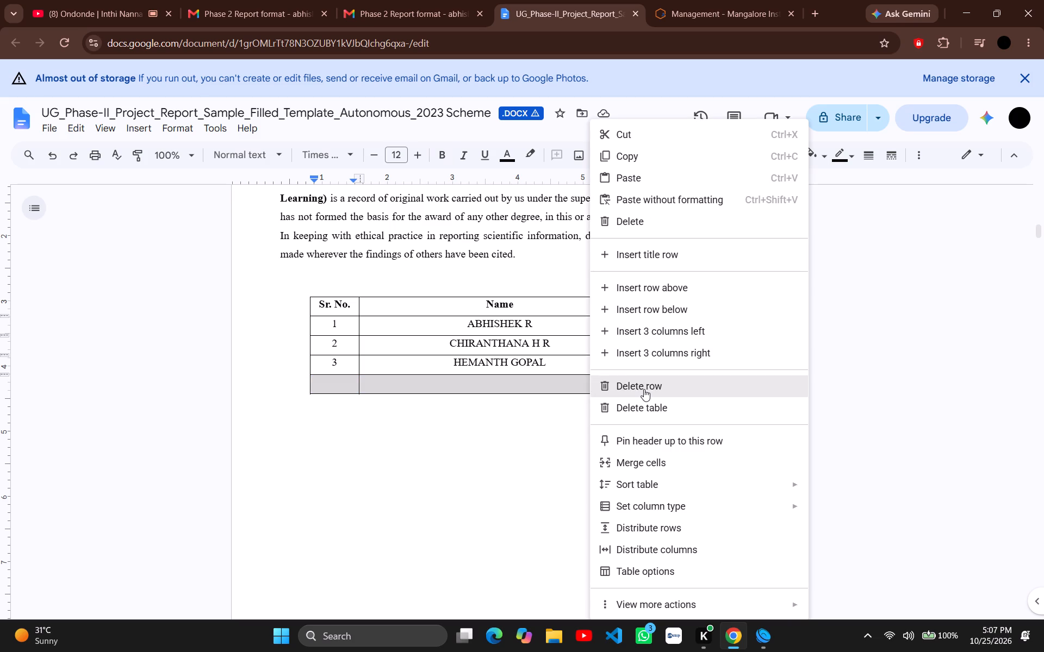
pyautogui.click(644, 389)
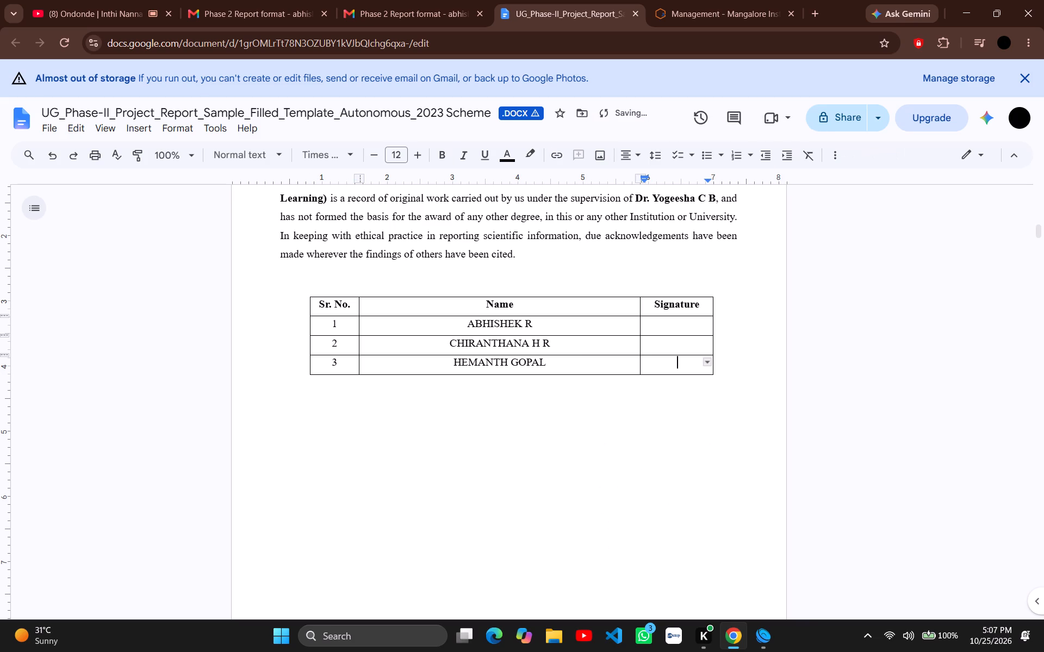
# Insert a line break before the ACKNOWLEDGEMENTS heading so that it moves onto the page with the acknowledgement text.
pyautogui.scroll(1, 632, 413)
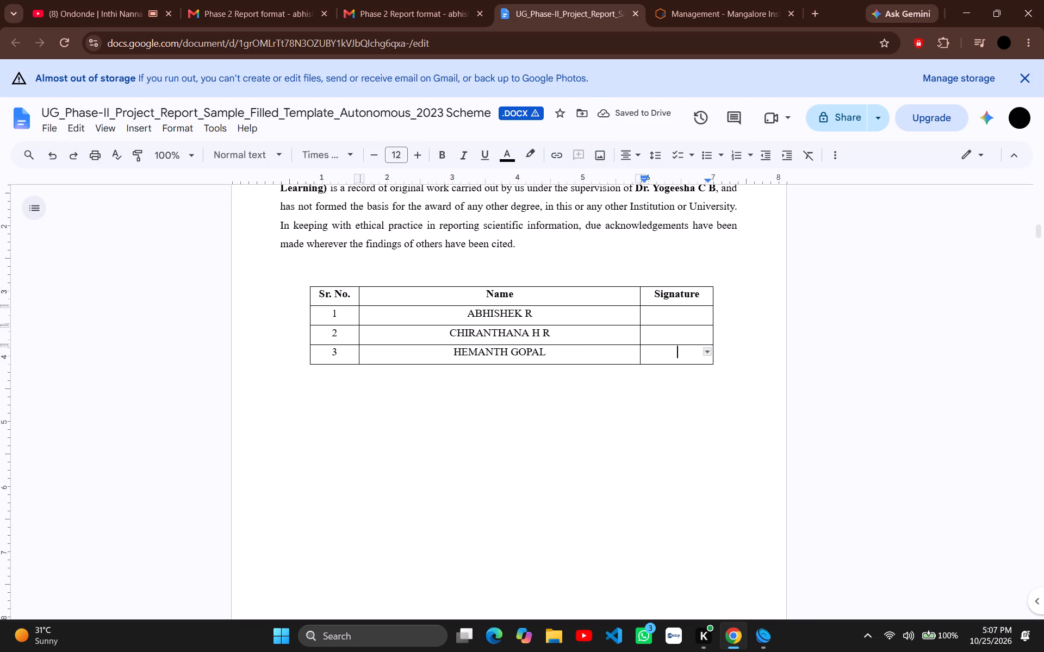
pyautogui.scroll(1, 632, 413)
pyautogui.scroll(-3, 632, 413)
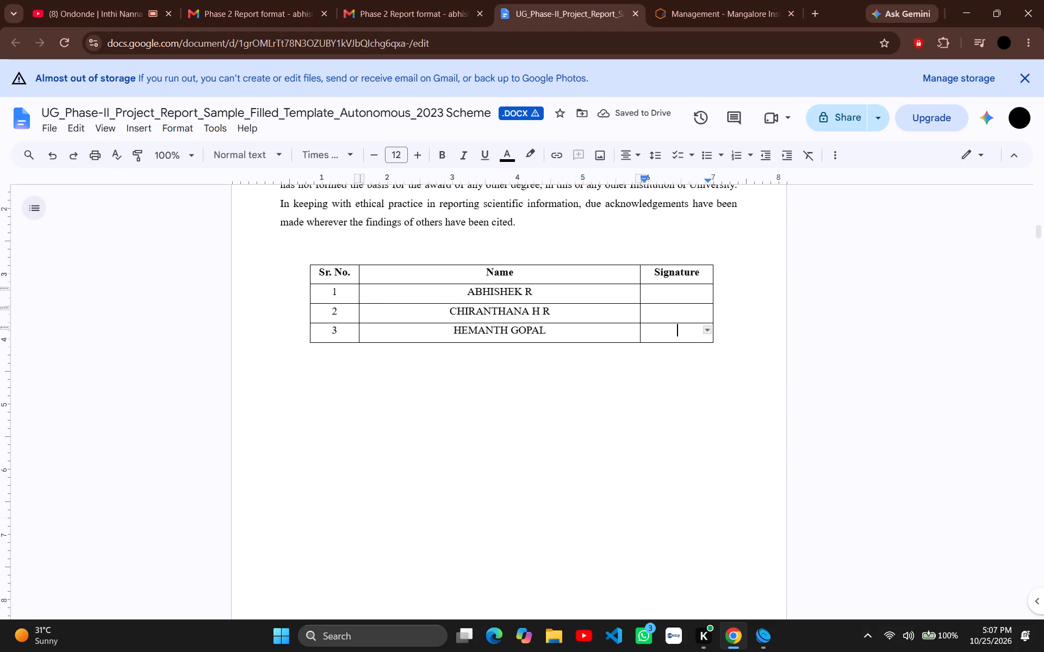
pyautogui.scroll(-2, 632, 413)
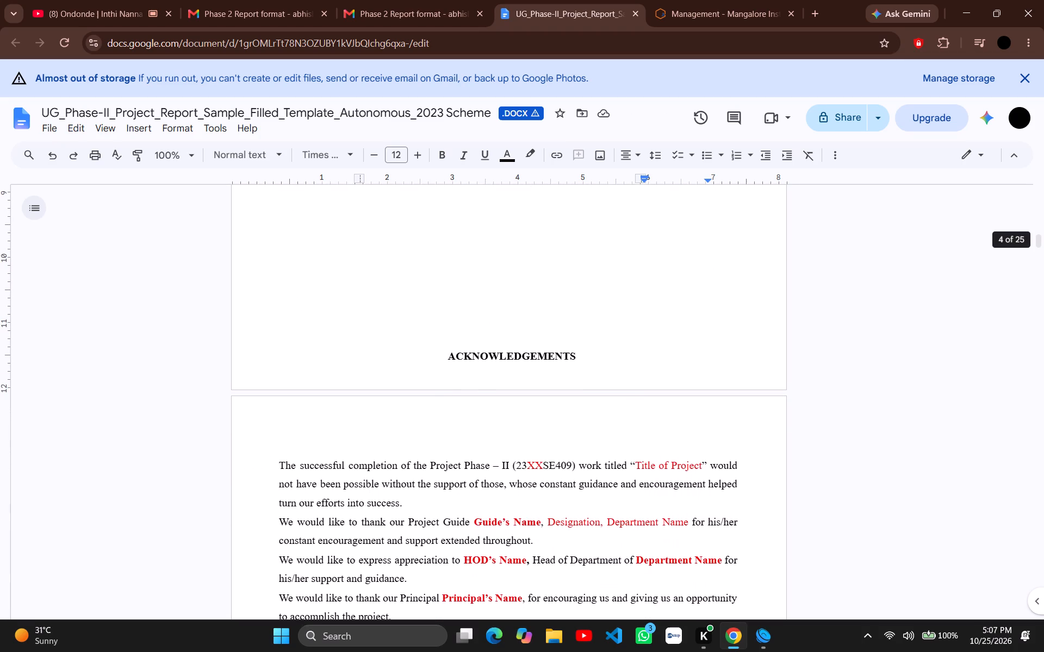
pyautogui.scroll(2, 632, 413)
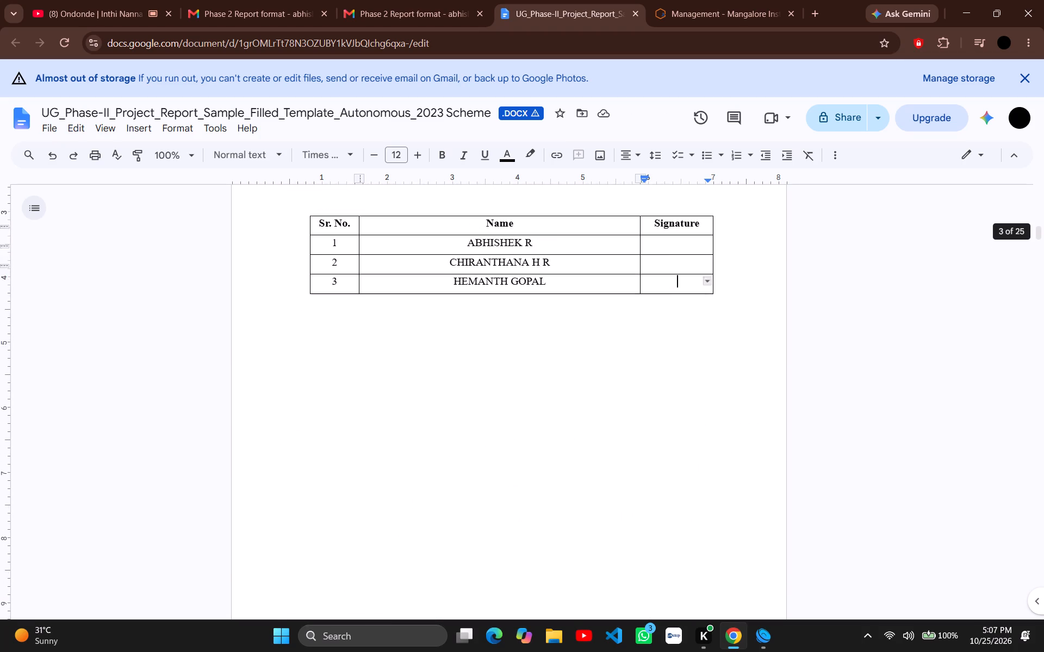
pyautogui.scroll(1, 632, 413)
pyautogui.scroll(-4, 632, 413)
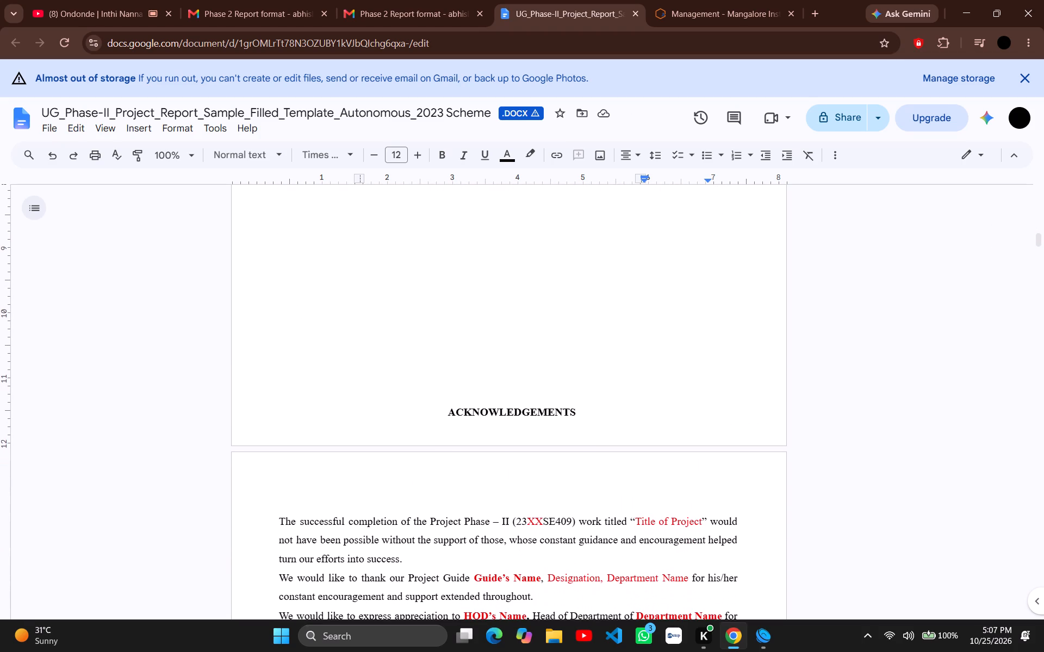
pyautogui.click(440, 409)
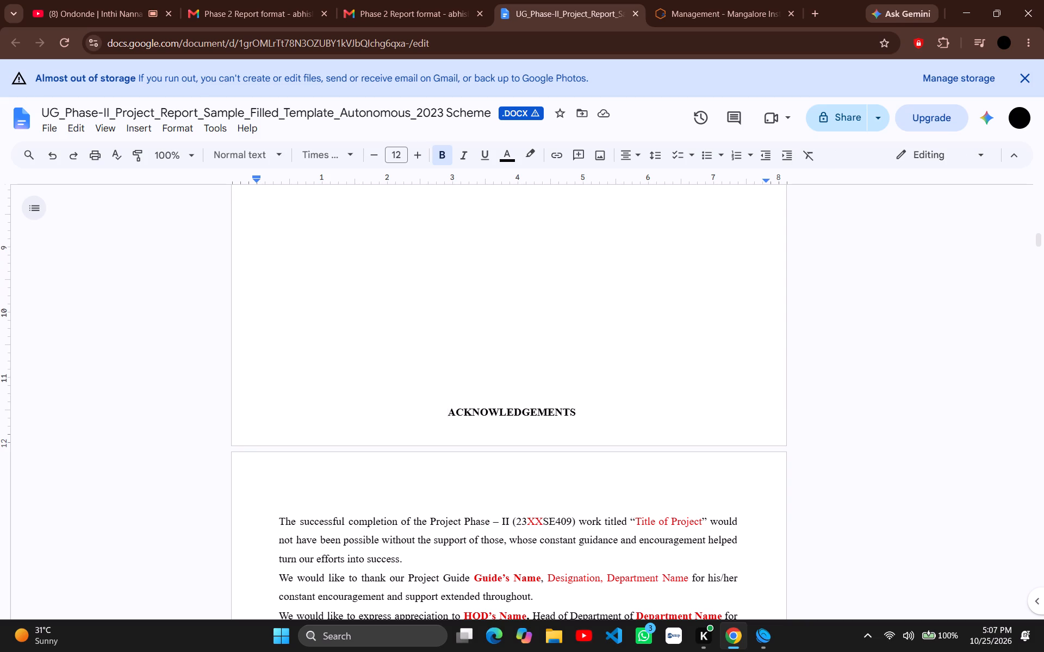
pyautogui.press('Return')
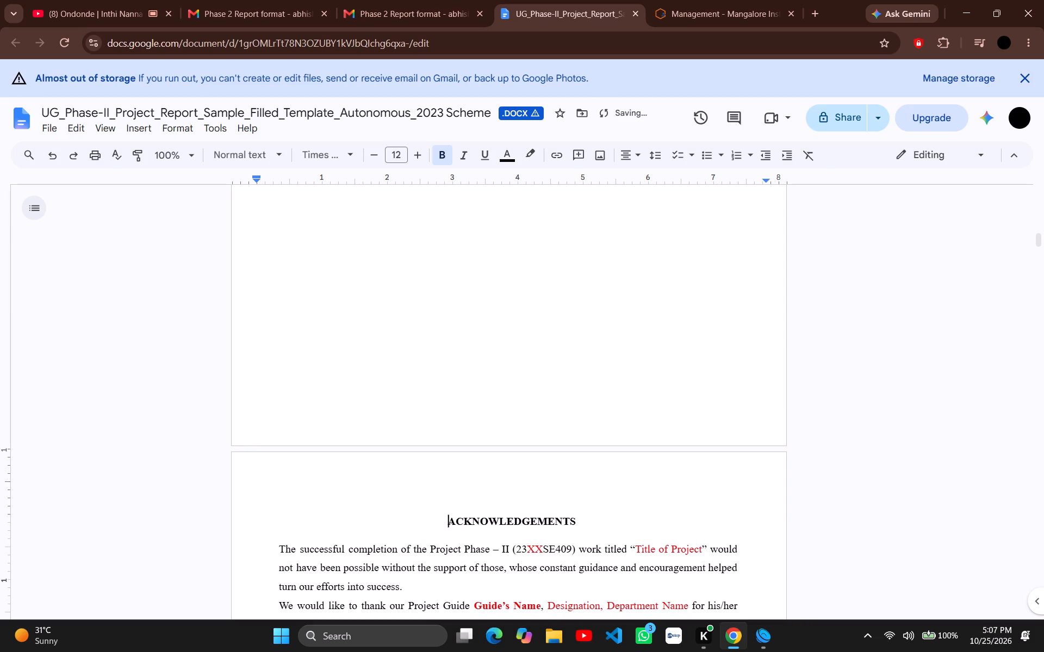
# Review the Acknowledgements placeholders and check them against the student, guide and signatory details on the title page and certificate.
pyautogui.scroll(-4, 458, 560)
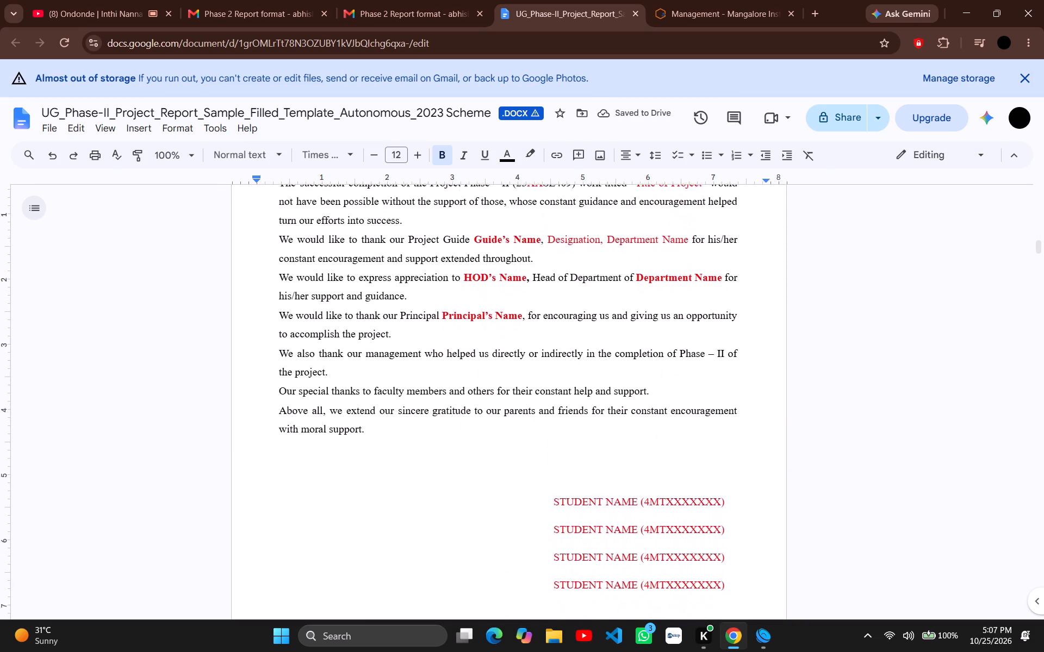
pyautogui.scroll(-3, 458, 560)
pyautogui.scroll(4, 458, 560)
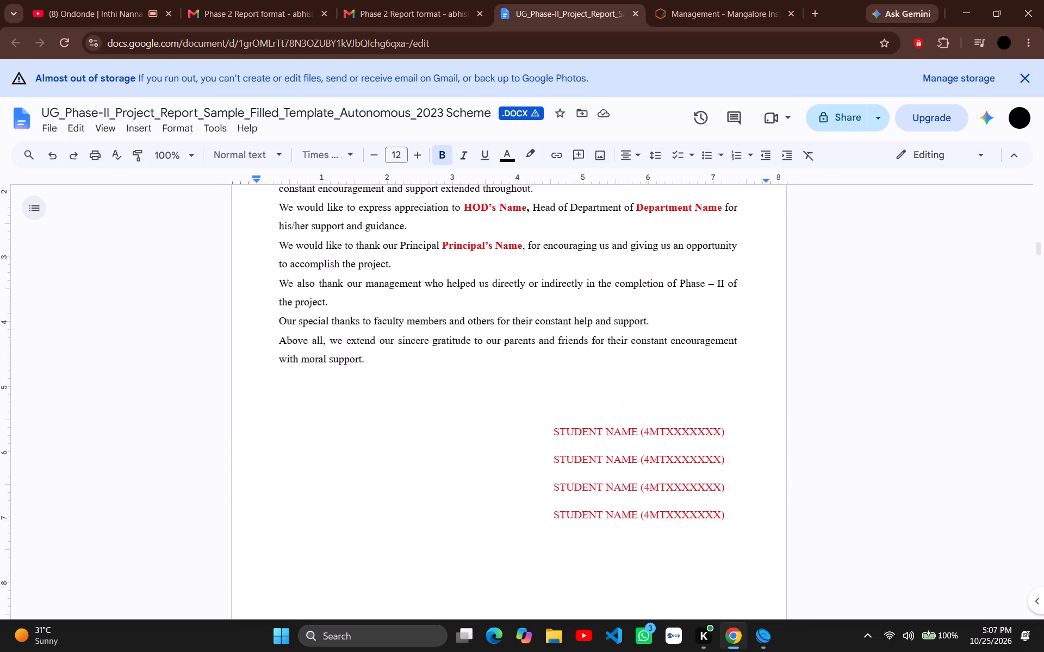
pyautogui.scroll(7, 458, 560)
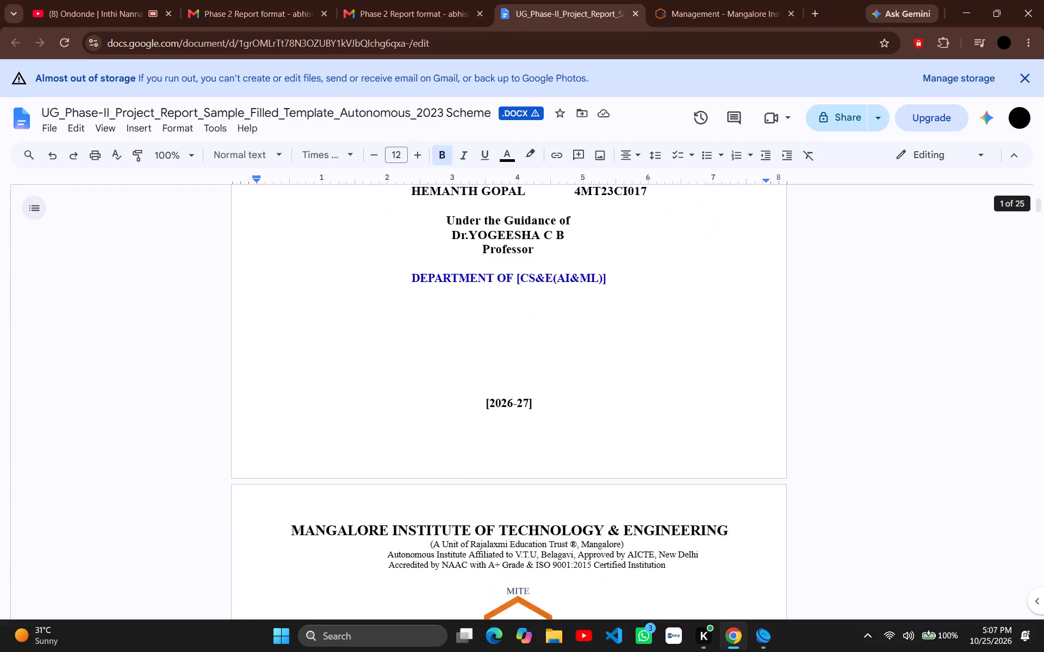
pyautogui.scroll(4, 458, 560)
pyautogui.scroll(-4, 458, 560)
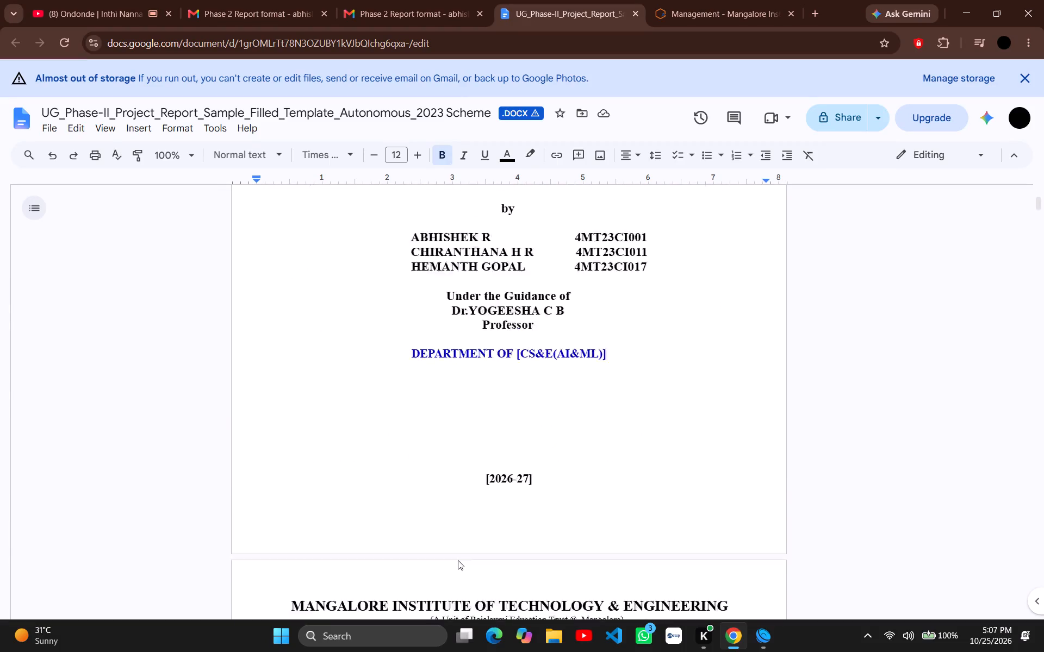
pyautogui.scroll(-3, 458, 560)
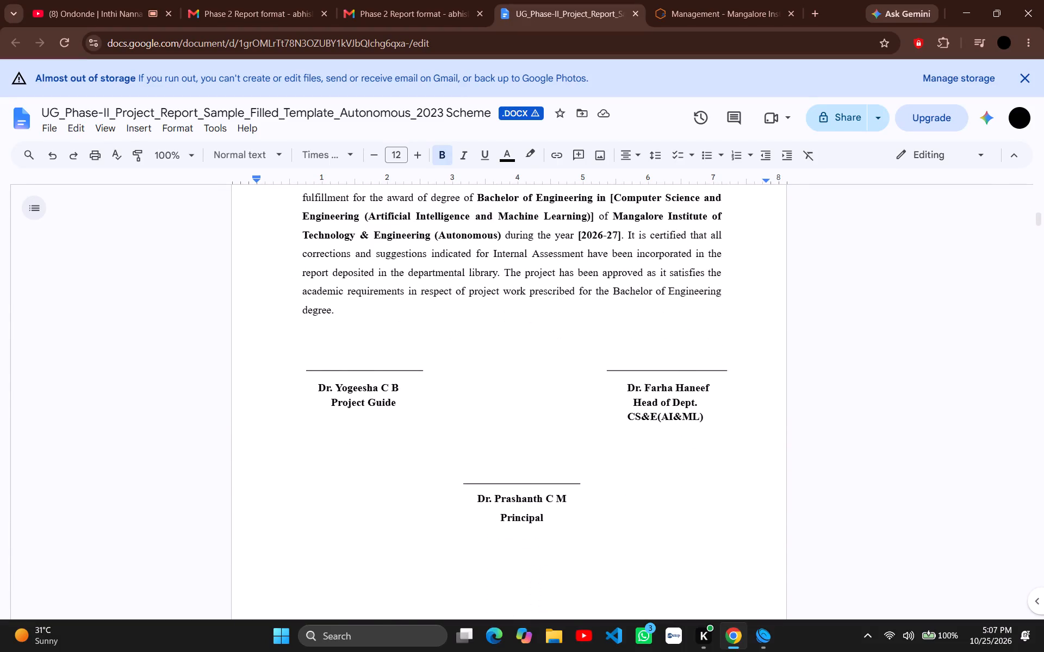
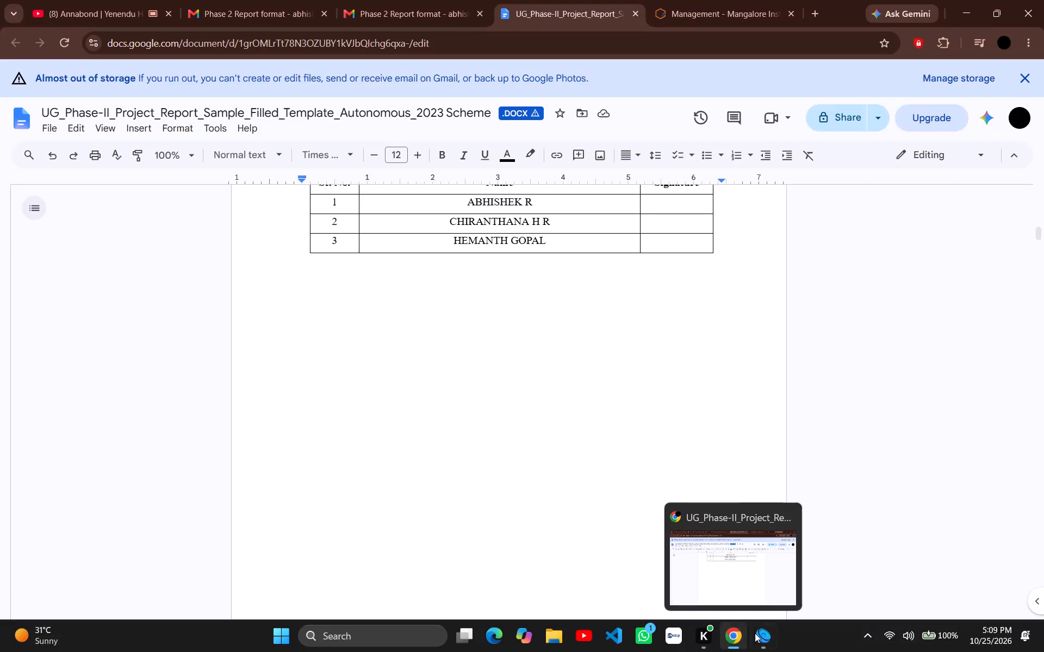
# Switch to Sound Booster, set the speaker volume level to 310%, and return to the report document.
pyautogui.click(764, 634)
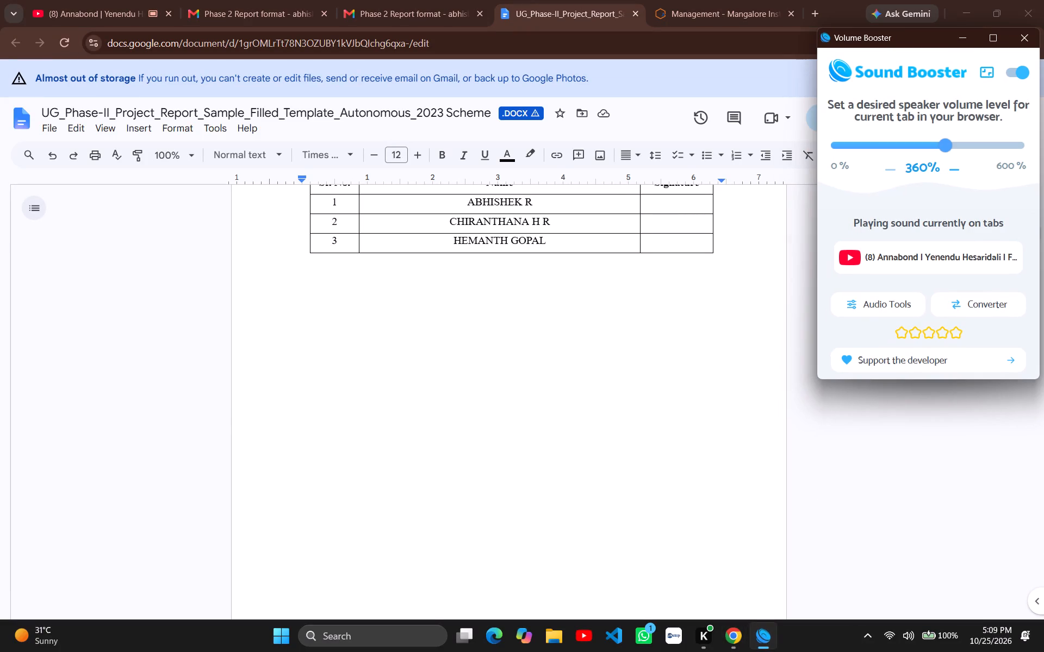
pyautogui.click(931, 146)
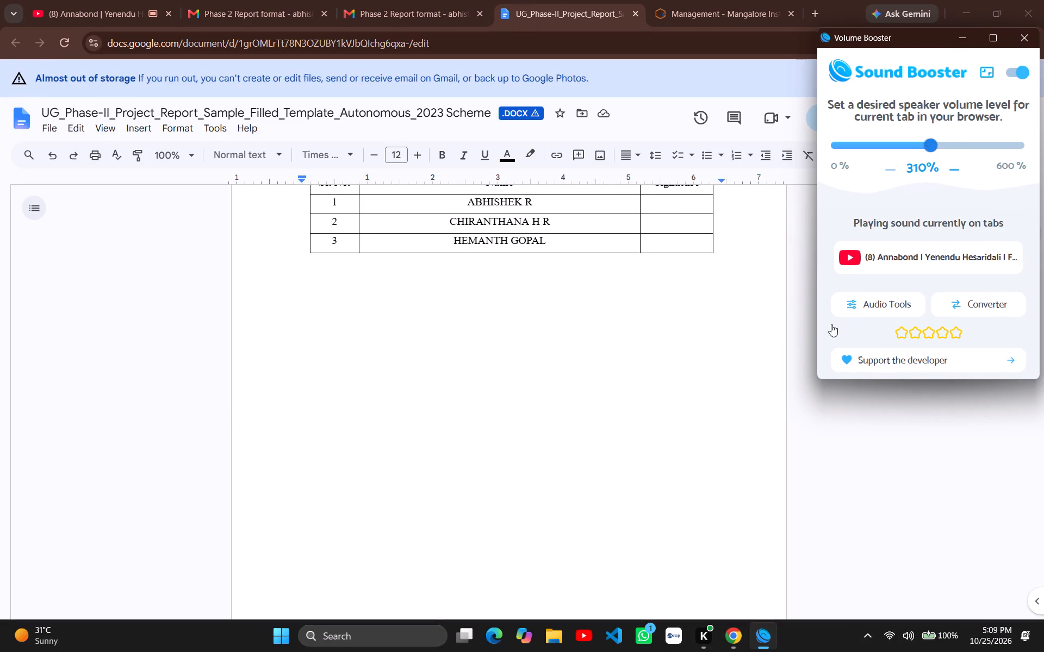
pyautogui.click(818, 532)
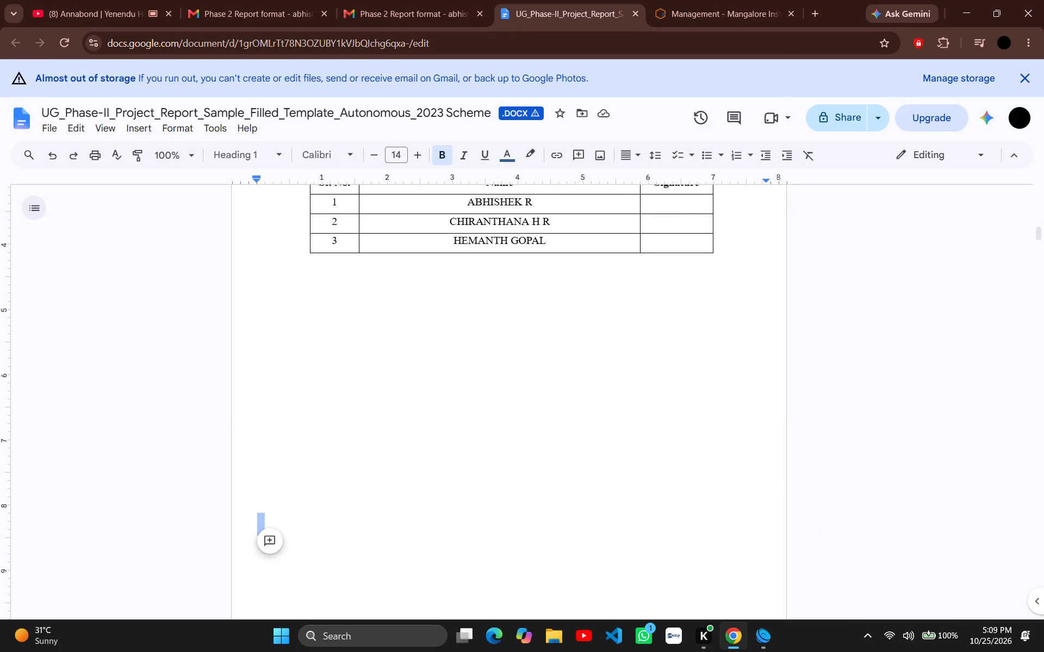
# Replace the XX placeholder in the Acknowledgements course code with CI so that it reads 23CISE409.
pyautogui.scroll(-2, 675, 447)
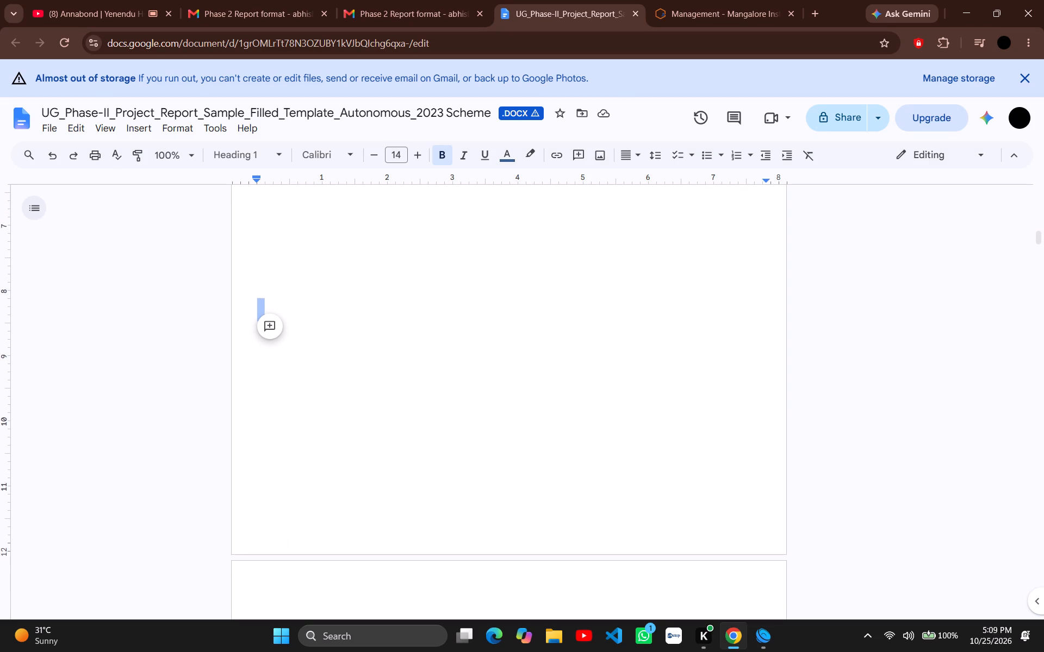
pyautogui.click(504, 360)
pyautogui.scroll(-1, 504, 360)
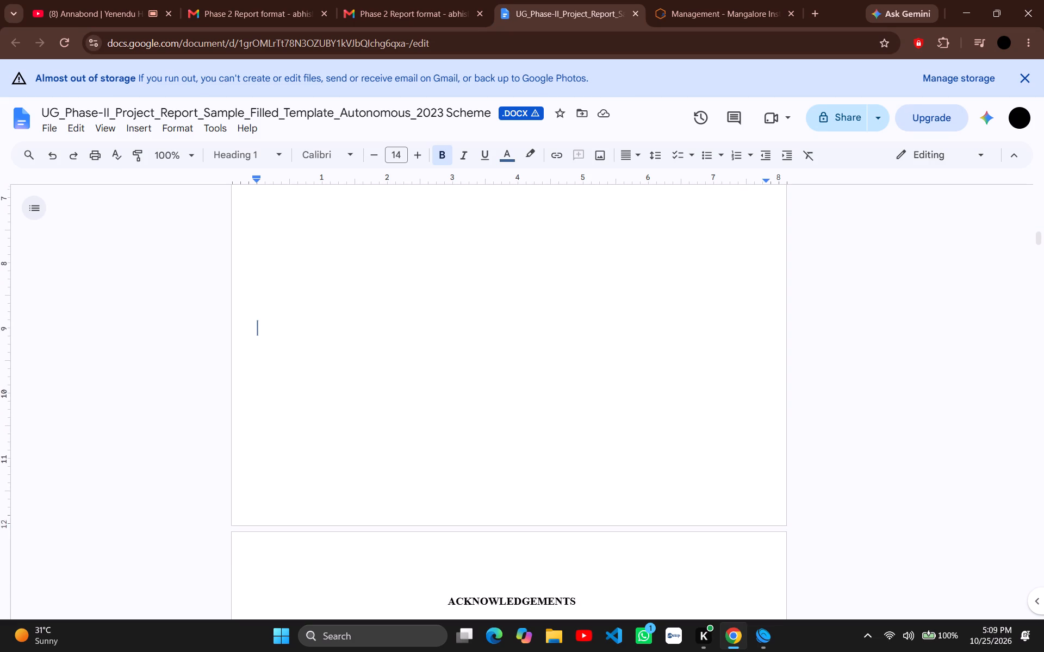
pyautogui.scroll(-3, 504, 360)
pyautogui.scroll(1, 504, 360)
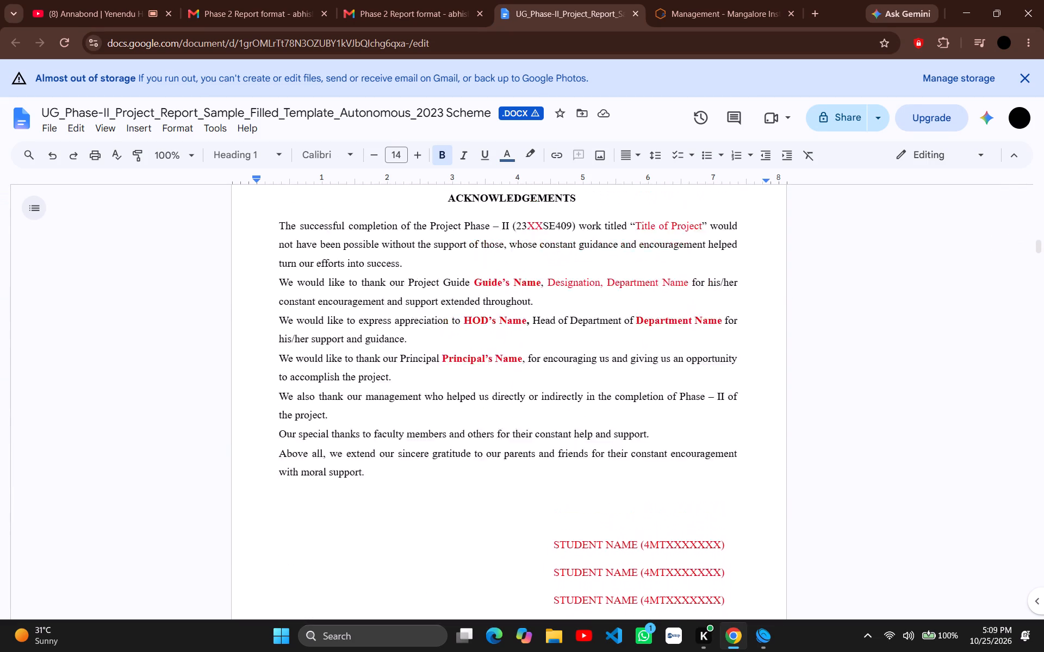
pyautogui.scroll(1, 504, 360)
pyautogui.scroll(-1, 504, 360)
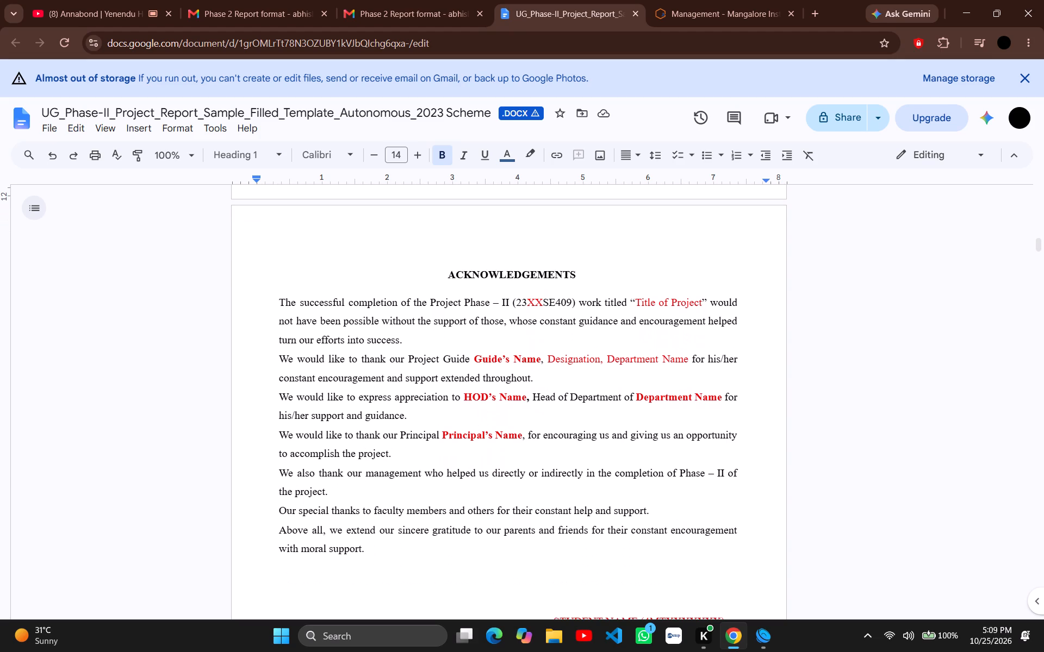
pyautogui.click(543, 302)
pyautogui.press('BackSpace')
pyautogui.press('BackSpace')
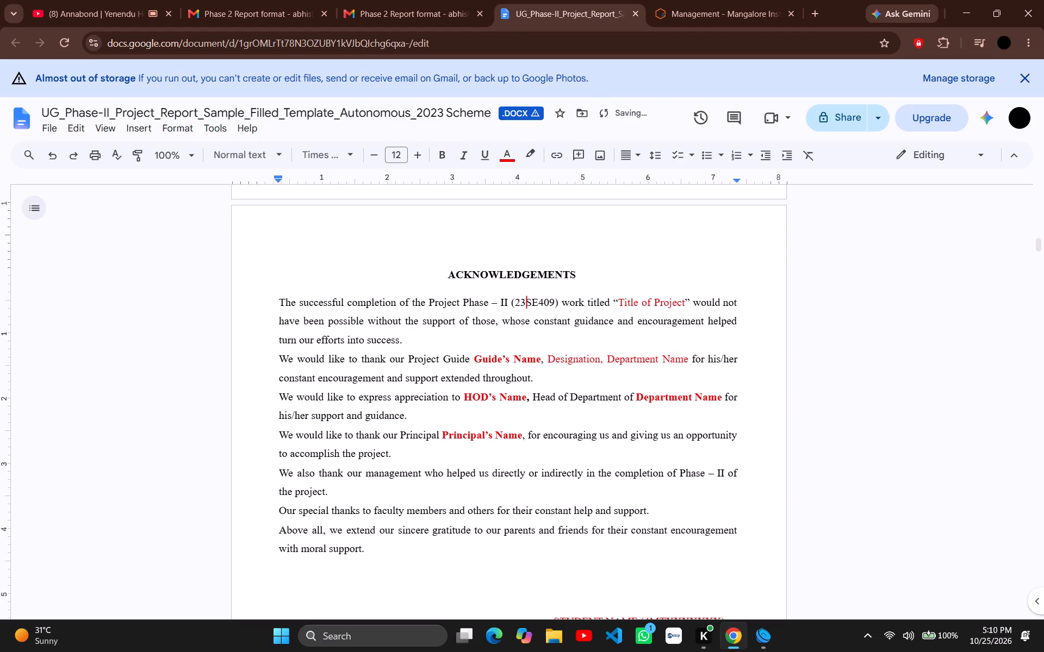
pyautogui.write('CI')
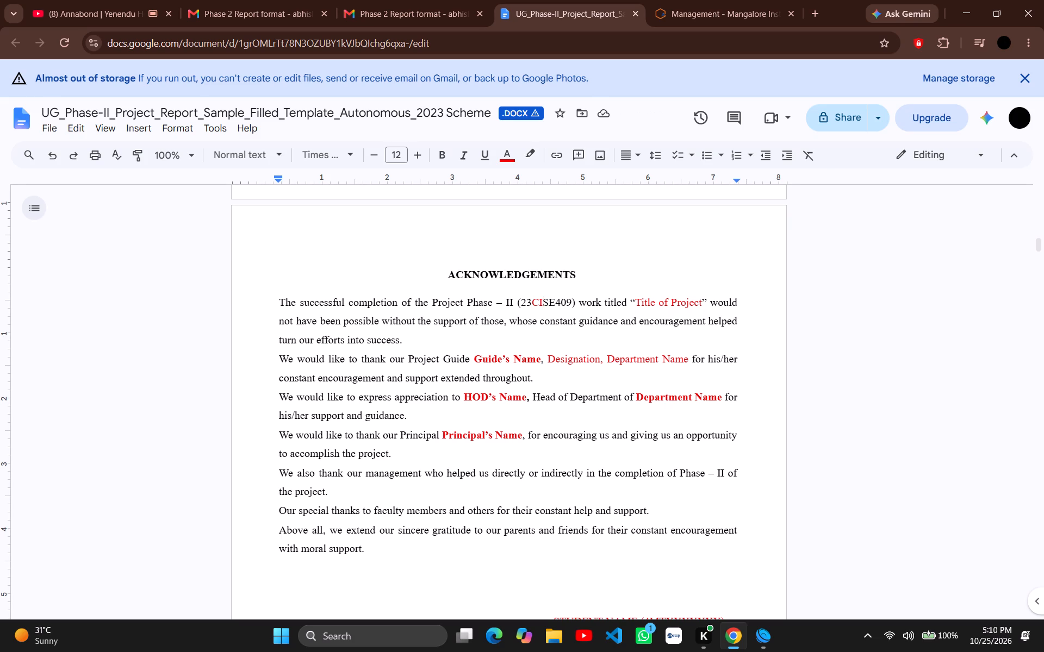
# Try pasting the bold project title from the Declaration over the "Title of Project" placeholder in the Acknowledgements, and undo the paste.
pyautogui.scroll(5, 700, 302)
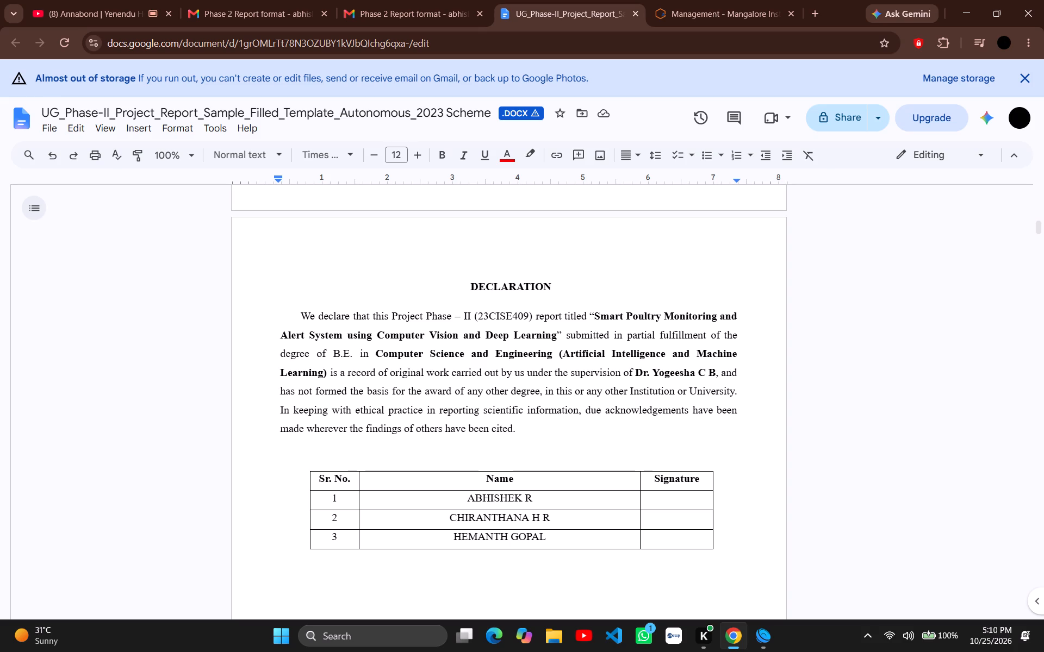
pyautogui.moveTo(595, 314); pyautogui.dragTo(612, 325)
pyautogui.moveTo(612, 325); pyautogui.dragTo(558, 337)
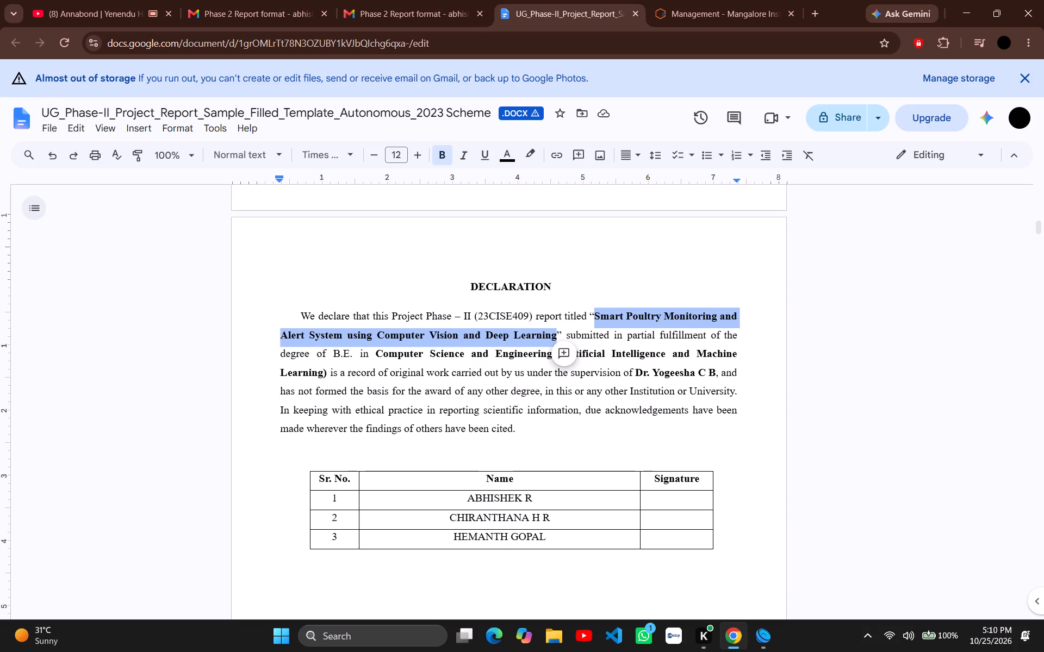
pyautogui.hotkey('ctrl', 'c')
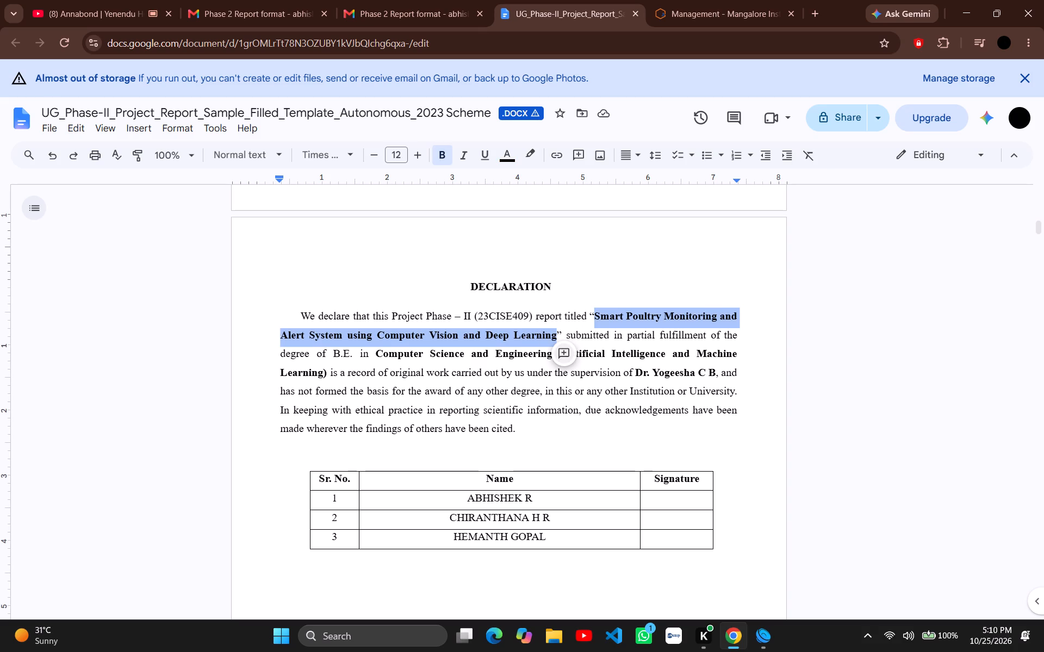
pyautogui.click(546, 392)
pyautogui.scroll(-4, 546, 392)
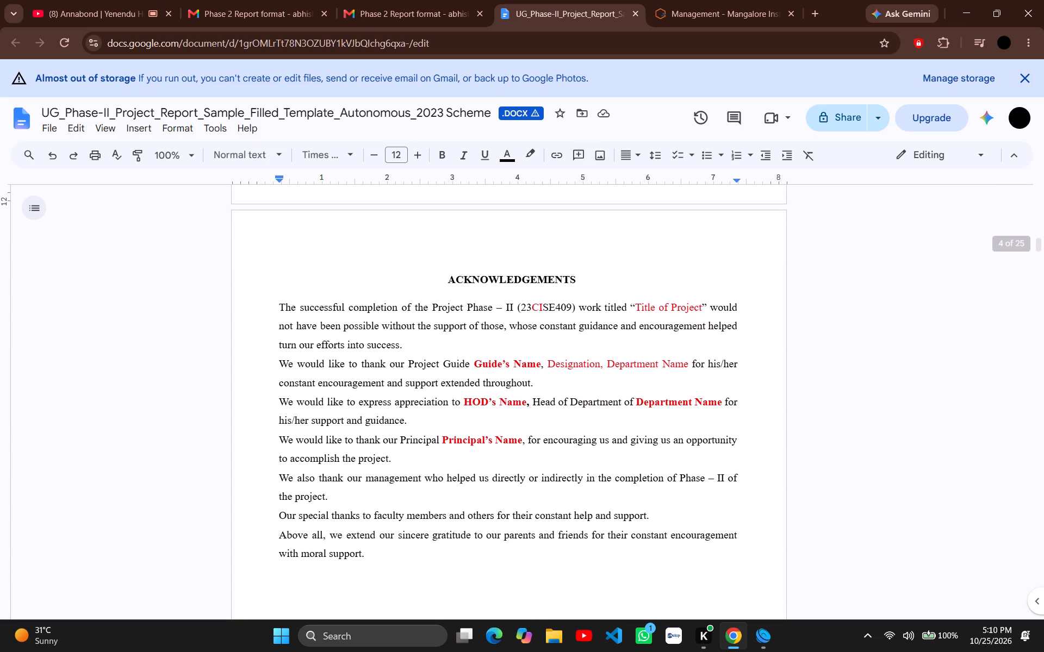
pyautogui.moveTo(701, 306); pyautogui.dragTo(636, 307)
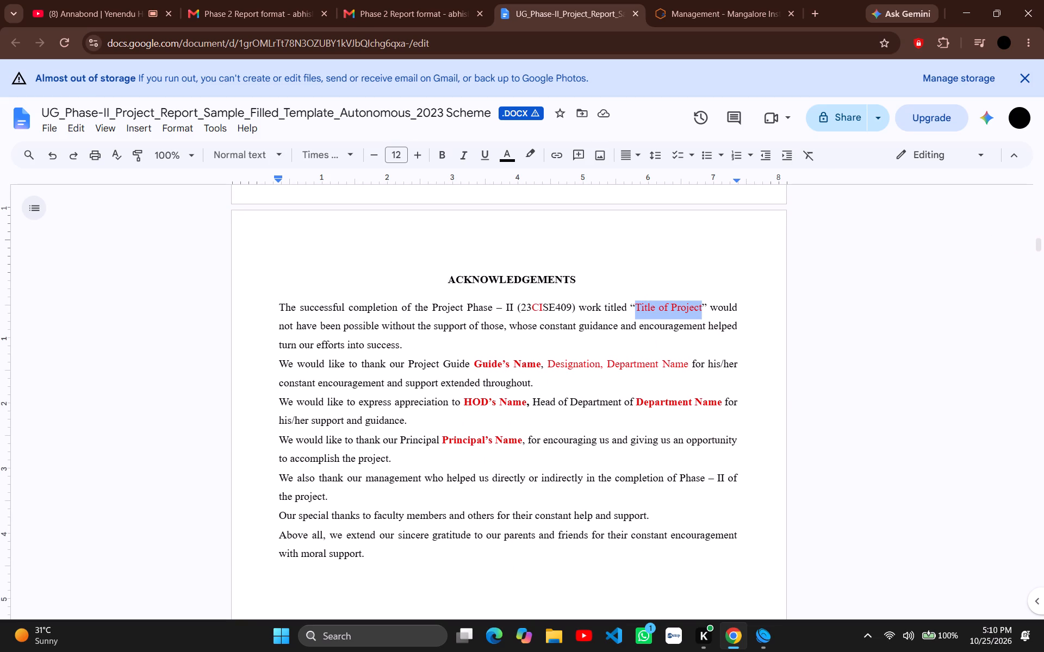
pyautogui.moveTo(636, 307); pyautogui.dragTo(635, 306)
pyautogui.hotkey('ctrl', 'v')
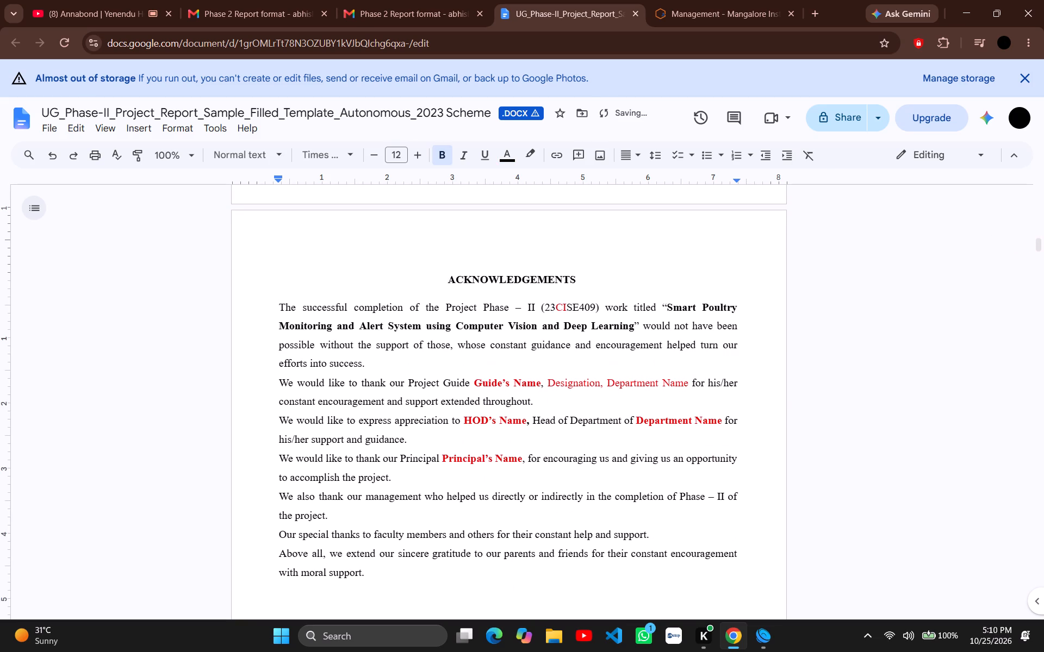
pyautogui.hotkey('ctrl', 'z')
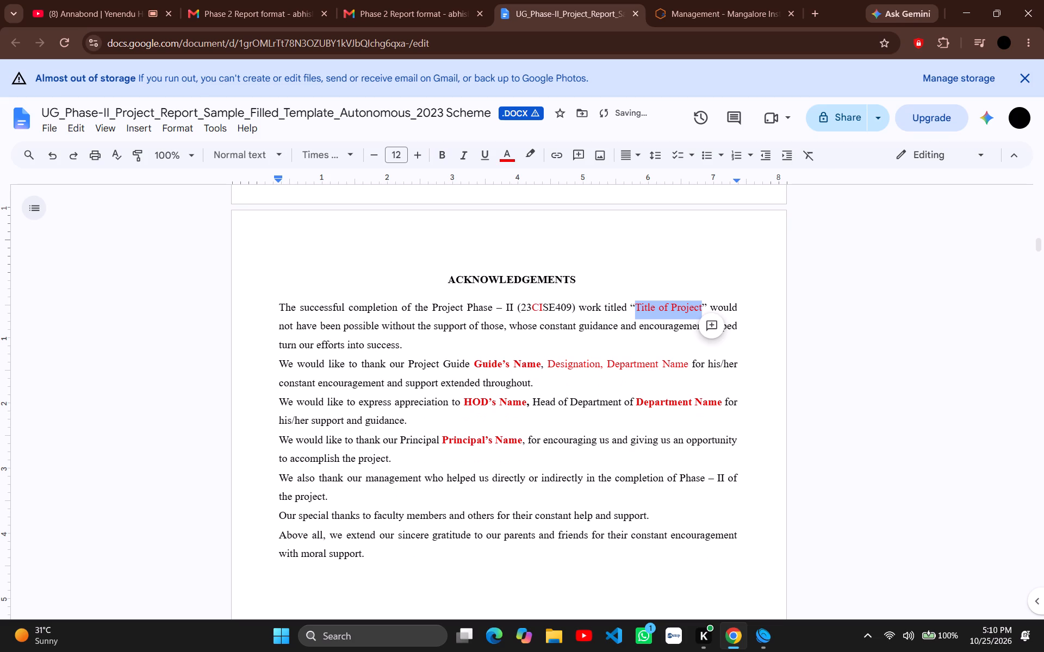
# Replace the "Title of Project" placeholder in the Acknowledgements with "Smart Poultry Monitoring and Alert System Using Computer Vision and Deep Learning".
pyautogui.click(664, 309)
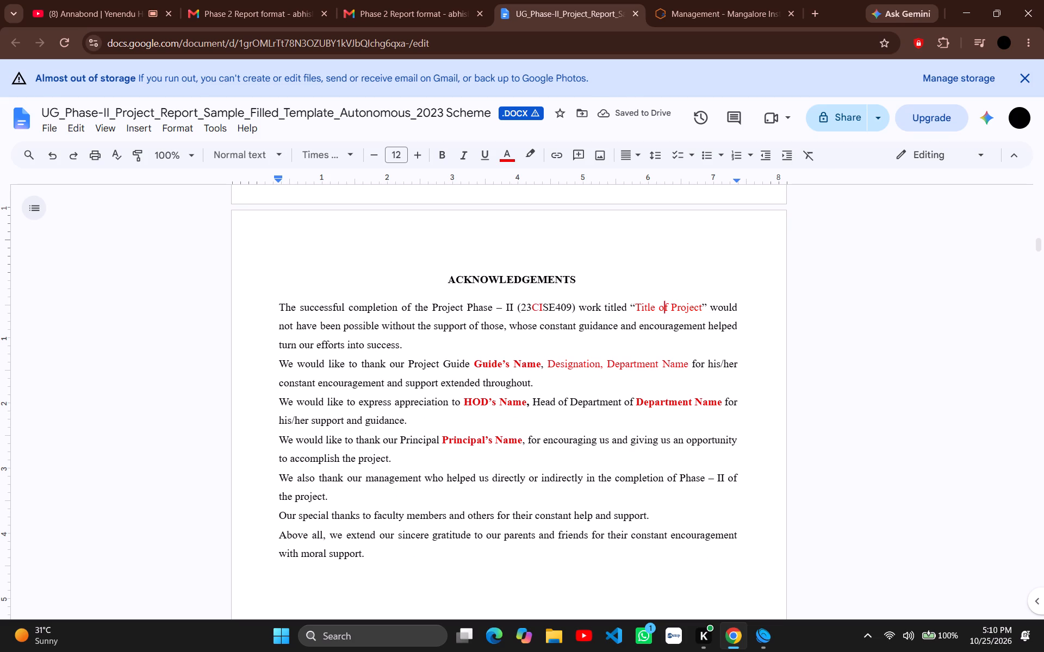
pyautogui.click(703, 309)
pyautogui.press('BackSpace')
pyautogui.press('BackSpace')
pyautogui.press('BackSpace')
pyautogui.press('BackSpace')
pyautogui.press('BackSpace')
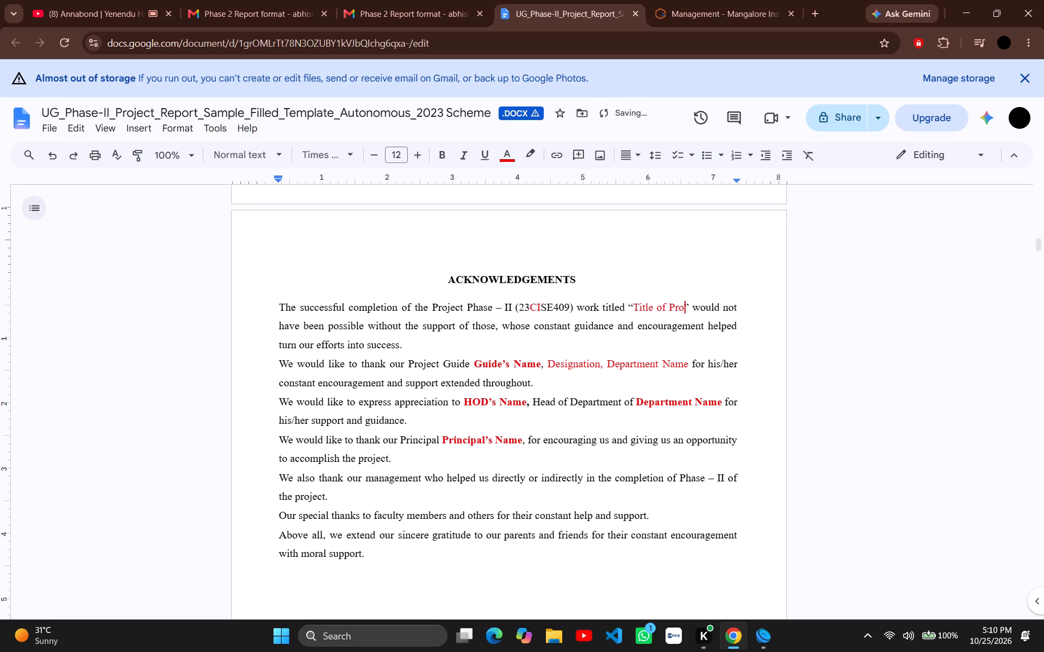
pyautogui.press('BackSpace')
pyautogui.press('BackSpace')
pyautogui.press('BackSpace')
pyautogui.press('BackSpace')
pyautogui.press('BackSpace')
pyautogui.press('BackSpace')
pyautogui.press('BackSpace')
pyautogui.press('BackSpace')
pyautogui.press('BackSpace')
pyautogui.press('BackSpace')
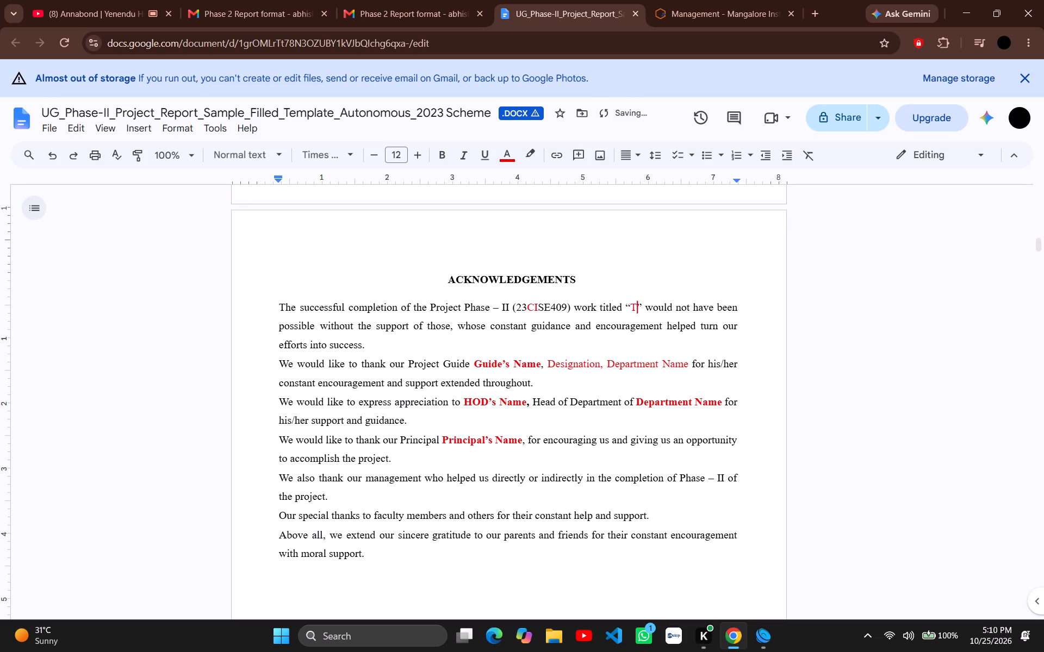
pyautogui.press('BackSpace')
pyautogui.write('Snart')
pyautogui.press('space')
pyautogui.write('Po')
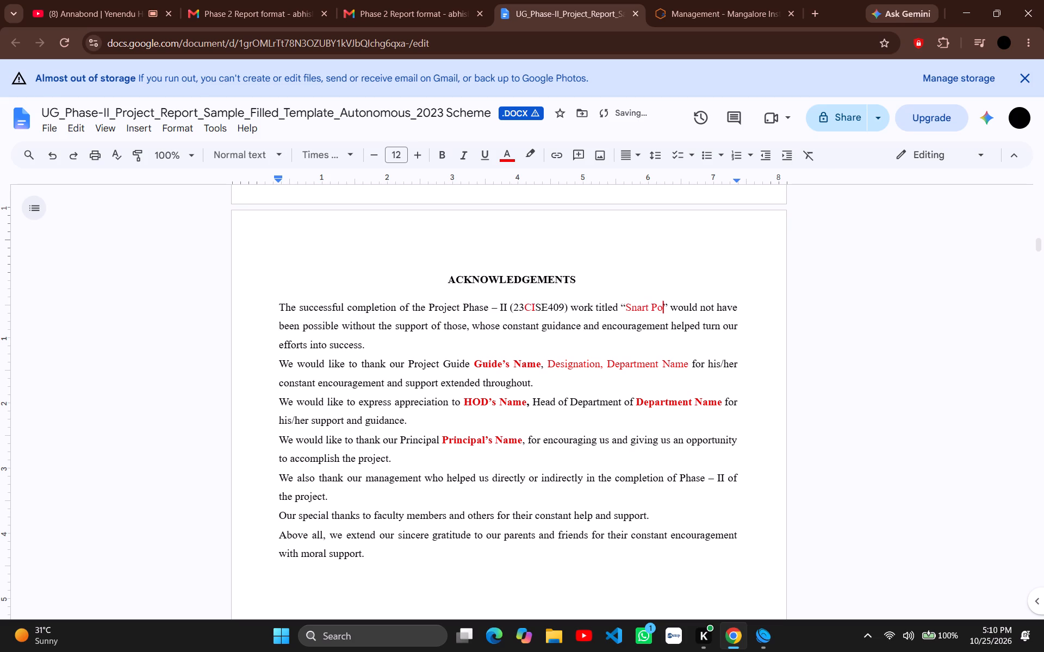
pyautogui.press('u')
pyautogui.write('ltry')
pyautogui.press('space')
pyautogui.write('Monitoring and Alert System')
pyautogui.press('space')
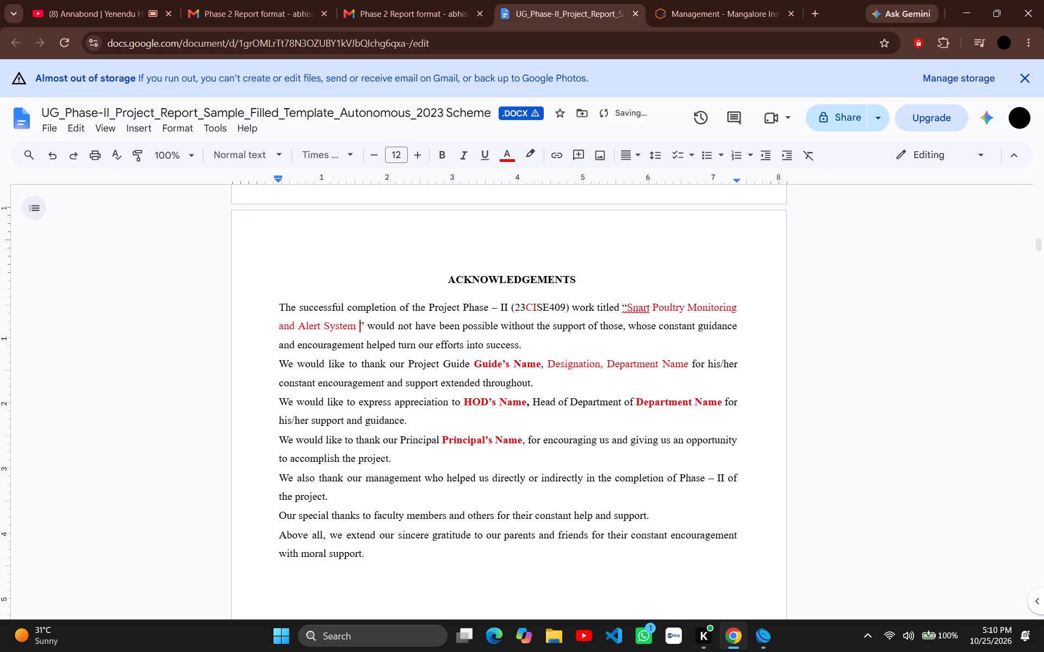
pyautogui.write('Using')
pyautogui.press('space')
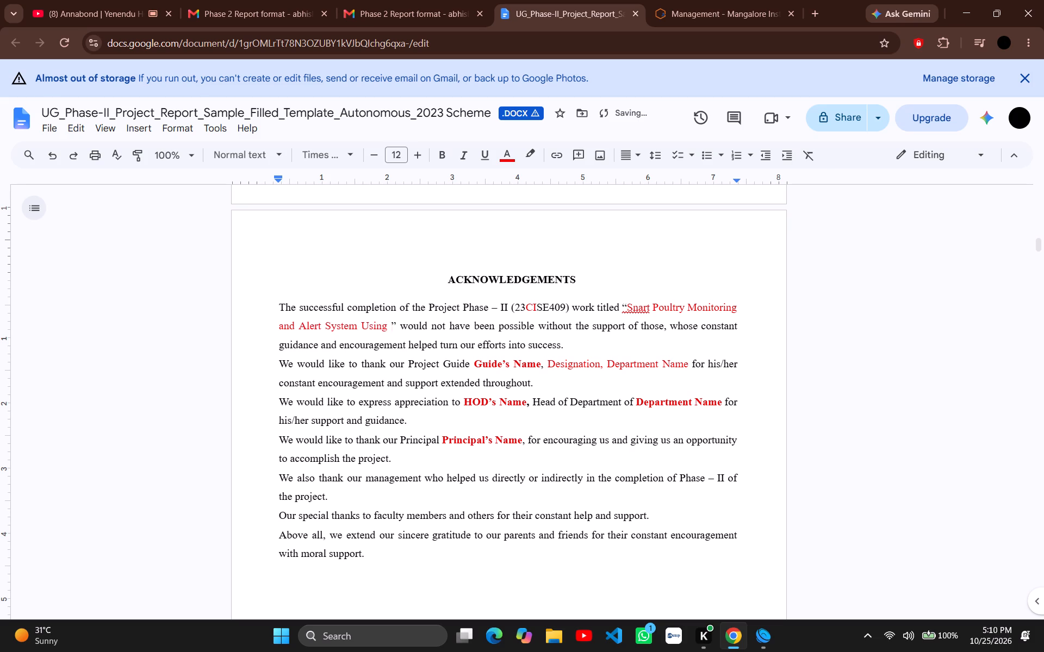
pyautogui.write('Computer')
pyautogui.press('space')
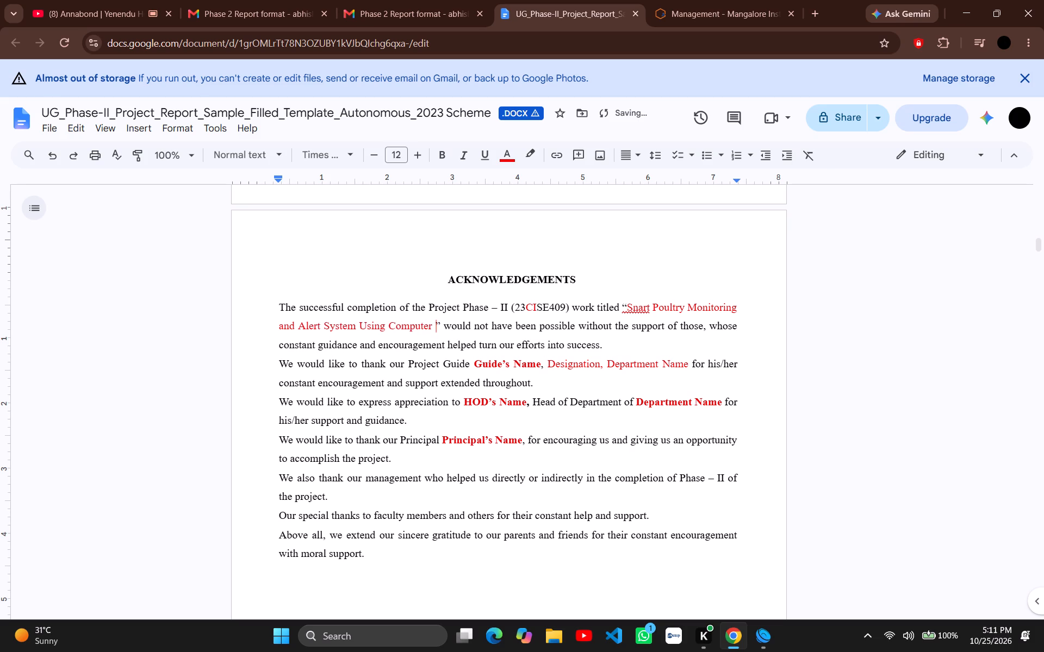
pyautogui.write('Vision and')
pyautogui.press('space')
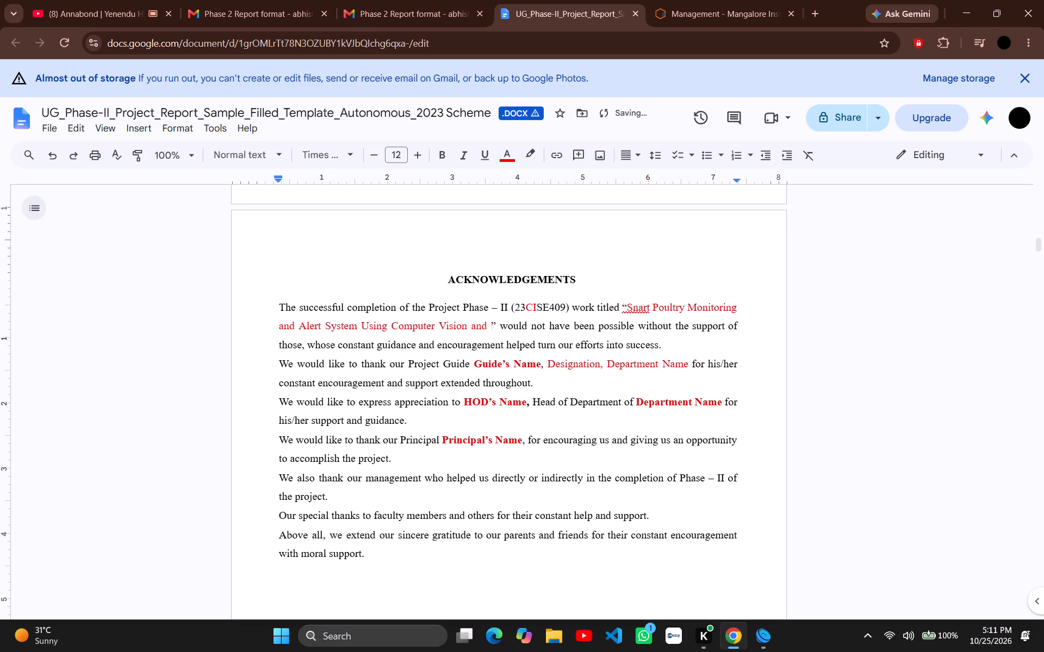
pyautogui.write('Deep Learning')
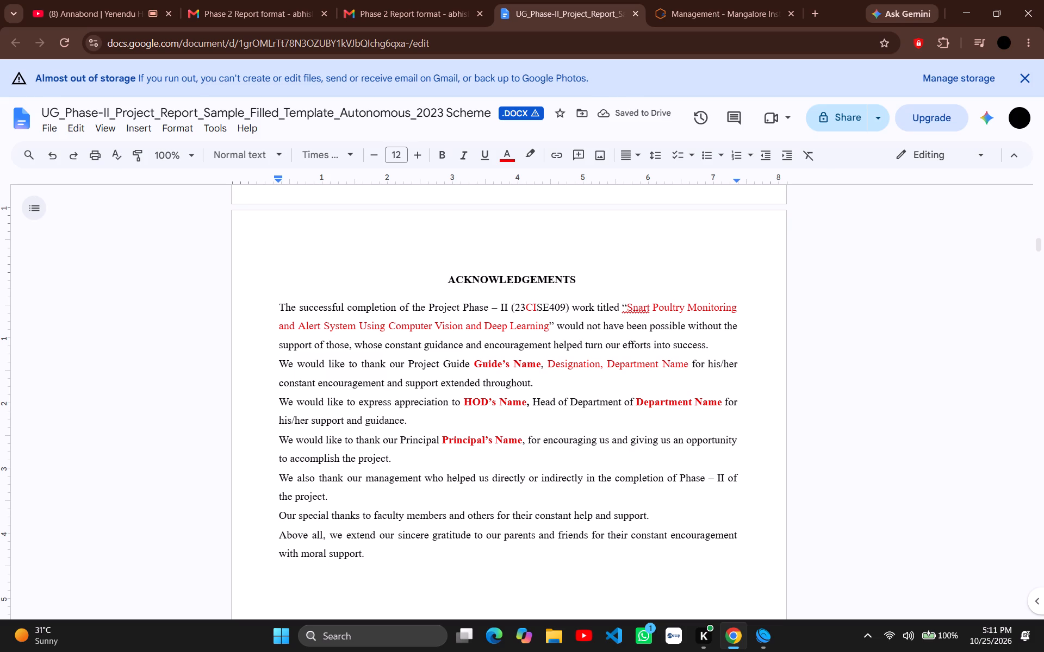
pyautogui.click(640, 308)
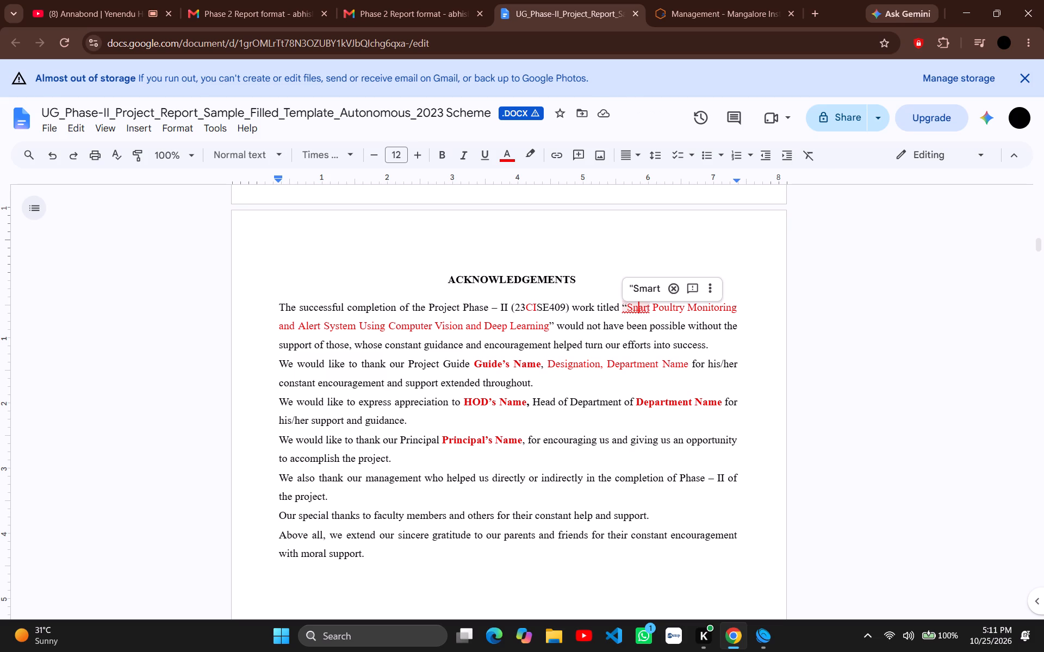
pyautogui.click(645, 293)
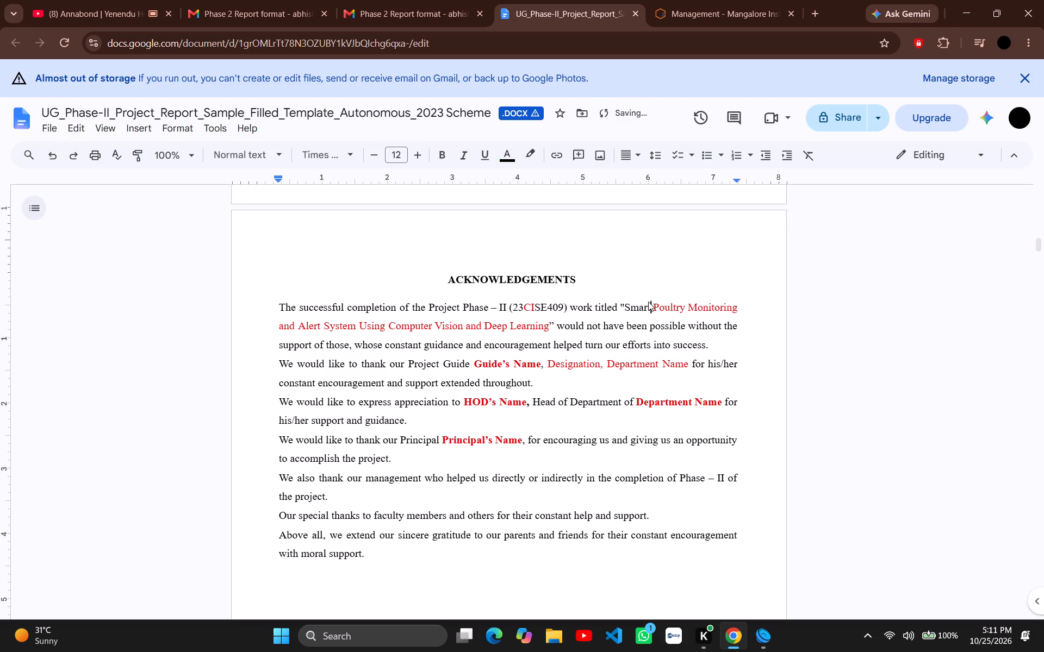
pyautogui.hotkey('ctrl', 'z')
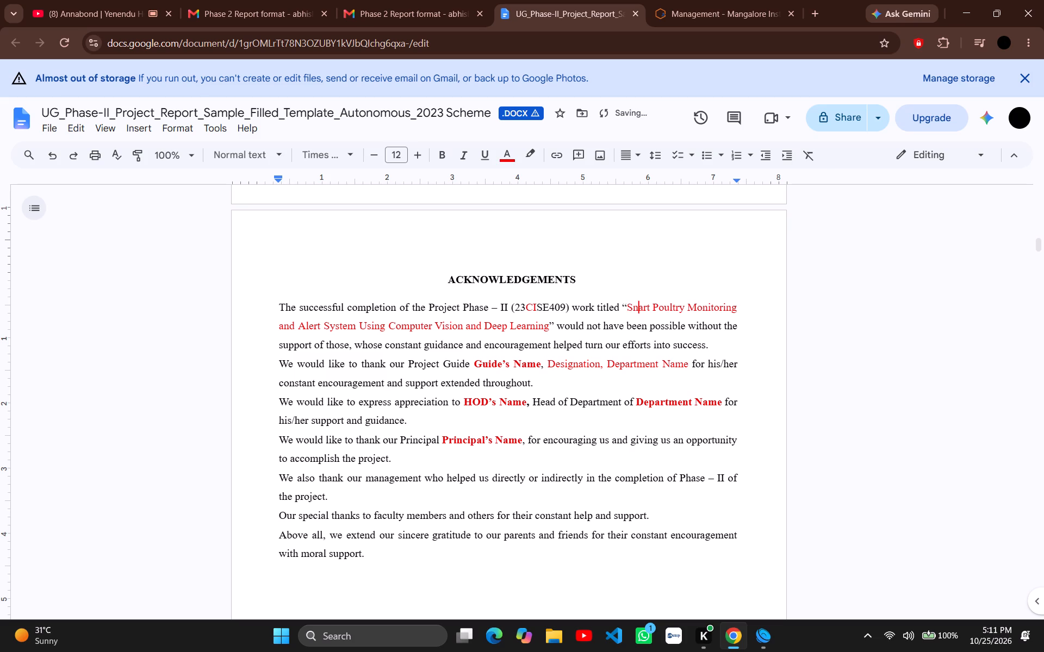
pyautogui.press('BackSpace')
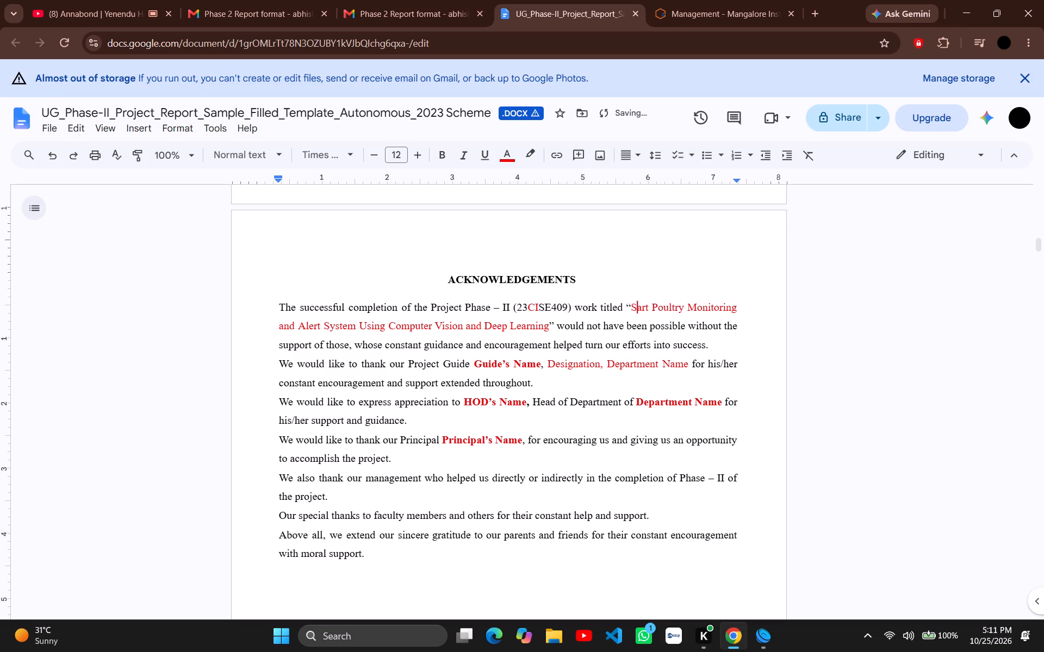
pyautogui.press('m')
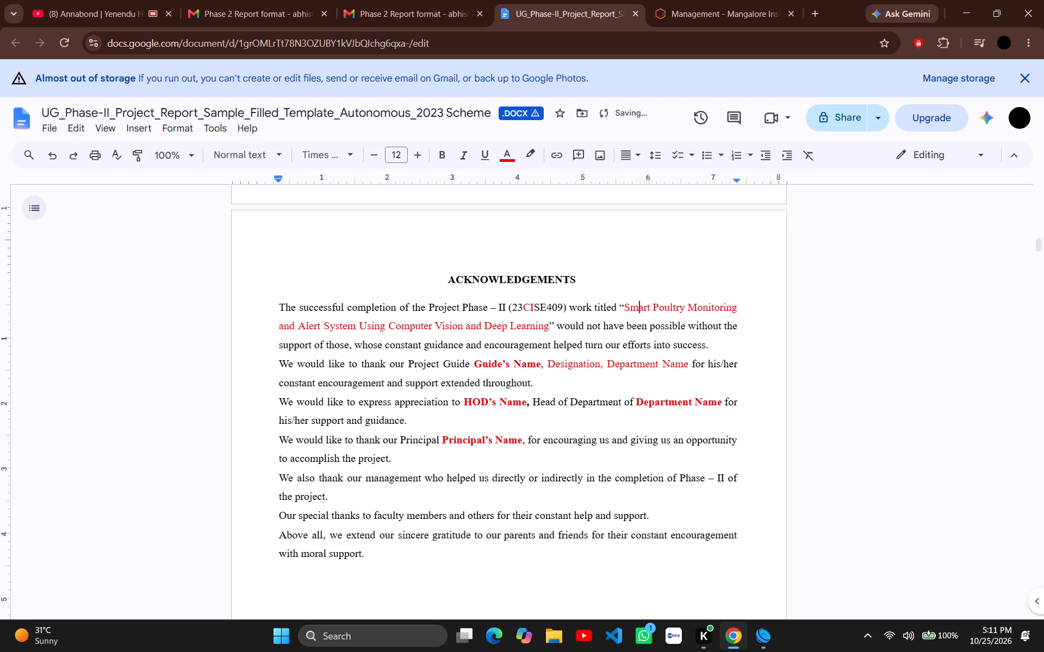
# Capitalize the word "Using" in the project title within the Declaration paragraph.
pyautogui.scroll(5, 581, 331)
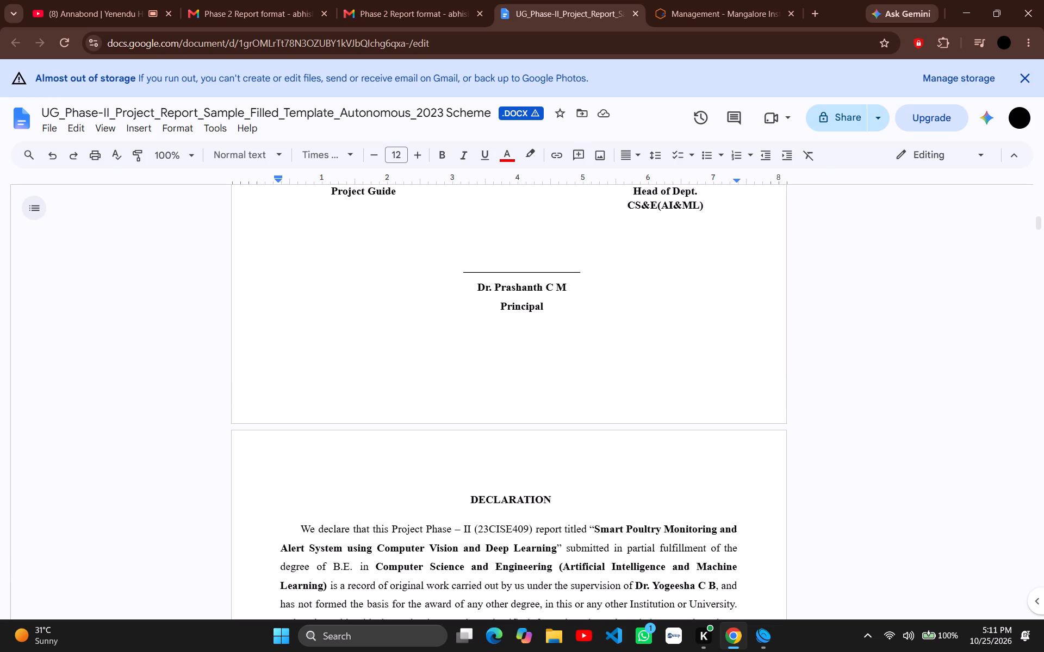
pyautogui.click(352, 548)
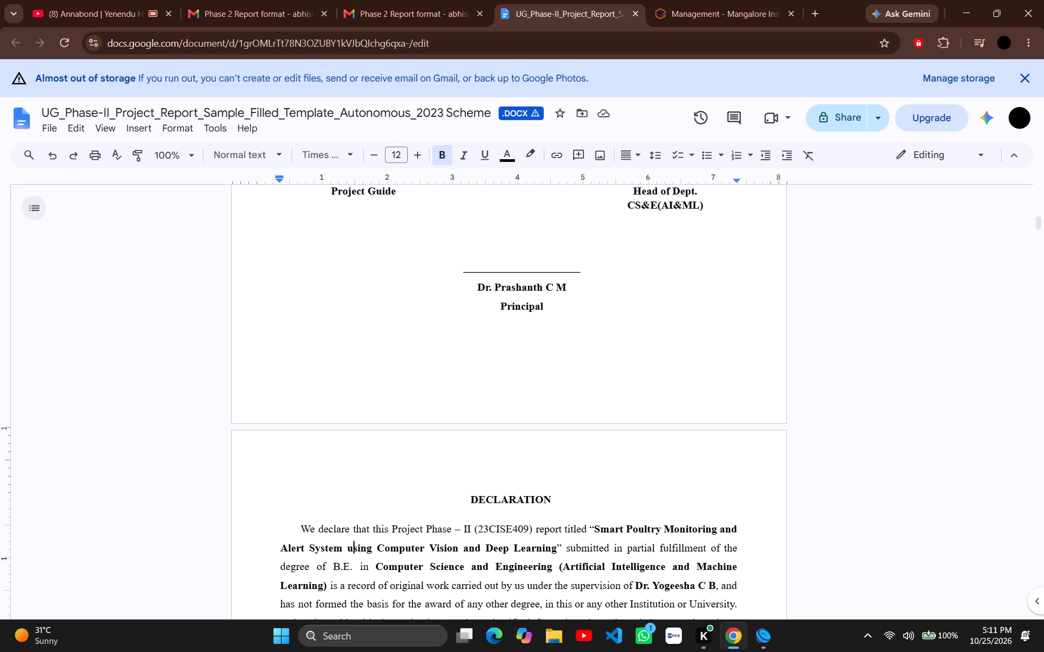
pyautogui.press('BackSpace')
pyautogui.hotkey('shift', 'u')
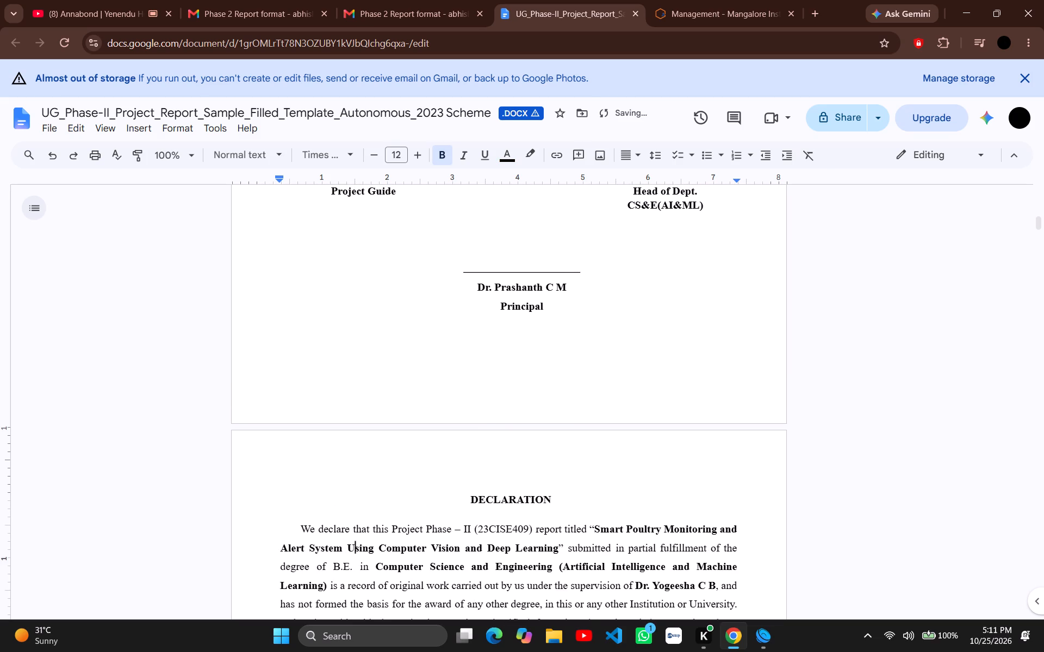
# Replace the "Guide's Name" placeholder in the Acknowledgements with the project guide's name, including the title Dr.
pyautogui.scroll(-6, 467, 585)
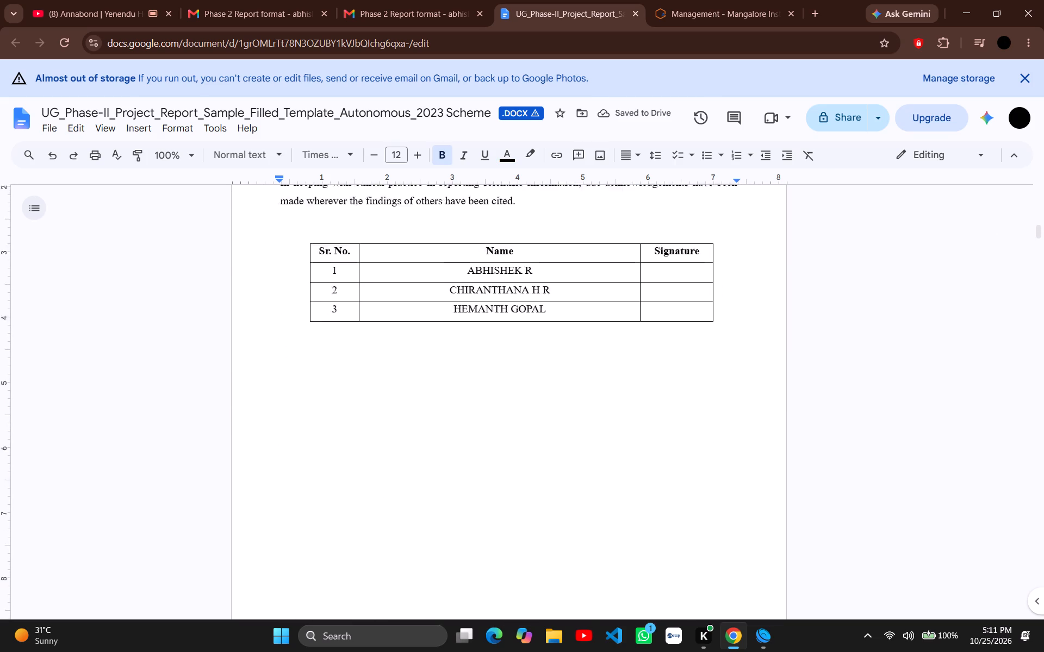
pyautogui.scroll(-2, 467, 585)
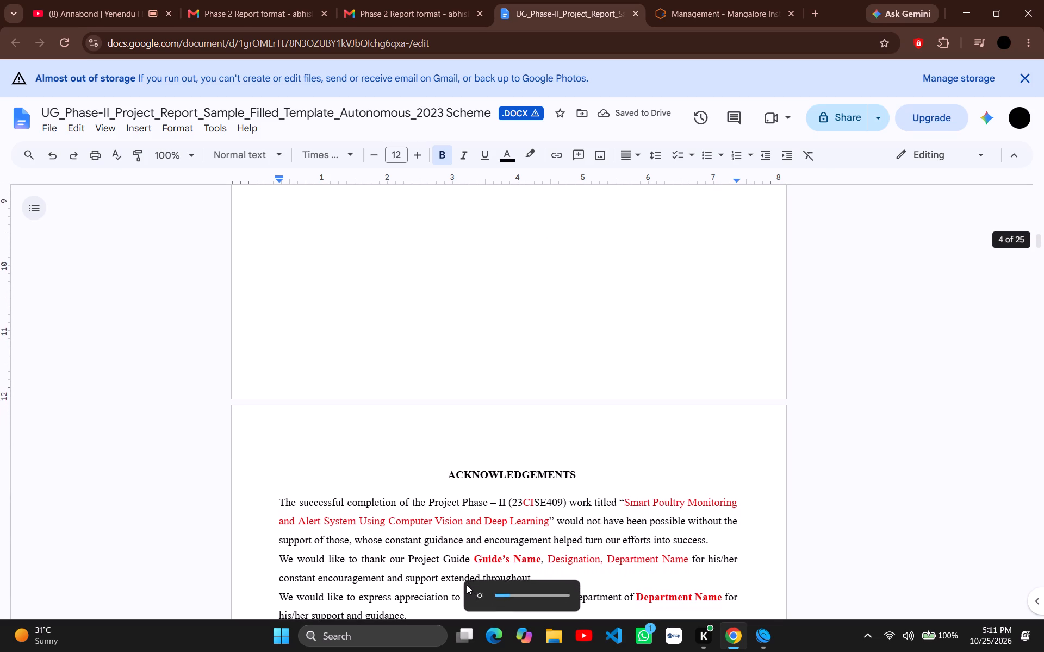
pyautogui.scroll(-1, 467, 585)
pyautogui.scroll(-1, 448, 501)
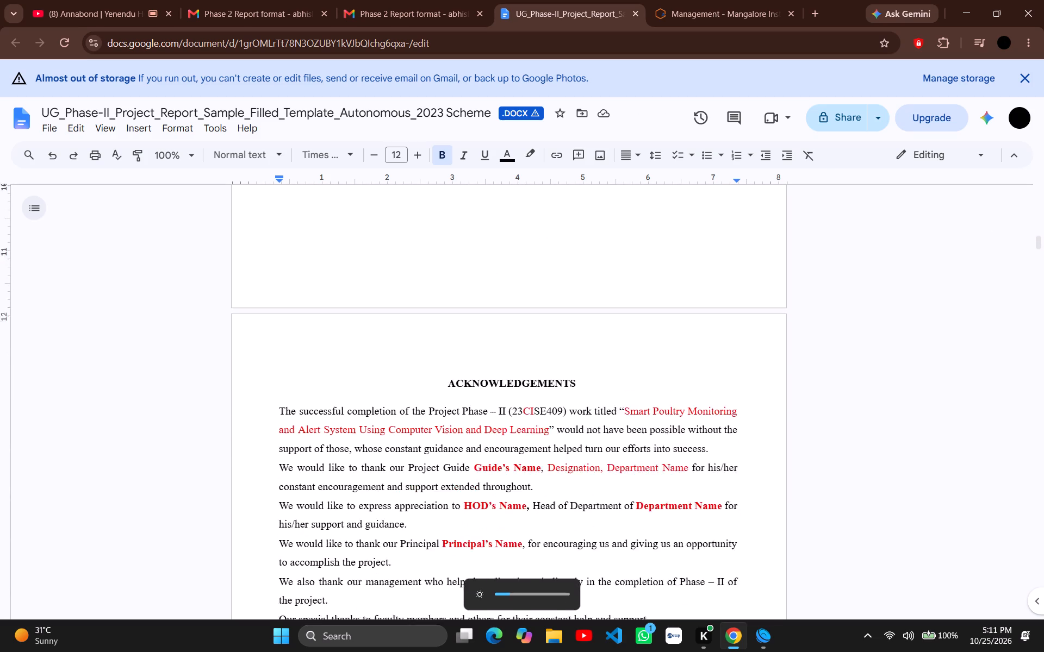
pyautogui.scroll(-1, 448, 501)
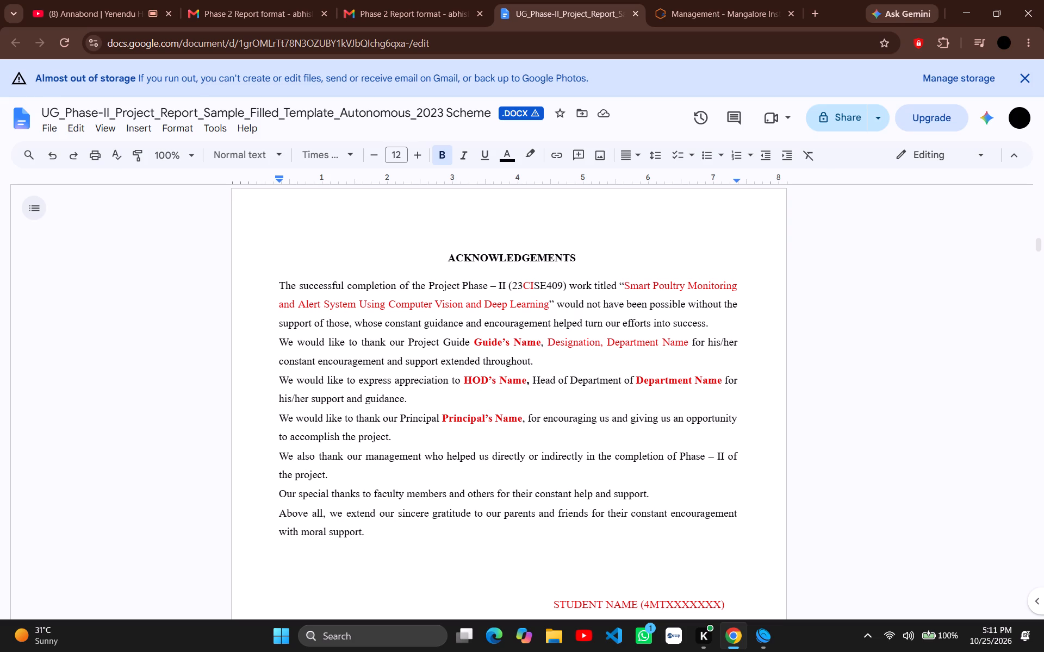
pyautogui.click(540, 341)
pyautogui.press('BackSpace')
pyautogui.press('BackSpace')
pyautogui.press('BackSpace')
pyautogui.press('BackSpace')
pyautogui.press('BackSpace')
pyautogui.press('BackSpace')
pyautogui.press('BackSpace')
pyautogui.press('BackSpace')
pyautogui.press('BackSpace')
pyautogui.press('BackSpace')
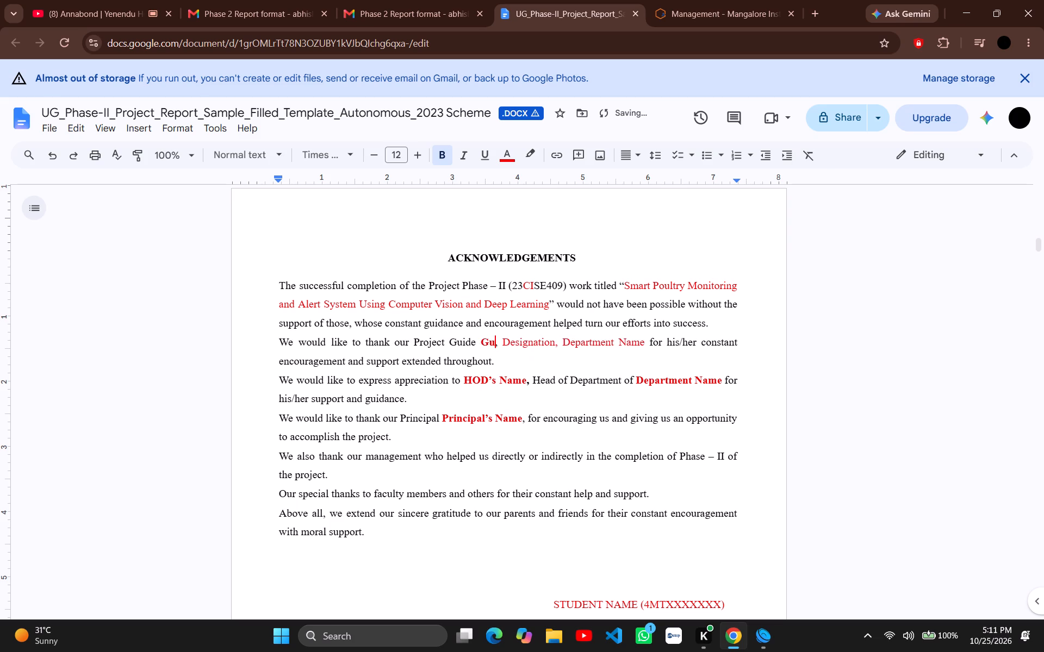
pyautogui.press('BackSpace')
pyautogui.press('BackSpace')
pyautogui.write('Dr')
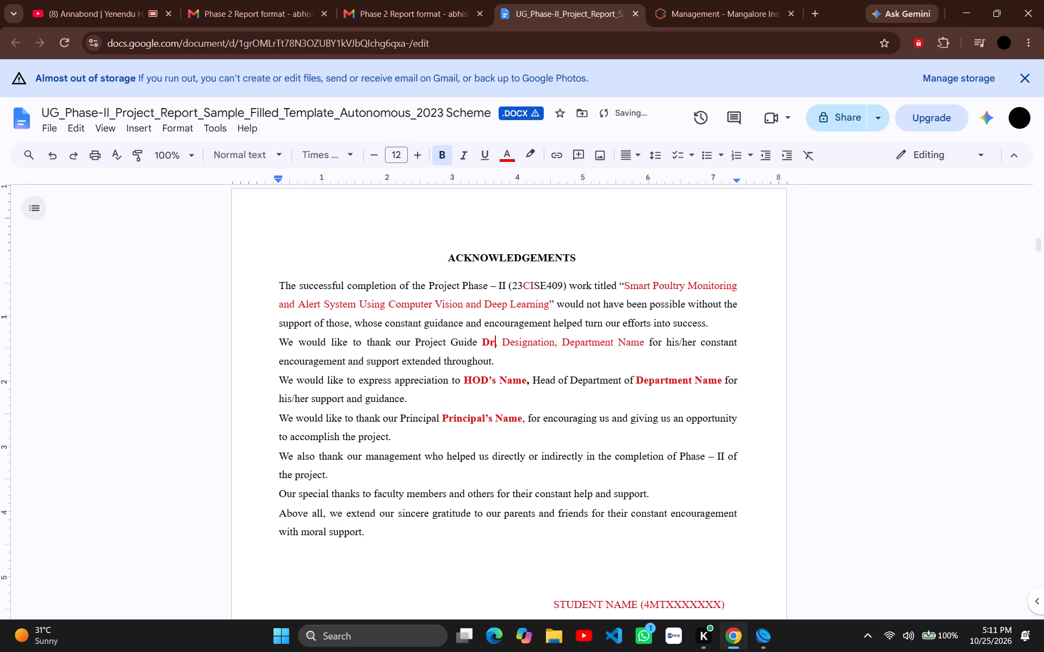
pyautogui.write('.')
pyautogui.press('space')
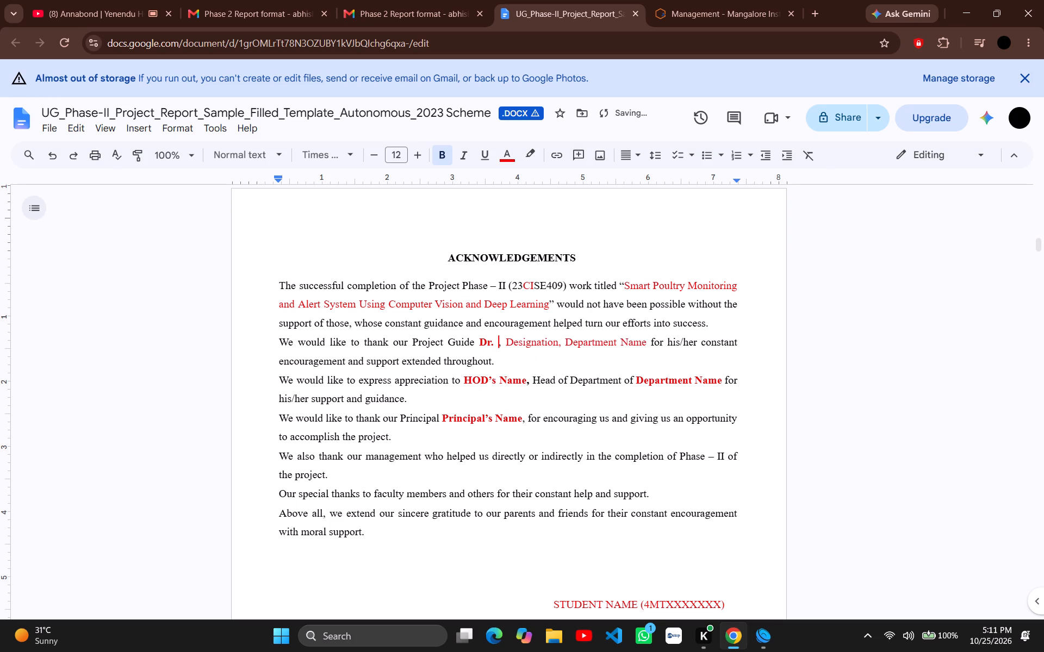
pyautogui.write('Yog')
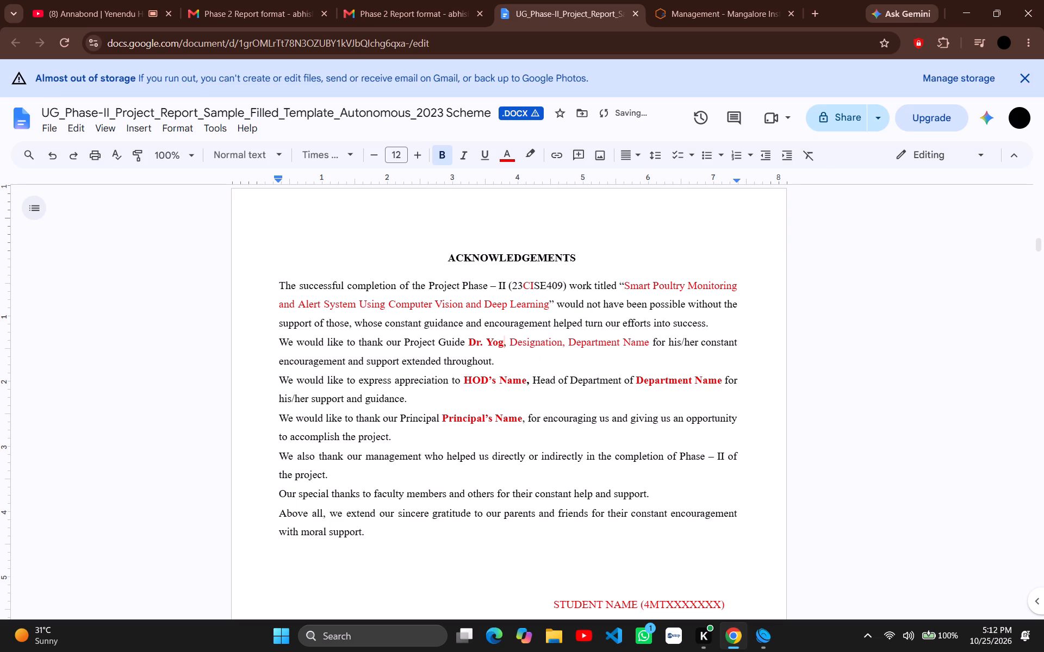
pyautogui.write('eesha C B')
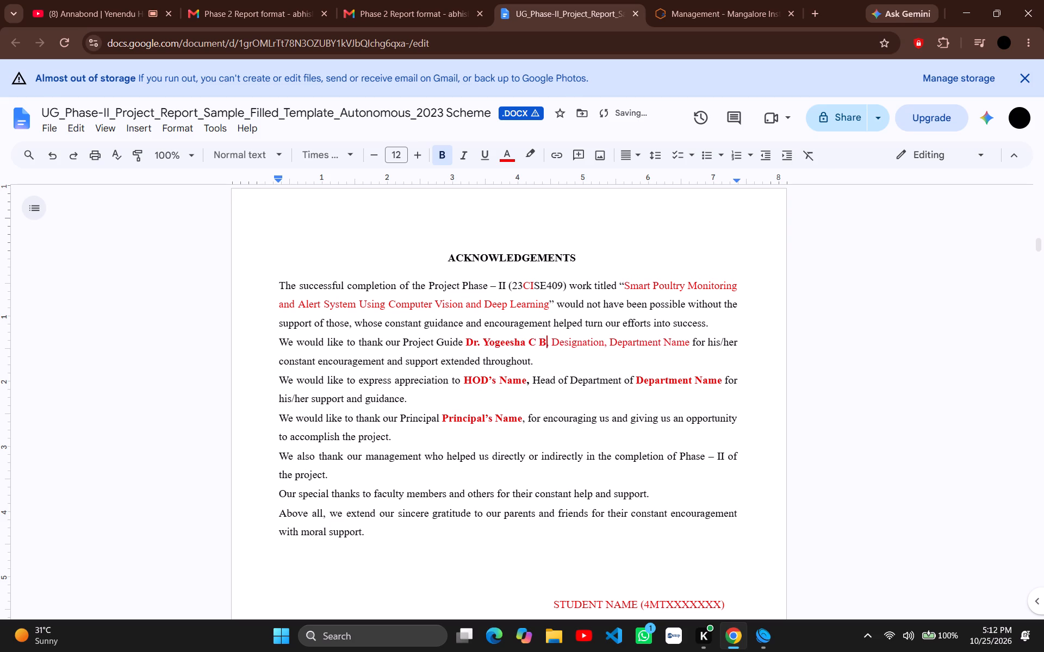
# Replace the guide's "Designation" placeholder in the Acknowledgements with "Professor".
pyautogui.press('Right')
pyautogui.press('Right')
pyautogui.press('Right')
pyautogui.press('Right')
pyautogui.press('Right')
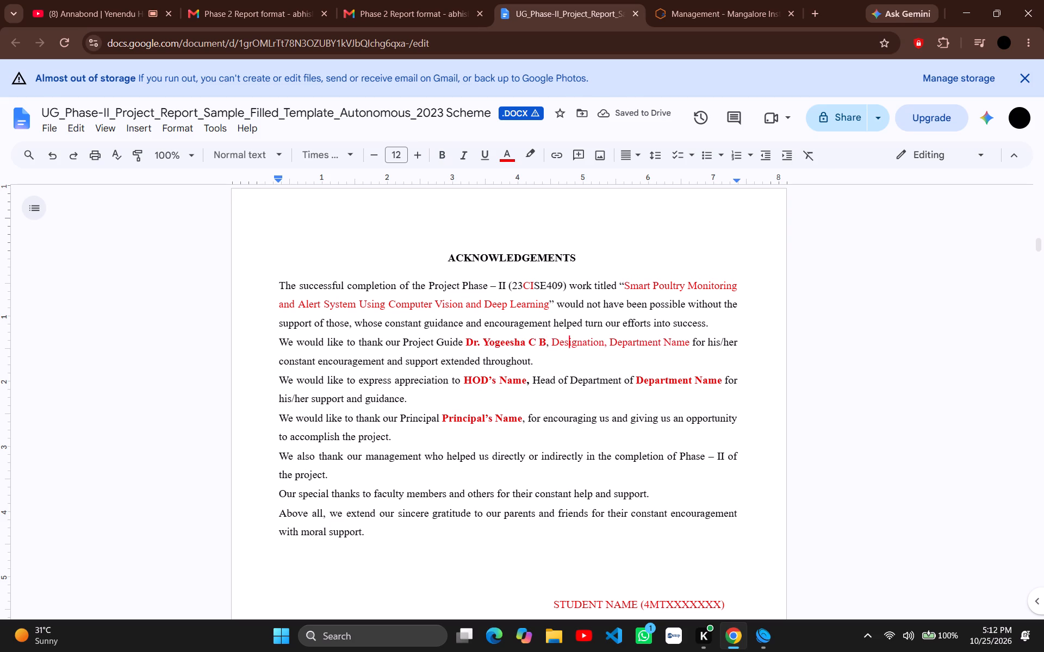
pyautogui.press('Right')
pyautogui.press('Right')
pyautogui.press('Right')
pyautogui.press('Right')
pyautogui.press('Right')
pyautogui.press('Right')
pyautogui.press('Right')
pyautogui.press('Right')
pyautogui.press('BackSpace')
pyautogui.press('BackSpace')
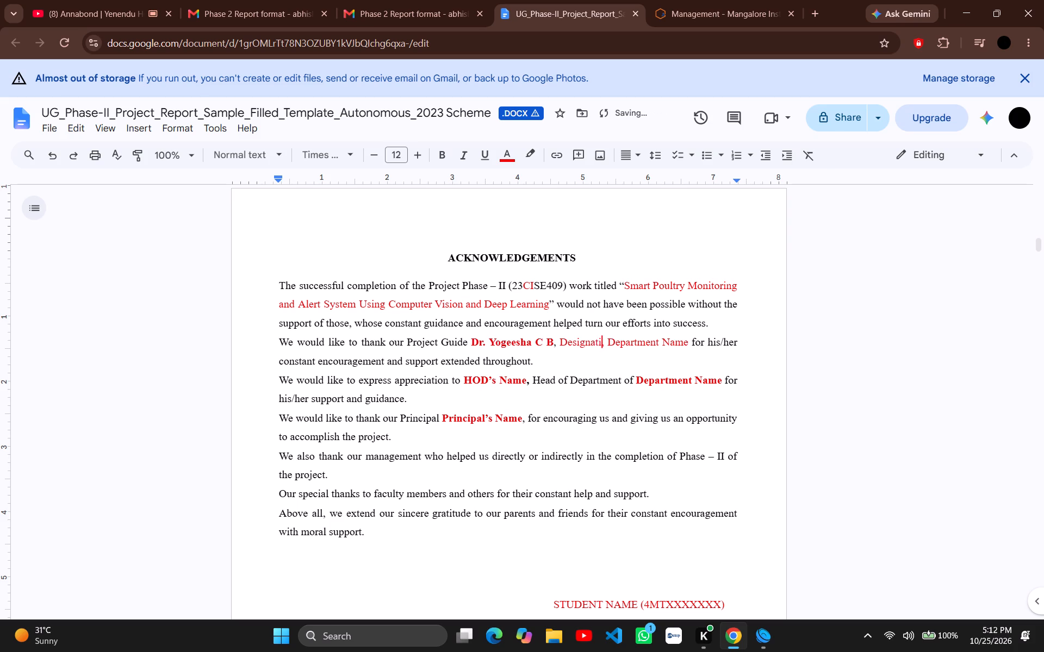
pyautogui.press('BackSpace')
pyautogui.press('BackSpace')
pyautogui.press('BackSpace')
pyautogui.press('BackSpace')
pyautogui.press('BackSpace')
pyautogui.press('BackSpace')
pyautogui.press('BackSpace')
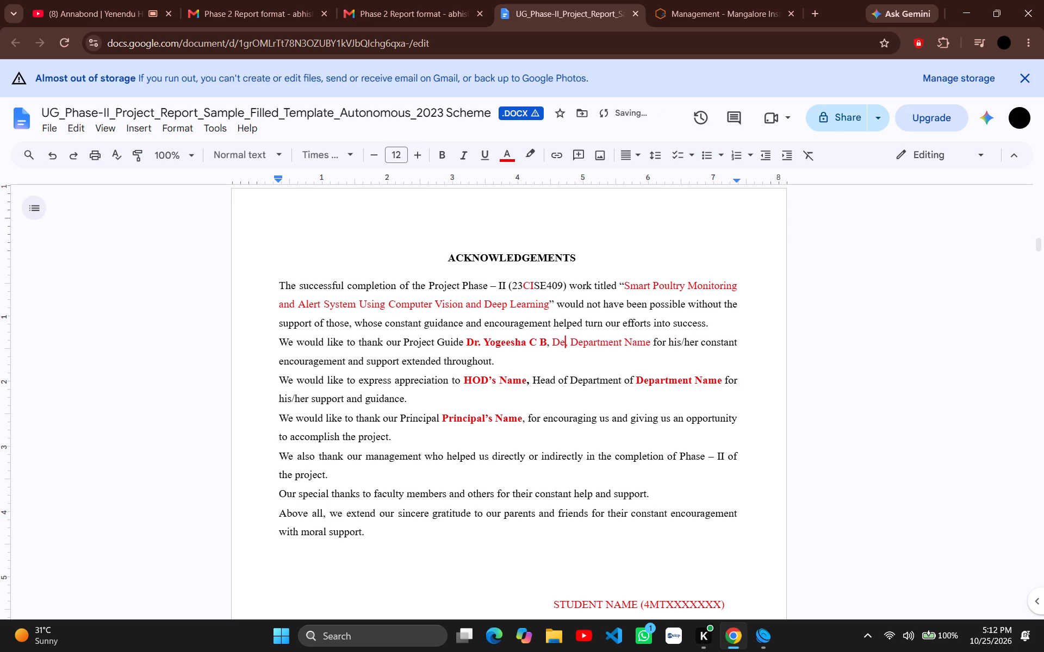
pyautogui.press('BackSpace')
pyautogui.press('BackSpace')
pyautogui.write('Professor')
# Replace the guide's "Department Name" placeholder in the Acknowledgements with "Computer Science and Engineering (Artificial Intelligence and Machine Learning)".
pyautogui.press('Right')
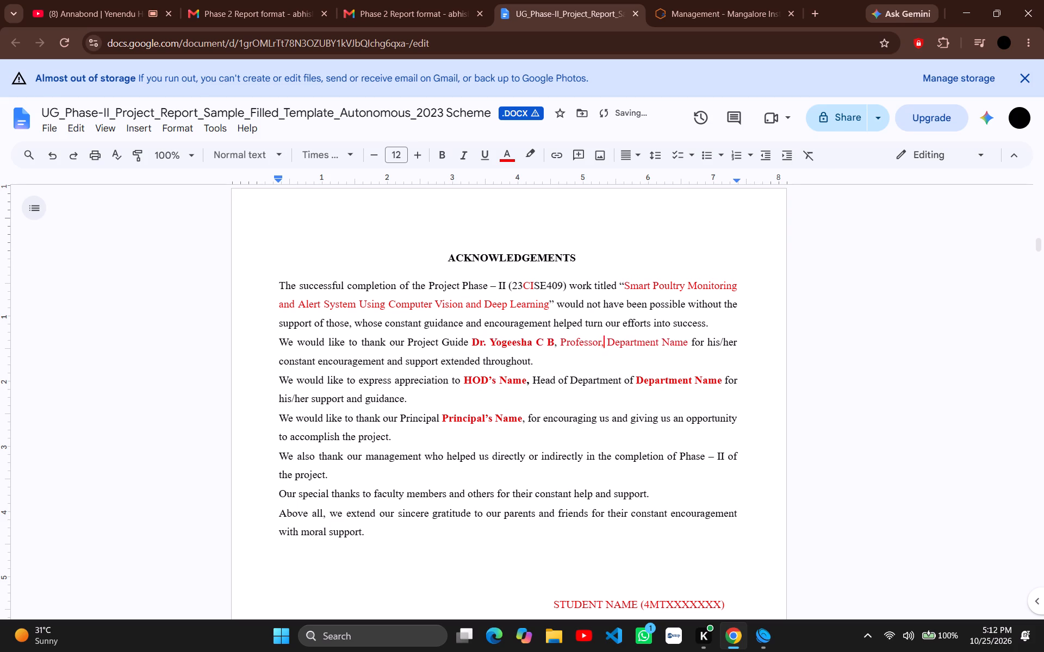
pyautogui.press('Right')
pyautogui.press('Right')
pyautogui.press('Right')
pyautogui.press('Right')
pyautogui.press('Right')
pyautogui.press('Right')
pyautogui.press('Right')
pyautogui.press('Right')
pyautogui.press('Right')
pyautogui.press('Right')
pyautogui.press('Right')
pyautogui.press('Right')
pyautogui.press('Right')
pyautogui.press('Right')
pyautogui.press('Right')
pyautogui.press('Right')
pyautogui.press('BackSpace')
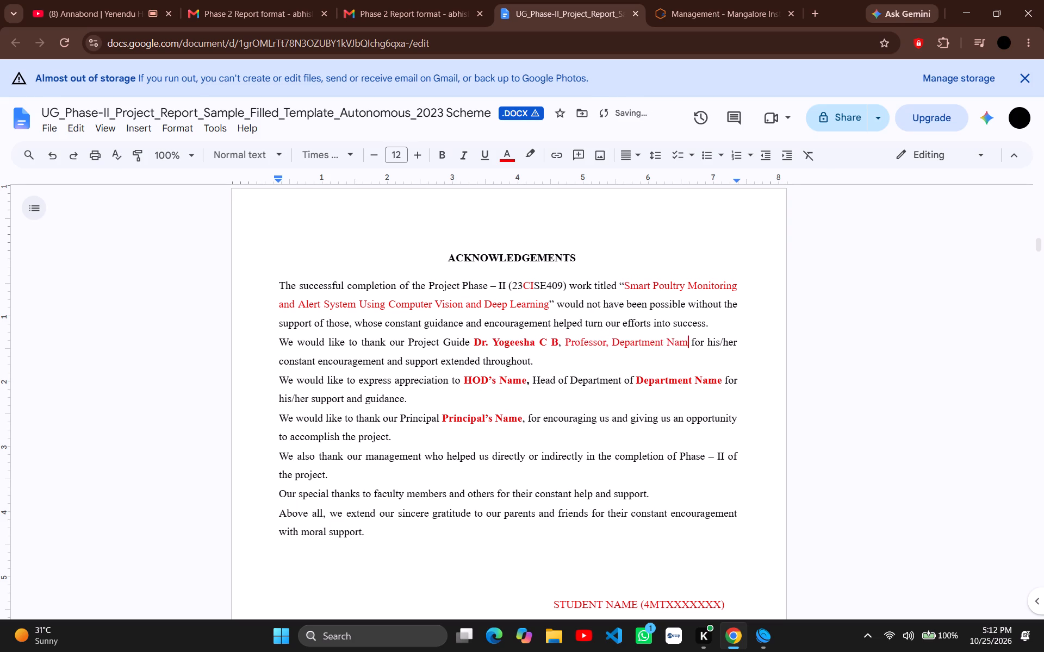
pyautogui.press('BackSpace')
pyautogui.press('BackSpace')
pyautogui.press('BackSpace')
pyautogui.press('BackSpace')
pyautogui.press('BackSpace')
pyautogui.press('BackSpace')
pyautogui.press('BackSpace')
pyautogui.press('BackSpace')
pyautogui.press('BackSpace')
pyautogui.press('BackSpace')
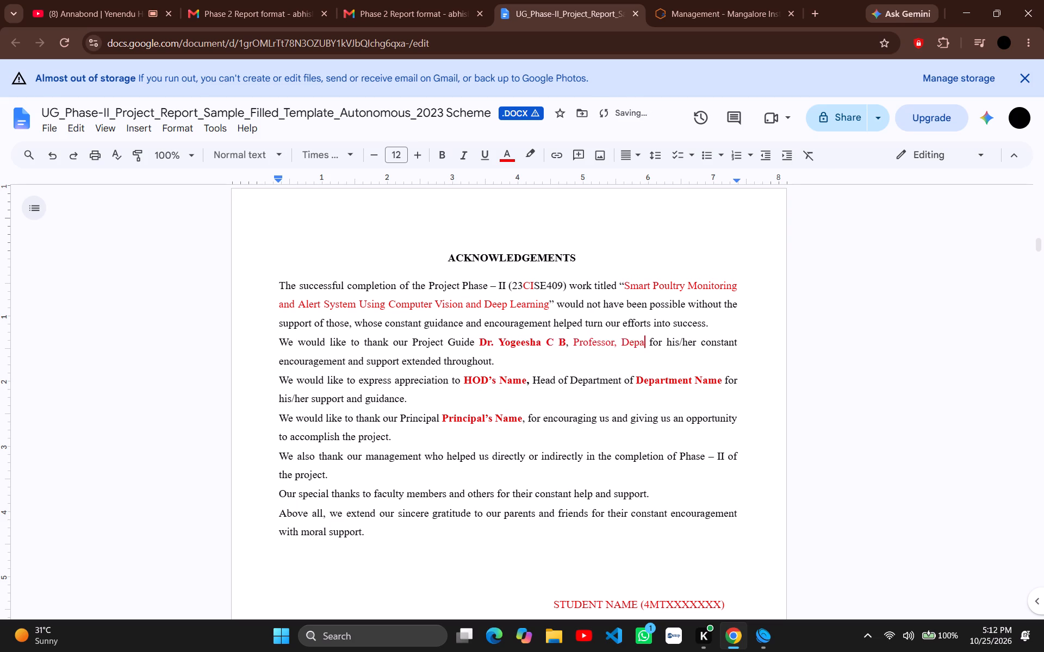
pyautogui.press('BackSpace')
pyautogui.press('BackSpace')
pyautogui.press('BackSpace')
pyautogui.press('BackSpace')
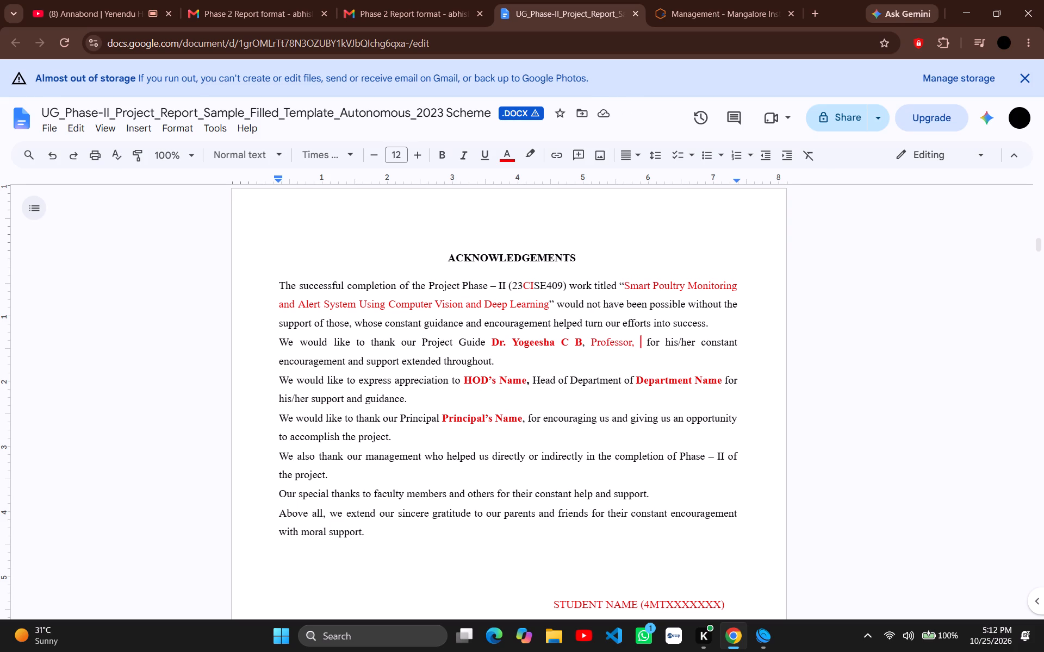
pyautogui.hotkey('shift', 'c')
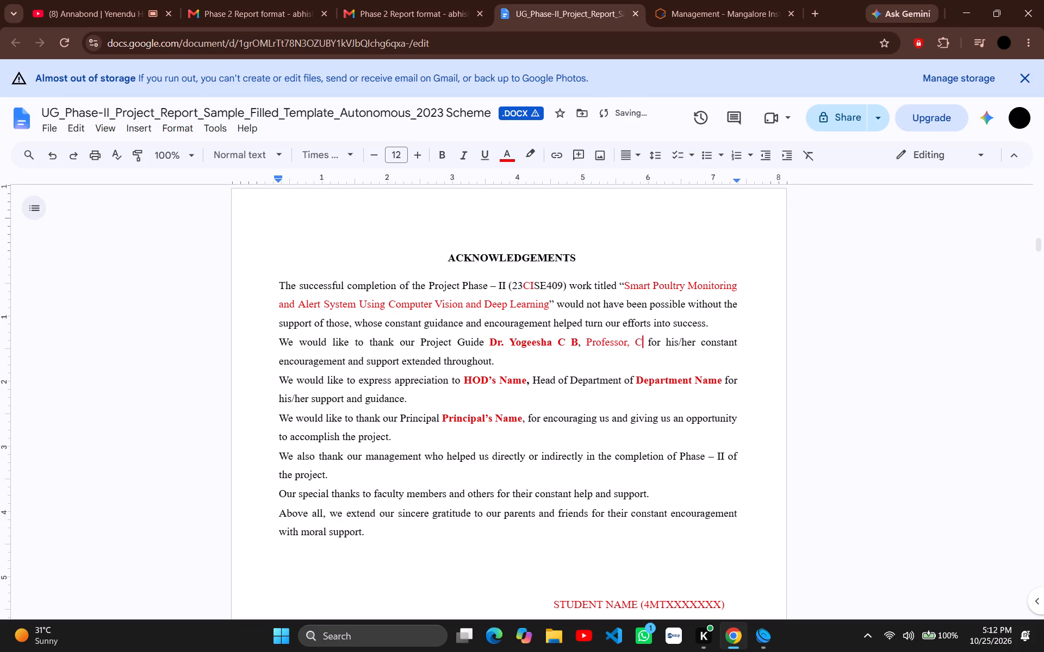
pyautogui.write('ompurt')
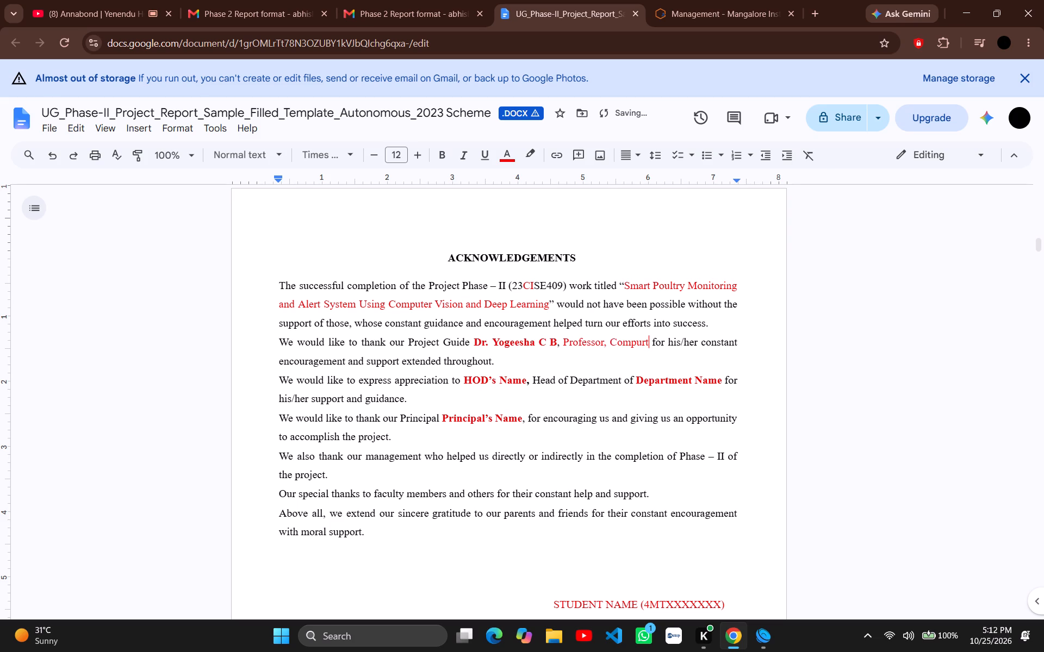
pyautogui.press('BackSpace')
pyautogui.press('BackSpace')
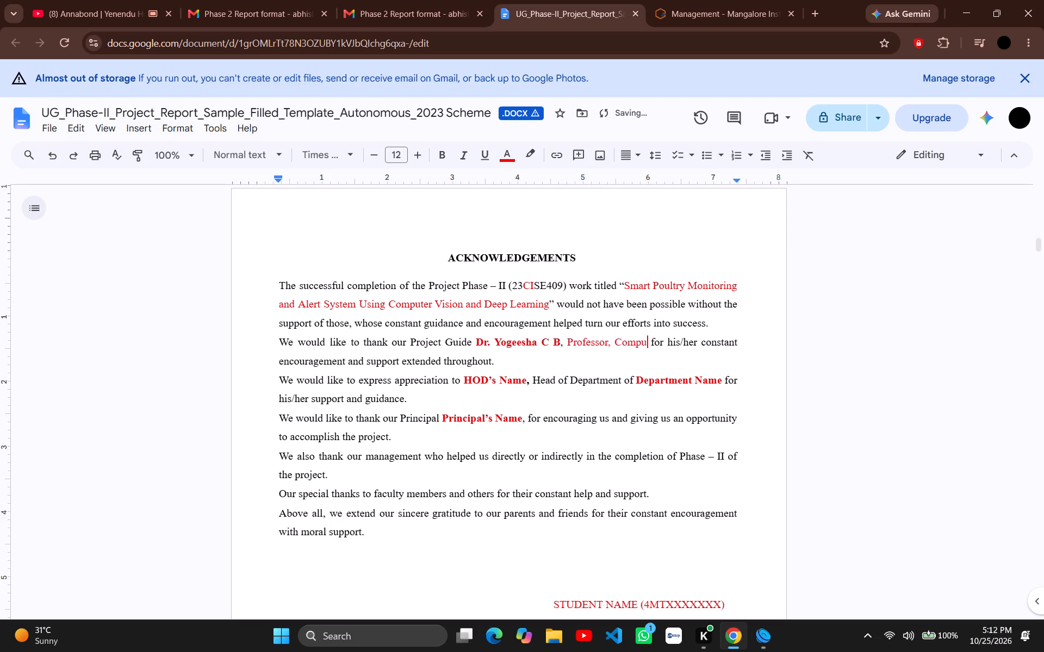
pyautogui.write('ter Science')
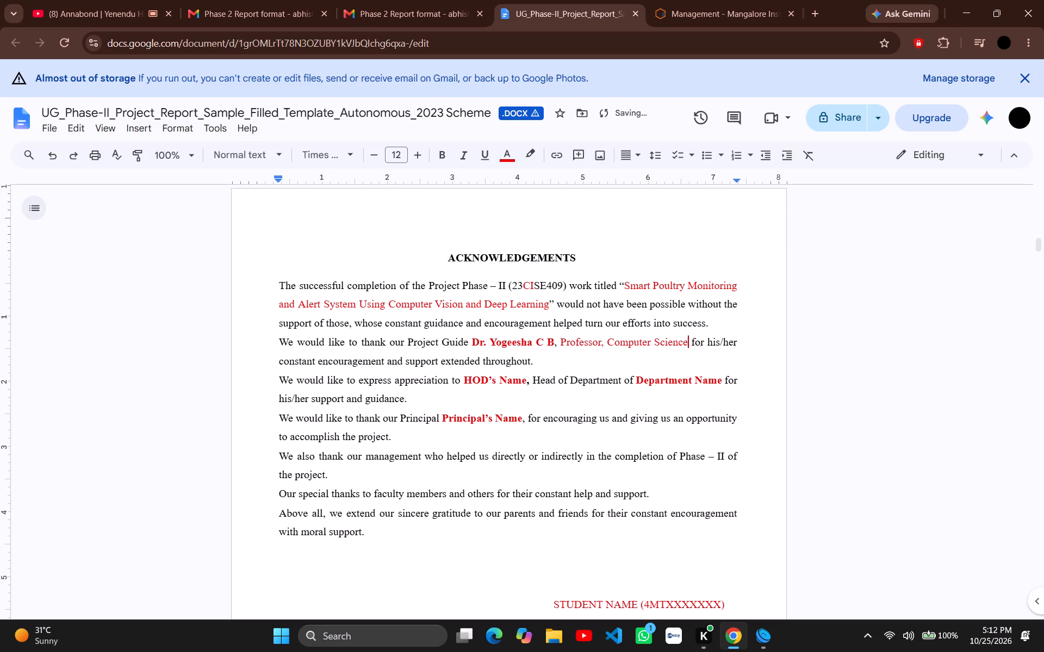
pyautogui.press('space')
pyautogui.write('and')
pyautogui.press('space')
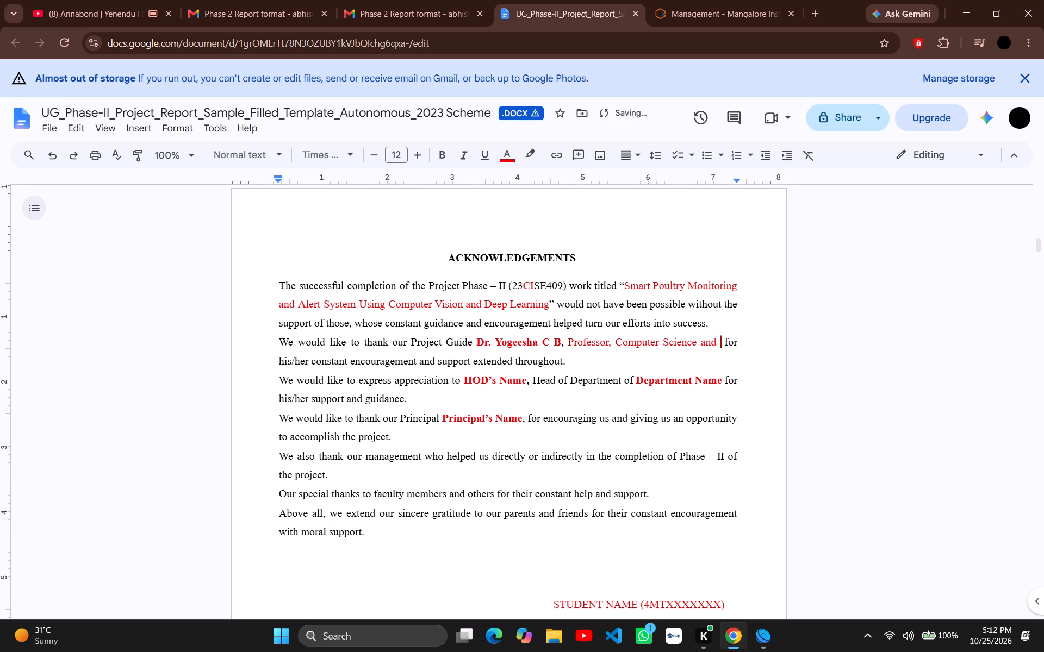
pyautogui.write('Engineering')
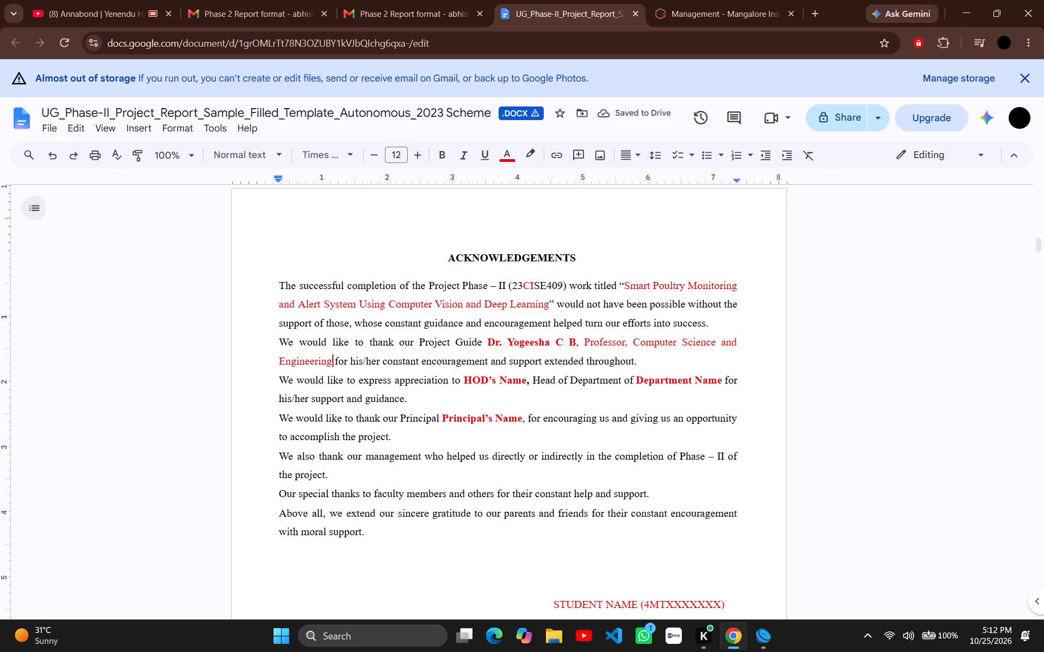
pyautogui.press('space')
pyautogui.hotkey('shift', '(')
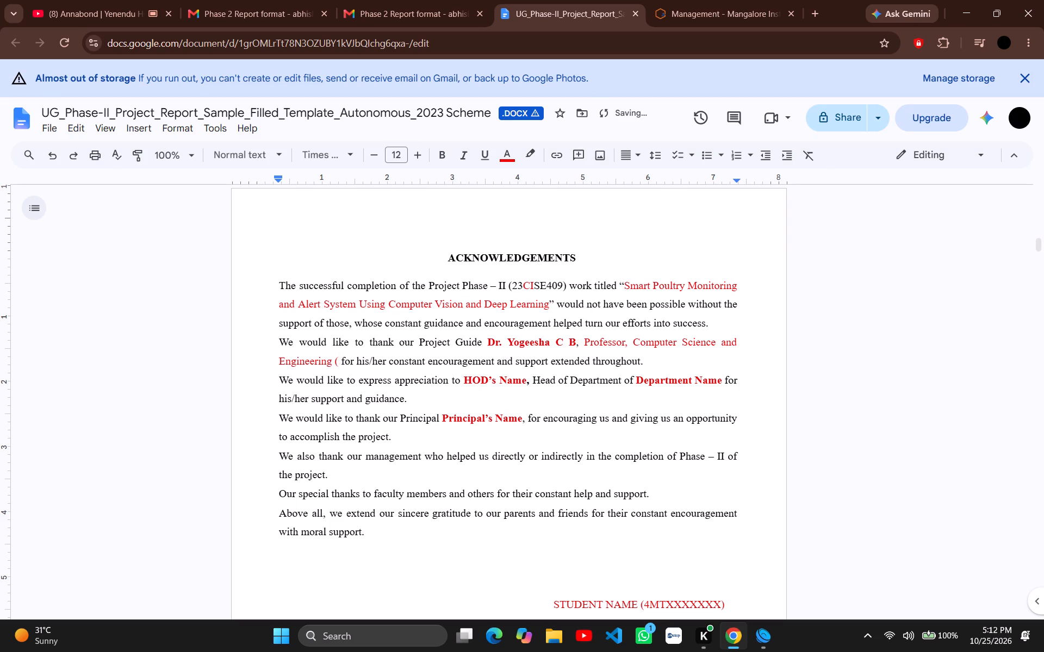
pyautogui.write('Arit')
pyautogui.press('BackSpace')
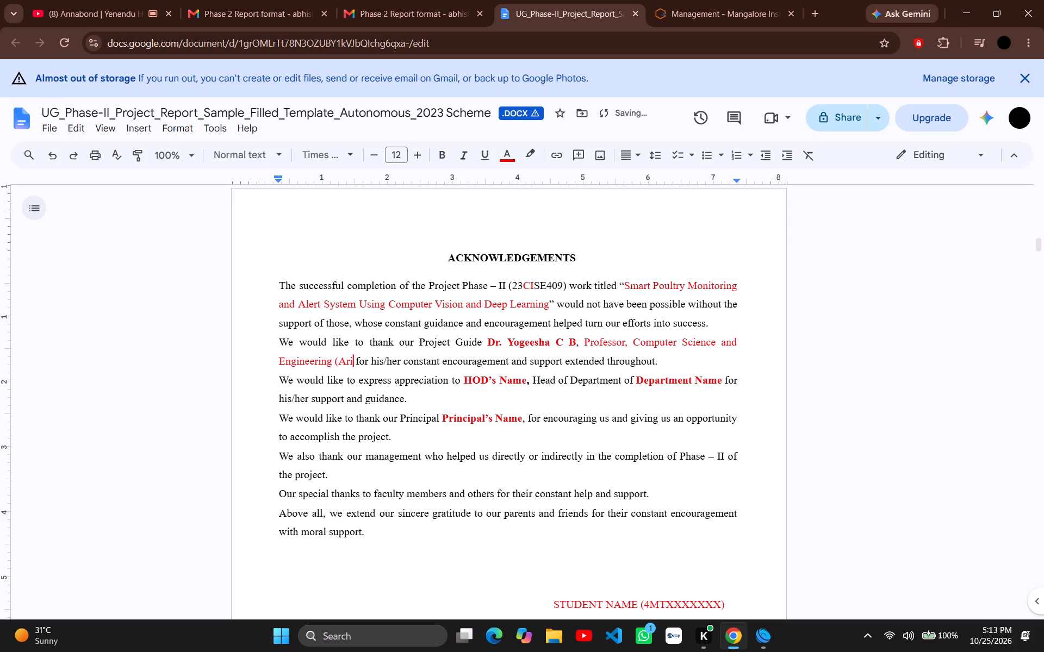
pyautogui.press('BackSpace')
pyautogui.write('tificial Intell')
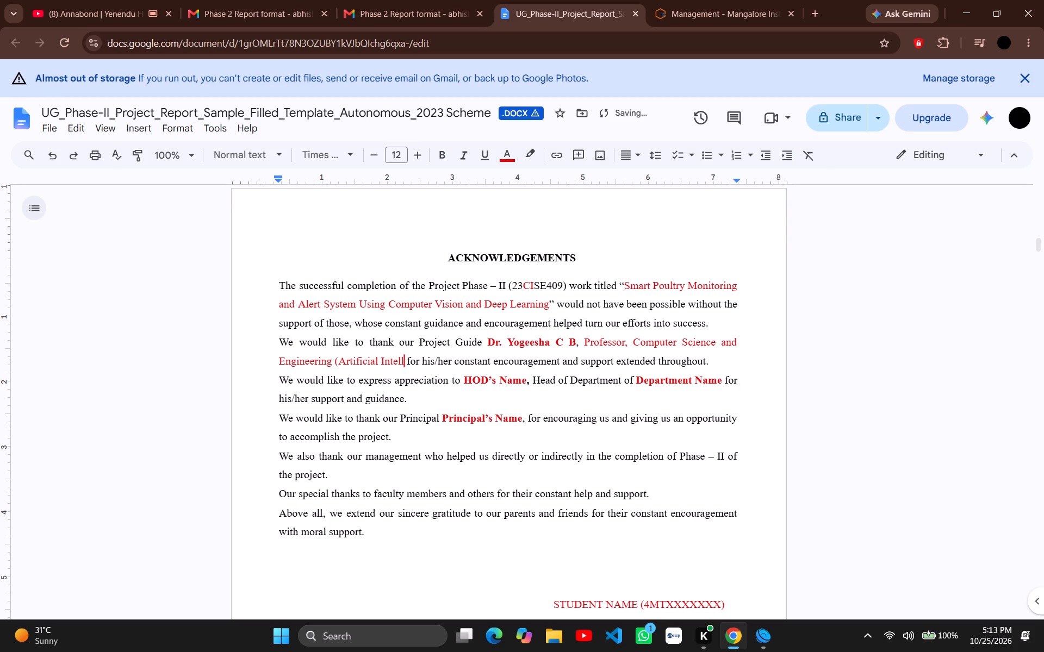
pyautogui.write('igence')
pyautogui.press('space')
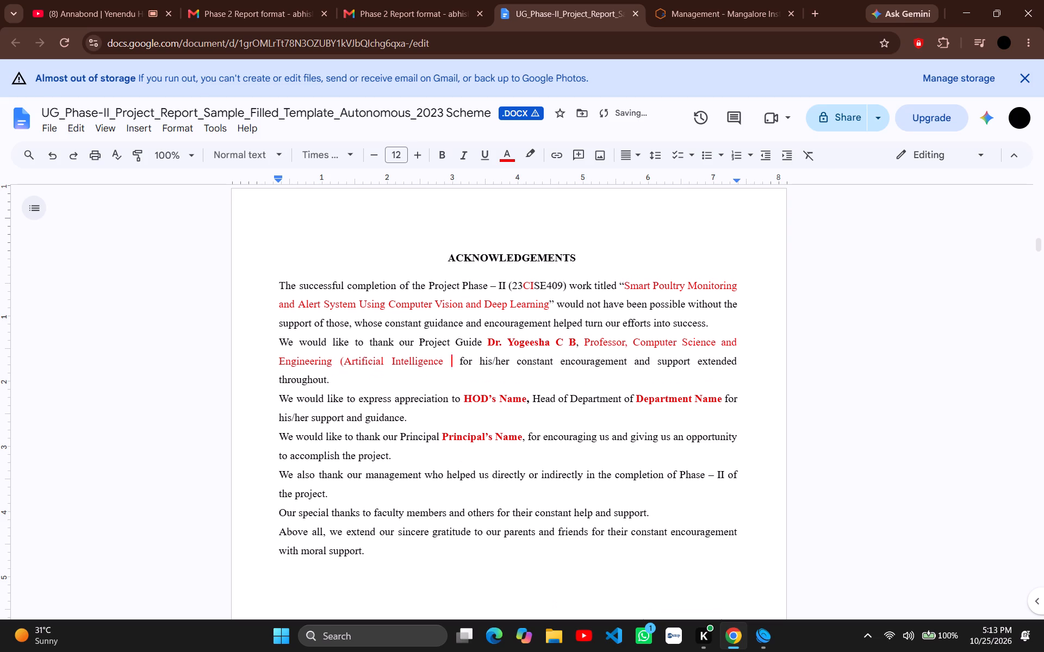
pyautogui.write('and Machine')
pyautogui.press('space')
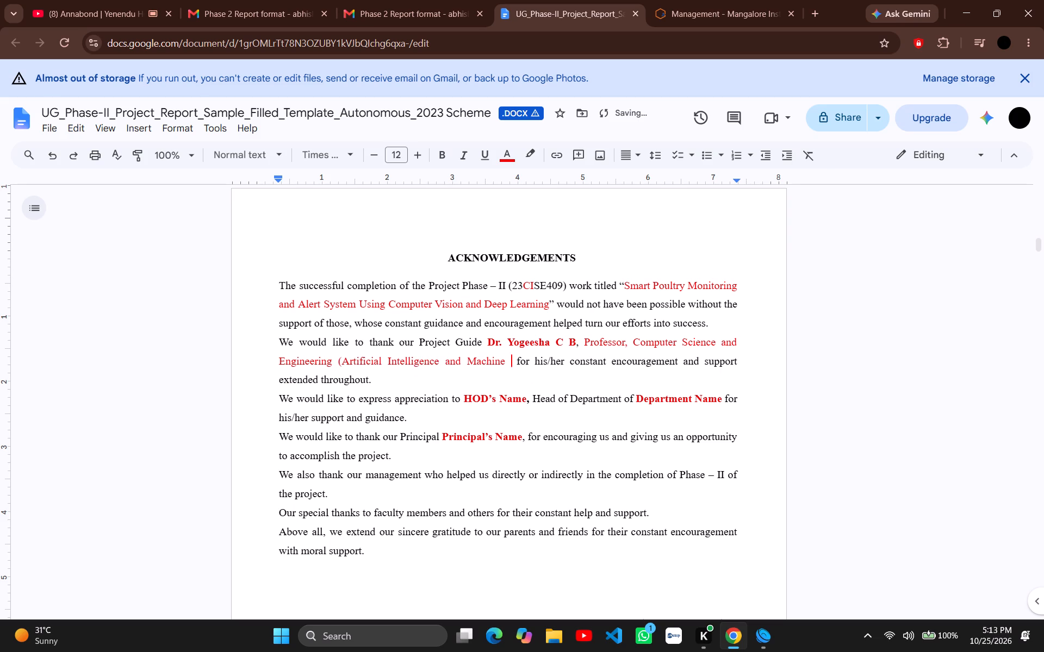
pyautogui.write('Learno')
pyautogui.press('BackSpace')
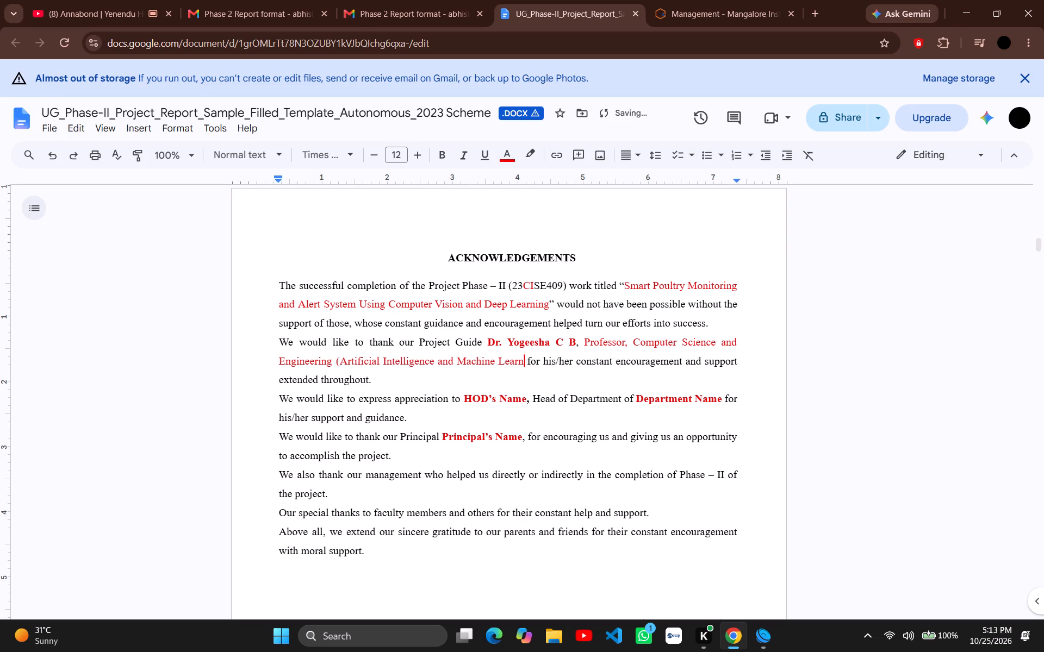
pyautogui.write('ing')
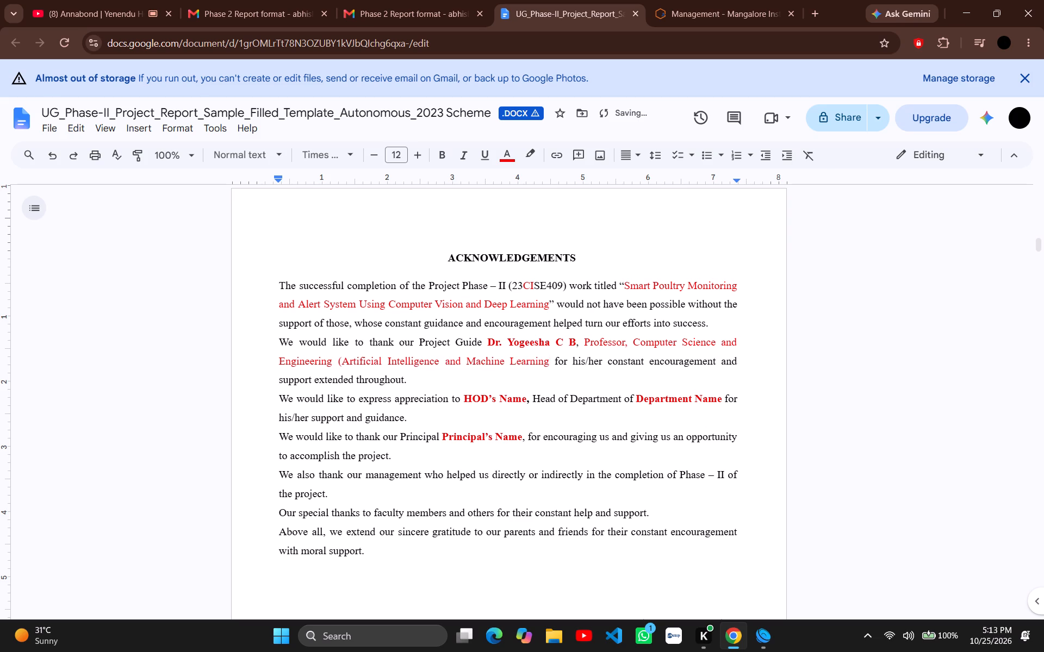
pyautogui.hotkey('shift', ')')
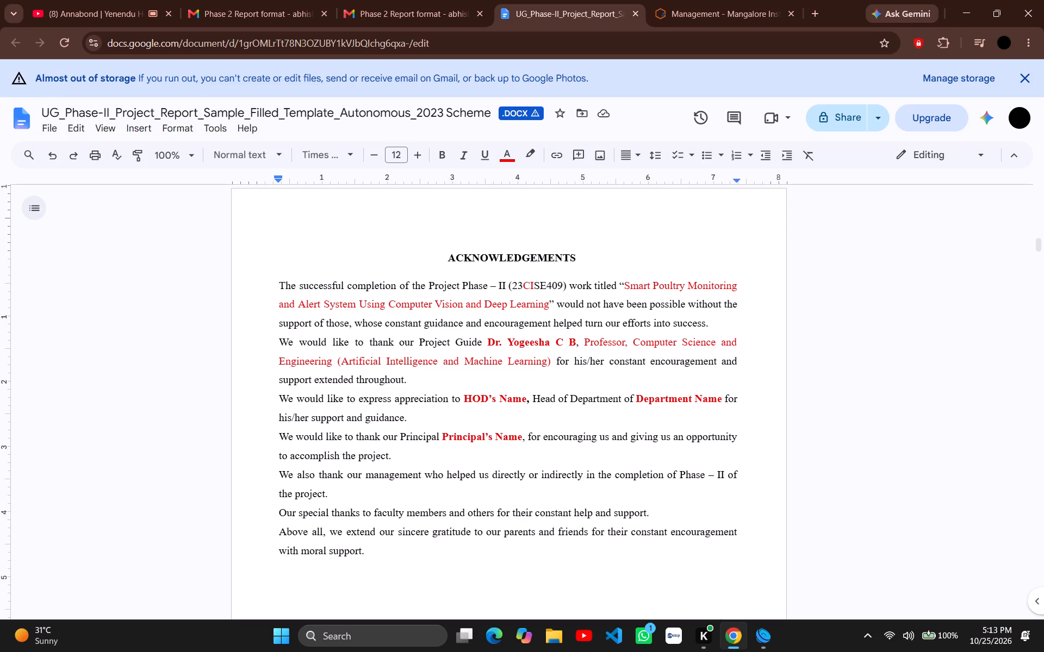
# Replace the "HOD's Name" placeholder in the Acknowledgements with the department head's name, including the title Dr.
pyautogui.click(525, 399)
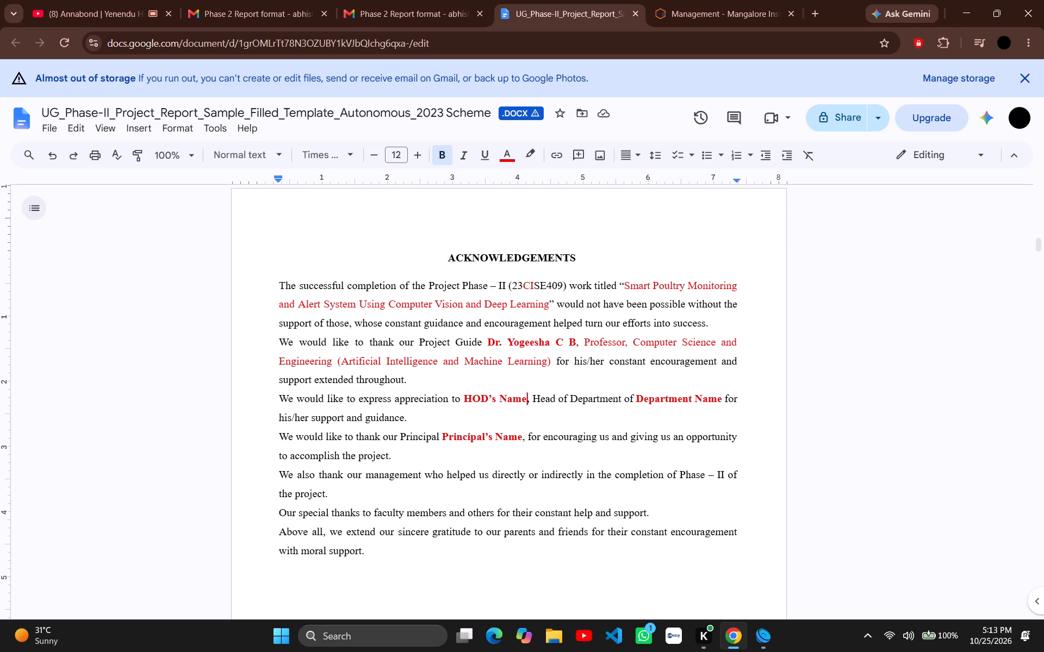
pyautogui.press('BackSpace')
pyautogui.press('BackSpace')
pyautogui.press('BackSpace')
pyautogui.press('BackSpace')
pyautogui.press('BackSpace')
pyautogui.press('BackSpace')
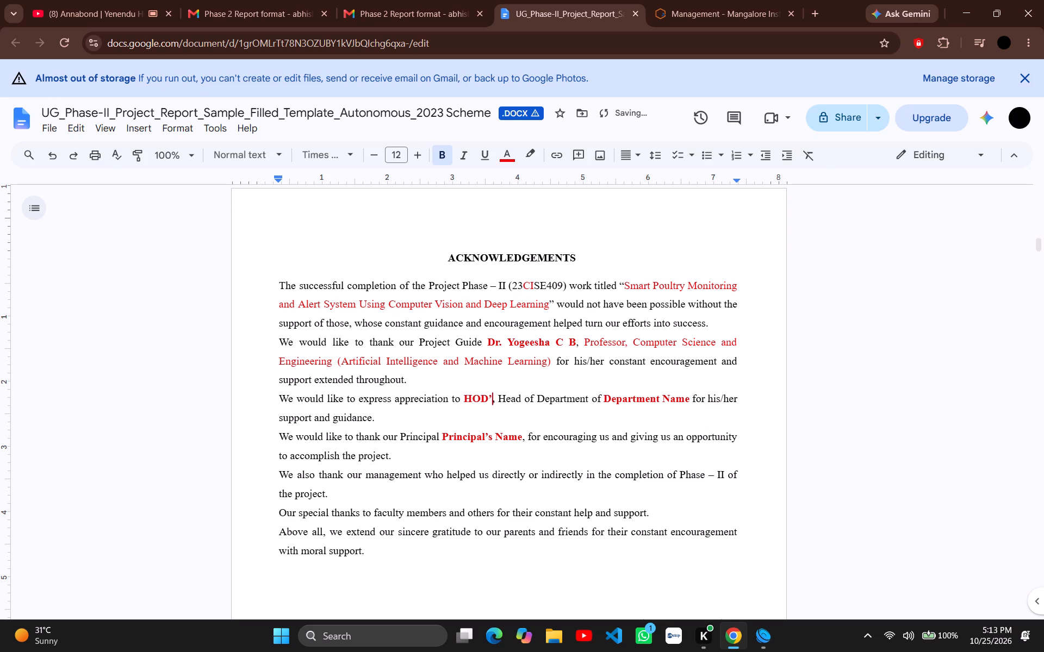
pyautogui.press('BackSpace')
pyautogui.press('BackSpace')
pyautogui.press('BackSpace')
pyautogui.press('BackSpace')
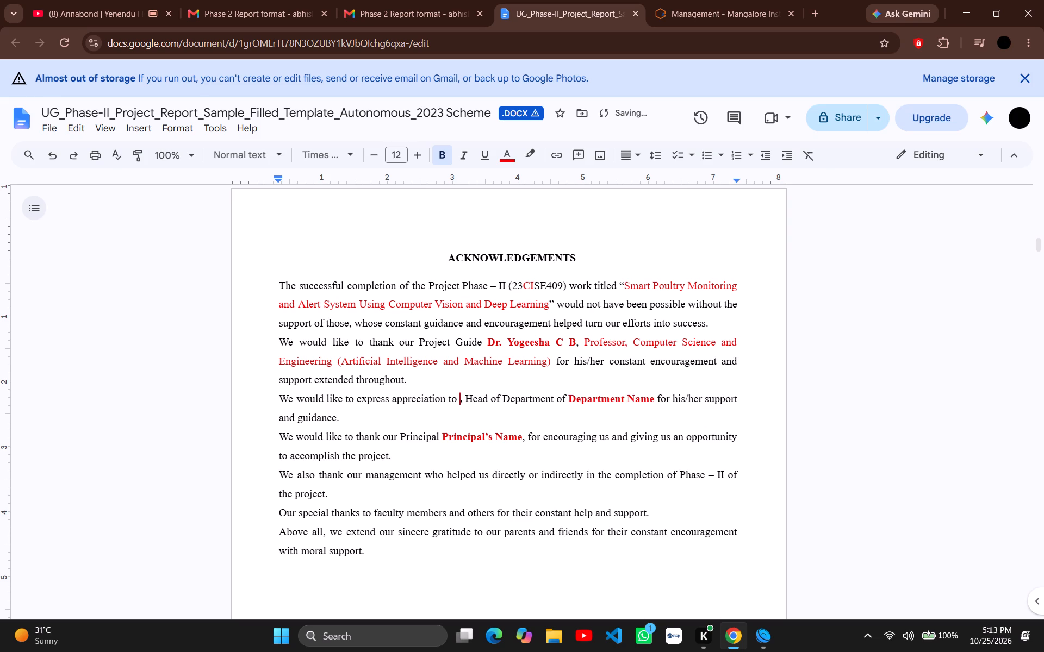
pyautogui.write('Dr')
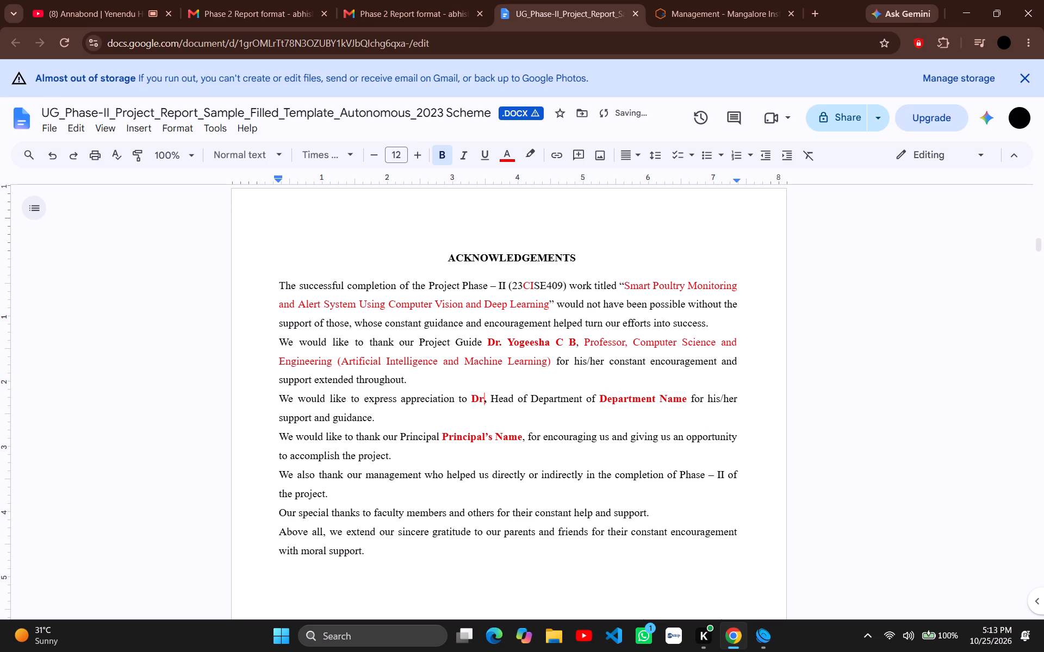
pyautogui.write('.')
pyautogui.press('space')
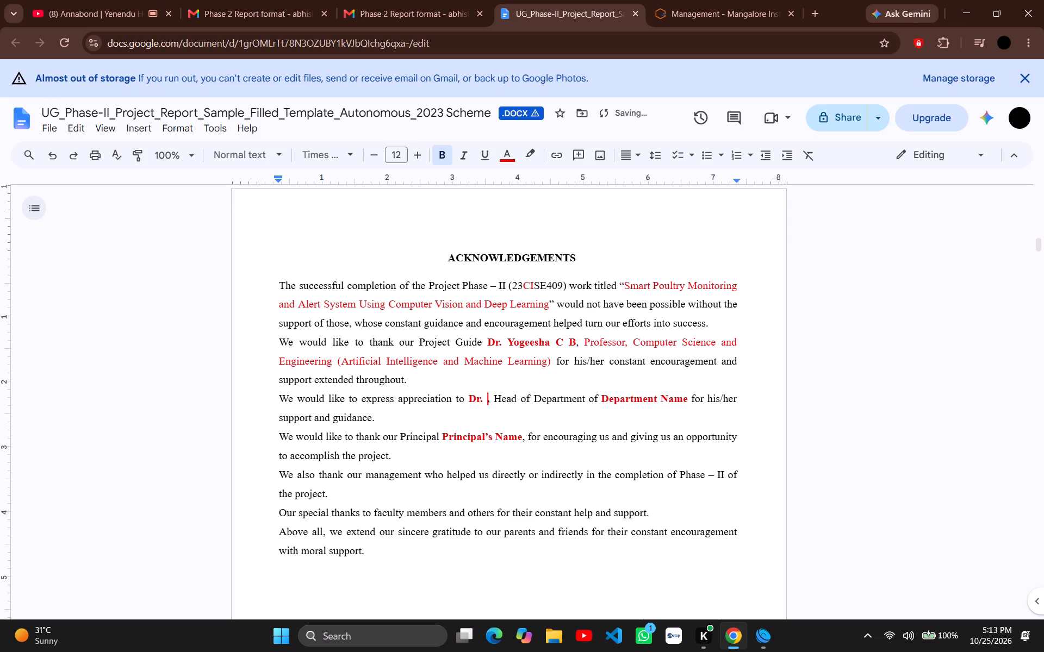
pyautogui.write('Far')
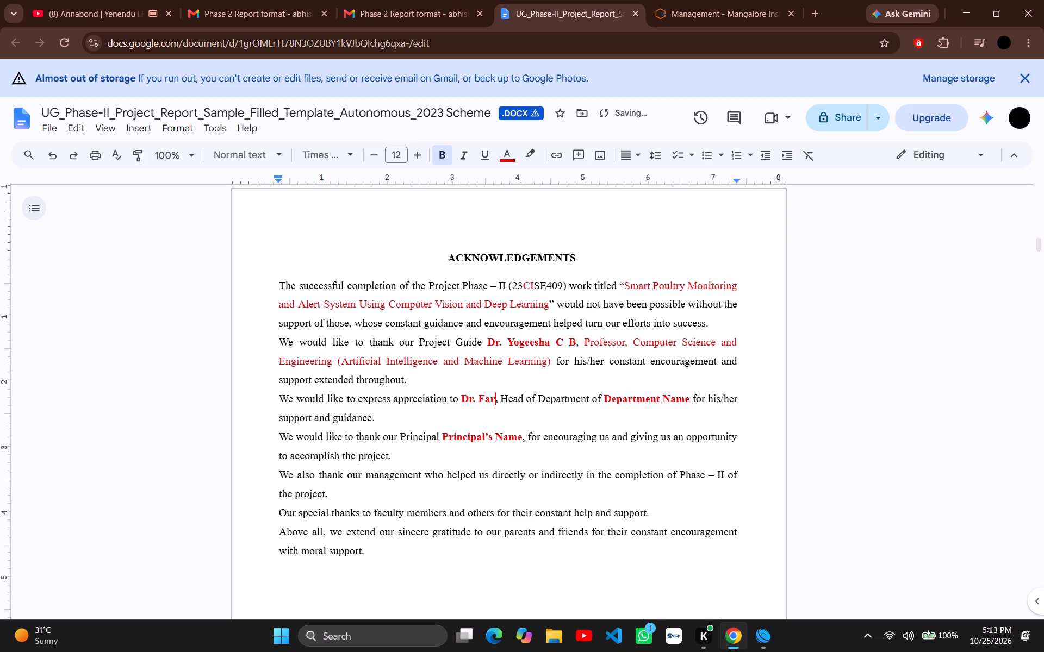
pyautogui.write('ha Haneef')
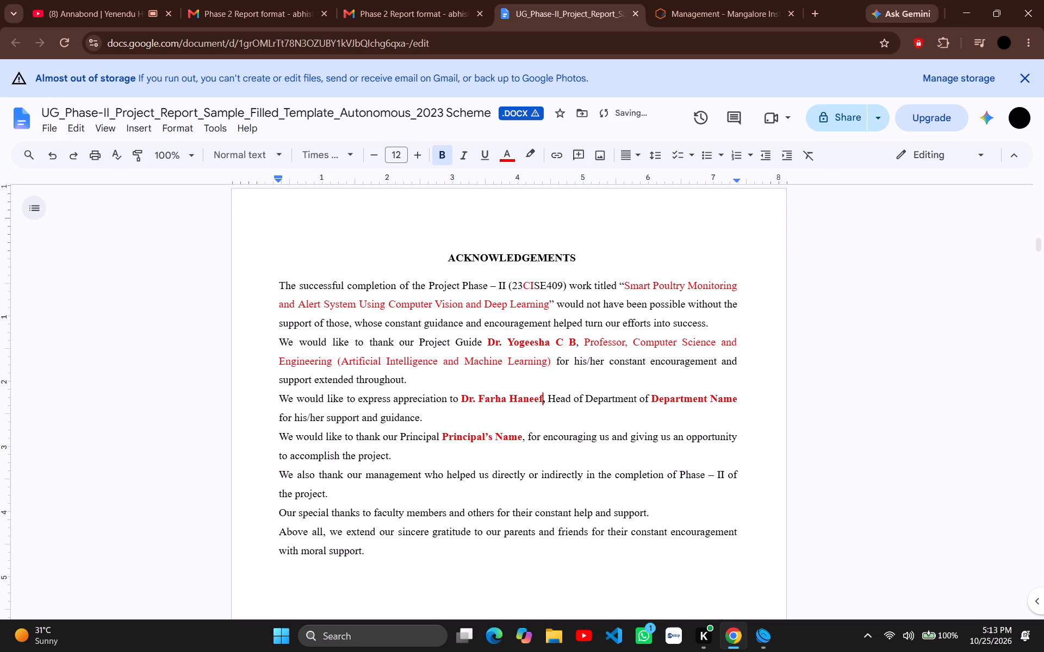
# Clear the bold "Department Name" placeholder following "Head of Department of" in the Acknowledgements.
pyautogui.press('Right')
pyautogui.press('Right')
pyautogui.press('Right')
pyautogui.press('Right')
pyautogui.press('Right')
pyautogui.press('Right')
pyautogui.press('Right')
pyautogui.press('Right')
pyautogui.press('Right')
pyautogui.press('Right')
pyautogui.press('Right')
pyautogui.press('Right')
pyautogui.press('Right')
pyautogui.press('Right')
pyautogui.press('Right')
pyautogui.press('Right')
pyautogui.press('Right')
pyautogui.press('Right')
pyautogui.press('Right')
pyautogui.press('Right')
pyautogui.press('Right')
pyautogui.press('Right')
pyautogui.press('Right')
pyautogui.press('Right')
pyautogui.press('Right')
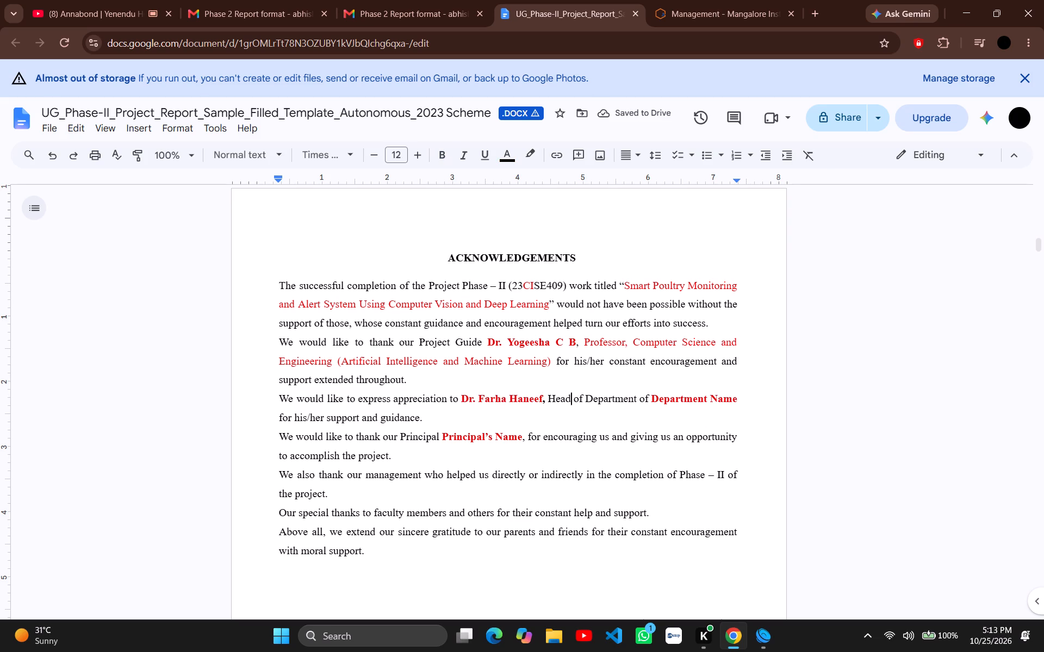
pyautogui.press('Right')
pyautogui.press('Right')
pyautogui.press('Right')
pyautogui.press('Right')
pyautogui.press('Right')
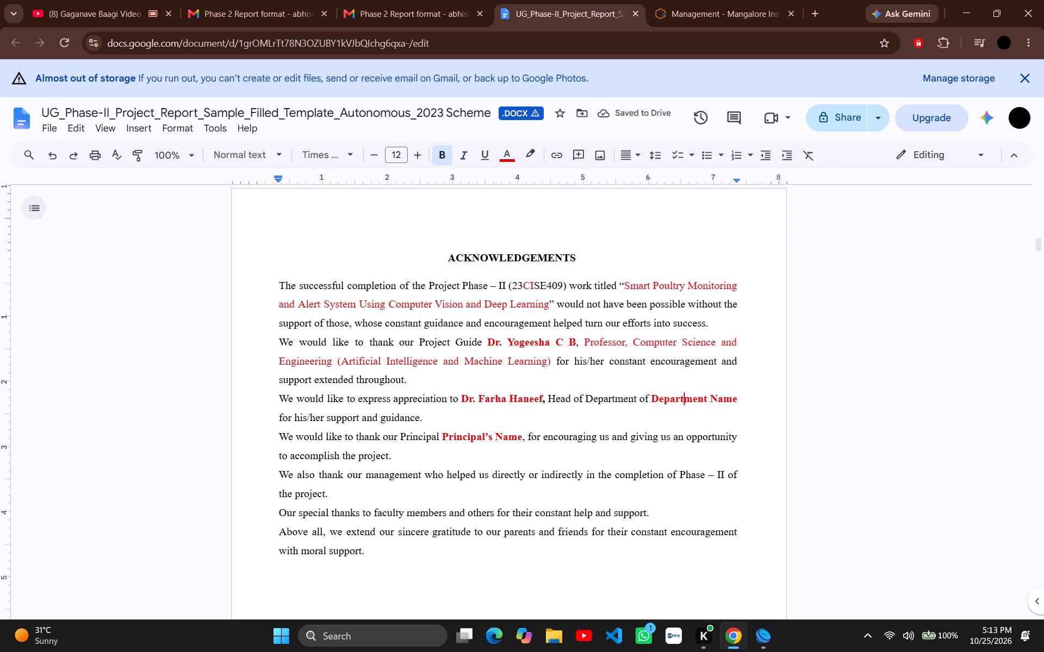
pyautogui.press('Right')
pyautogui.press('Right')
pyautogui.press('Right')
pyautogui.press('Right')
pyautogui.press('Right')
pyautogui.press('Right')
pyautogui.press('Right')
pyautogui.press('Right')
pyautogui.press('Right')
# Replace the "Department Name" placeholder in the Head of Department sentence with "Computer Science and Engineering (Artificial Intelligence and Machine Learning)".
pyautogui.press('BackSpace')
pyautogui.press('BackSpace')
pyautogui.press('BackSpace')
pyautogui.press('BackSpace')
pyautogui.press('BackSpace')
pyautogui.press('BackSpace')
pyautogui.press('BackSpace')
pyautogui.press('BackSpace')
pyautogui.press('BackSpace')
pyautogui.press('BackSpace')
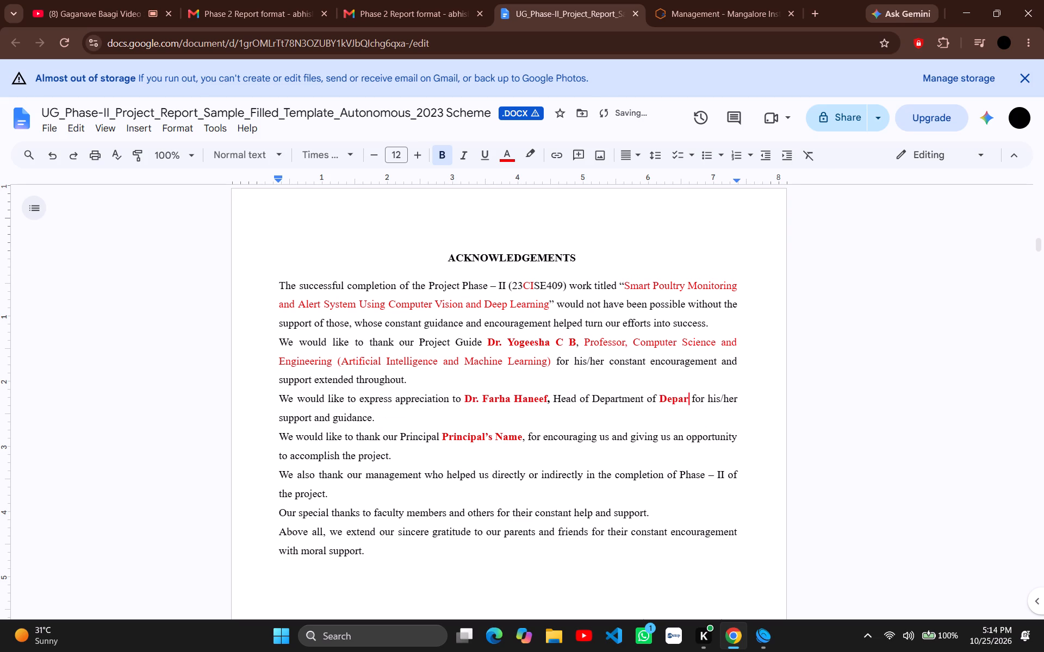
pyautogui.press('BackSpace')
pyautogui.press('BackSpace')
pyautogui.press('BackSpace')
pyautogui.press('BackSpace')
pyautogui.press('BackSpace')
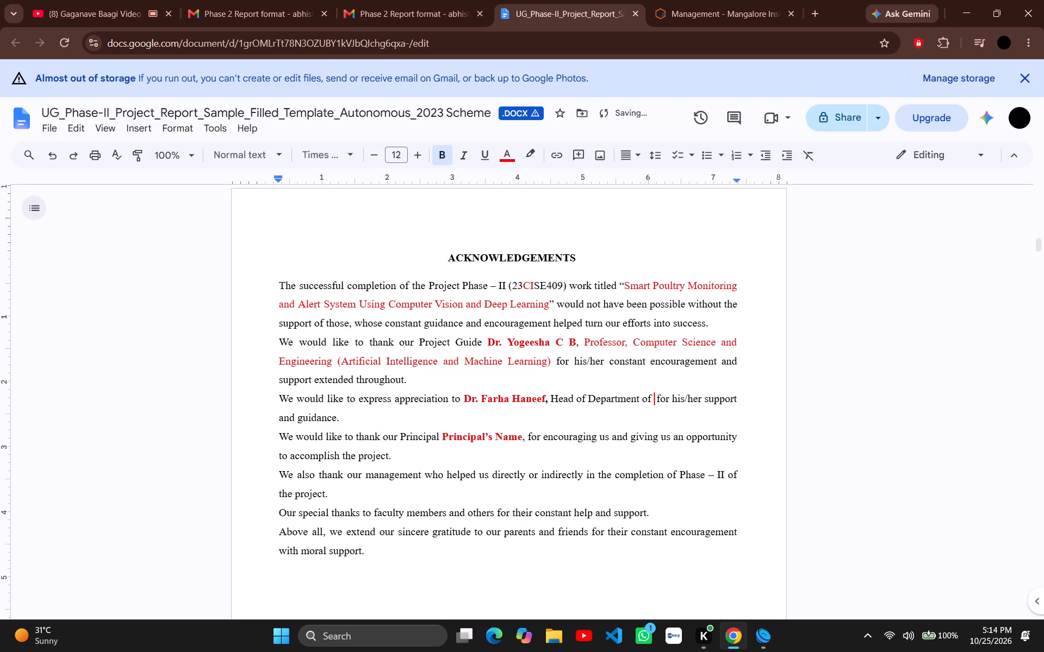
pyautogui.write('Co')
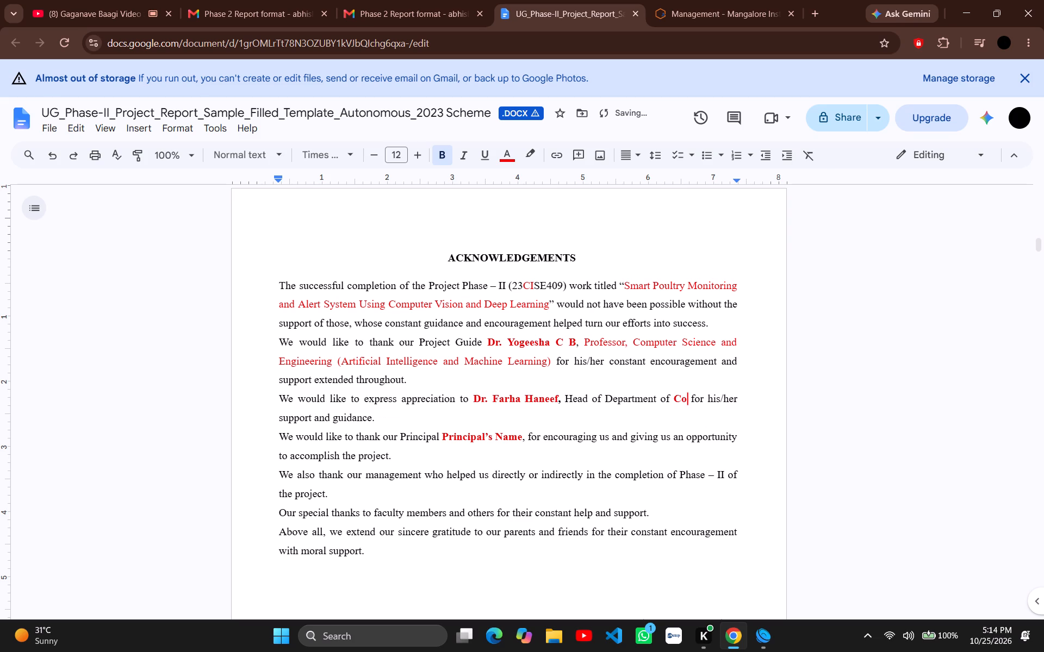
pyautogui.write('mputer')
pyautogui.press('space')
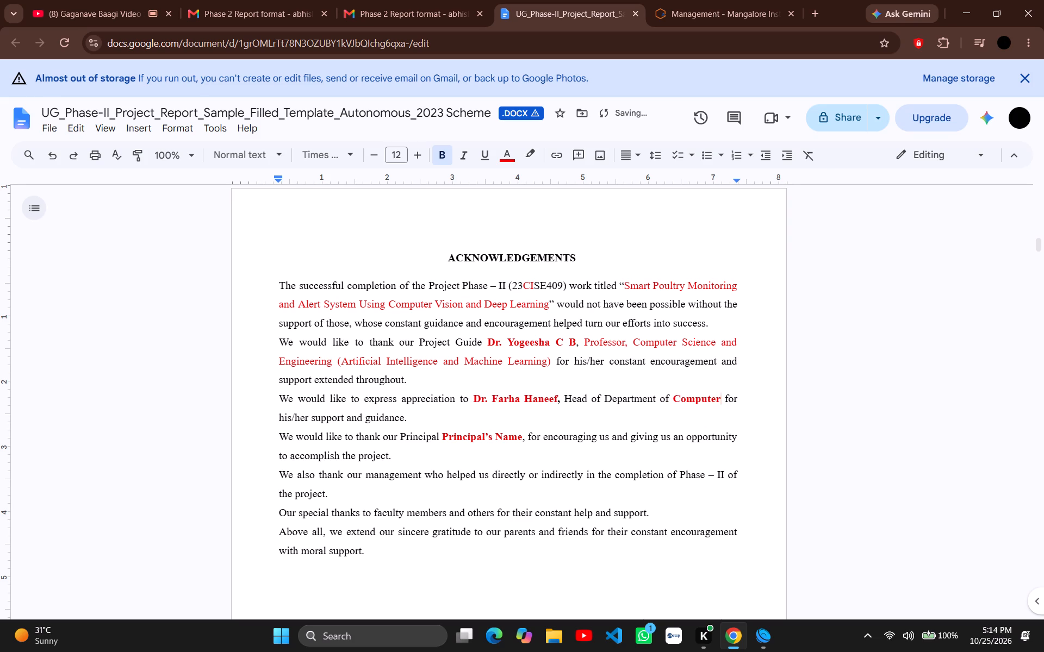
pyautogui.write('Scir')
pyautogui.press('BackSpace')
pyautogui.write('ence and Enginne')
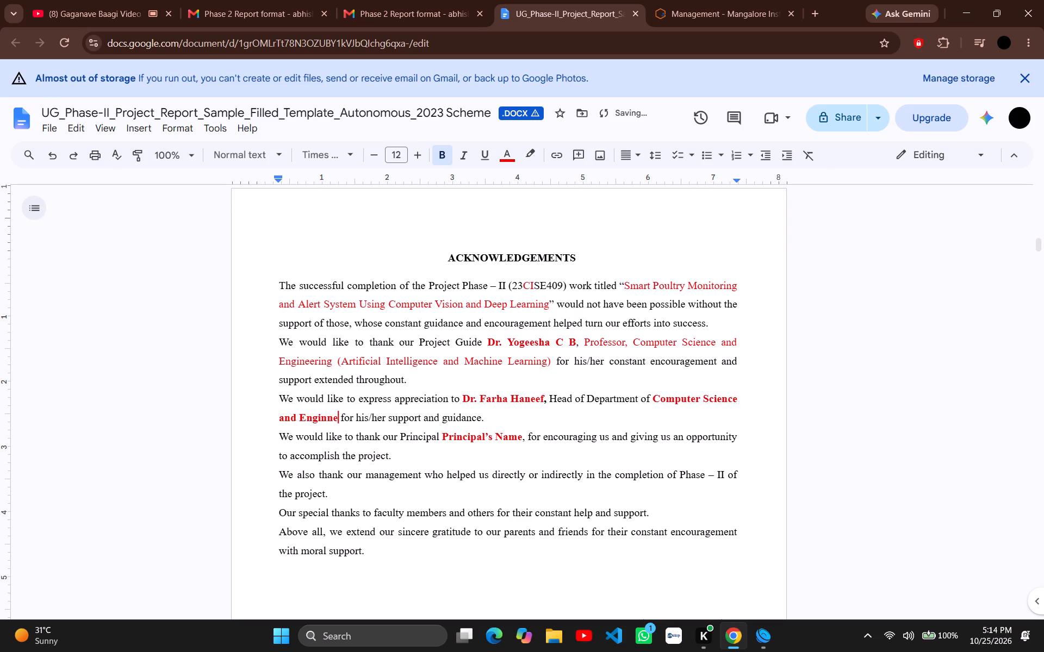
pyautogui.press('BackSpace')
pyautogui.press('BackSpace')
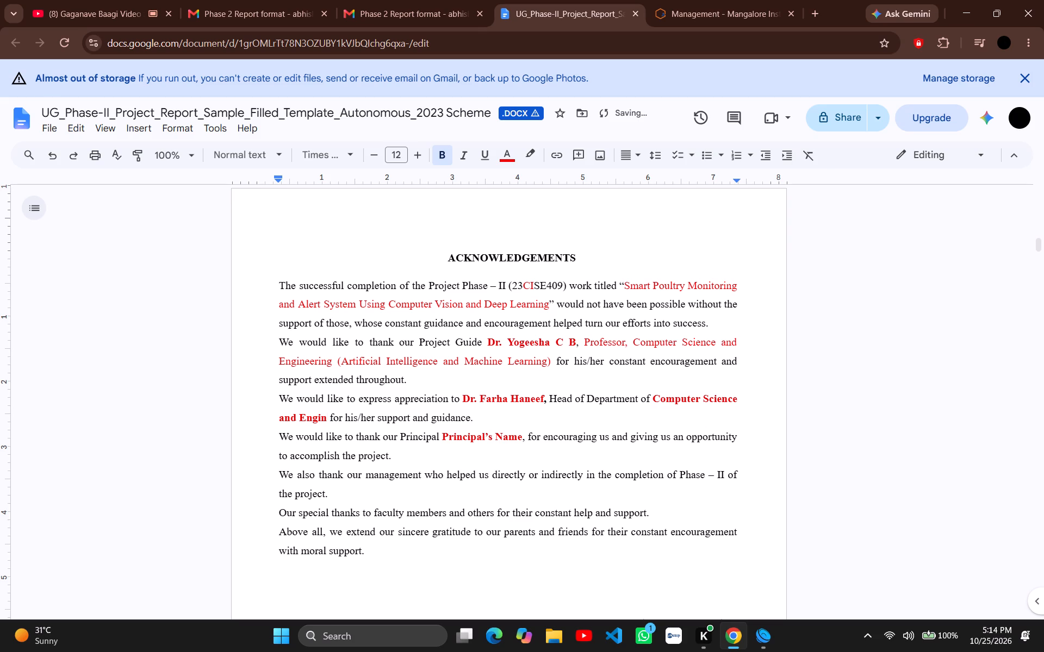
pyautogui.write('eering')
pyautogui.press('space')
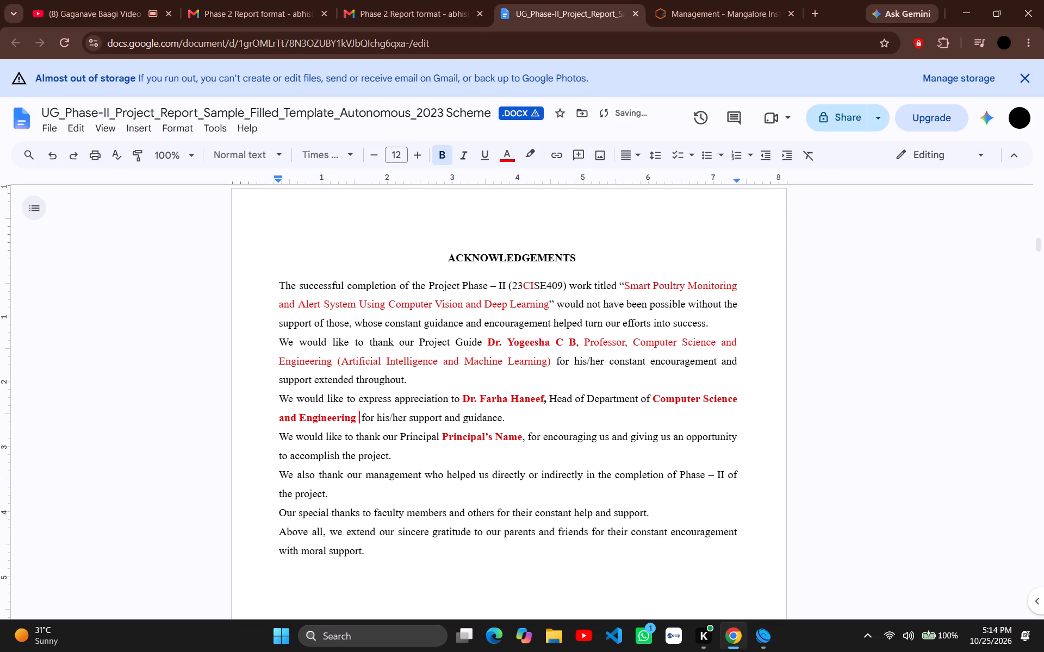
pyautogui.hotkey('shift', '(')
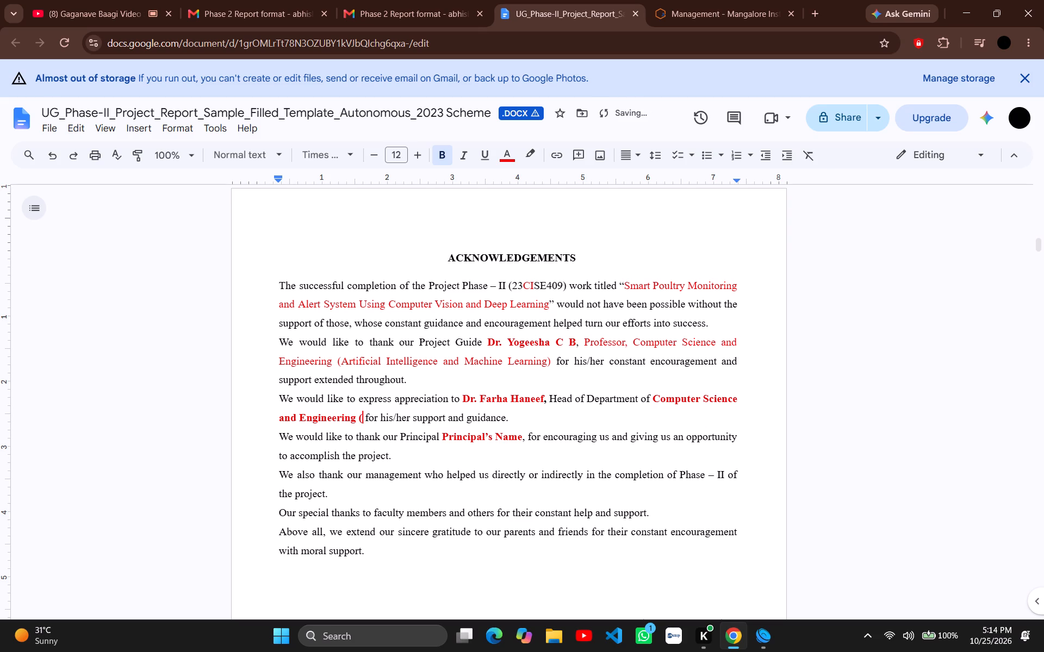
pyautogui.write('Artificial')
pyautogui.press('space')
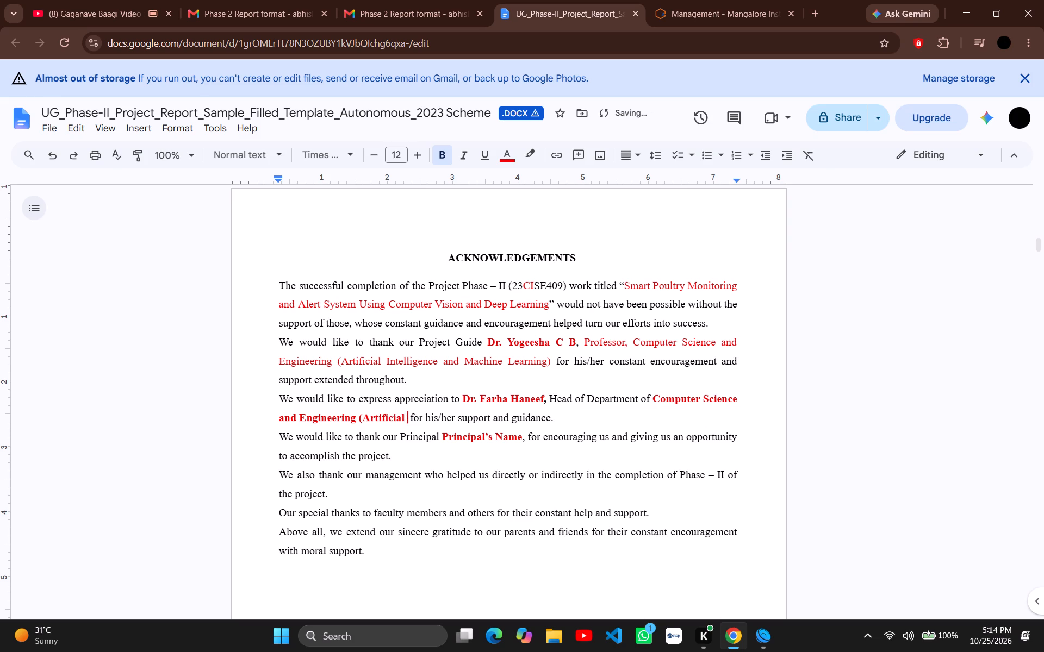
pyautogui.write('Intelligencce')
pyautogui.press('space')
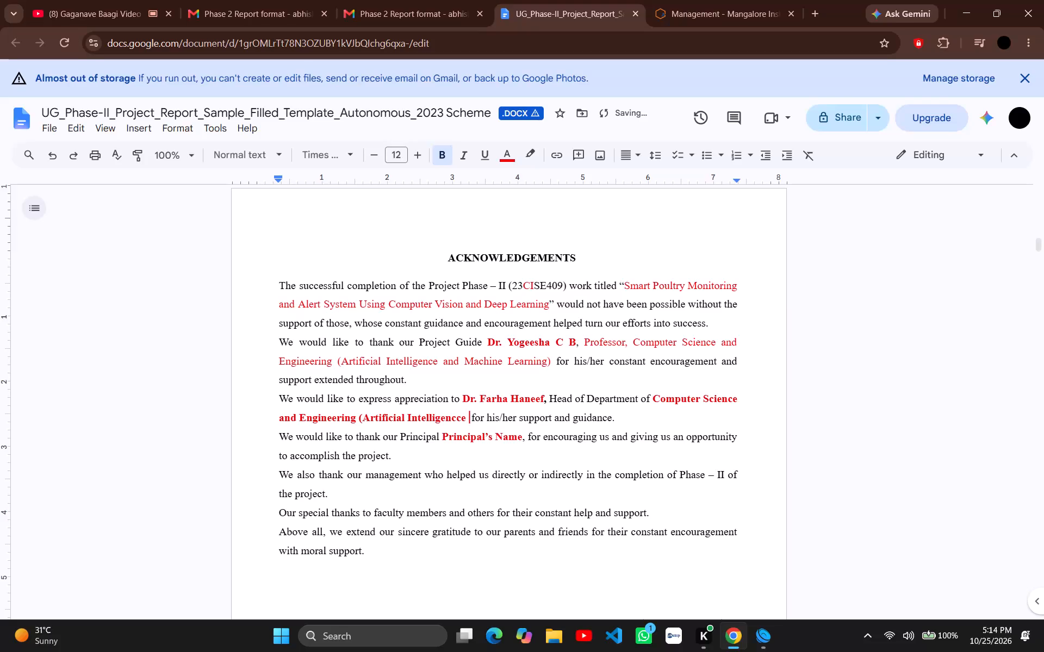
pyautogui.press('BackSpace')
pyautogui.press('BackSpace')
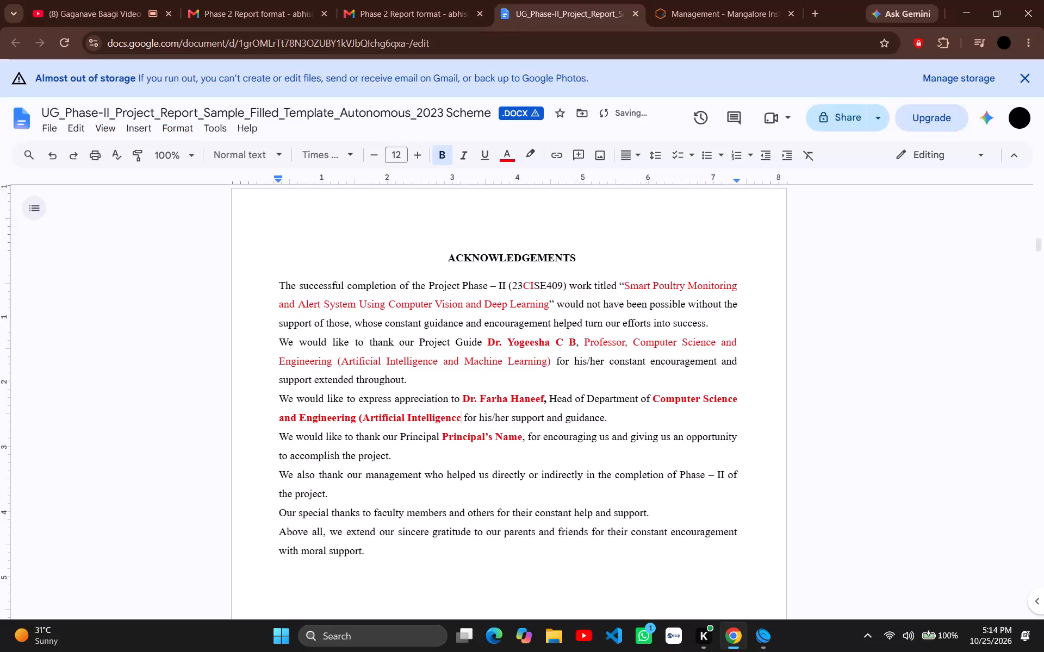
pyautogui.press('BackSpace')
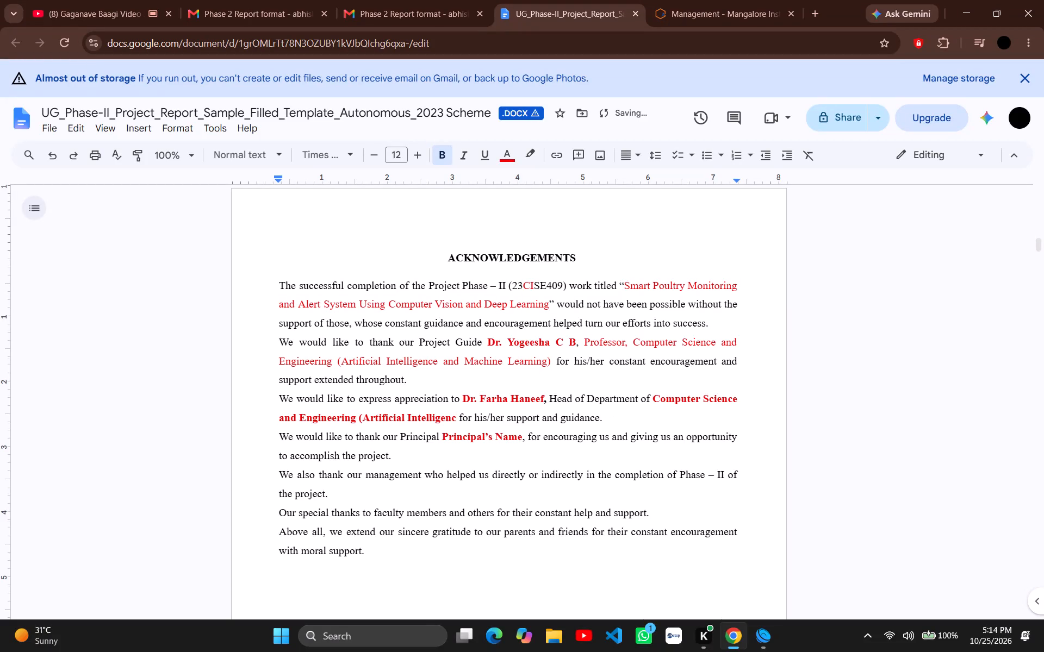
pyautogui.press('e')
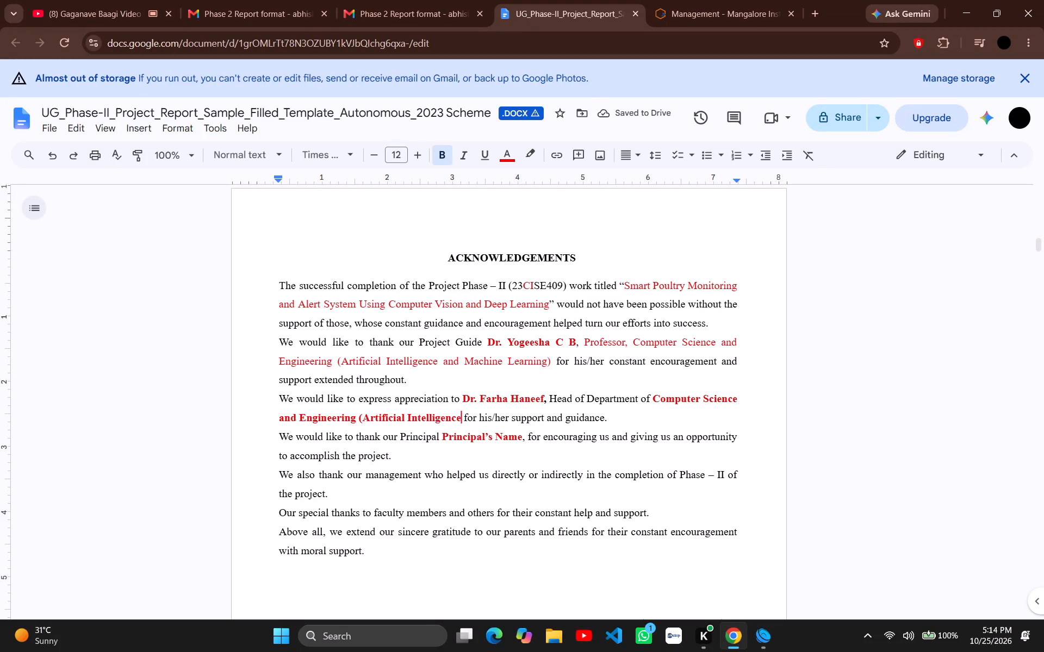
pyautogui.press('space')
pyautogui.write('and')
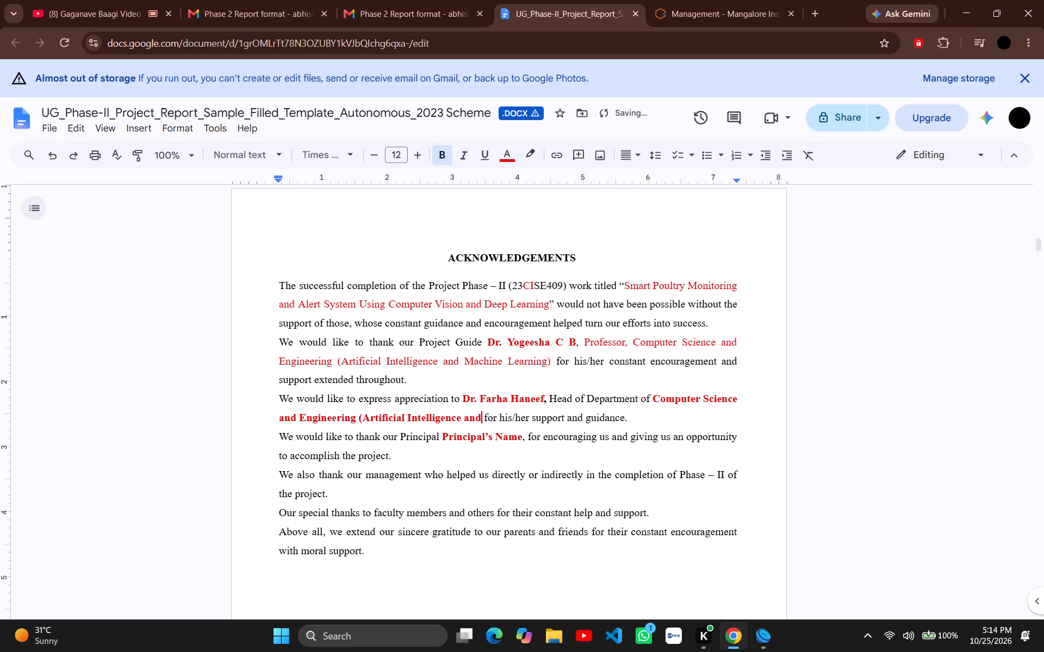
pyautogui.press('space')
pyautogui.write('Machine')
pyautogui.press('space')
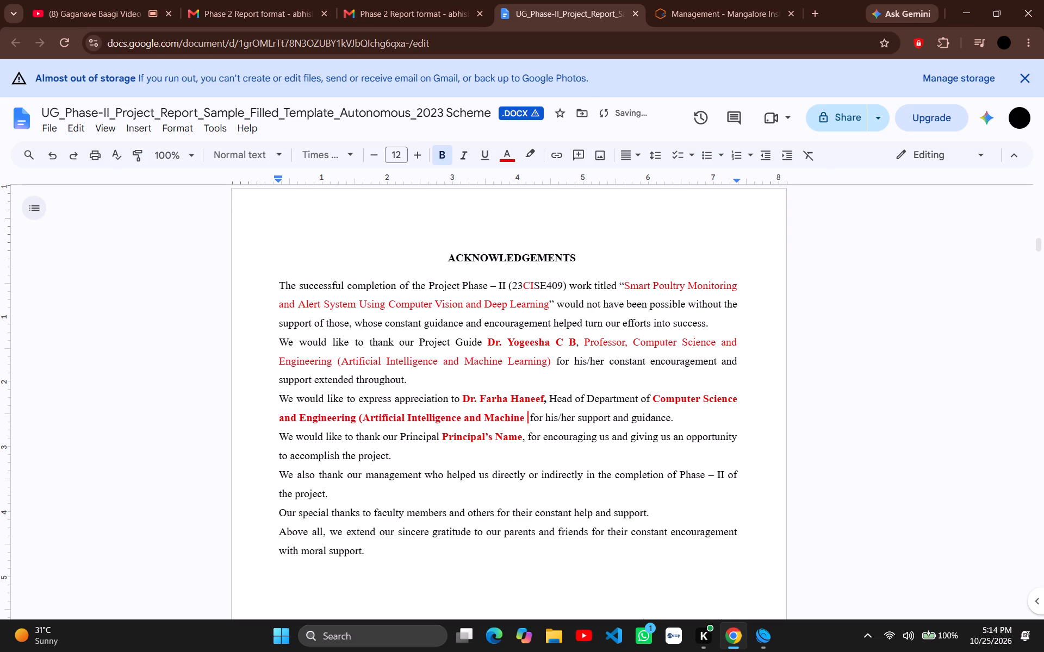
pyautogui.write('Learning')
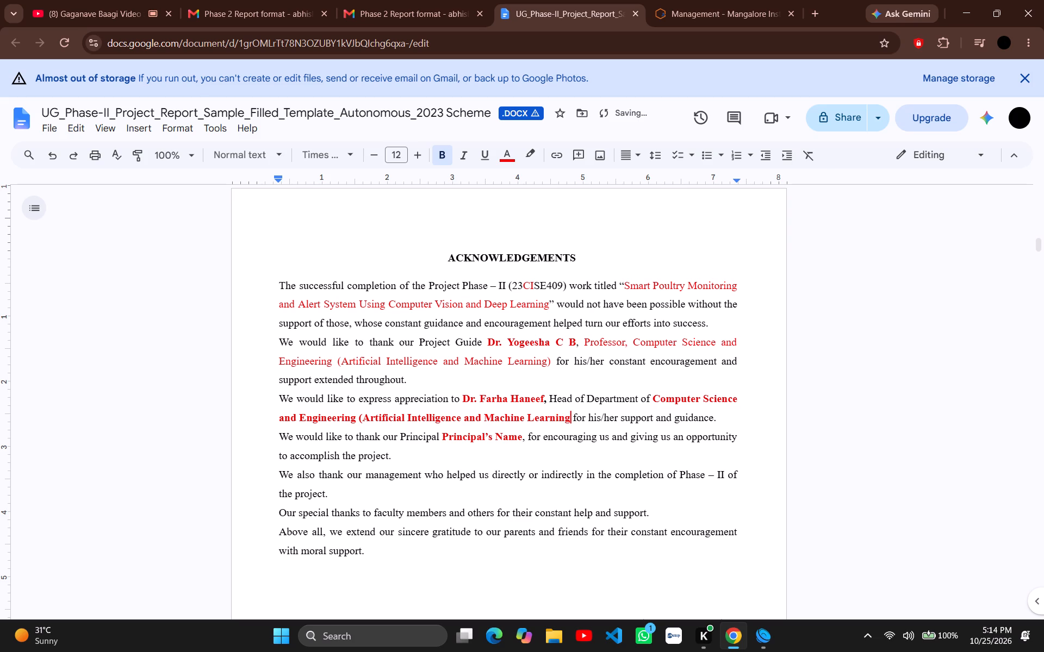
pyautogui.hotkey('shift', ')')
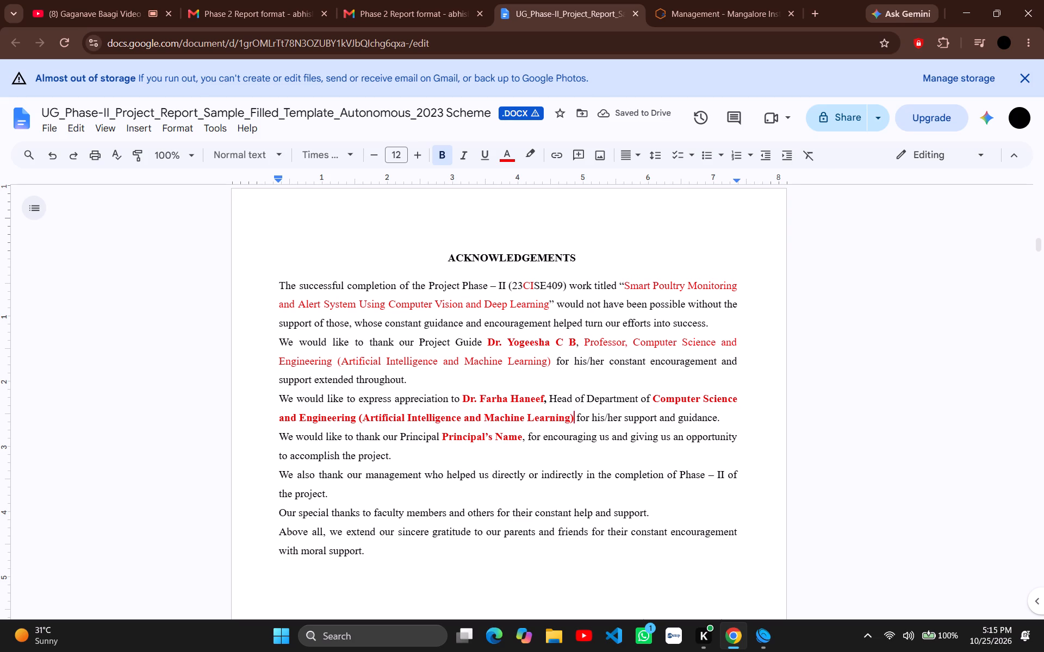
# Change "his/her" to "her" in the Head of Department sentence of the Acknowledgements.
pyautogui.click(606, 418)
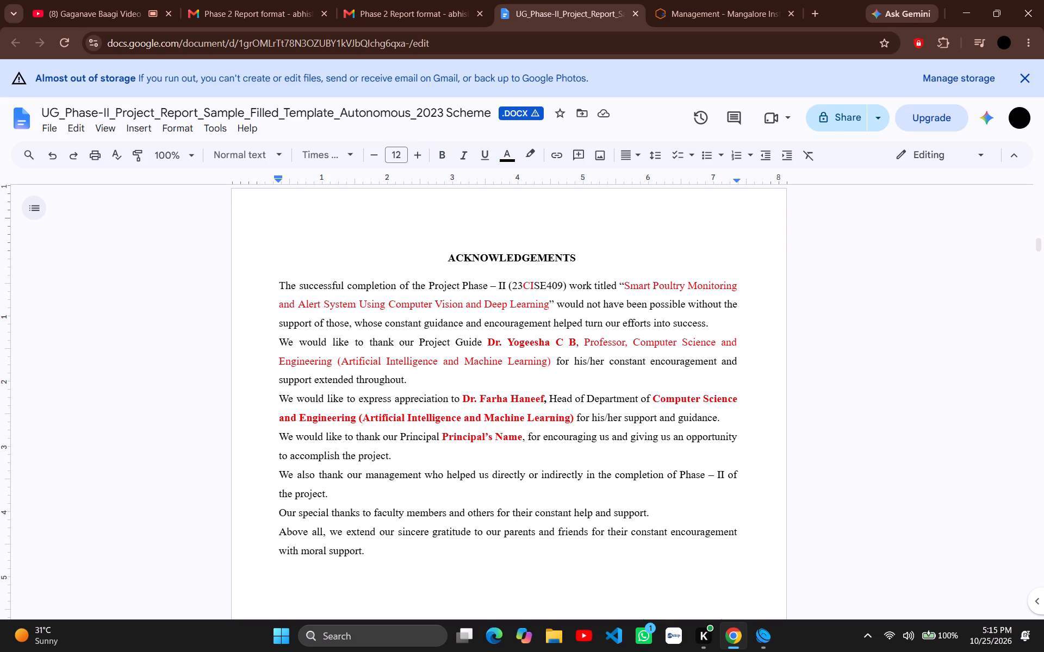
# Change "his/her" to "her" in the Head of Department sentence of the Acknowledgements.
pyautogui.press('BackSpace')
pyautogui.press('BackSpace')
pyautogui.press('BackSpace')
pyautogui.press('BackSpace')
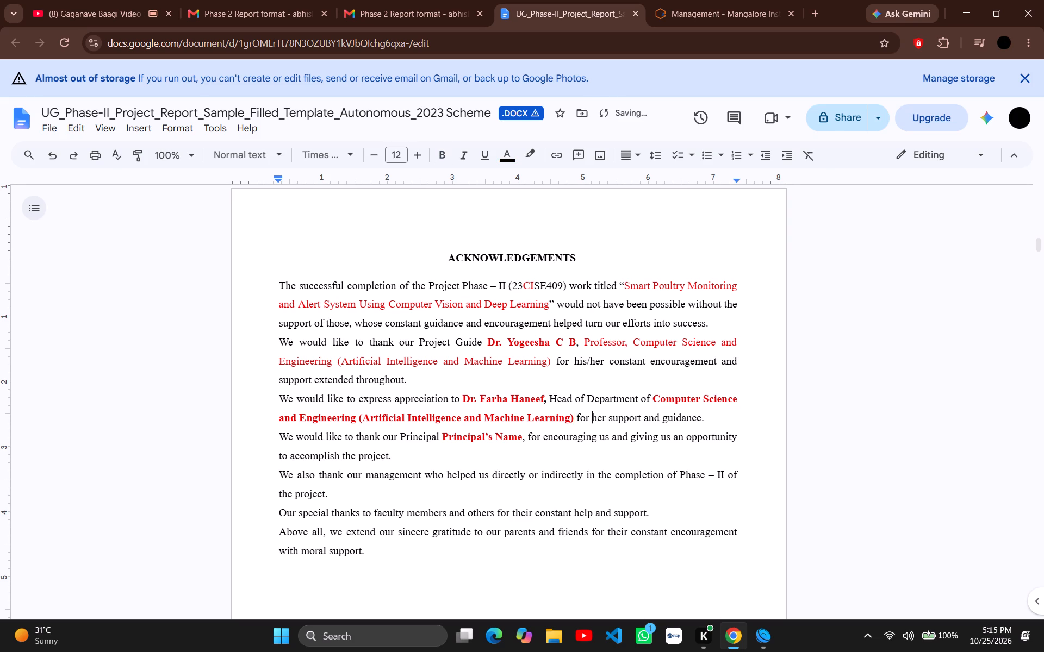
# Replace the "Principal's Name" placeholder in the Acknowledgements with the Principal's name, including the title "Dr." and the initials.
pyautogui.click(523, 436)
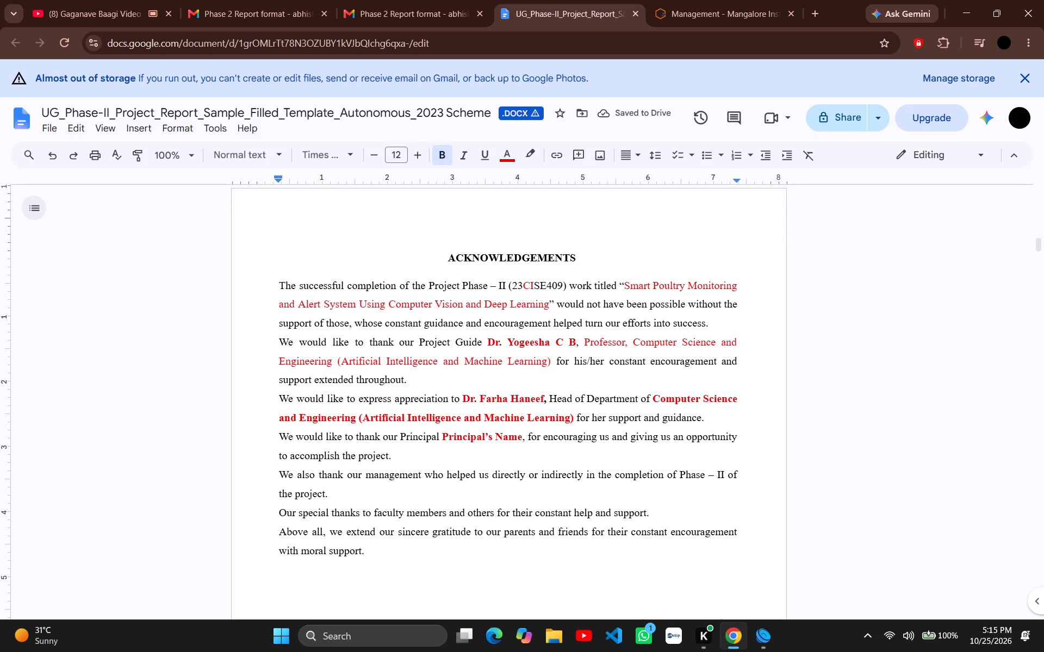
pyautogui.press('BackSpace')
pyautogui.press('BackSpace')
pyautogui.press('BackSpace')
pyautogui.press('BackSpace')
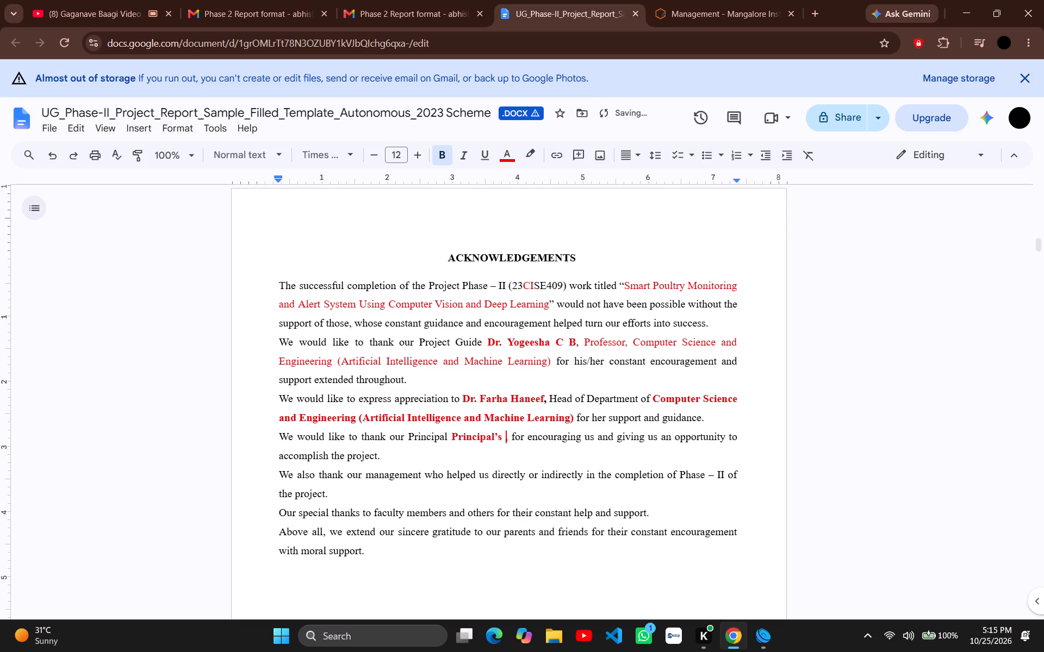
pyautogui.press('BackSpace')
pyautogui.press('BackSpace')
pyautogui.press('BackSpace')
pyautogui.press('BackSpace')
pyautogui.press('BackSpace')
pyautogui.press('BackSpace')
pyautogui.press('BackSpace')
pyautogui.press('BackSpace')
pyautogui.press('BackSpace')
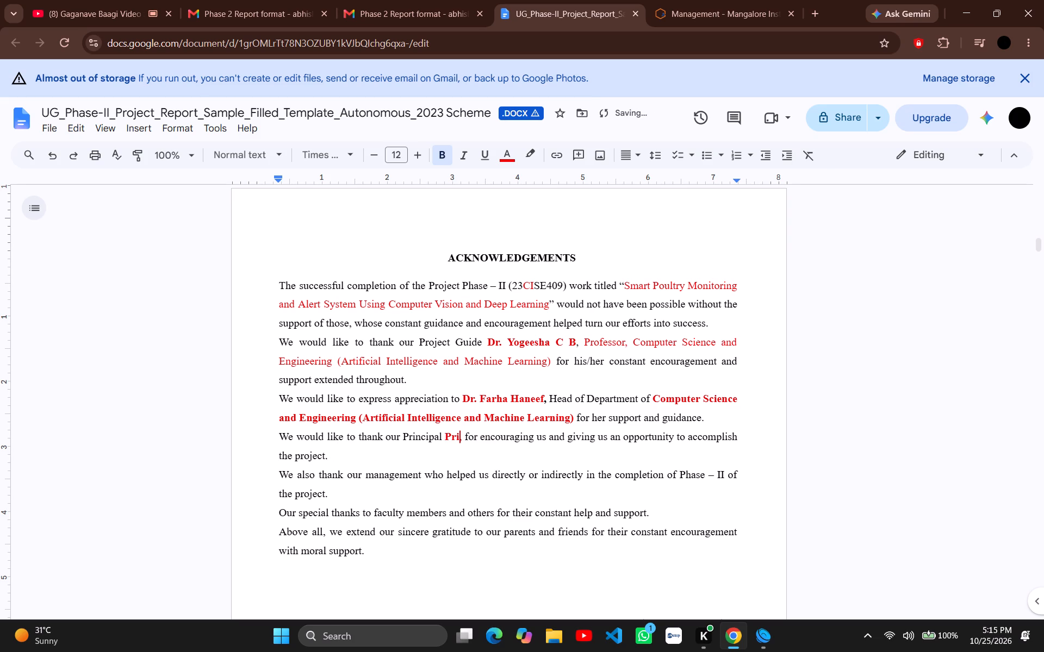
pyautogui.press('BackSpace')
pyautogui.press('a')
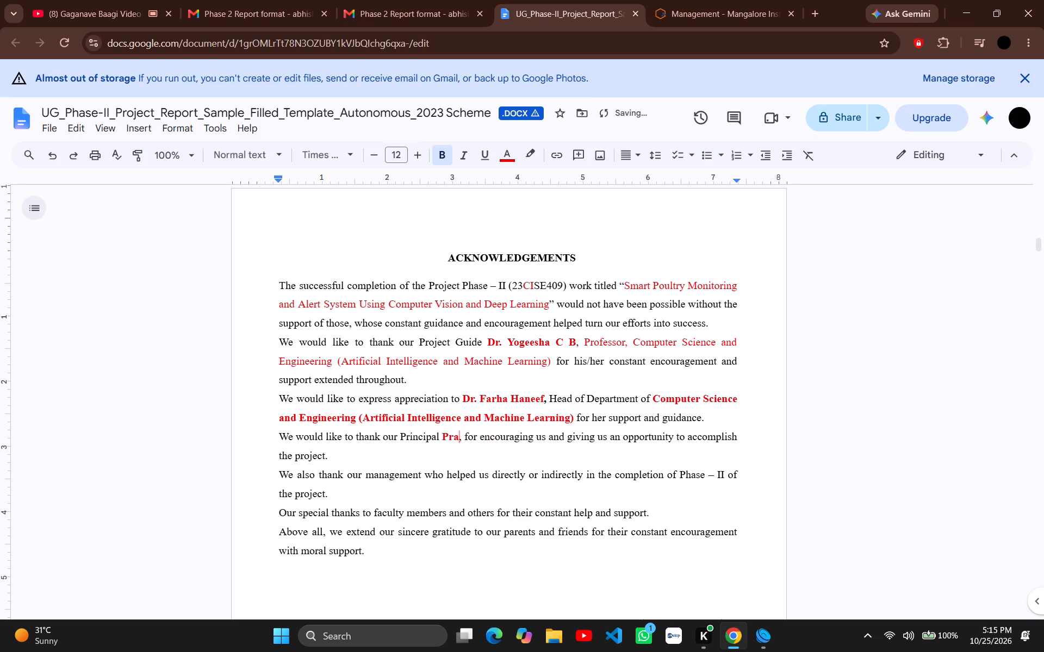
pyautogui.press('BackSpace')
pyautogui.press('BackSpace')
pyautogui.press('BackSpace')
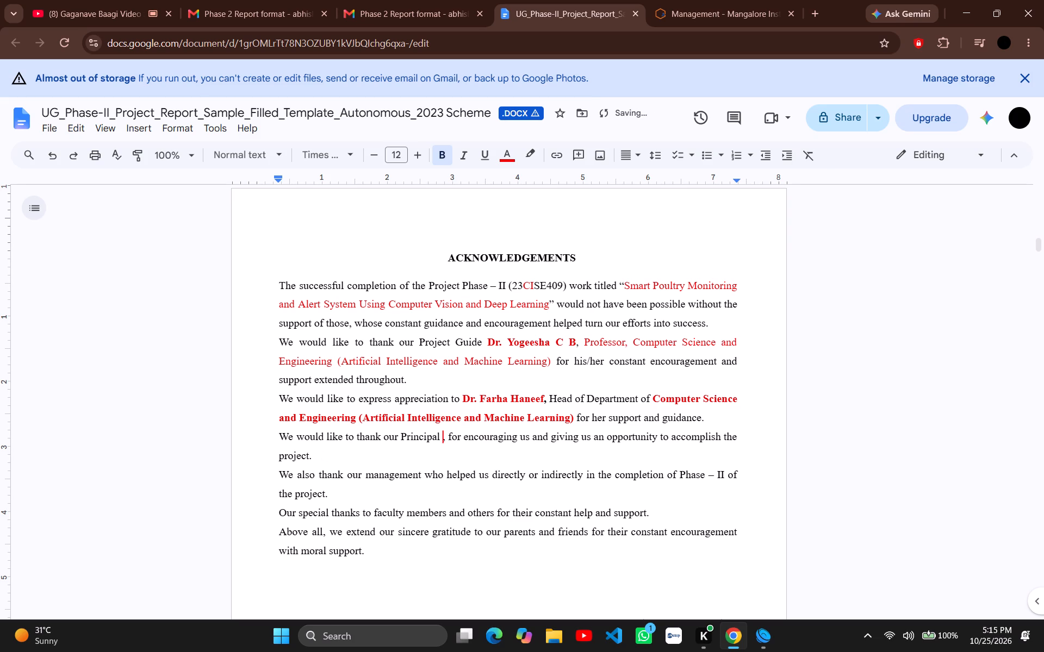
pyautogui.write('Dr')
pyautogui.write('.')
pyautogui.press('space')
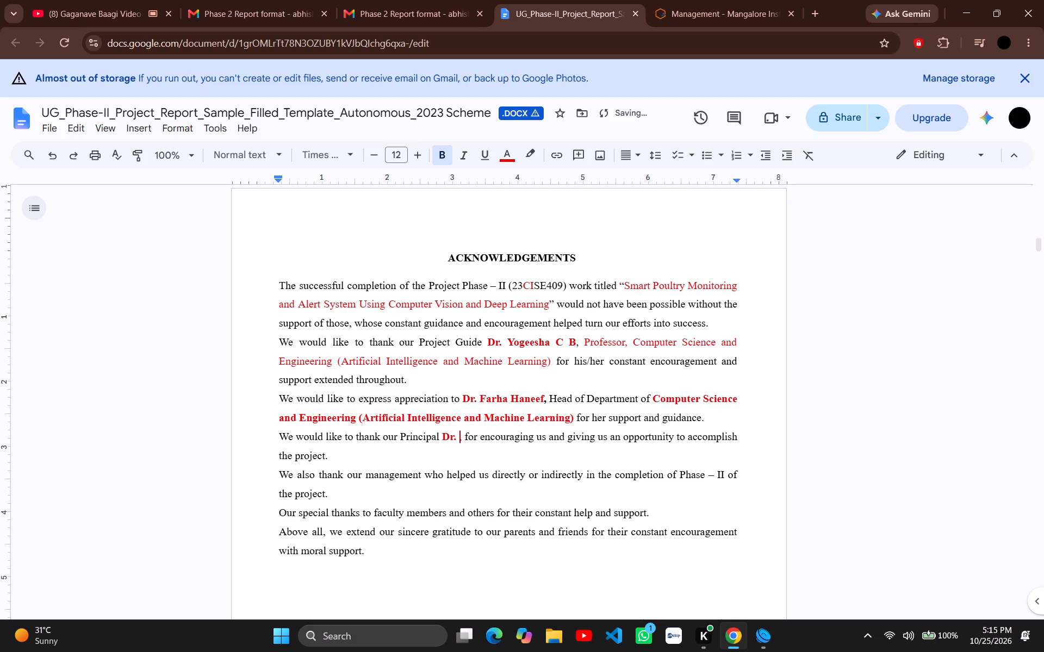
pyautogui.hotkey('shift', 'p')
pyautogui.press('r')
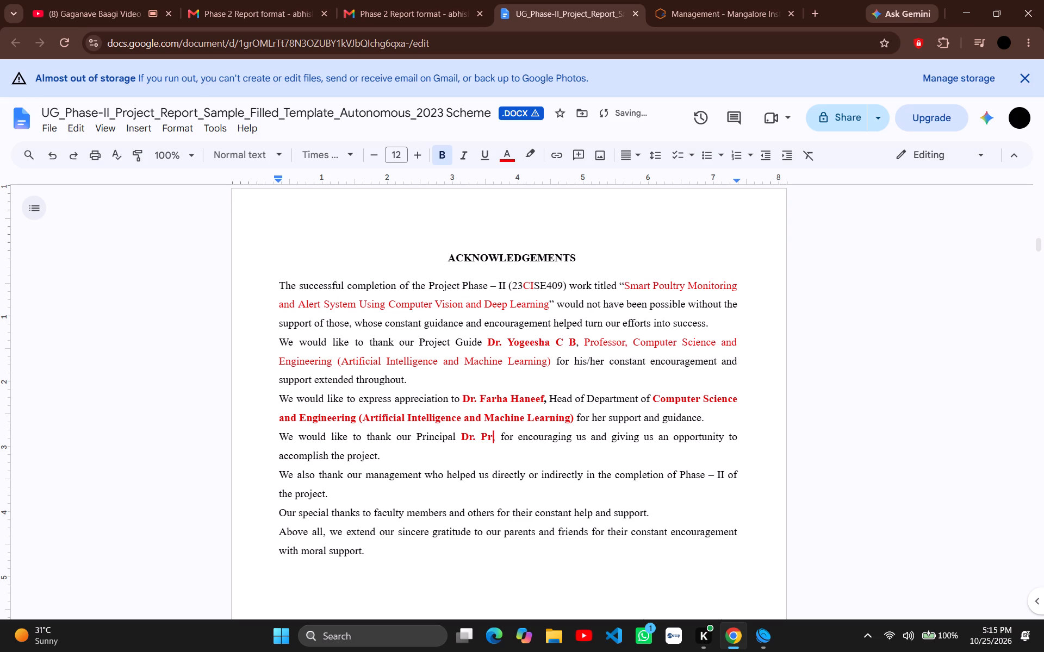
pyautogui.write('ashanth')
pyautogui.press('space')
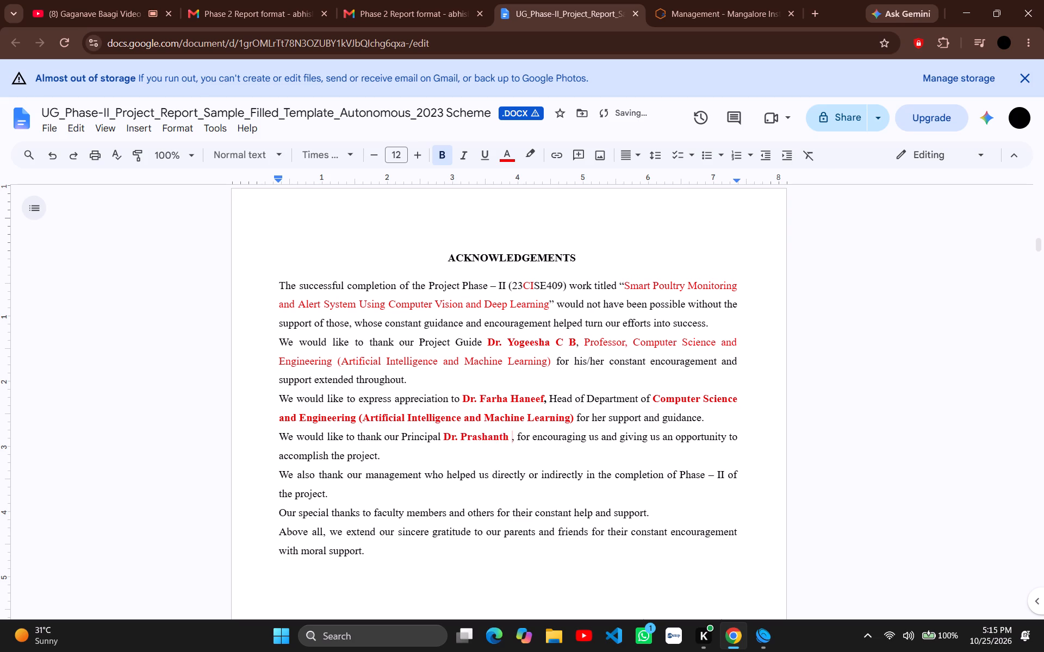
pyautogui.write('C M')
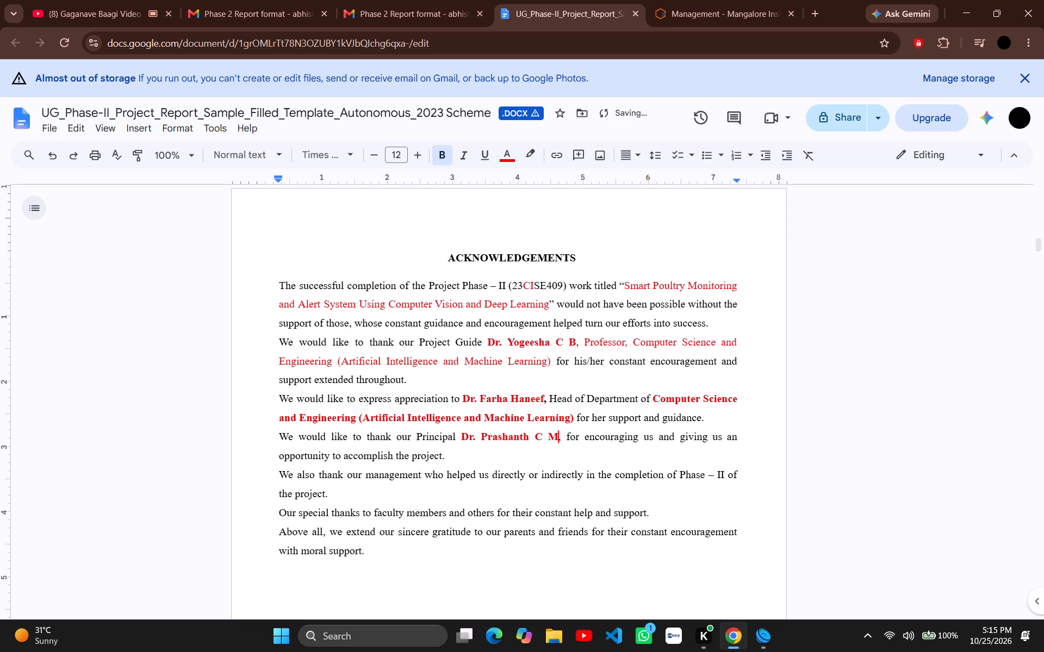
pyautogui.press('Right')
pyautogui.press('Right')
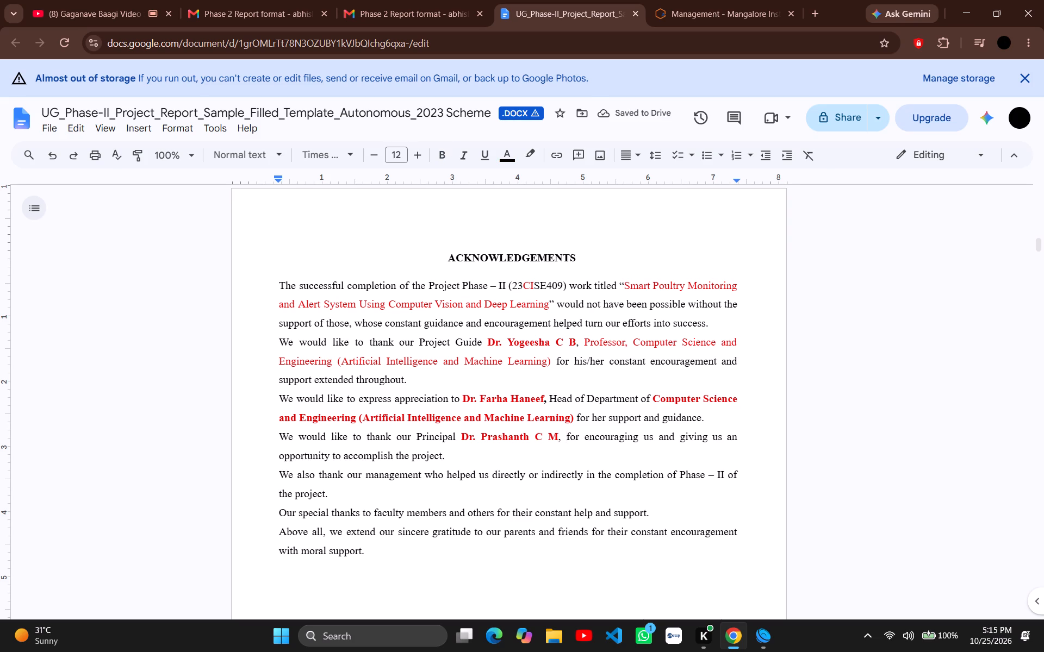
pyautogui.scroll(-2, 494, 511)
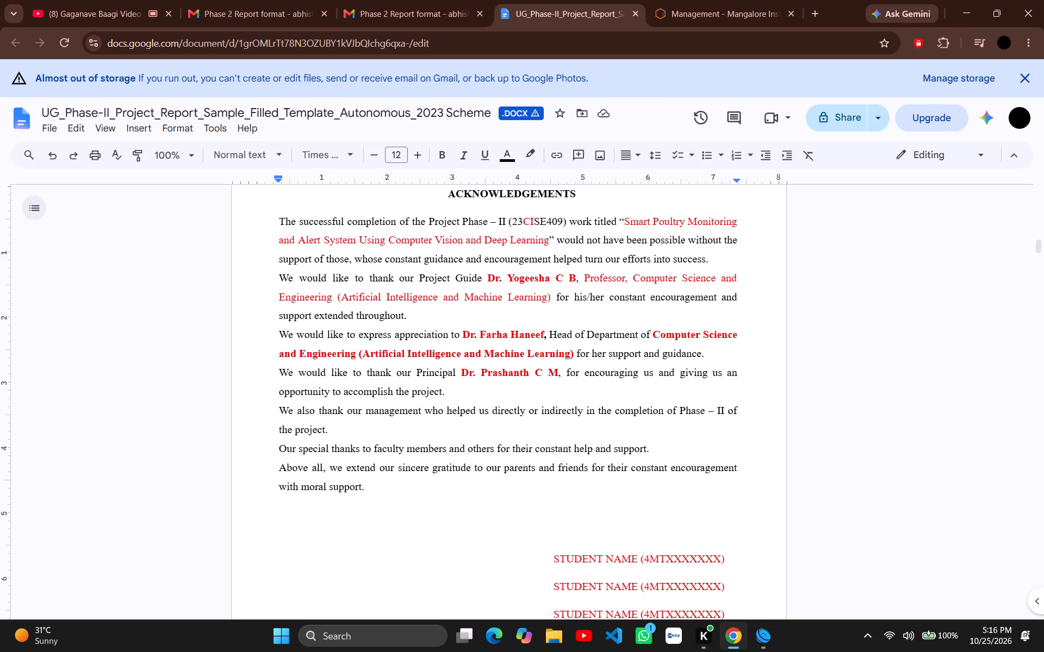
# Replace the first "STUDENT NAME" placeholder below the Acknowledgements text with the first student's name in capitals.
pyautogui.scroll(-1, 519, 534)
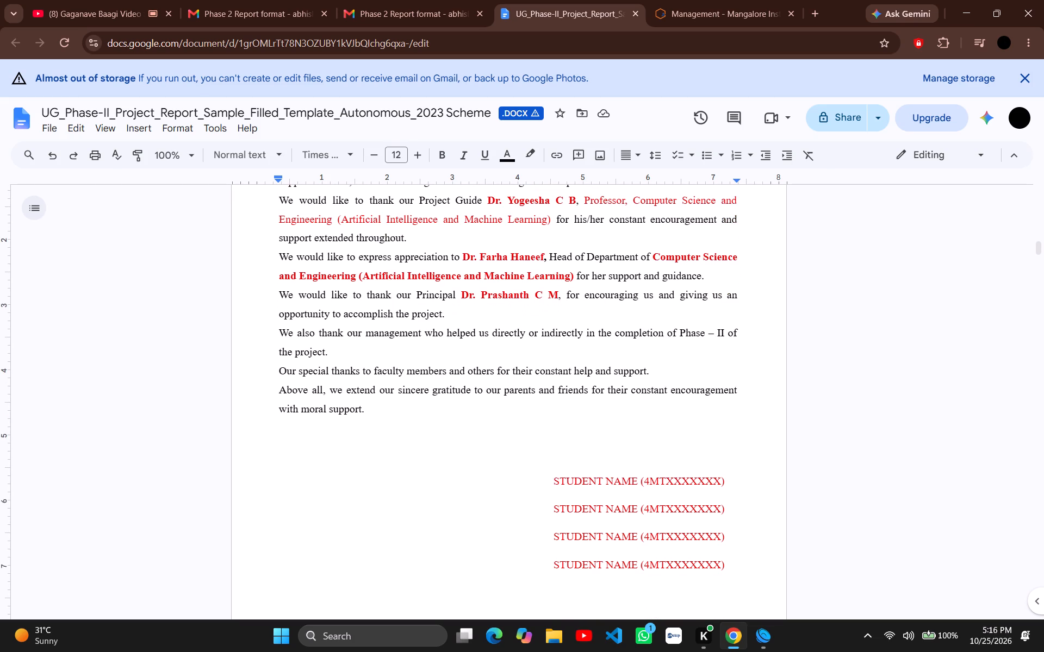
pyautogui.click(637, 480)
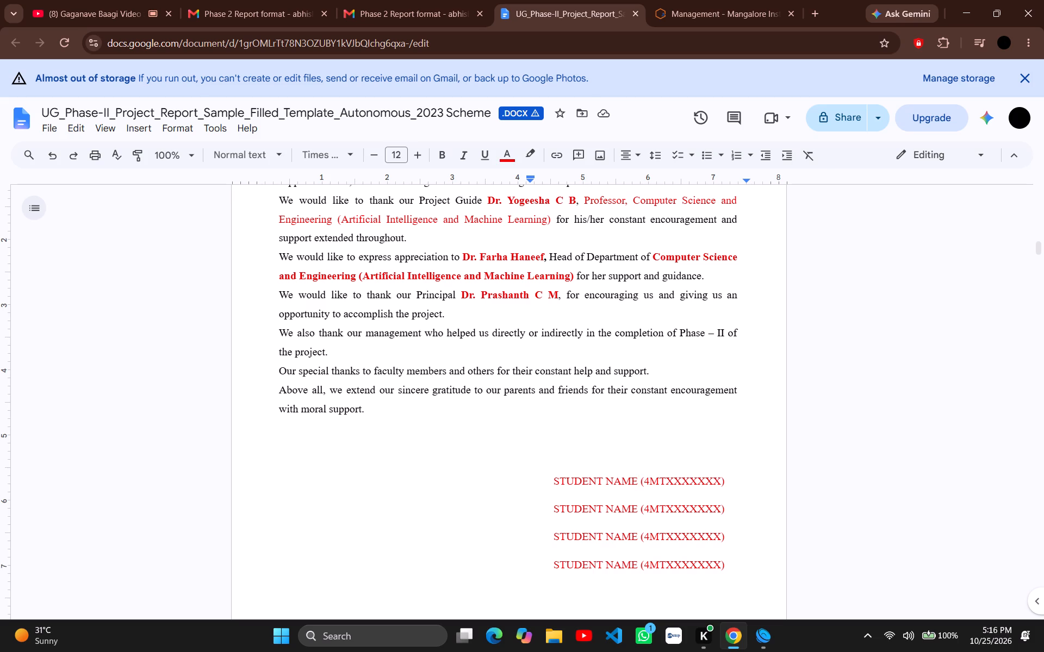
pyautogui.press('BackSpace')
pyautogui.press('BackSpace')
pyautogui.press('BackSpace')
pyautogui.press('BackSpace')
pyautogui.press('BackSpace')
pyautogui.press('BackSpace')
pyautogui.press('BackSpace')
pyautogui.press('BackSpace')
pyautogui.press('BackSpace')
pyautogui.press('BackSpace')
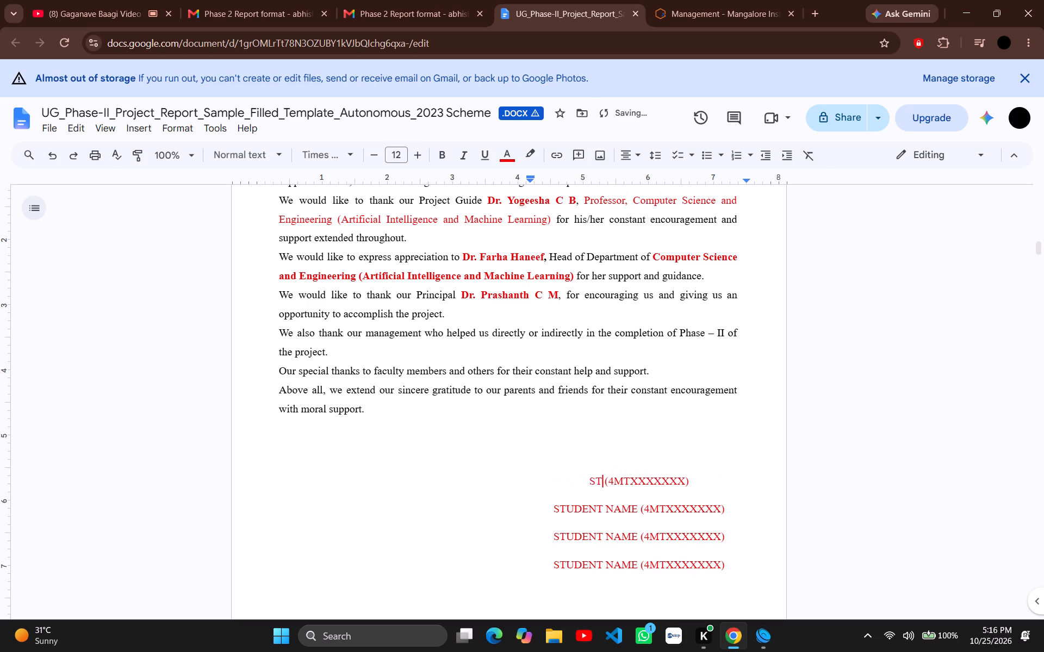
pyautogui.press('BackSpace')
pyautogui.press('BackSpace')
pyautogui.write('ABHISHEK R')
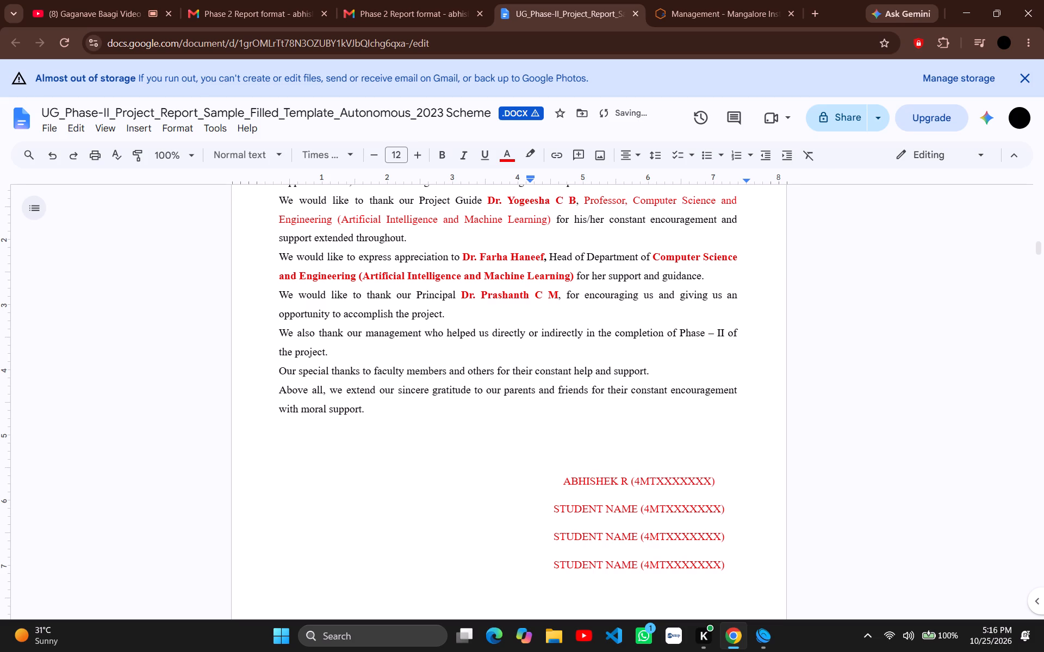
# Complete the first student's registration number in place of the X placeholders after "4MT".
pyautogui.click(712, 486)
pyautogui.press('BackSpace')
pyautogui.press('BackSpace')
pyautogui.press('BackSpace')
pyautogui.press('BackSpace')
pyautogui.press('BackSpace')
pyautogui.press('BackSpace')
pyautogui.press('BackSpace')
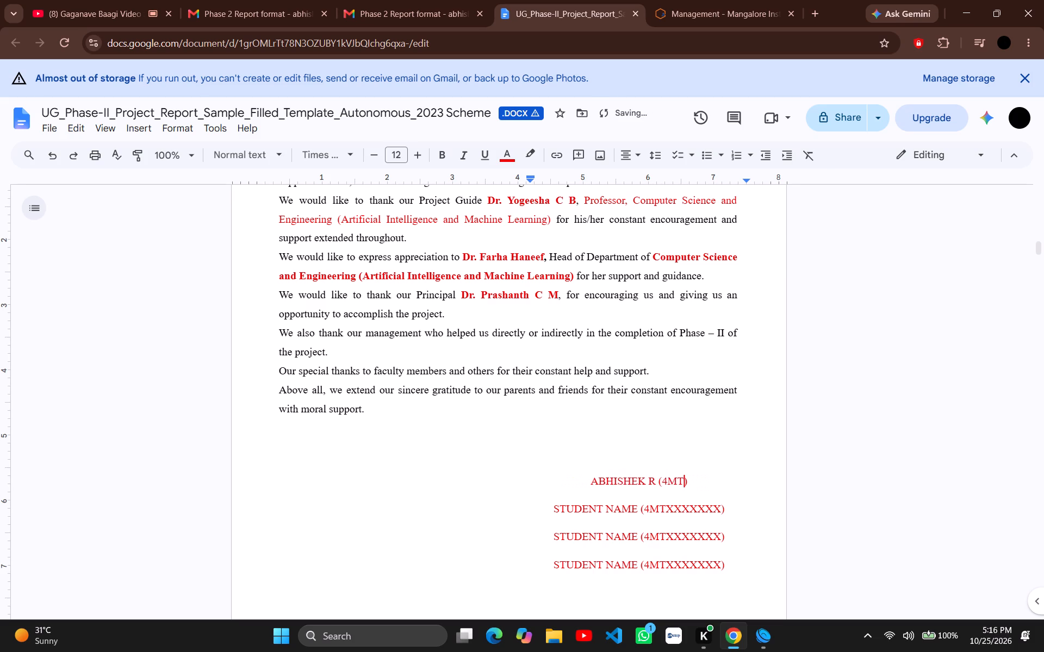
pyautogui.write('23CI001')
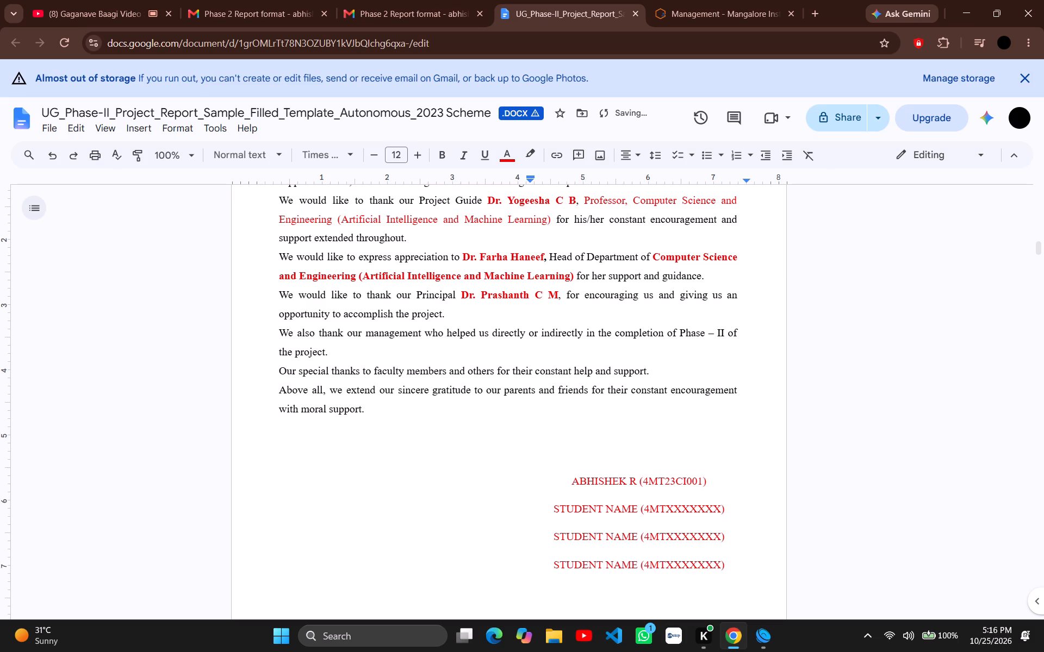
# Replace the second "STUDENT NAME" placeholder below the Acknowledgements text with the second student's name in capitals.
pyautogui.click(637, 511)
pyautogui.press('BackSpace')
pyautogui.press('BackSpace')
pyautogui.press('BackSpace')
pyautogui.press('BackSpace')
pyautogui.press('BackSpace')
pyautogui.press('BackSpace')
pyautogui.press('BackSpace')
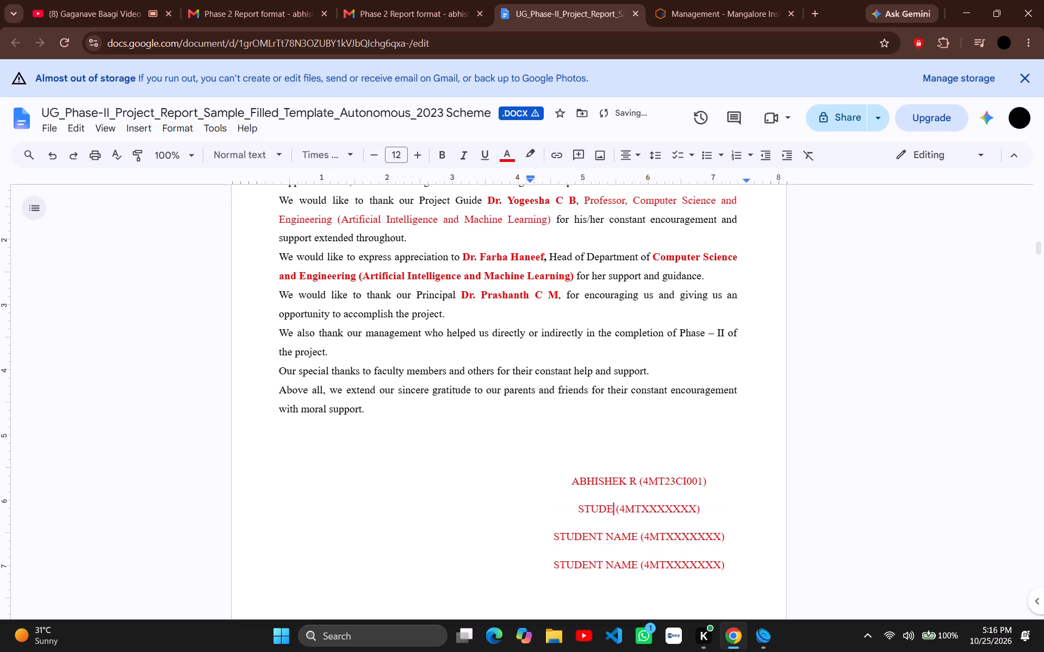
pyautogui.press('BackSpace')
pyautogui.press('BackSpace')
pyautogui.press('BackSpace')
pyautogui.press('BackSpace')
pyautogui.press('BackSpace')
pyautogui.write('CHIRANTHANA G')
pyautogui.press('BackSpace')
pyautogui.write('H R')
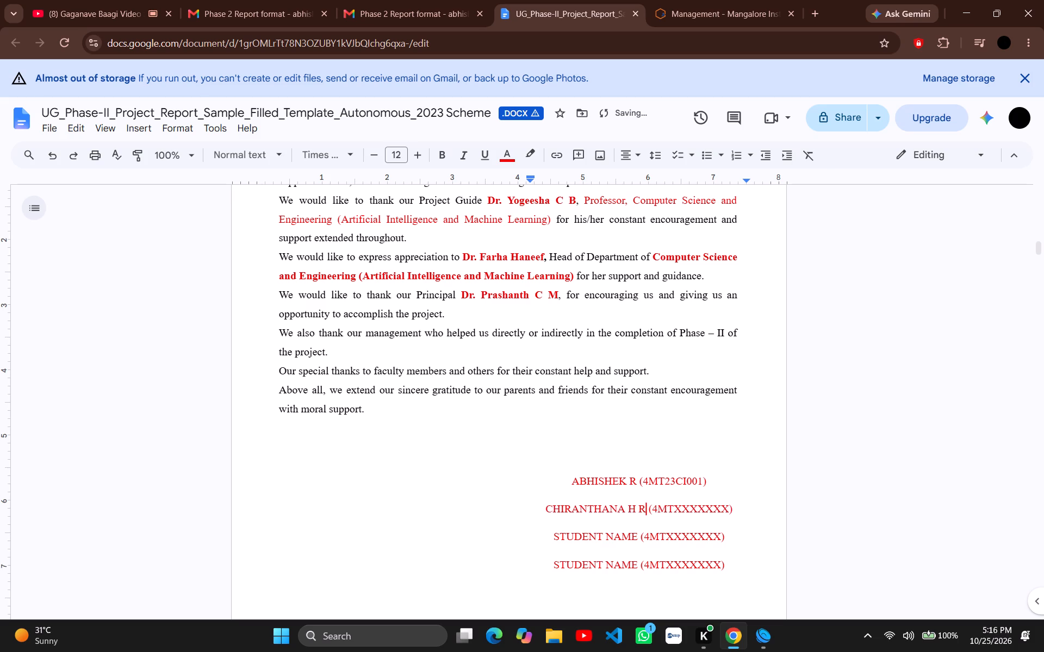
# Replace the X placeholders after "4MT" on the second student's line with the department code and roll number.
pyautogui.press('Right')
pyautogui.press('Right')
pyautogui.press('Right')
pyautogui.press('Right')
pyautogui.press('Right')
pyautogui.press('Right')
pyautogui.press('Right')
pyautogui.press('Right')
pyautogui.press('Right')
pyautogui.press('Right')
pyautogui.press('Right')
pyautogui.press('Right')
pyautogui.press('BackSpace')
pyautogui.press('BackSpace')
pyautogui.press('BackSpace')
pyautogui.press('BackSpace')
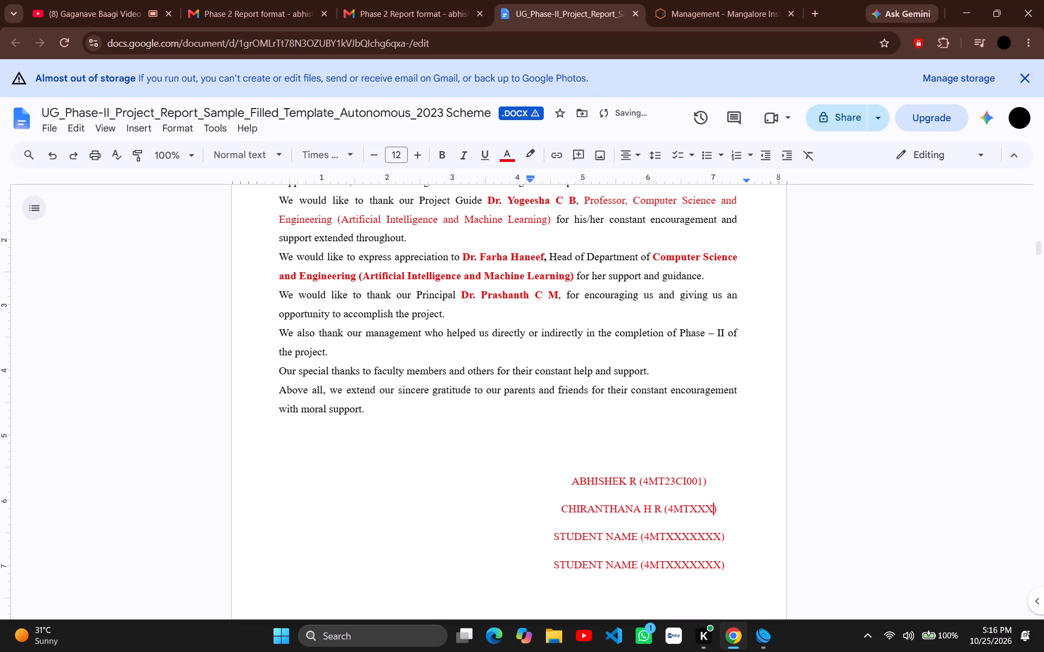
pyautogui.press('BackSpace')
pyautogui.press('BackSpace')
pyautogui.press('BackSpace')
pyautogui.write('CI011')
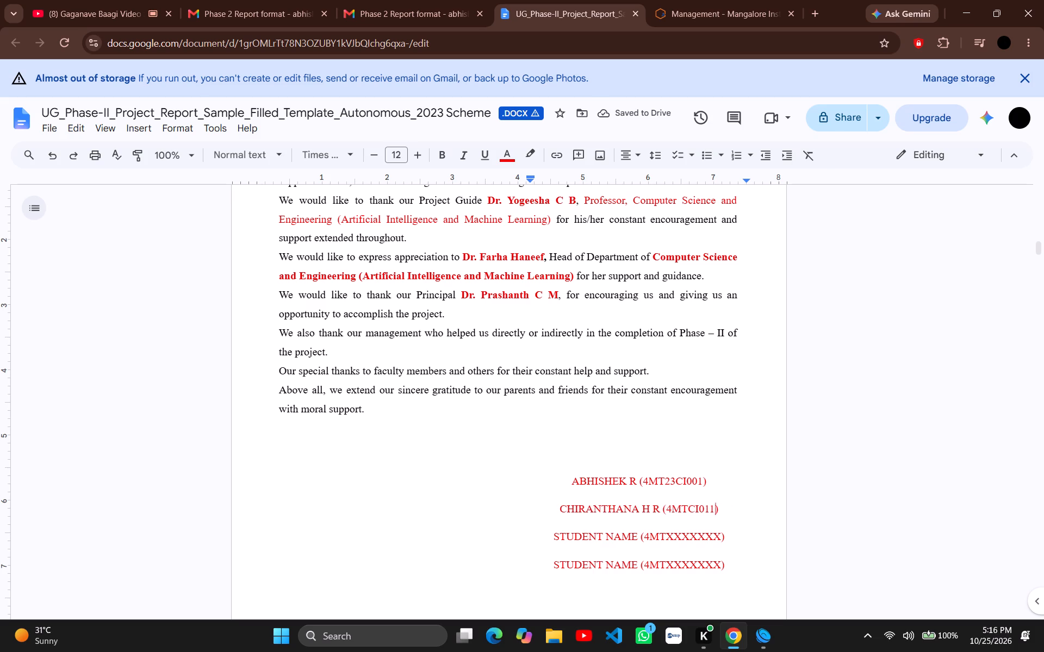
# Replace the third "STUDENT NAME" placeholder below the Acknowledgements text with the third student's name in capitals.
pyautogui.click(640, 536)
pyautogui.press('Left')
pyautogui.press('BackSpace')
pyautogui.press('BackSpace')
pyautogui.press('BackSpace')
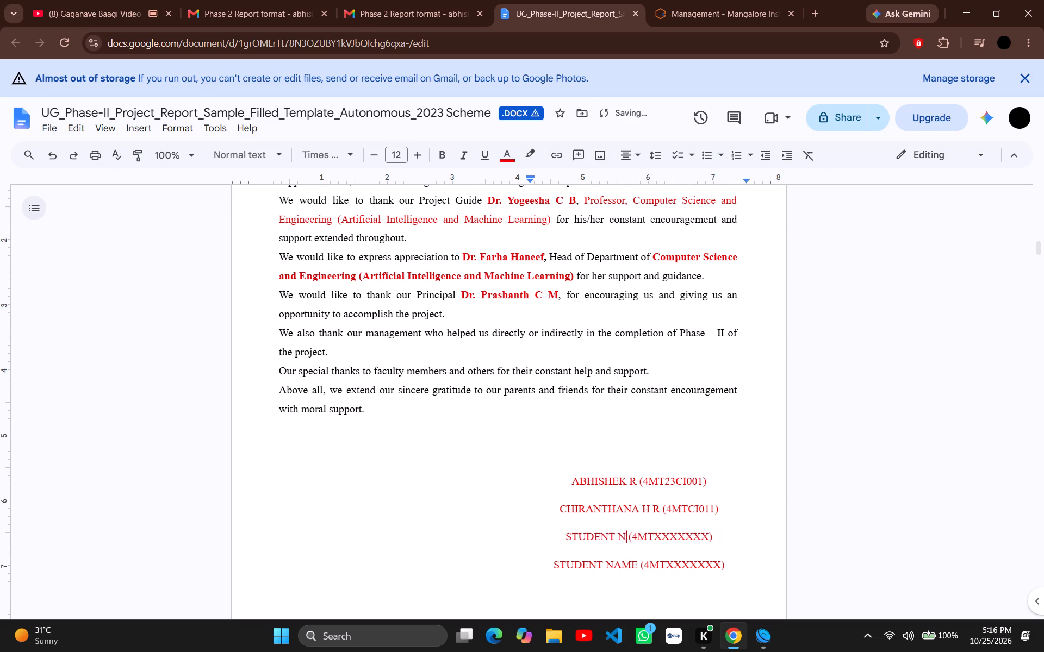
pyautogui.press('BackSpace')
pyautogui.press('BackSpace')
pyautogui.press('BackSpace')
pyautogui.press('BackSpace')
pyautogui.press('BackSpace')
pyautogui.press('BackSpace')
pyautogui.press('BackSpace')
pyautogui.press('BackSpace')
pyautogui.press('BackSpace')
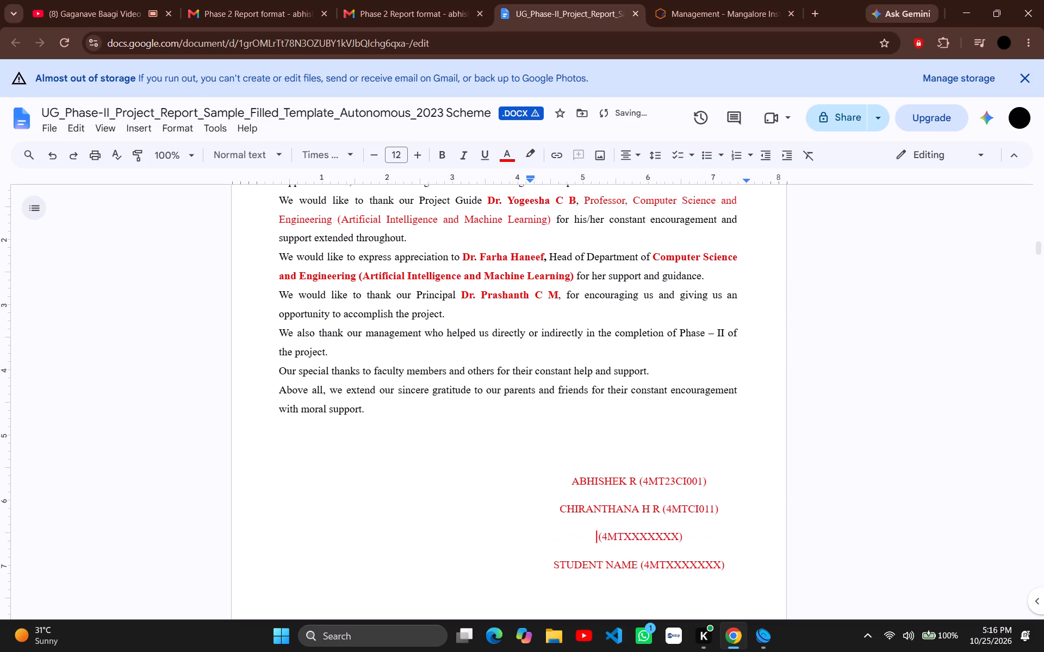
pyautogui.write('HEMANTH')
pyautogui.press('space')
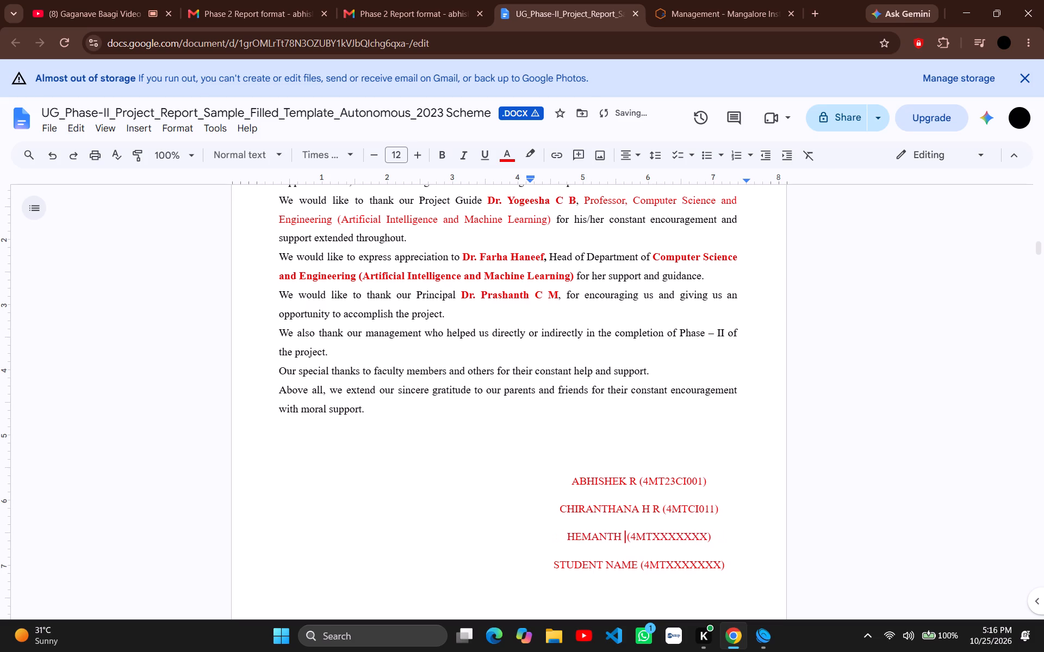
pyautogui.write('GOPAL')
# Replace the X placeholders after "4MT" on the third student's line with the department code and roll number.
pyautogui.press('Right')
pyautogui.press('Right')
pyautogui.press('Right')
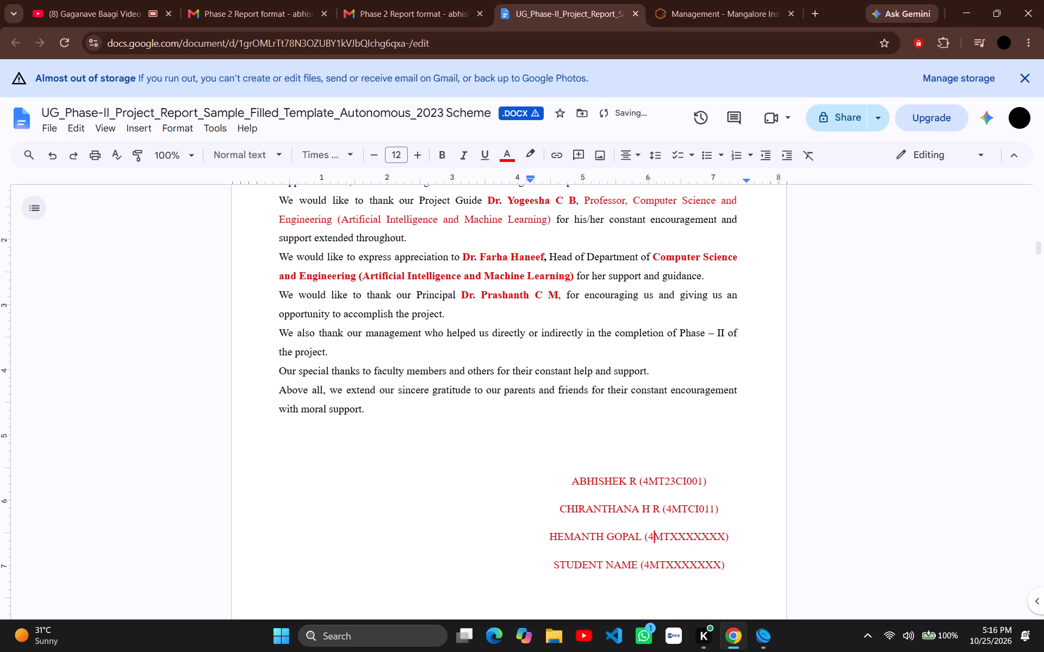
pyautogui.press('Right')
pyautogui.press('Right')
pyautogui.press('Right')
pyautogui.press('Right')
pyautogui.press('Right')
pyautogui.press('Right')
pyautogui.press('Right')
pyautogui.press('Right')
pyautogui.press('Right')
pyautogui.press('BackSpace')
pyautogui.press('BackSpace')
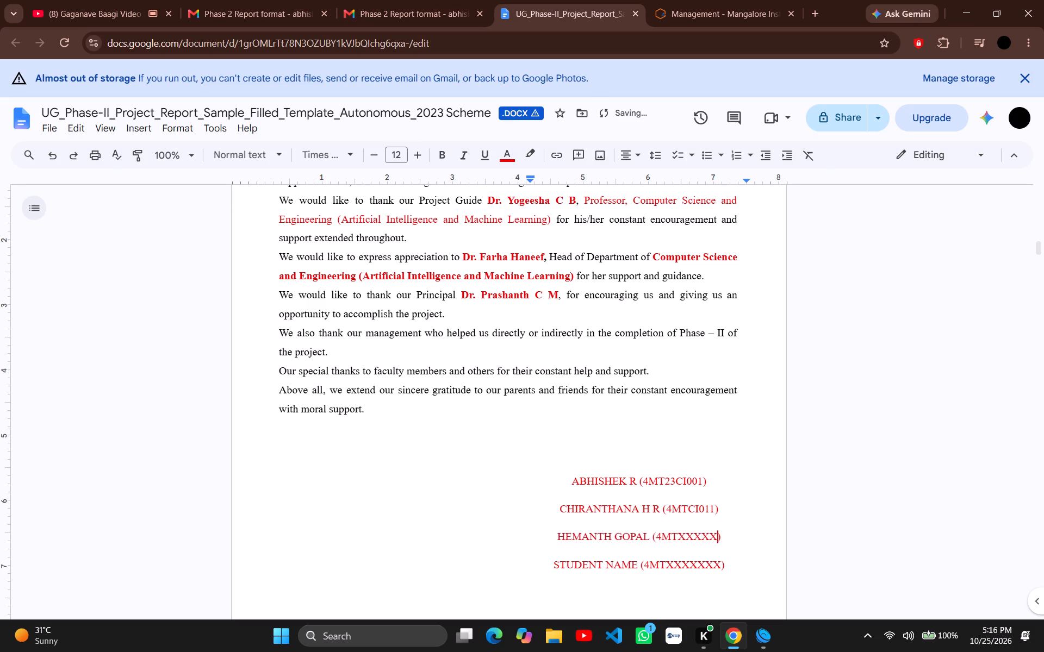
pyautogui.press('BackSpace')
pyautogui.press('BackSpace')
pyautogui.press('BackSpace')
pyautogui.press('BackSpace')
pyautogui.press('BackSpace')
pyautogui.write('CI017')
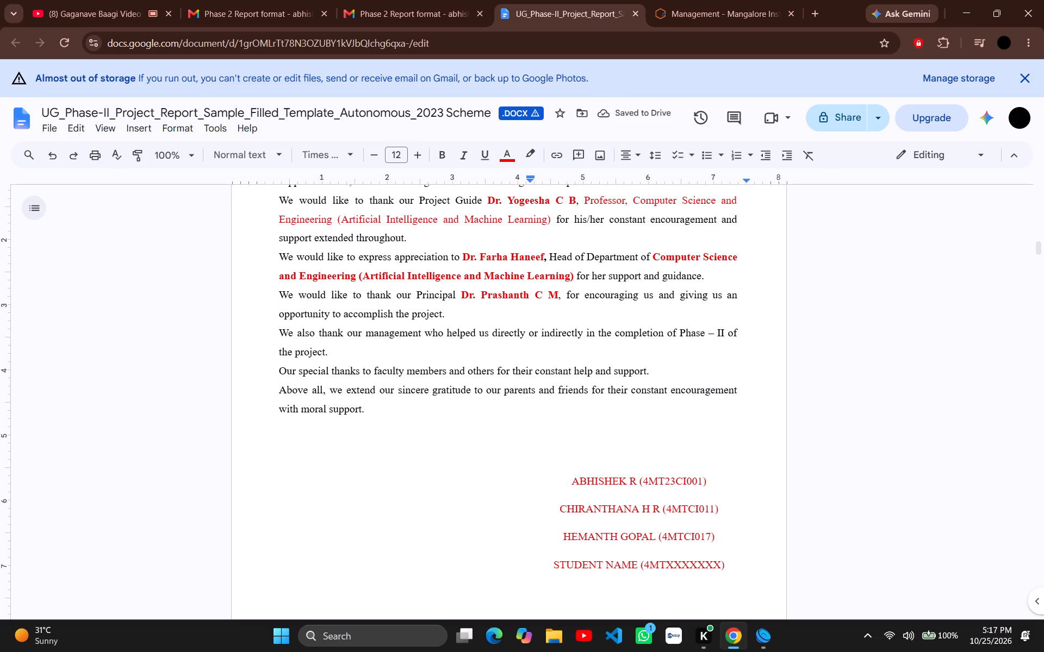
# Remove the centring from the first student's line and indent its start with 11 spaces, roughly matching the second student's name.
pyautogui.click(637, 484)
pyautogui.press('Left')
pyautogui.press('Left')
pyautogui.press('Left')
pyautogui.press('Left')
pyautogui.press('Left')
pyautogui.press('Left')
pyautogui.press('Left')
pyautogui.press('Left')
pyautogui.press('Left')
pyautogui.press('Left')
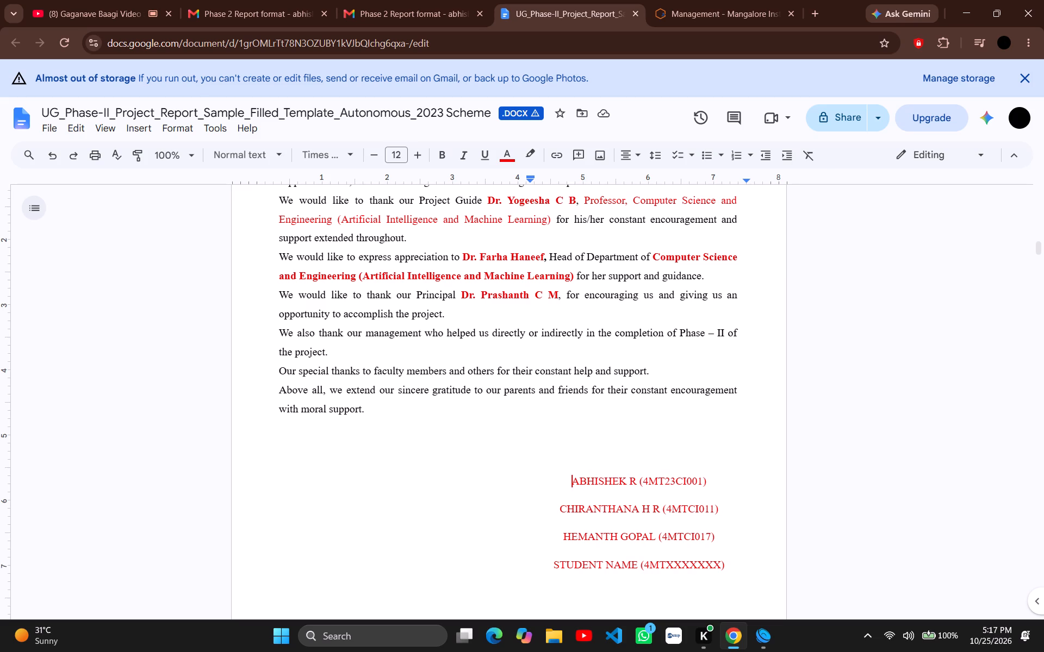
pyautogui.press('BackSpace')
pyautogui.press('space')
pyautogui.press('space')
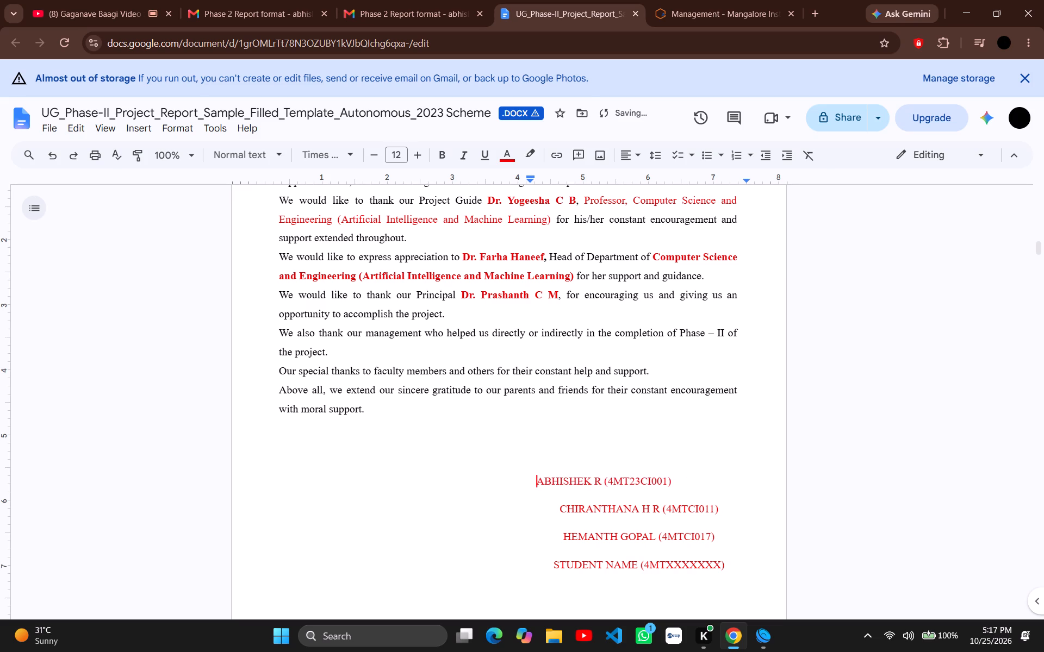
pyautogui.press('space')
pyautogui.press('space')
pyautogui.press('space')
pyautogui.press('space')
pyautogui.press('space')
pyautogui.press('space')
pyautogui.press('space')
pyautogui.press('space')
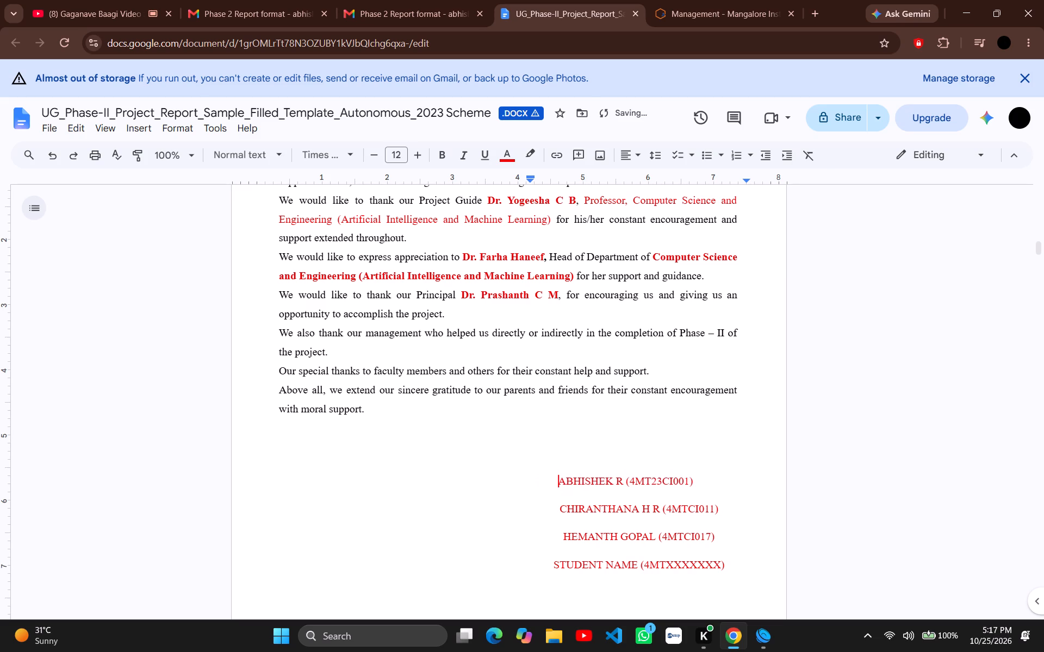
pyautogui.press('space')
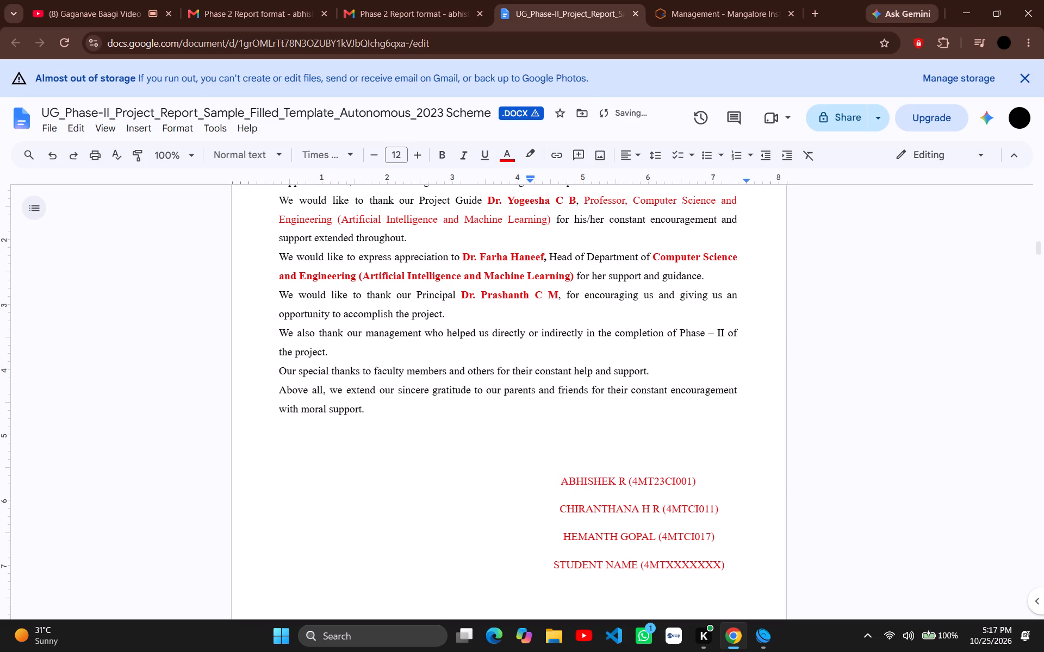
# Insert 13 extra spaces between the first student's name and the bracketed registration number.
pyautogui.press('Right')
pyautogui.press('Right')
pyautogui.press('Right')
pyautogui.press('Right')
pyautogui.press('Right')
pyautogui.press('Right')
pyautogui.press('Right')
pyautogui.press('Right')
pyautogui.press('Right')
pyautogui.press('Right')
pyautogui.press('Right')
pyautogui.press('Right')
pyautogui.press('Left')
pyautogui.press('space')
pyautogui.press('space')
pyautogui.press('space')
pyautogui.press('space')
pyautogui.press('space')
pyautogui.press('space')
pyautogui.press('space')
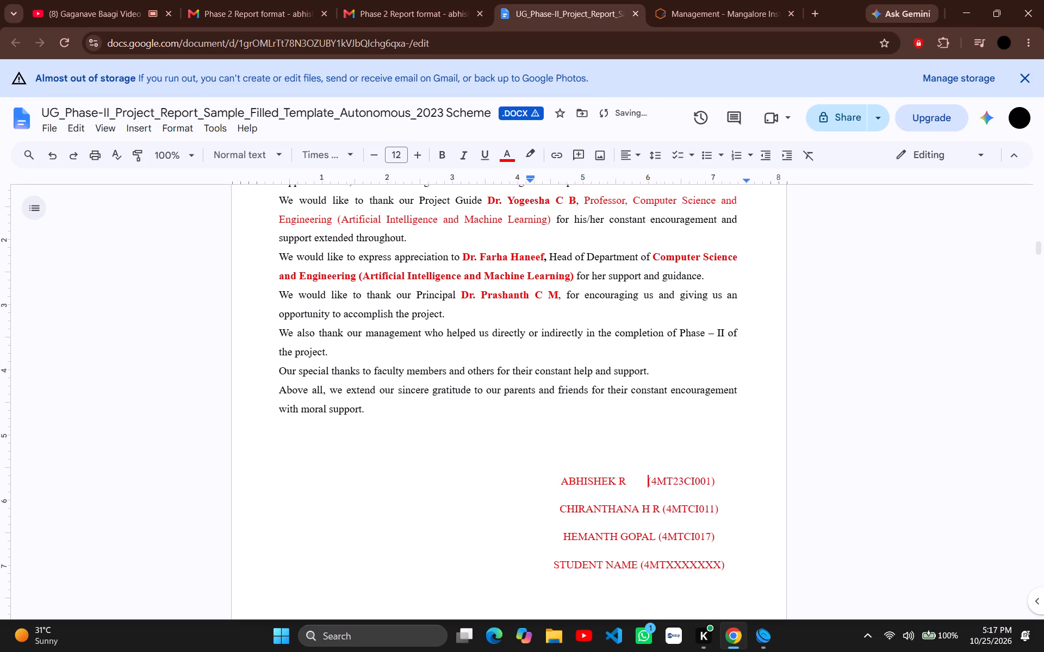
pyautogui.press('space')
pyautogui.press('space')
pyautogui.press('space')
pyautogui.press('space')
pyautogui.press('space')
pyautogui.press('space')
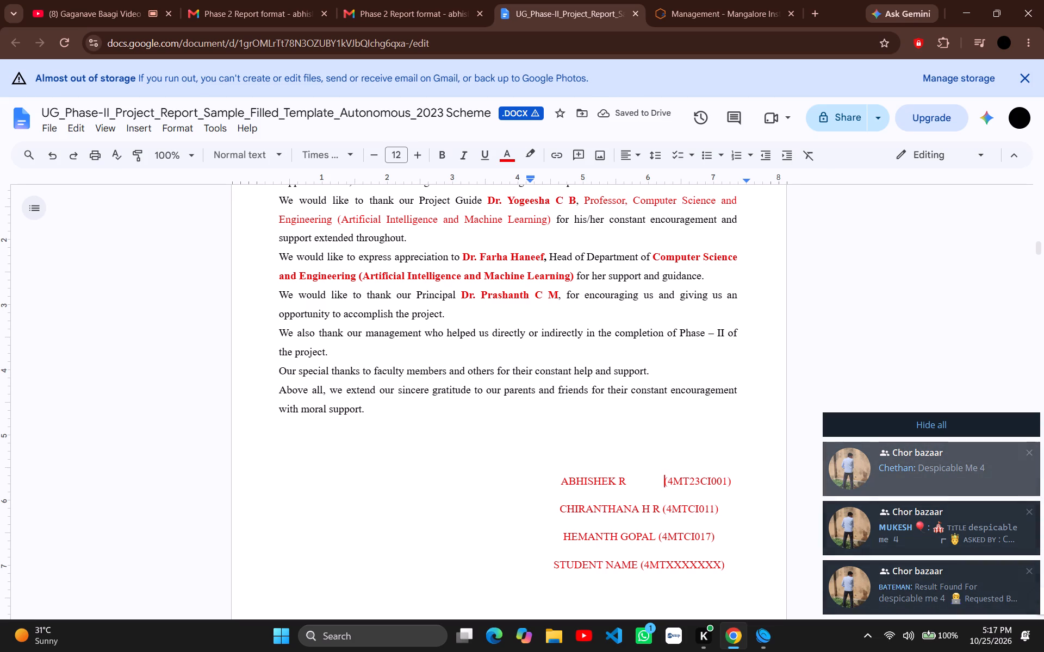
# Add one space before the second student's bracketed registration number so it lines up with the number above.
pyautogui.press('Down')
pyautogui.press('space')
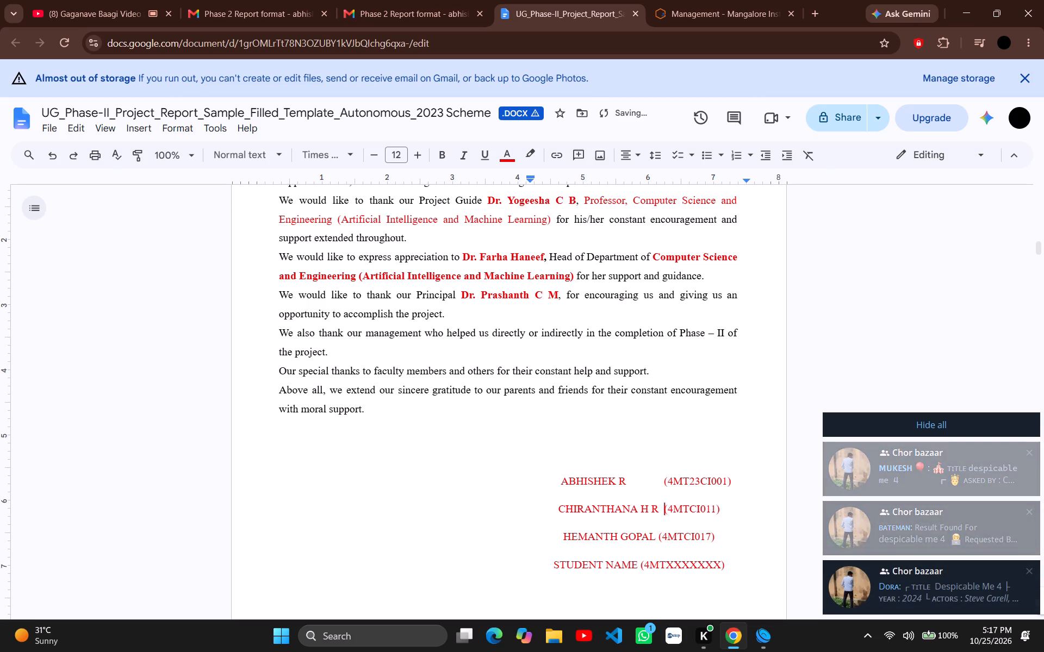
# Remove the centring from the third student's line and indent its start with 10 spaces, matching the second student's name.
pyautogui.click(562, 538)
pyautogui.press('BackSpace')
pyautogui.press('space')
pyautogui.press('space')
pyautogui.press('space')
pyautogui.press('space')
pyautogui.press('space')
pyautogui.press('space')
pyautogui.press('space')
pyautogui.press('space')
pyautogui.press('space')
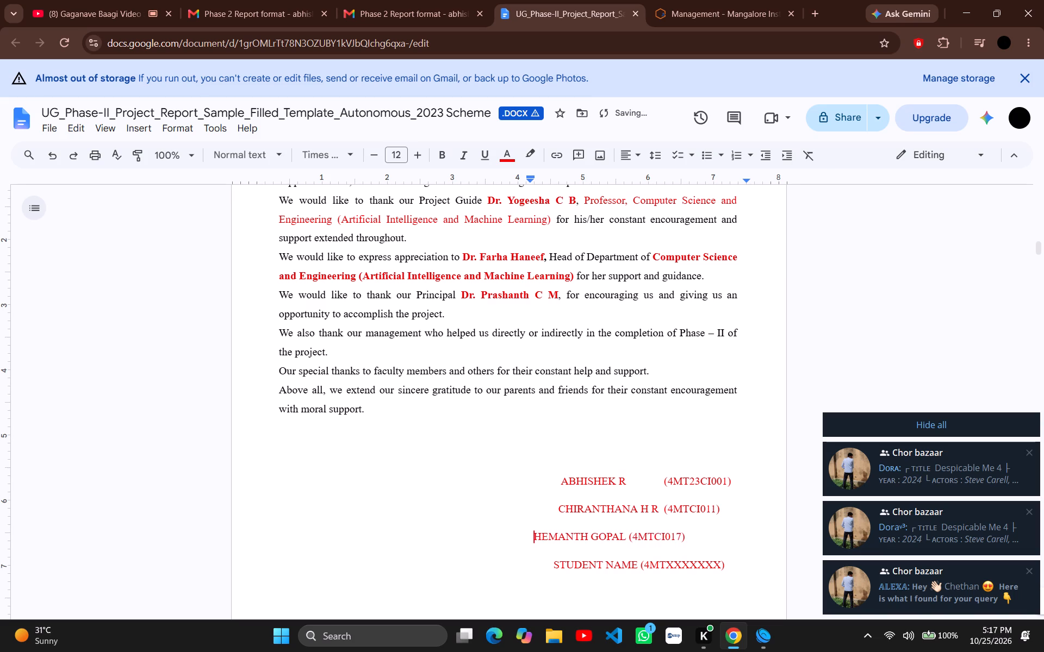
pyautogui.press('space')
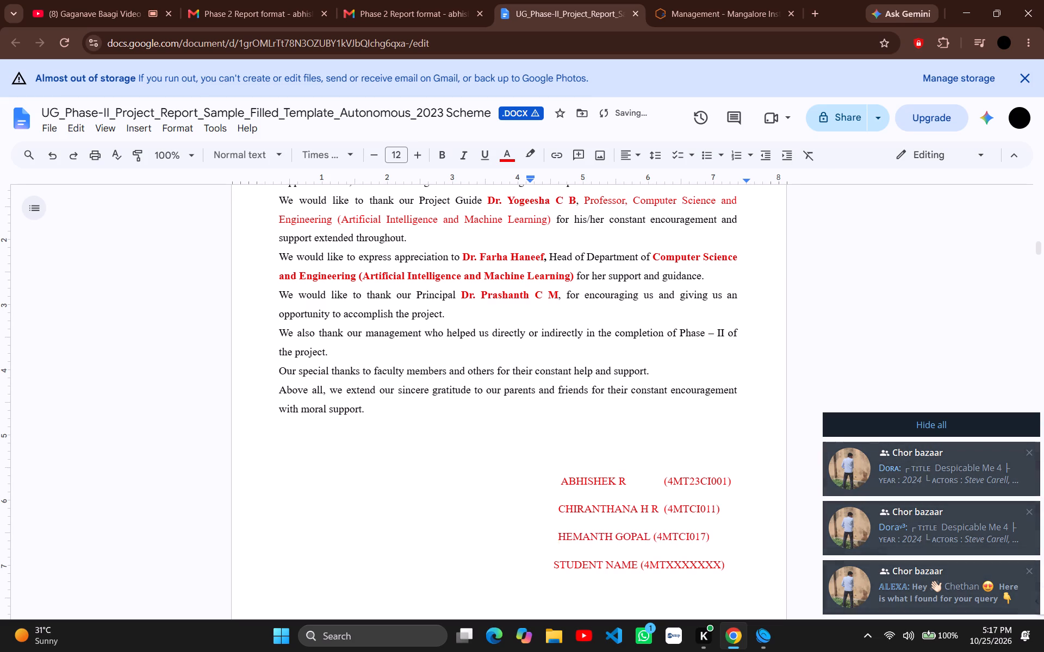
# Insert four extra spaces before the third student's bracketed registration number so it lines up with the numbers above.
pyautogui.click(653, 536)
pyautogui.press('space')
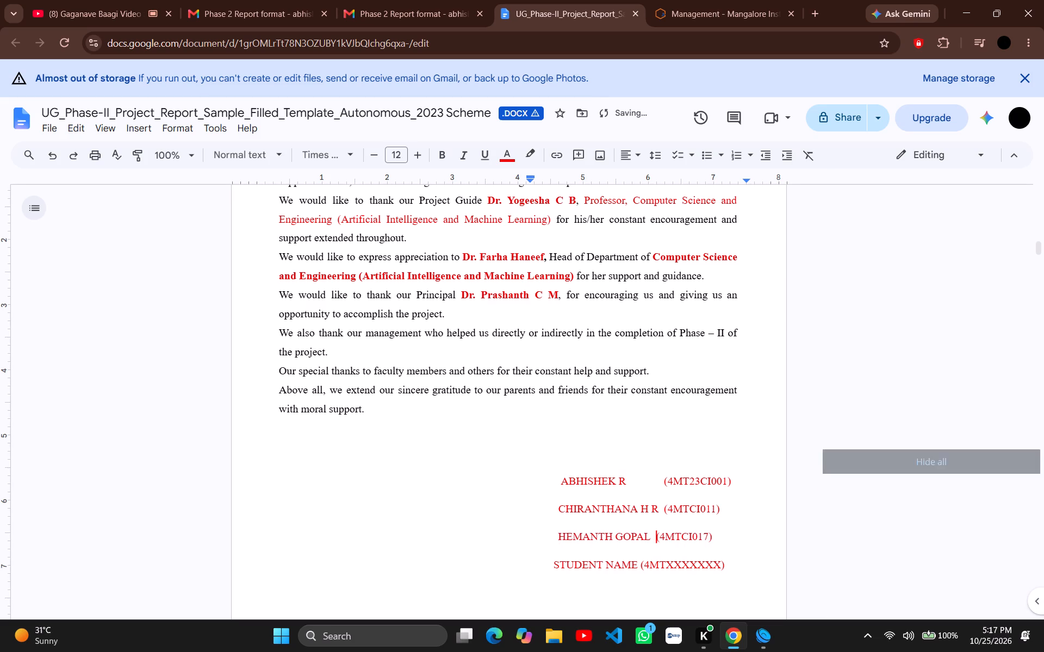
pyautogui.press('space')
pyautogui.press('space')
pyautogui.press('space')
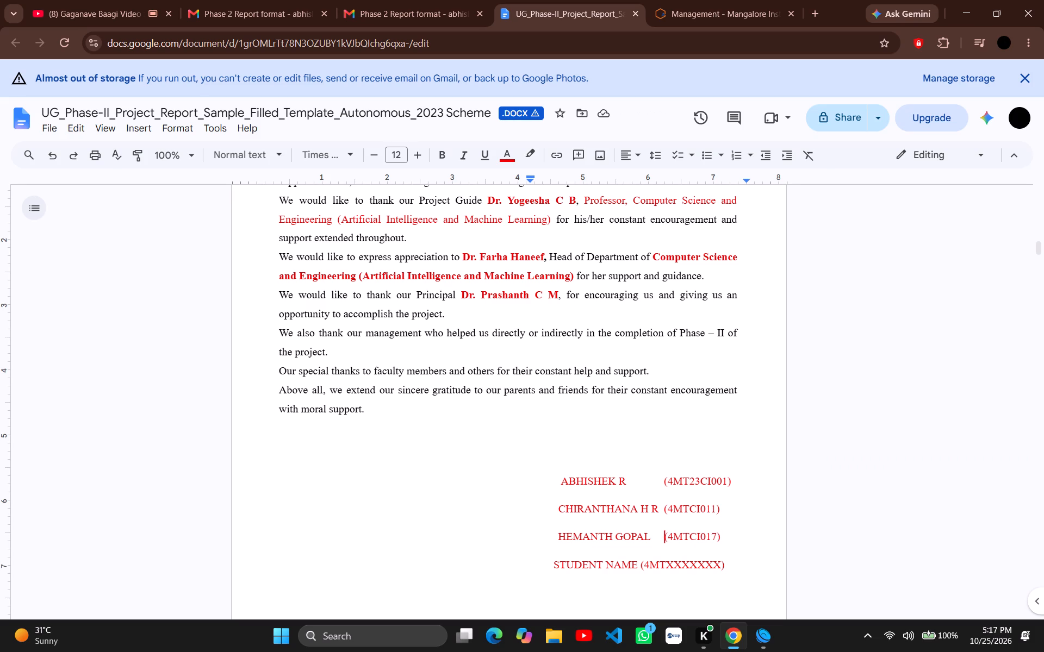
# Insert the year code 23 after "4MT" in the third and the second students' registration numbers.
pyautogui.press('Right')
pyautogui.press('Right')
pyautogui.press('Right')
pyautogui.press('Right')
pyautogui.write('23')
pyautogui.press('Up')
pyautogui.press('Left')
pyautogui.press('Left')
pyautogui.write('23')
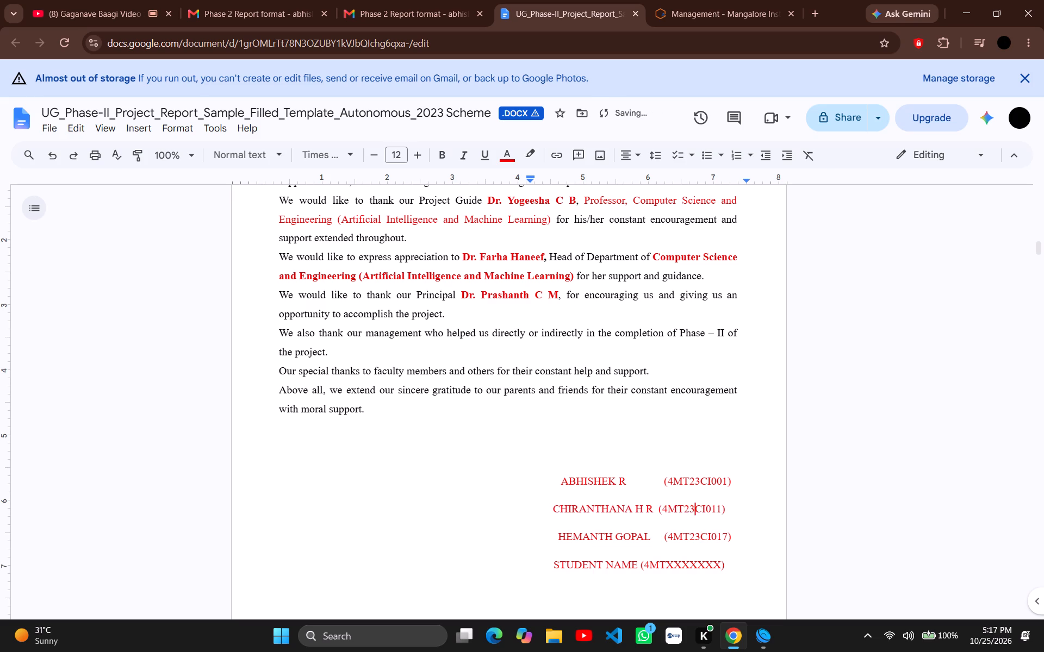
# Add two more spaces between the second student's name and the bracketed registration number.
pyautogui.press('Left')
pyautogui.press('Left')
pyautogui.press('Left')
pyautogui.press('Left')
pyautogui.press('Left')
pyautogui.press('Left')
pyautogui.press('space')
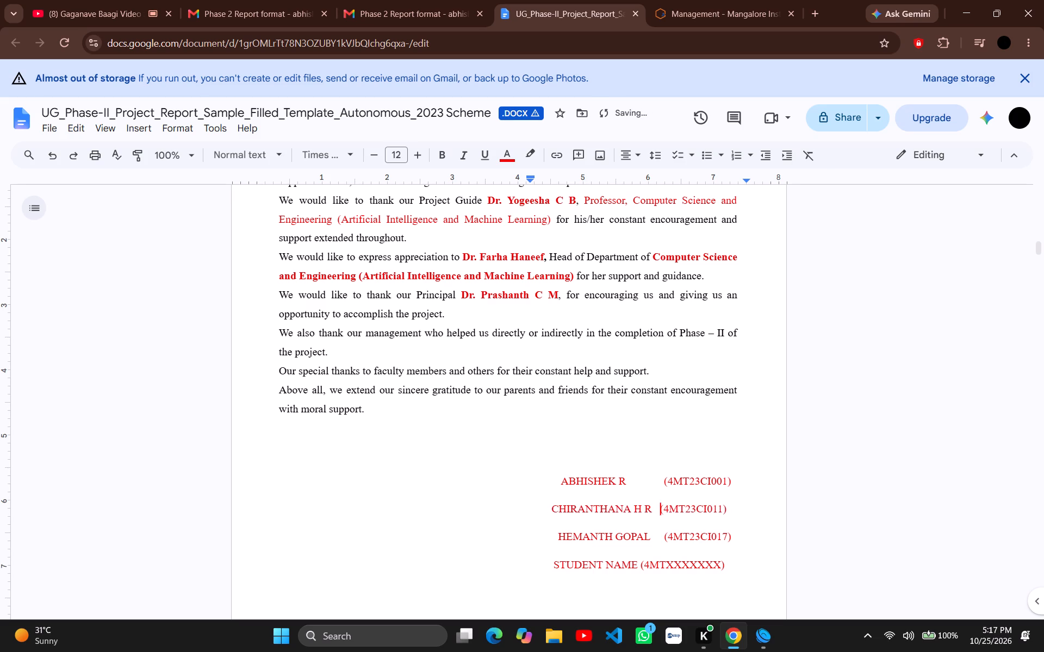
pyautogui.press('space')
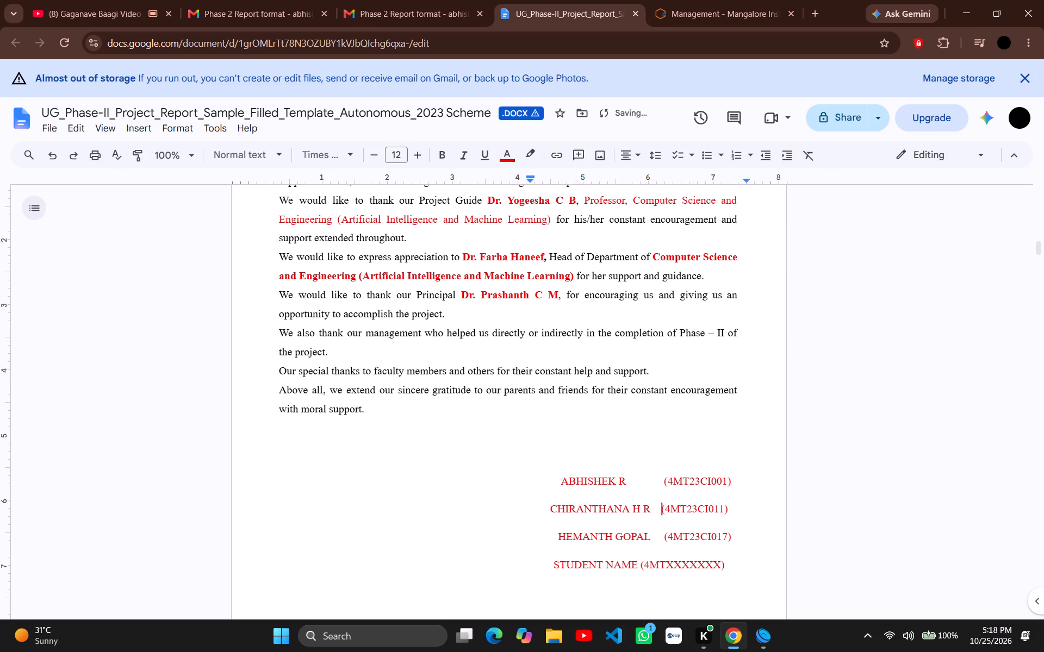
# Add six spaces at the start of the second student's line so the name lines up with the third student's.
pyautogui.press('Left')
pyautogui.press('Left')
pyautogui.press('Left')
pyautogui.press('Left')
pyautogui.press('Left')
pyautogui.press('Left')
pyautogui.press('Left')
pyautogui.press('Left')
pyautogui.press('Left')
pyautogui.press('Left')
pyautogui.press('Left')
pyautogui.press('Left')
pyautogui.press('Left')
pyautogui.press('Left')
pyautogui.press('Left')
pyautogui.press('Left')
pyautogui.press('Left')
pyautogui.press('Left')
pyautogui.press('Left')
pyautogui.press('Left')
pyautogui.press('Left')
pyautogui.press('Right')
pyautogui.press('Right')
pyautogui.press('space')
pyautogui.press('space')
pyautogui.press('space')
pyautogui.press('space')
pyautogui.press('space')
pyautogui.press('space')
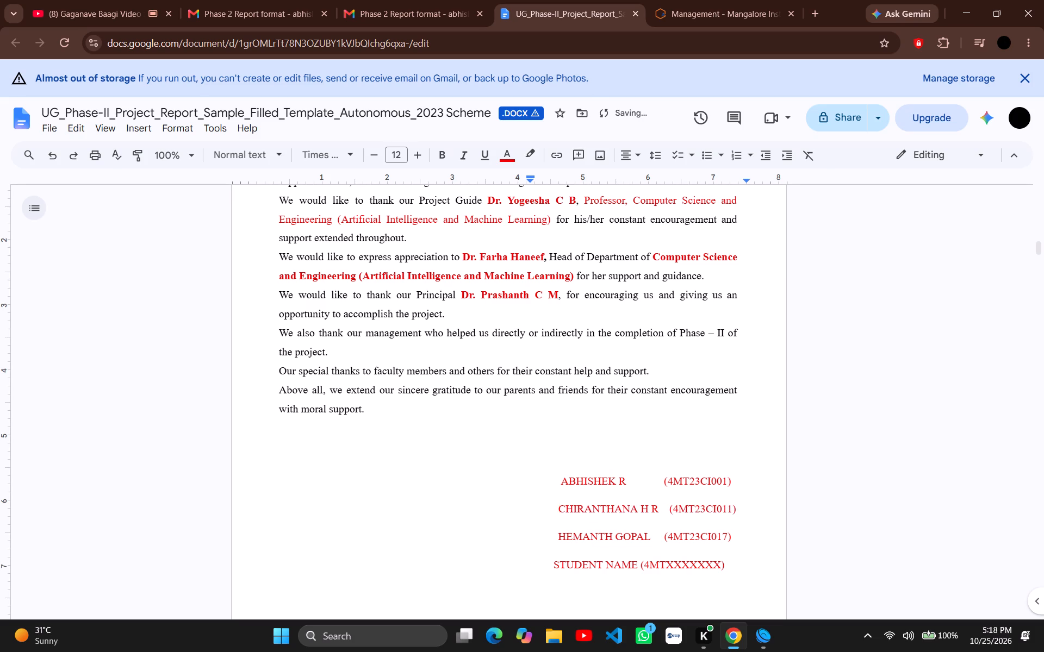
# Add three spaces before the first student's bracketed registration number to bring it roughly in line with the second student's.
pyautogui.click(664, 485)
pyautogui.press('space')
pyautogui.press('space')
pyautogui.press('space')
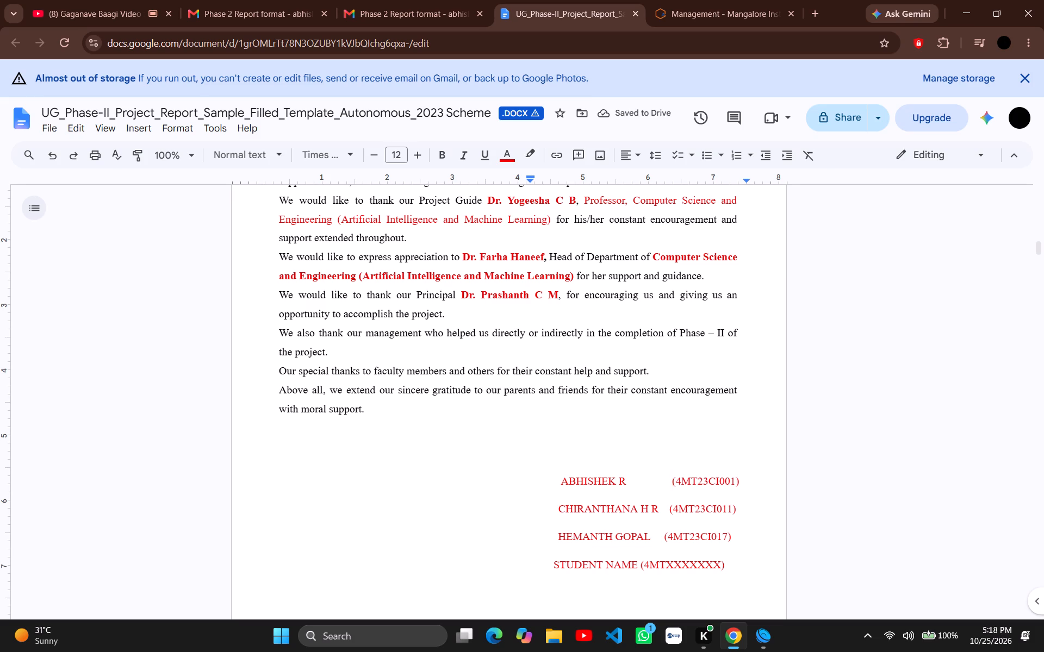
# Add one space before the third student's bracketed registration number to bring it closer to the numbers above.
pyautogui.press('Down')
pyautogui.press('Down')
pyautogui.press('Left')
pyautogui.press('Left')
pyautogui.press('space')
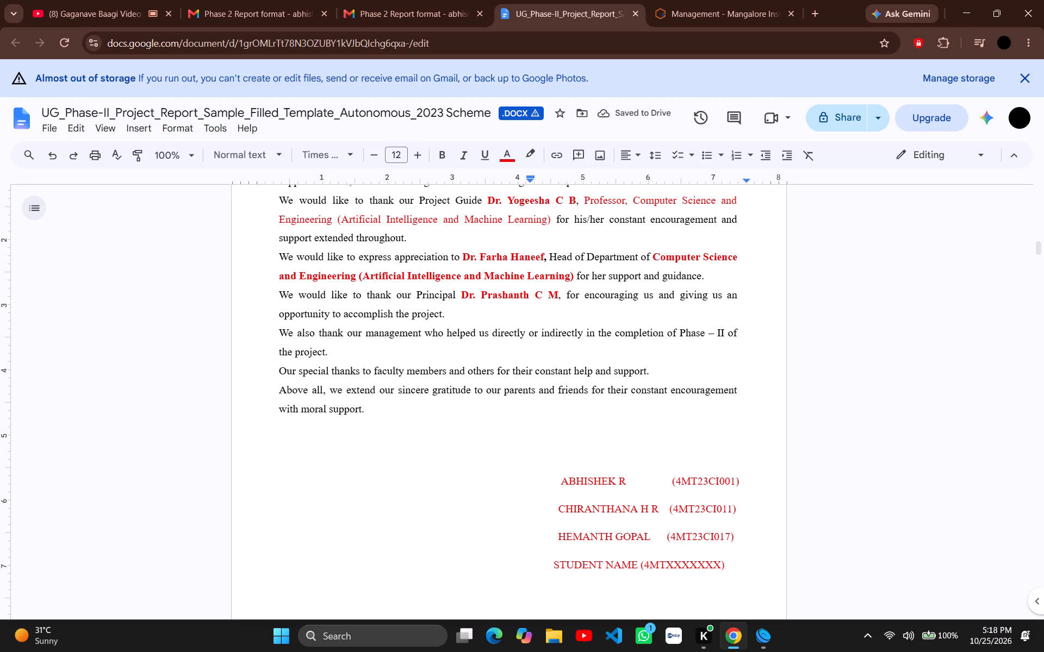
# Delete the unused fourth "STUDENT NAME (4MTXXXXXXX)" placeholder below the Acknowledgements.
pyautogui.moveTo(727, 564); pyautogui.dragTo(544, 559)
pyautogui.press('BackSpace')
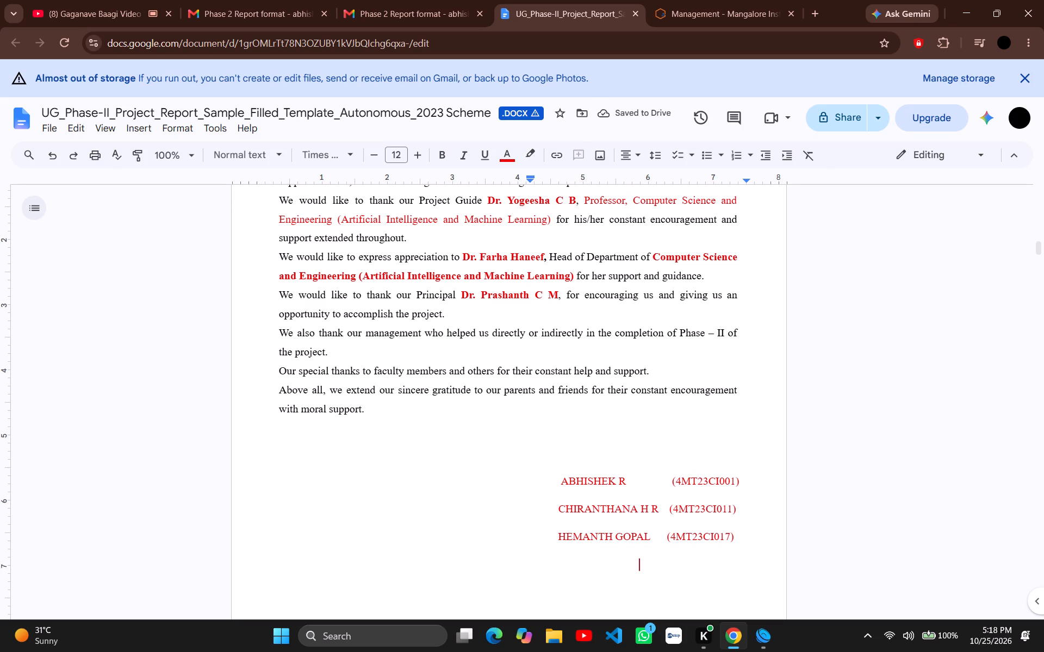
# Look over the Acknowledgements page and read the sample Abstract with its template note.
pyautogui.scroll(-1, 601, 560)
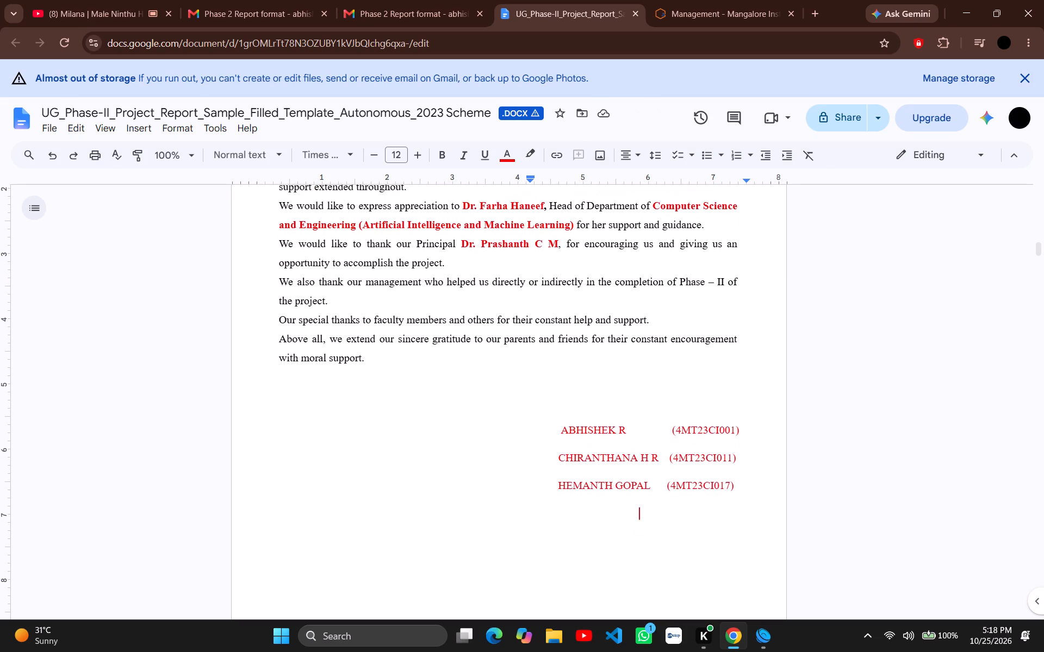
pyautogui.scroll(-1, 601, 560)
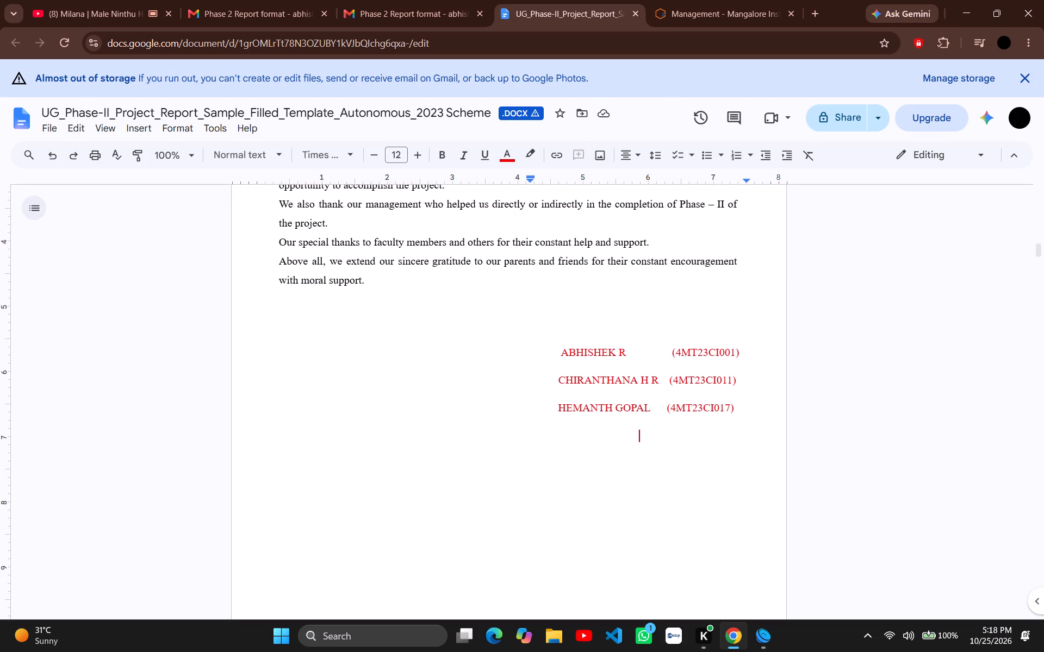
pyautogui.scroll(-1, 601, 560)
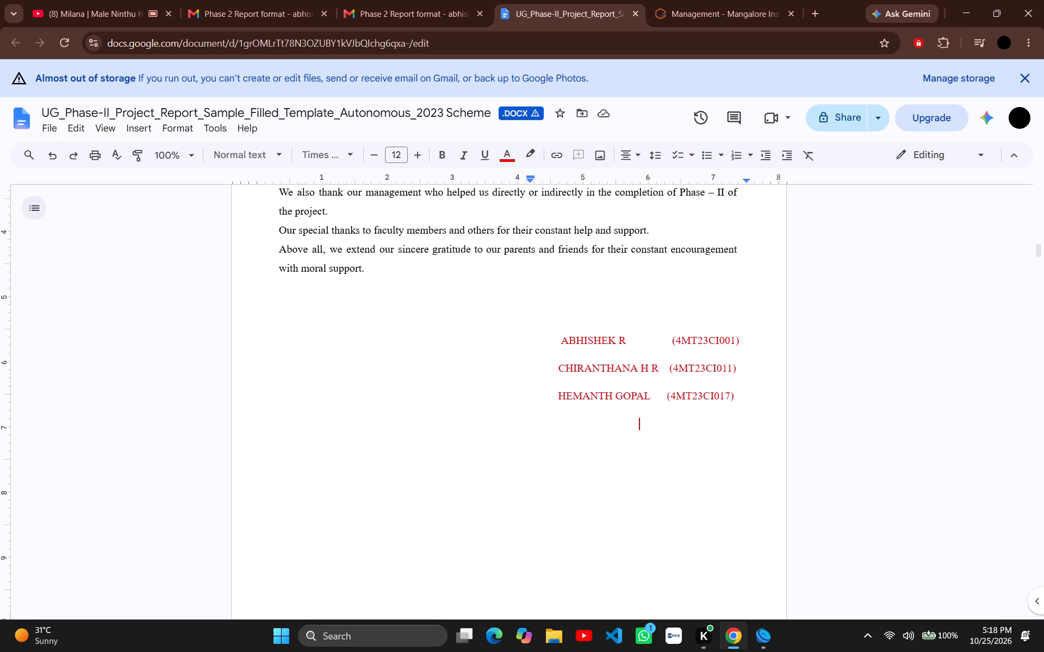
pyautogui.scroll(-1, 601, 560)
pyautogui.scroll(2, 601, 560)
pyautogui.scroll(-2, 601, 560)
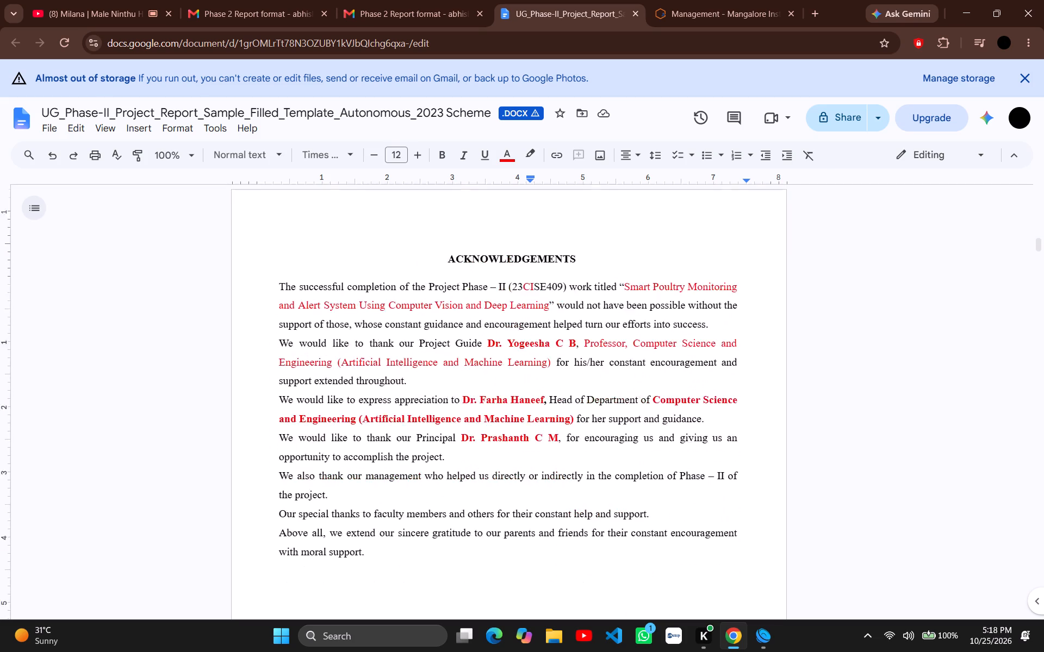
pyautogui.scroll(-4, 601, 560)
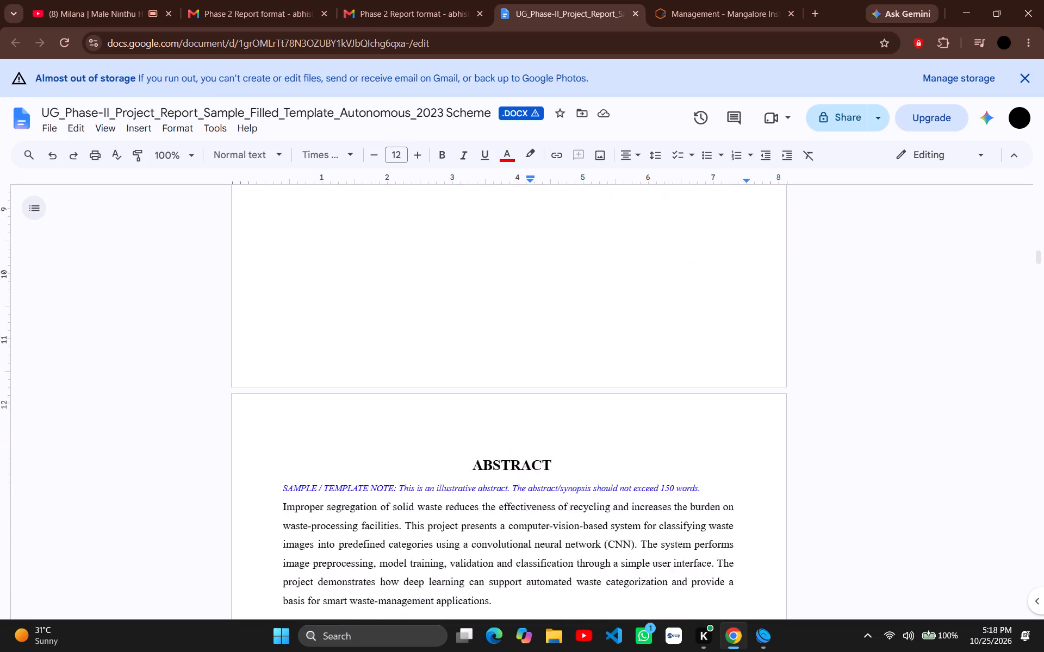
pyautogui.scroll(-1, 601, 560)
pyautogui.scroll(2, 601, 560)
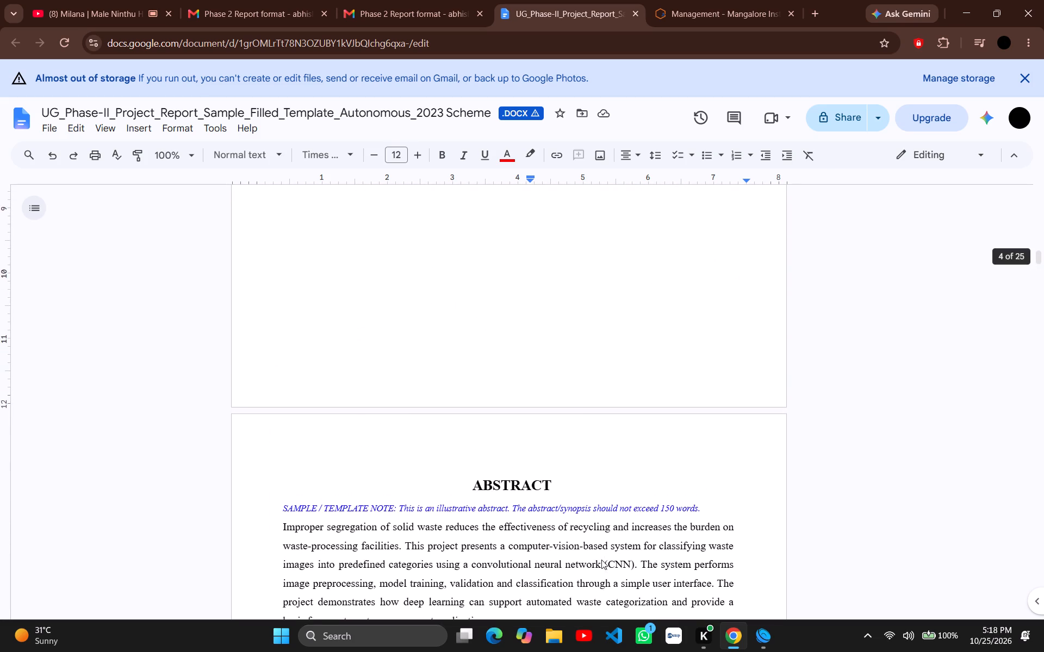
pyautogui.scroll(-1, 601, 560)
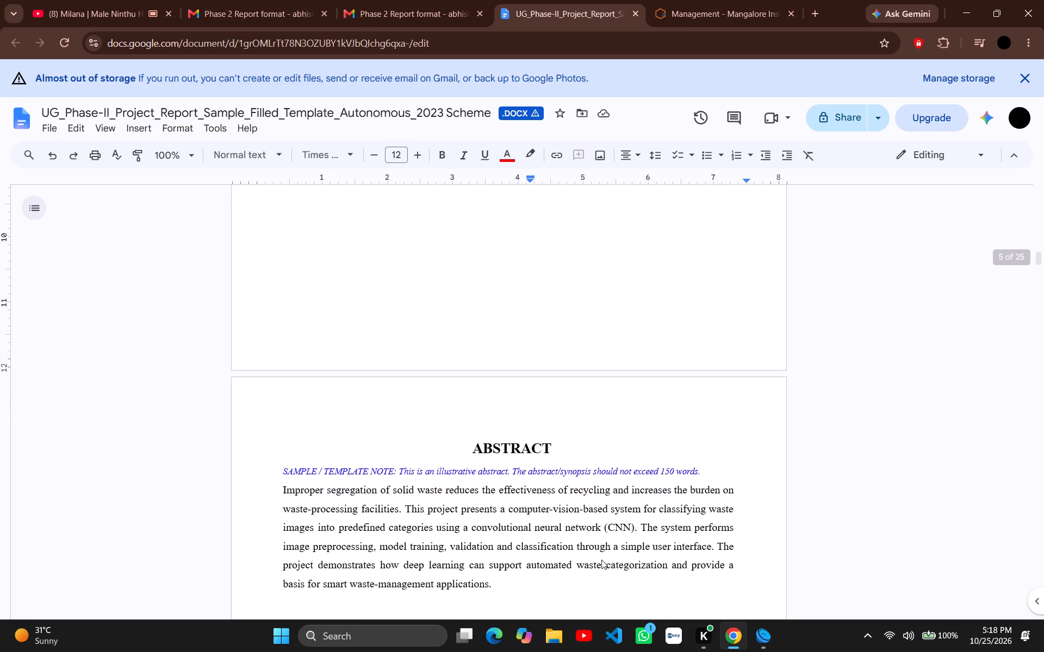
pyautogui.scroll(-2, 601, 560)
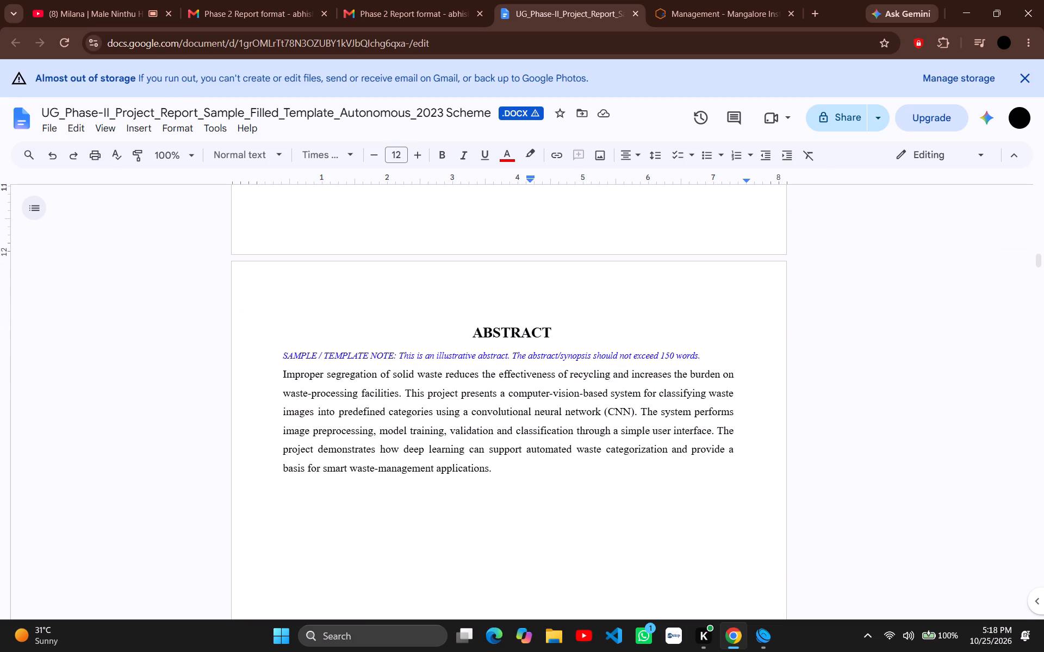
pyautogui.scroll(-1, 601, 560)
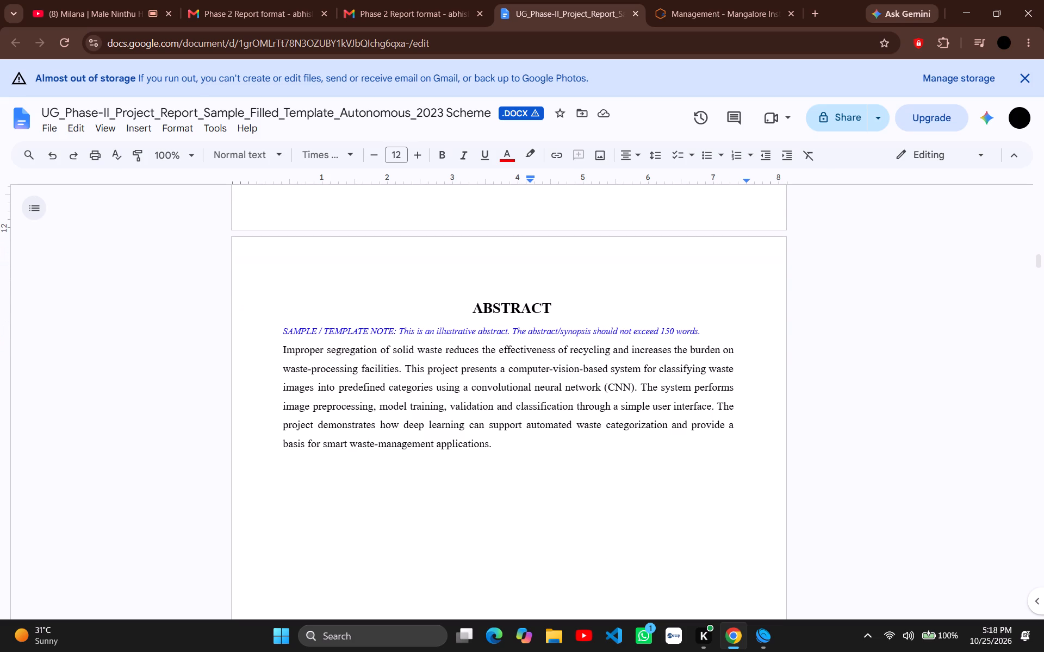
# Review the Table of Contents and List of Figures pages for entries that need filling in.
pyautogui.scroll(-2, 601, 560)
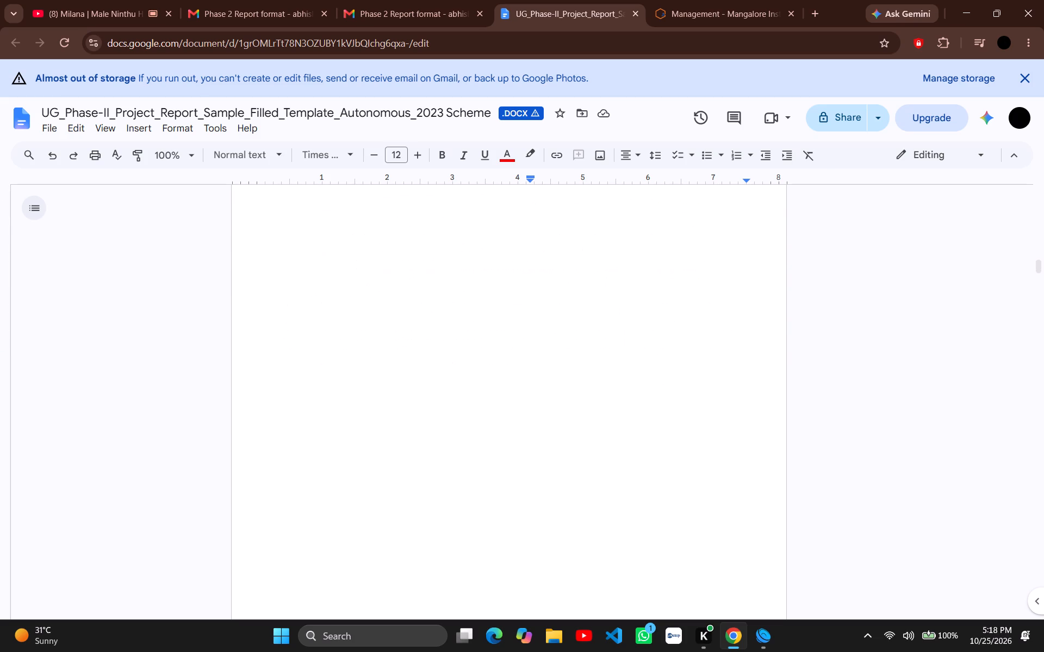
pyautogui.scroll(-2, 601, 560)
pyautogui.scroll(2, 601, 560)
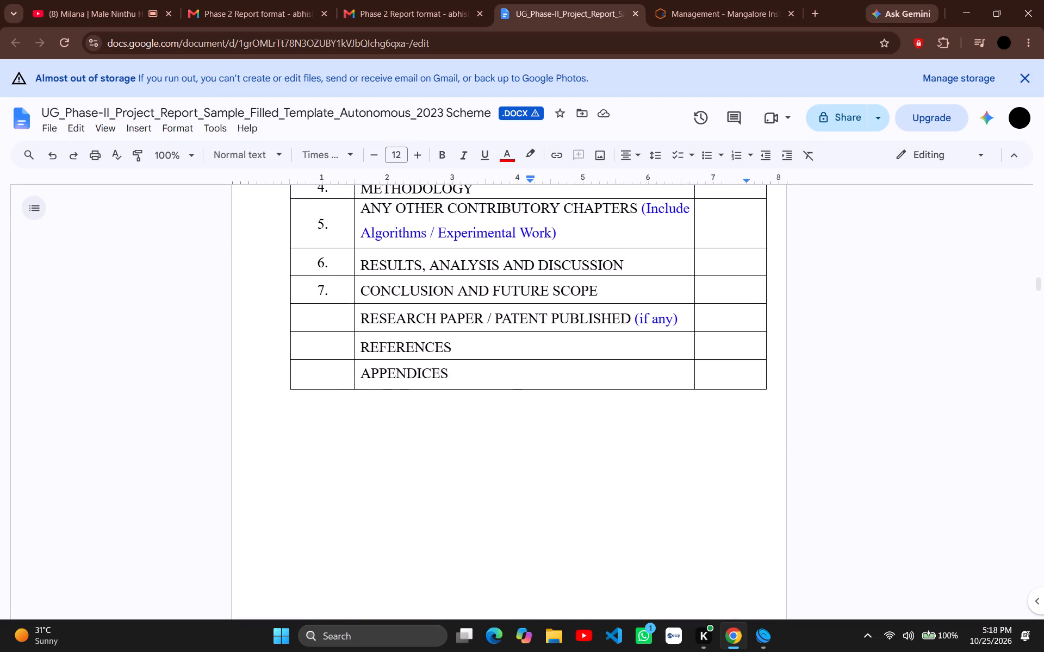
pyautogui.scroll(2, 601, 560)
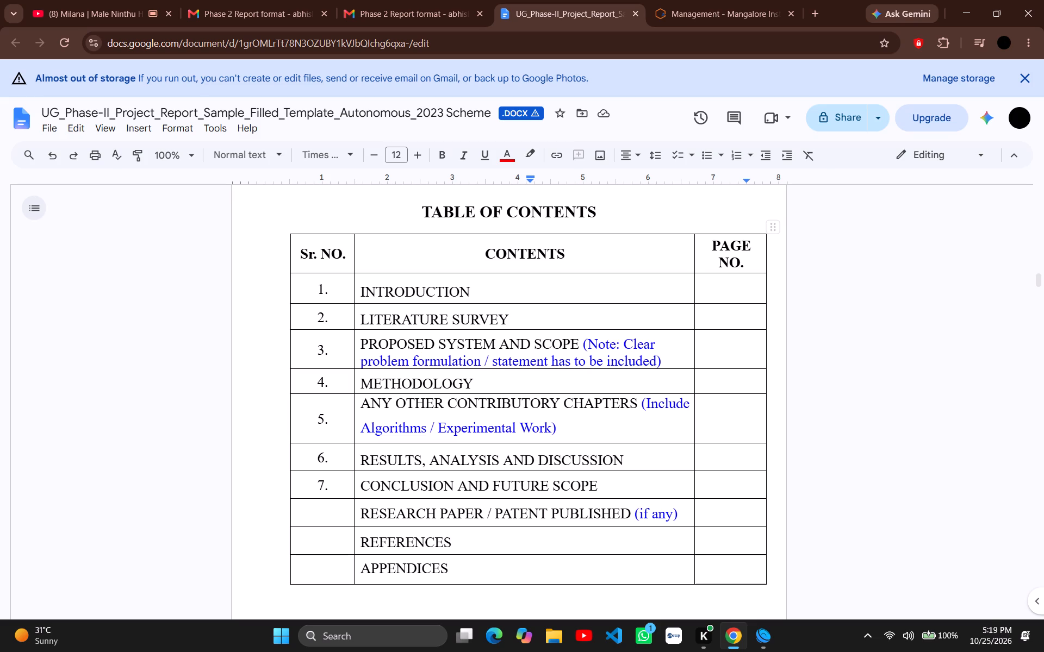
pyautogui.scroll(-3, 601, 560)
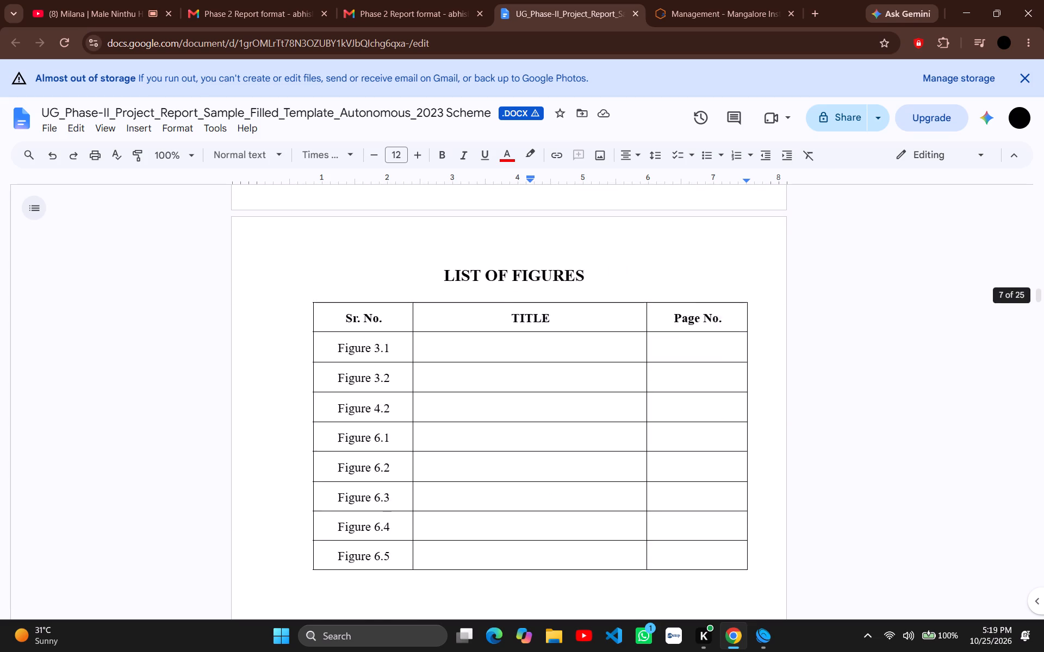
pyautogui.scroll(3, 601, 560)
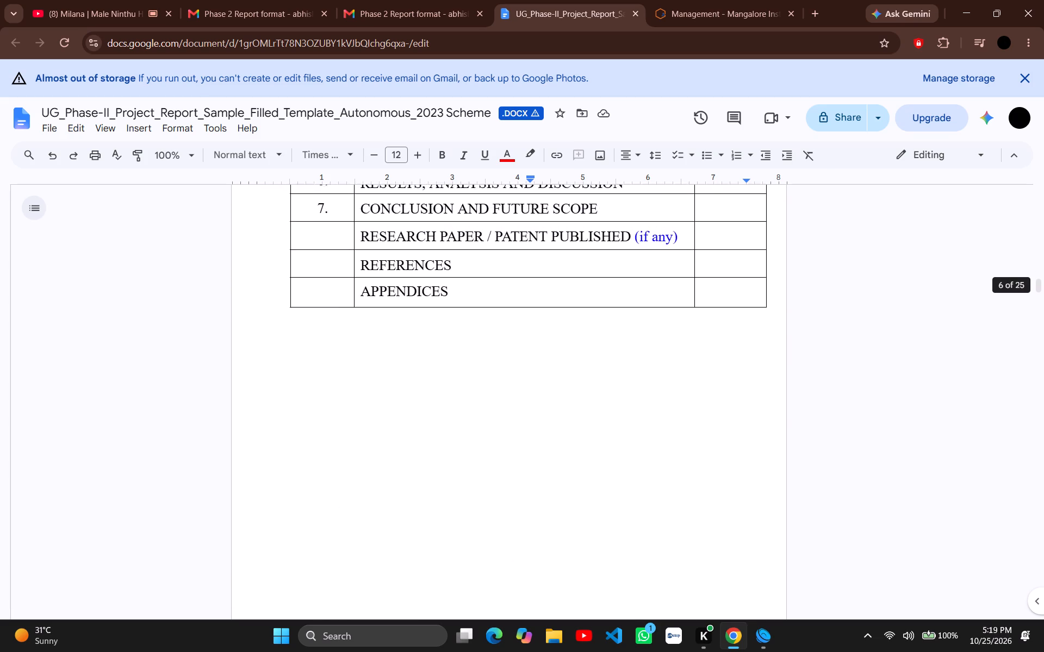
pyautogui.scroll(2, 601, 560)
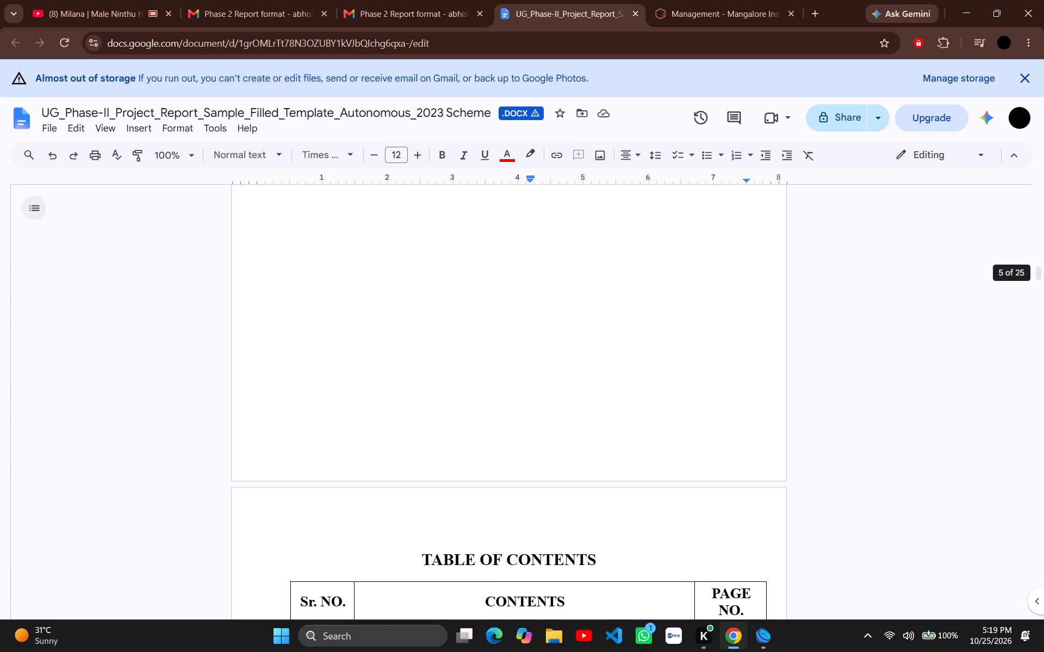
# Review the front-matter pages from the Table of Contents through the List of Figures, List of Tables and Abbreviations / Notations.
pyautogui.scroll(-4, 650, 523)
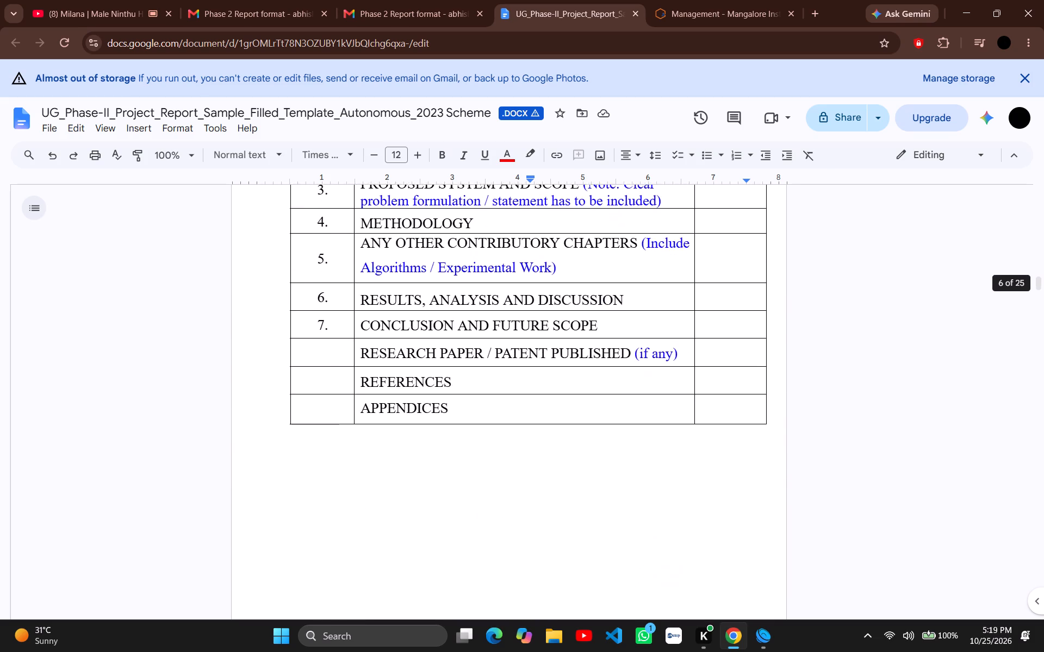
pyautogui.scroll(-7, 650, 523)
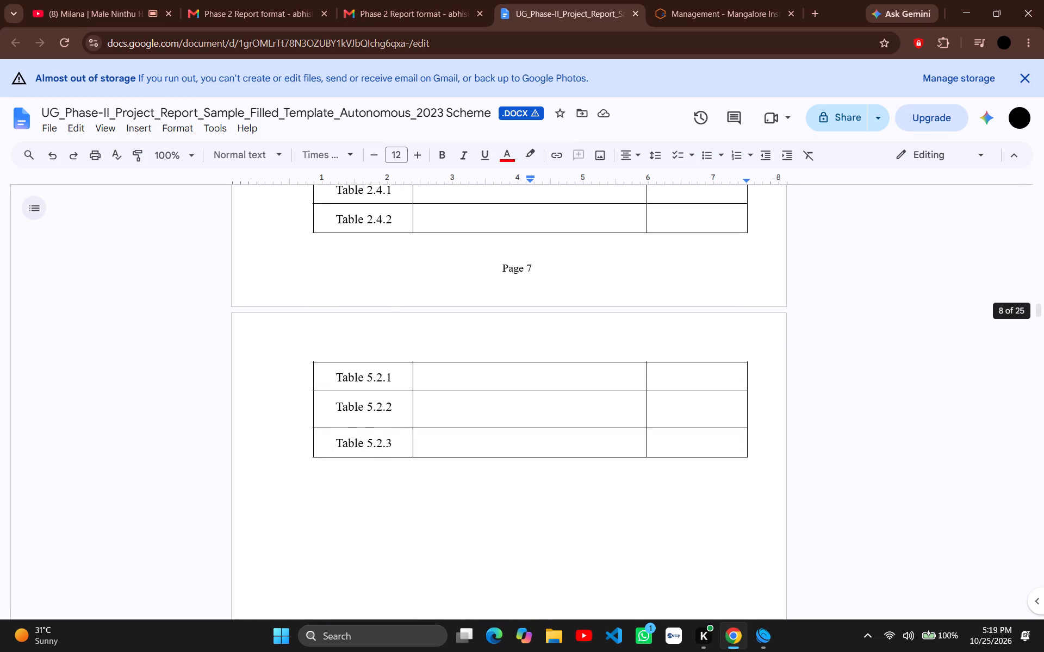
pyautogui.scroll(-2, 650, 523)
pyautogui.scroll(4, 650, 523)
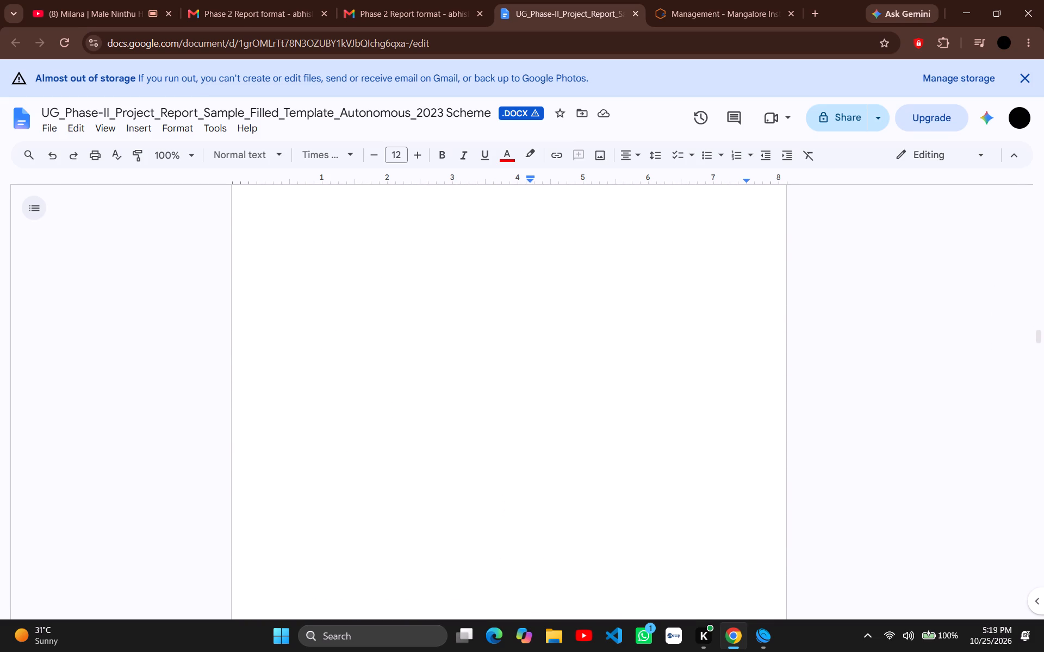
pyautogui.scroll(6, 650, 523)
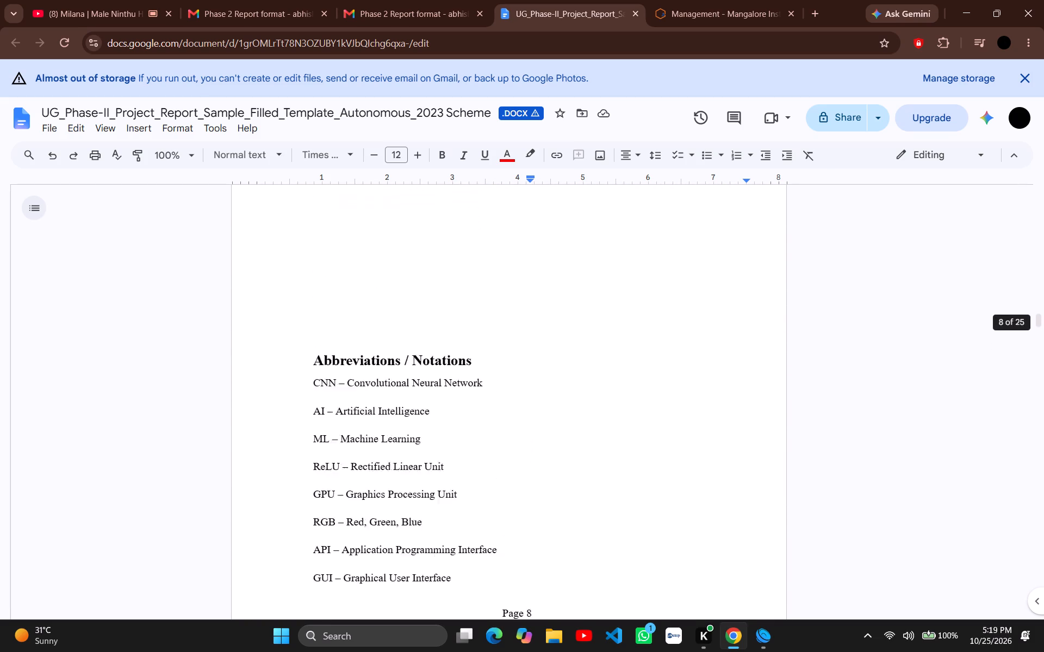
pyautogui.scroll(7, 650, 523)
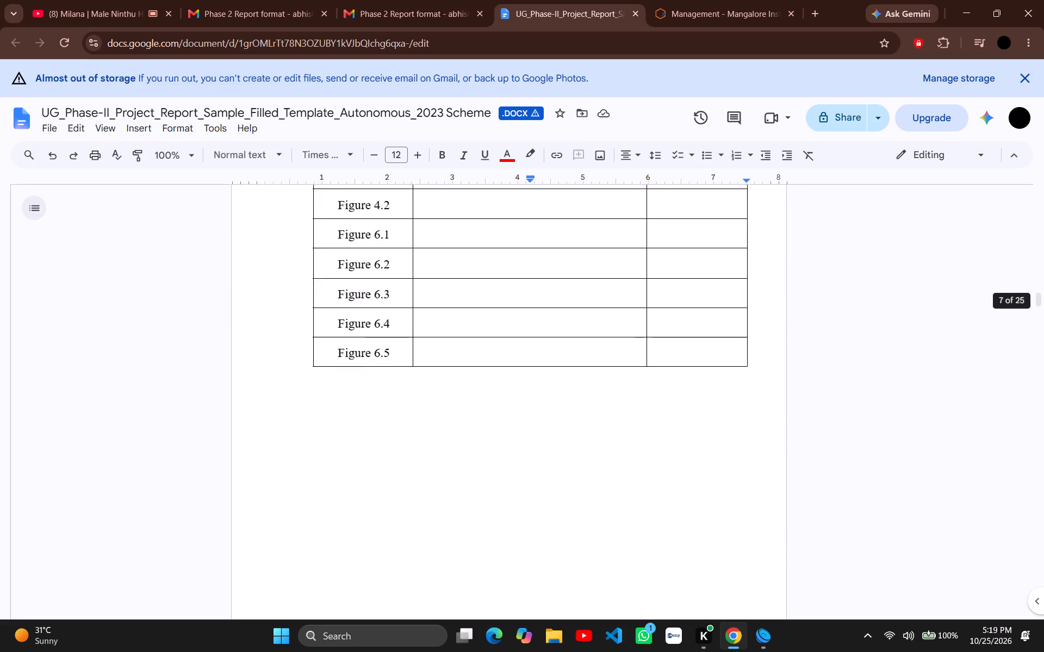
pyautogui.scroll(4, 650, 523)
pyautogui.scroll(-1, 650, 523)
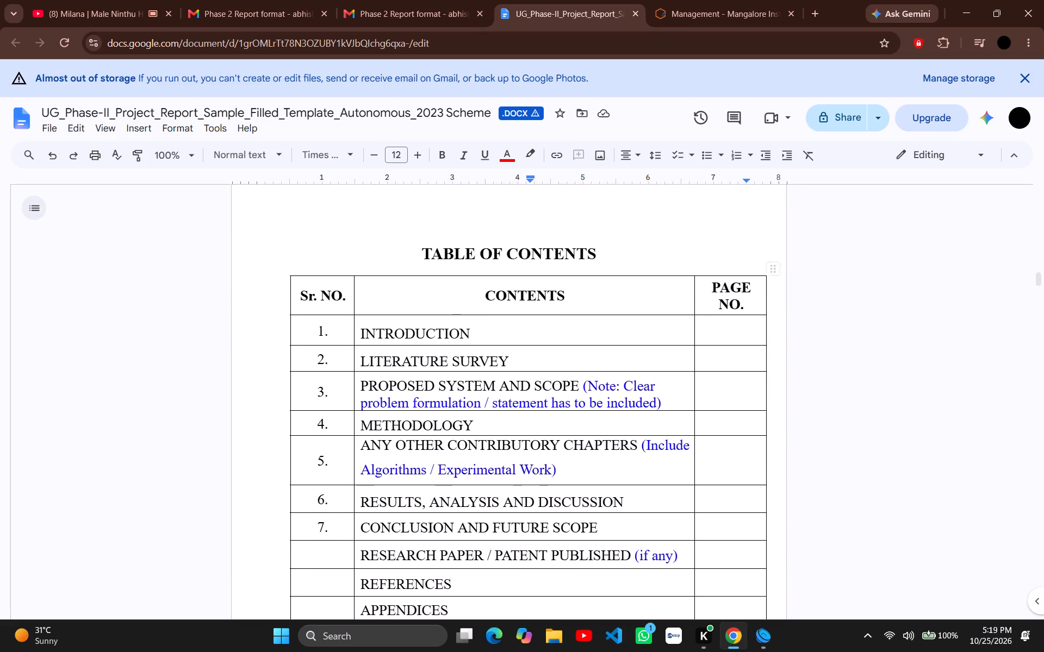
pyautogui.scroll(-8, 650, 523)
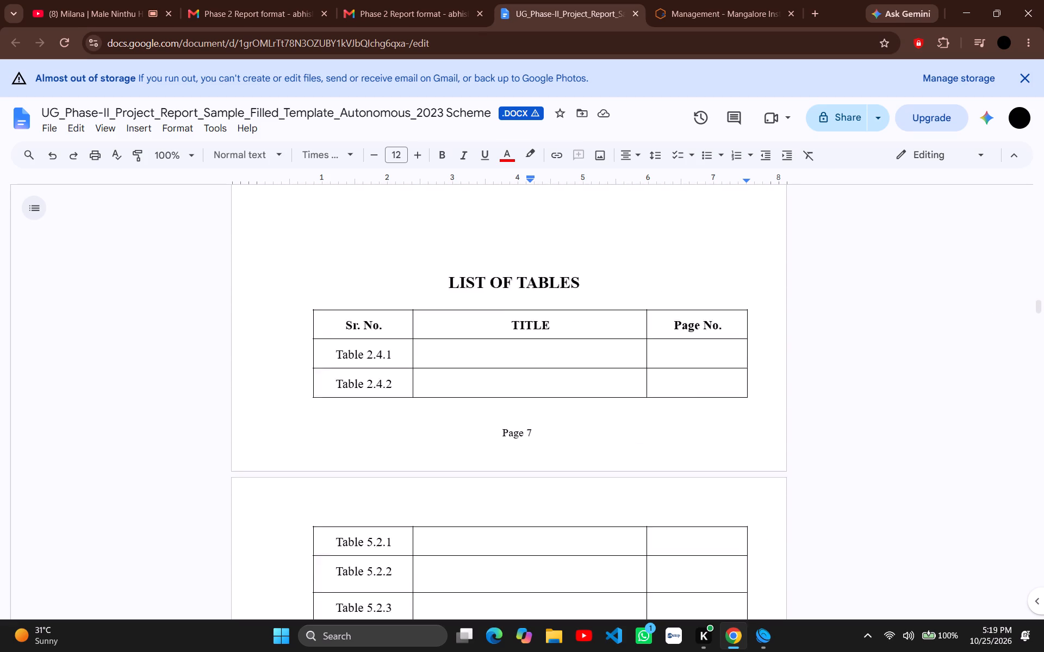
# Skim the sample chapter content, including the Chapter 3 requirements and scope sections and the Chapter 4 Methodology.
pyautogui.scroll(-16, 650, 523)
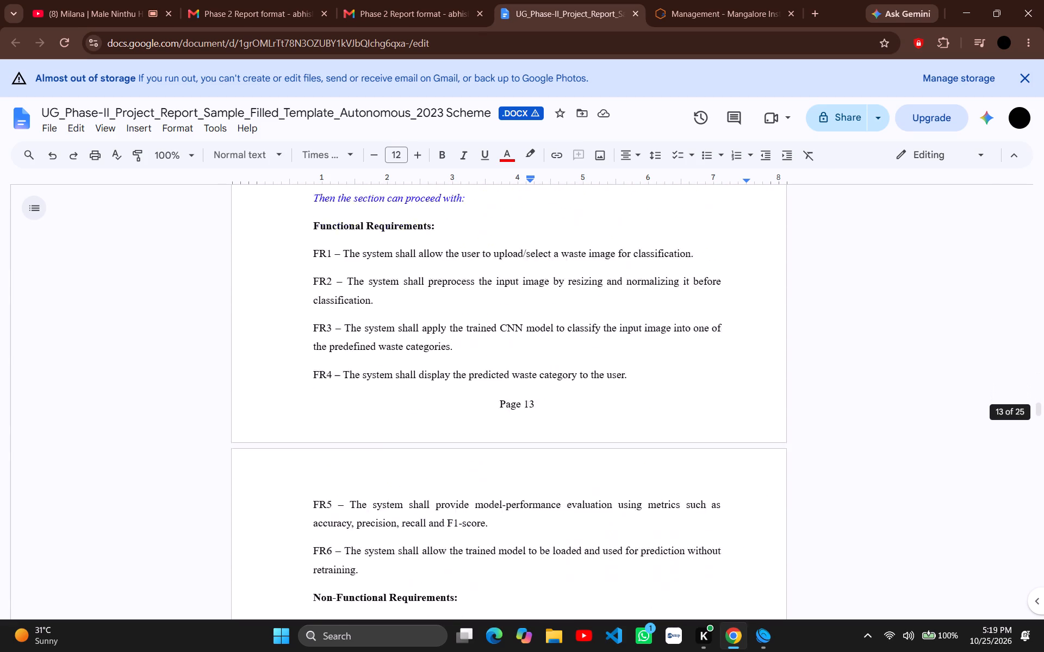
pyautogui.scroll(-4, 650, 523)
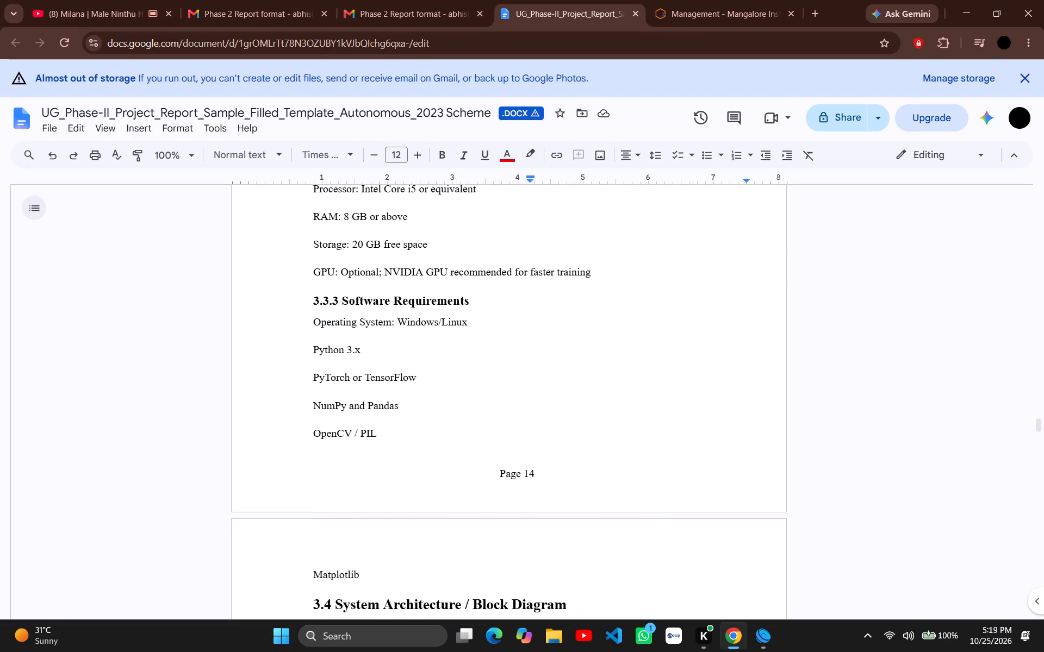
pyautogui.scroll(-5, 650, 523)
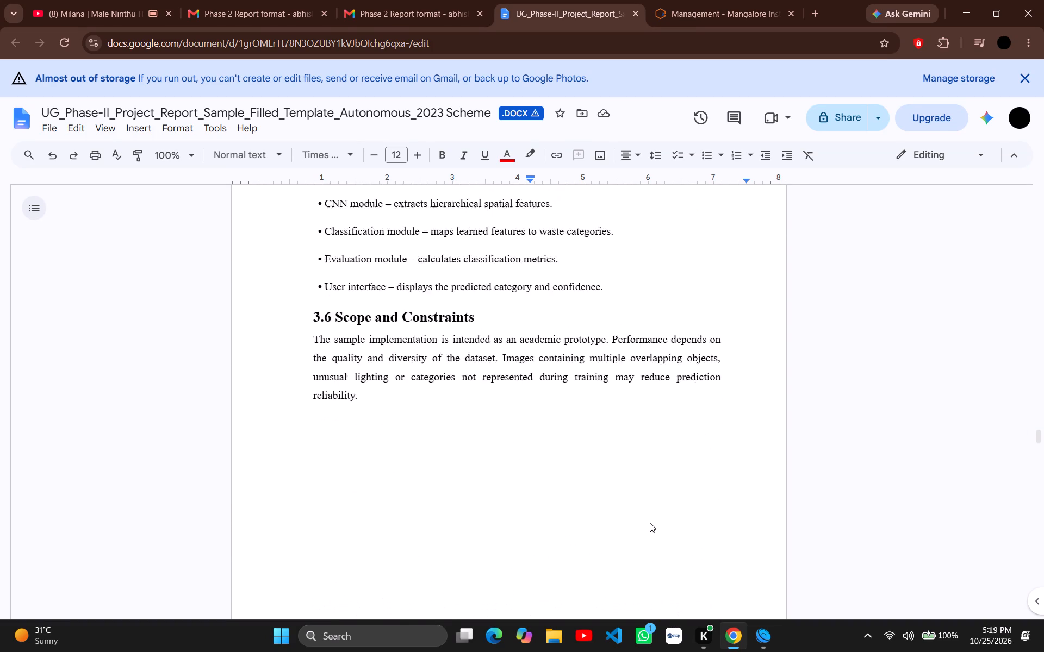
pyautogui.scroll(-6, 650, 523)
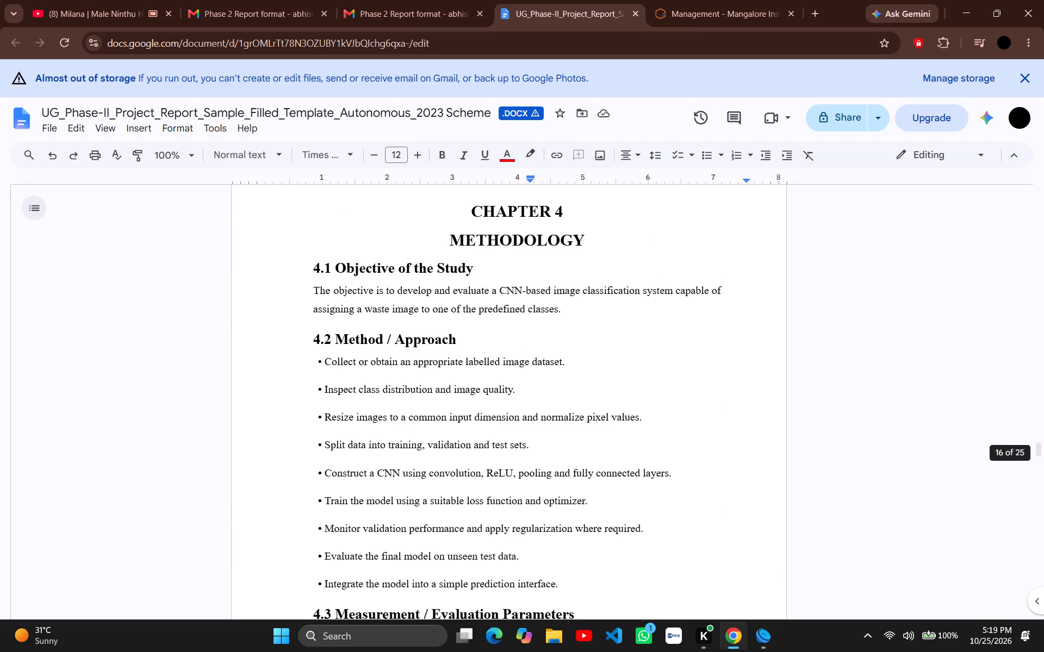
pyautogui.scroll(-1, 650, 523)
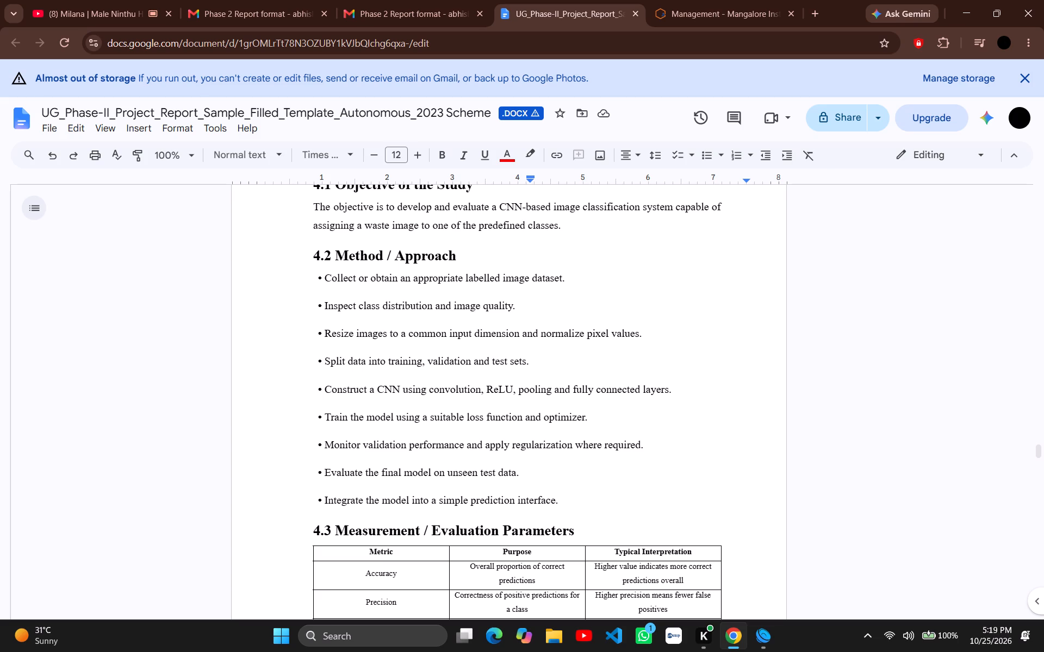
pyautogui.scroll(4, 589, 442)
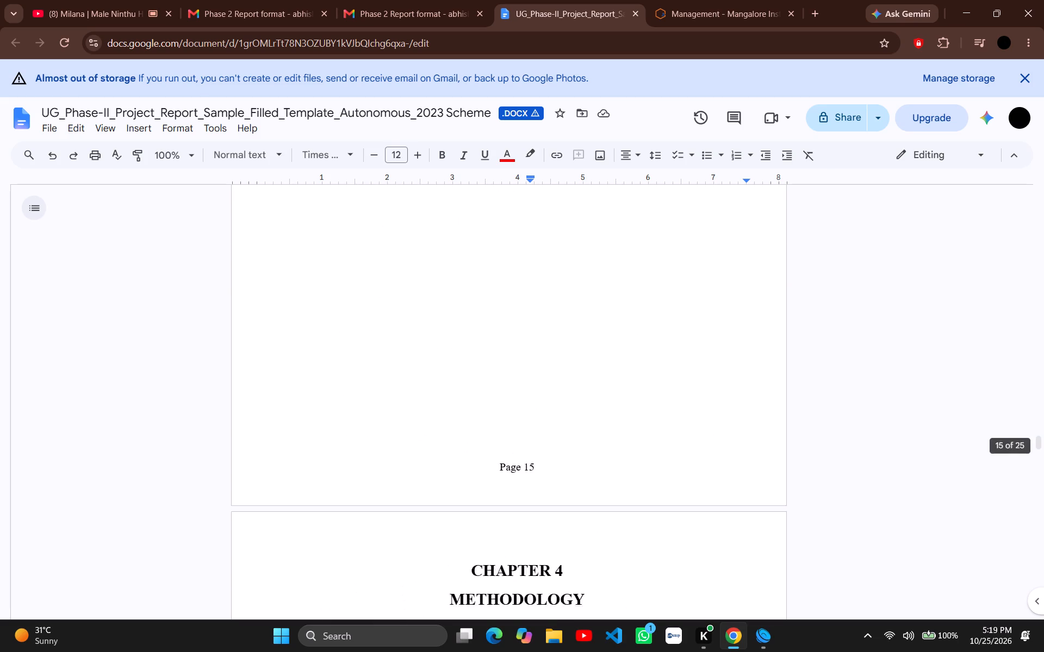
pyautogui.scroll(5, 589, 442)
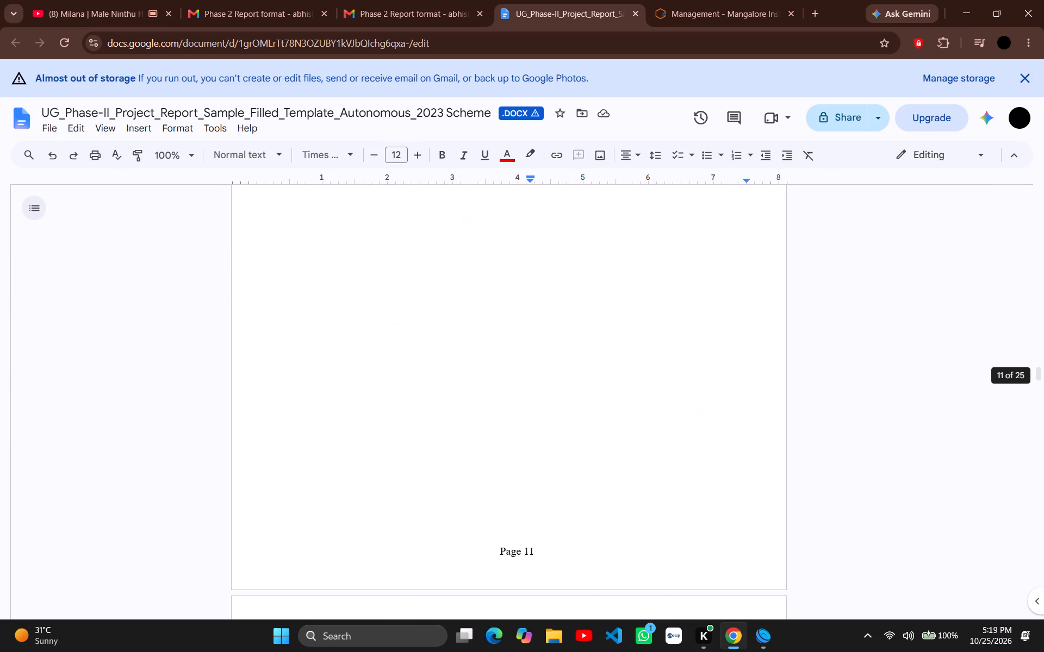